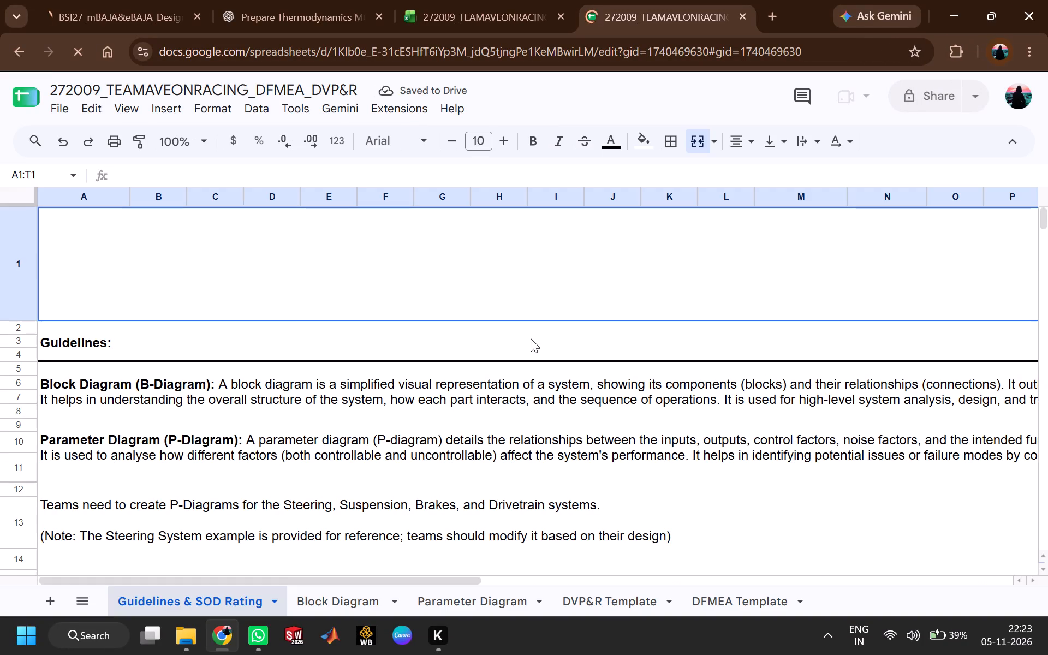
Review the Guidelines & SOD Rating sheet, from the diagram and DFMEA guidelines through the rating tables.
scroll(531, 338, "down", 1)
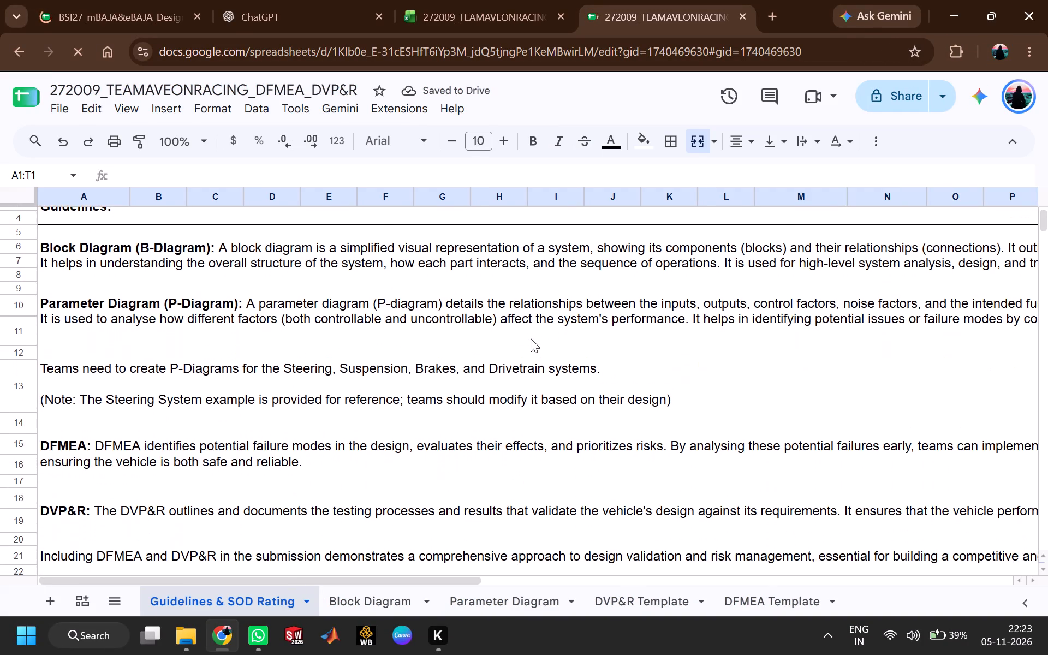
scroll(531, 338, "down", 5)
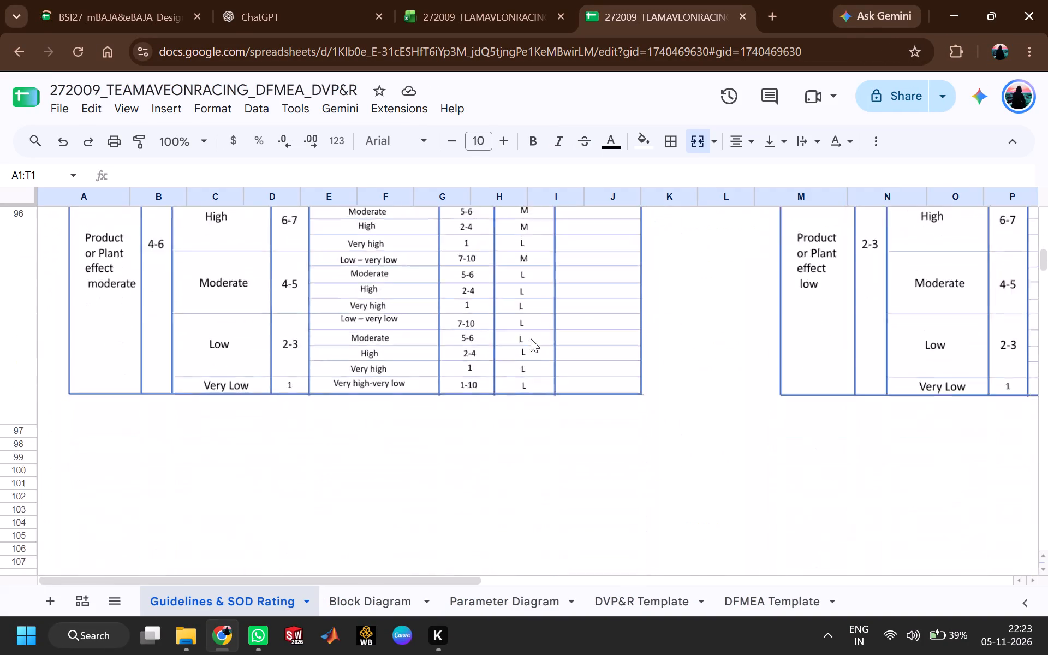
scroll(531, 338, "down", 1)
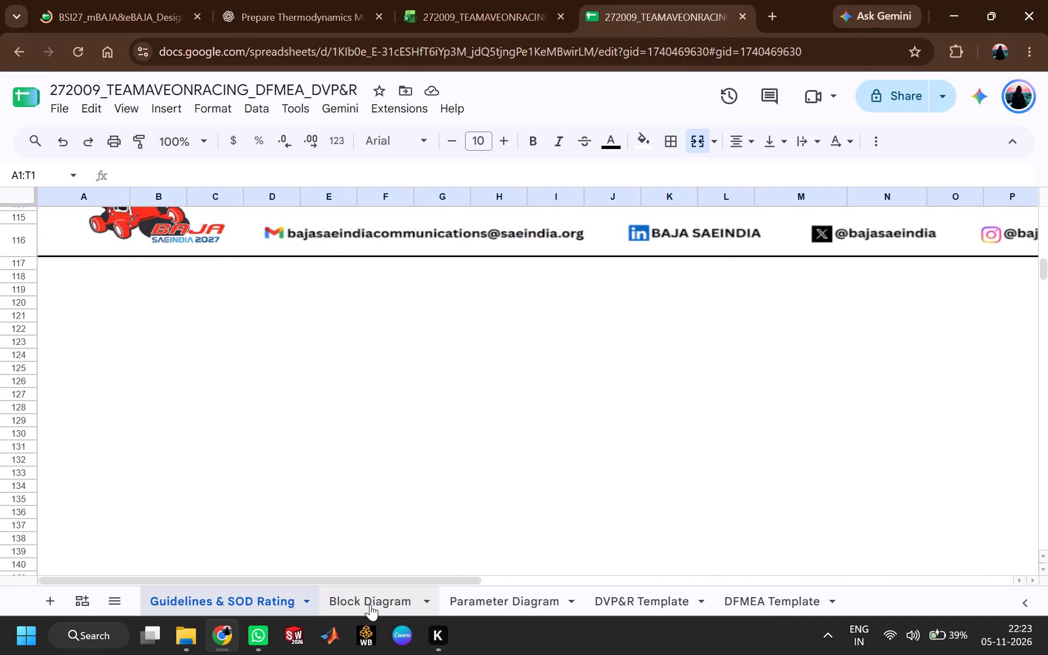
Examine the subsystem diagrams on the Block Diagram sheet, including the brake, transmission and BMS sections.
left_click(370, 604)
scroll(556, 433, "down", 4)
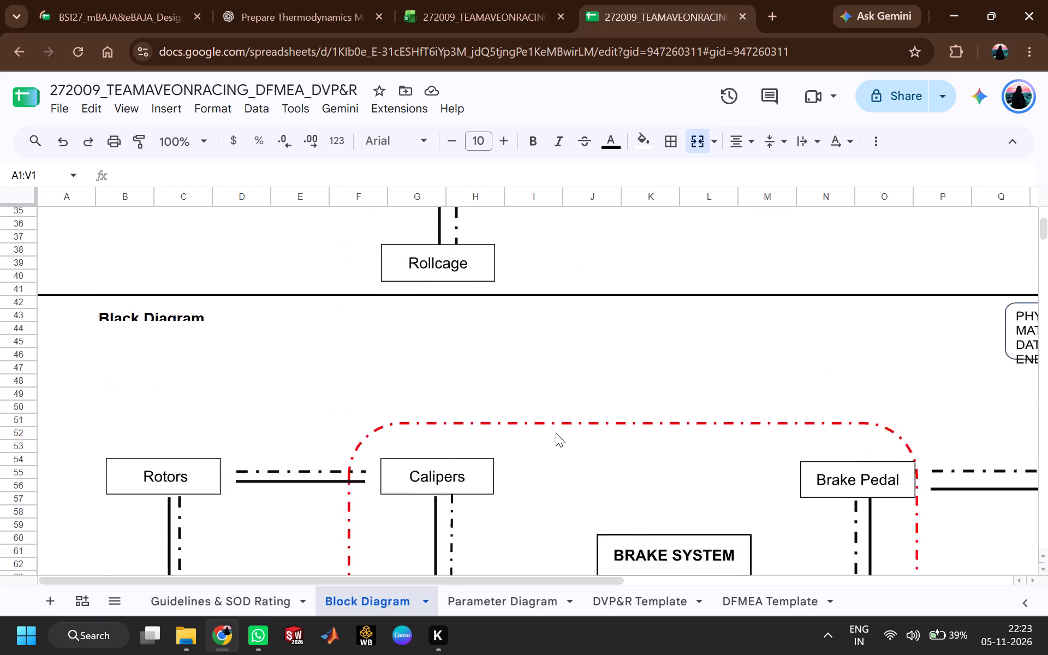
scroll(556, 433, "down", 3)
scroll(556, 433, "up", 1)
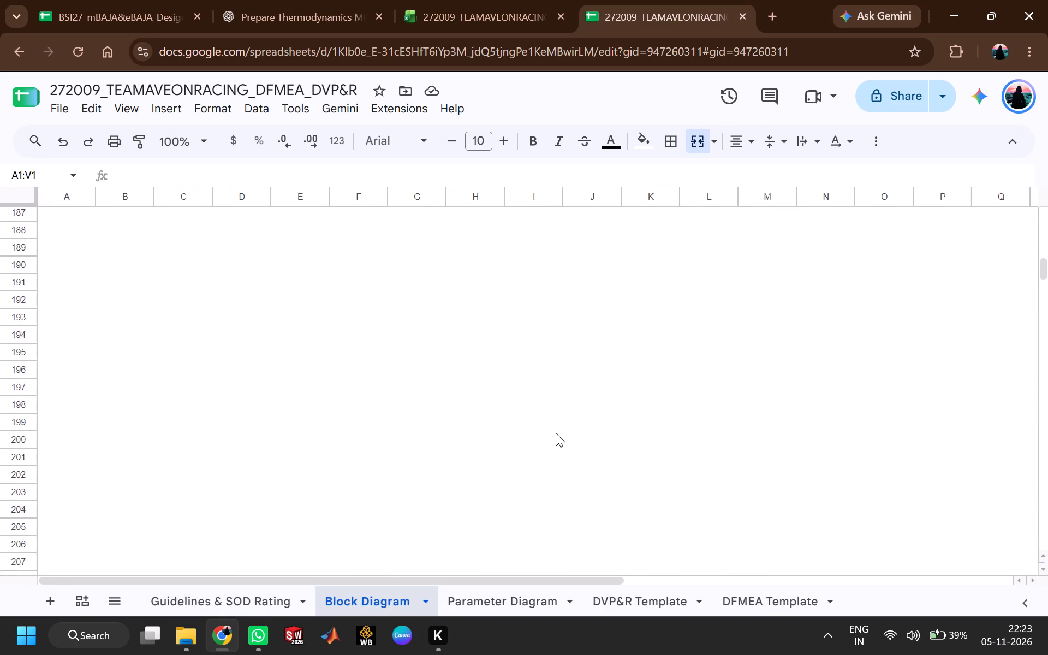
scroll(556, 433, "up", 1)
scroll(556, 433, "down", 3)
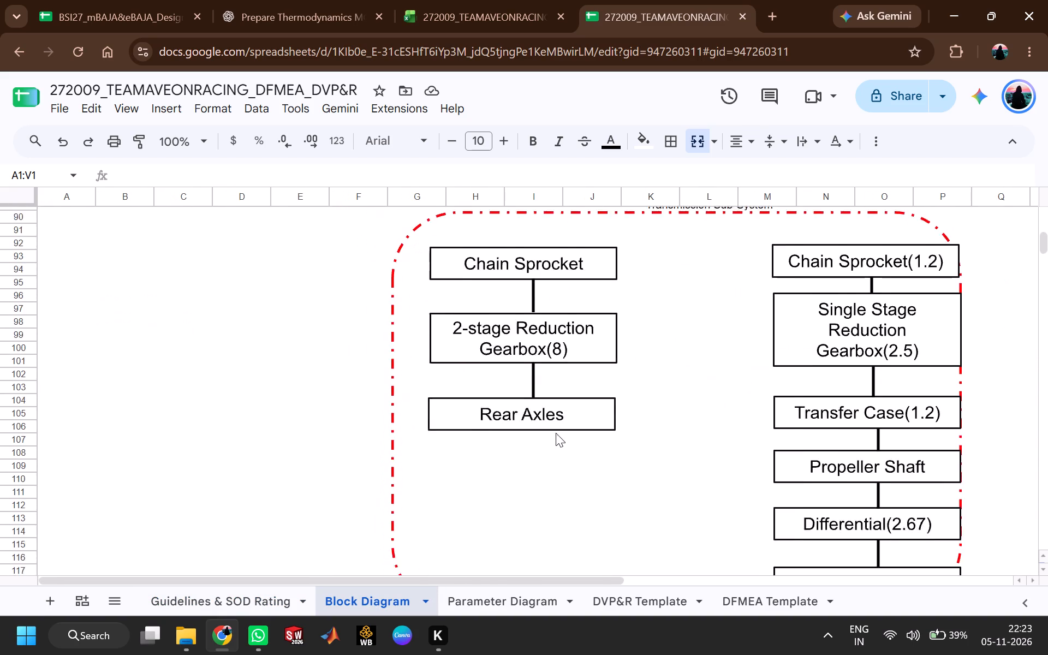
scroll(556, 433, "down", 1)
scroll(556, 433, "left", 1)
scroll(556, 433, "down", 1)
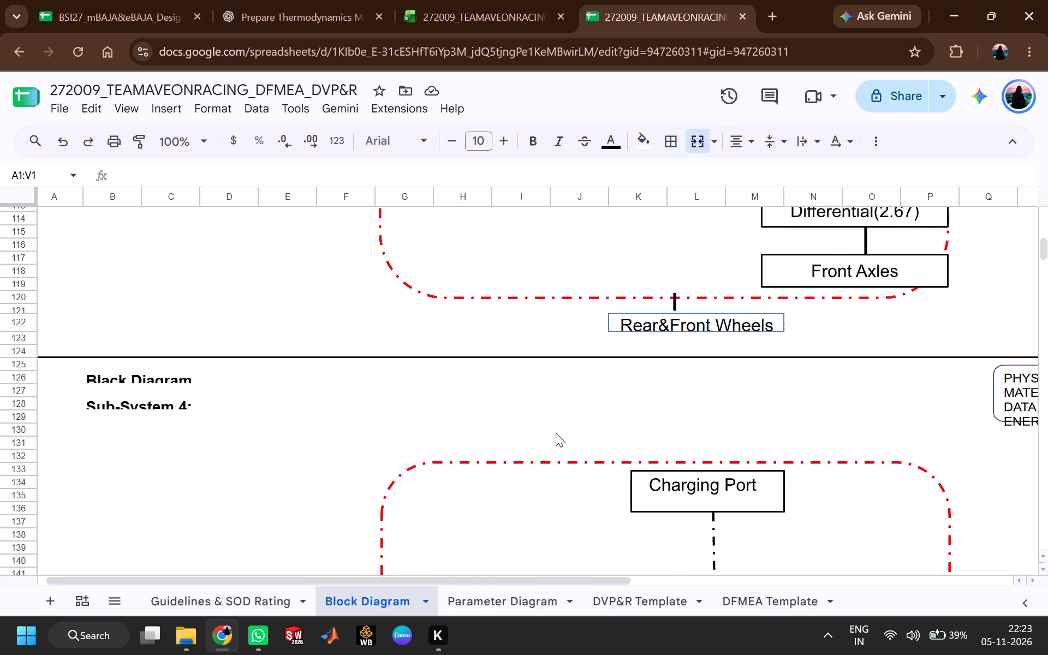
scroll(556, 433, "down", 2)
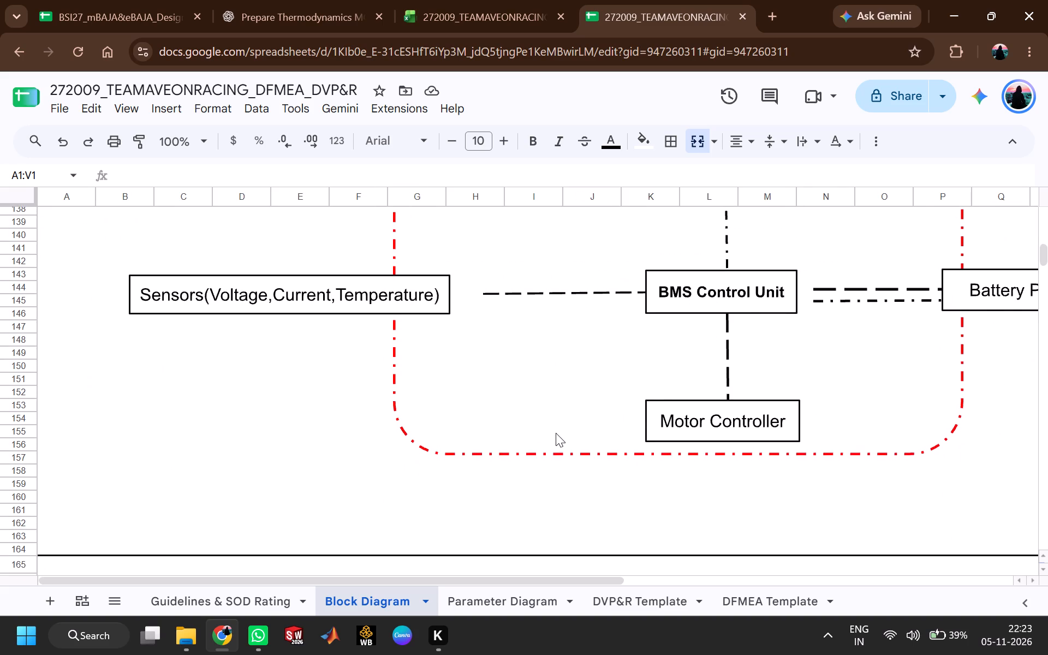
Examine the guidelines and the Steering System P-diagram on the Parameter Diagram sheet.
left_click(491, 601)
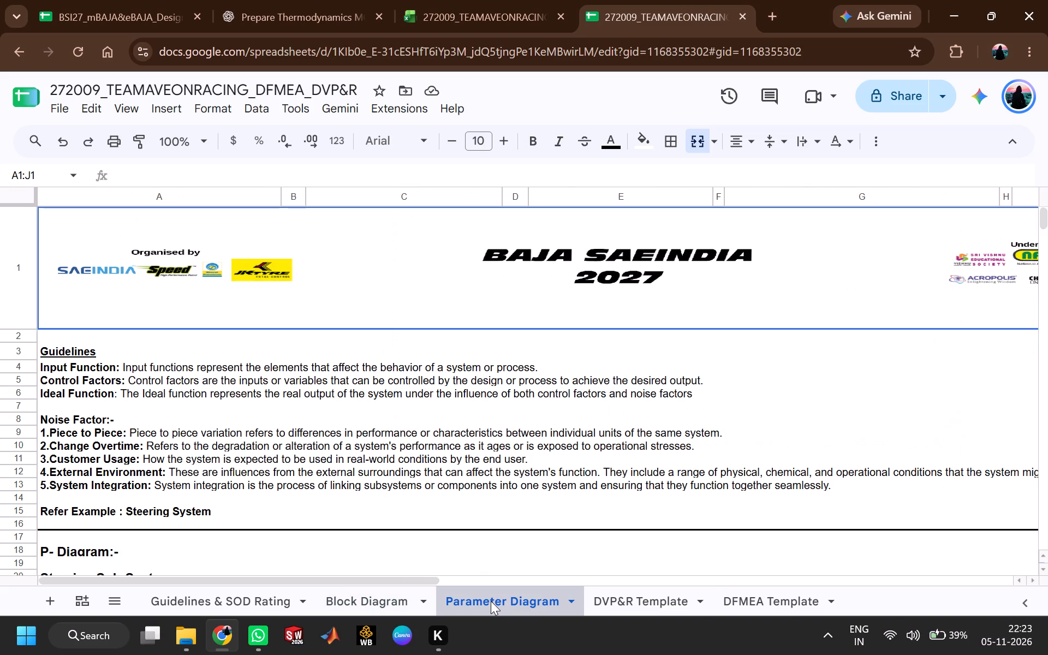
scroll(573, 517, "down", 2)
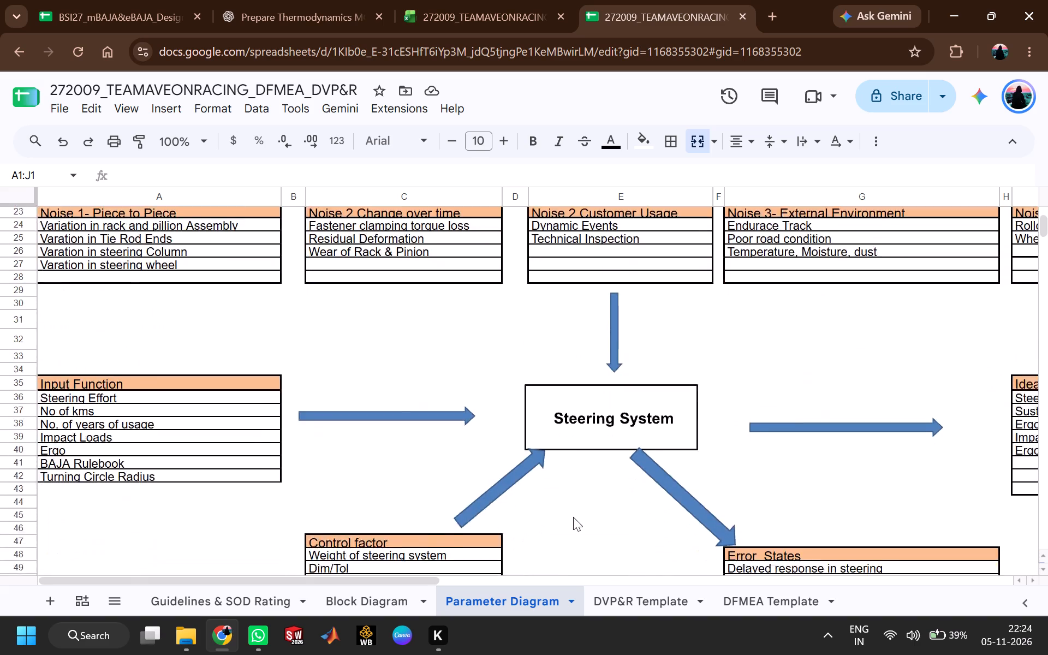
scroll(573, 517, "down", 1)
scroll(573, 517, "up", 1)
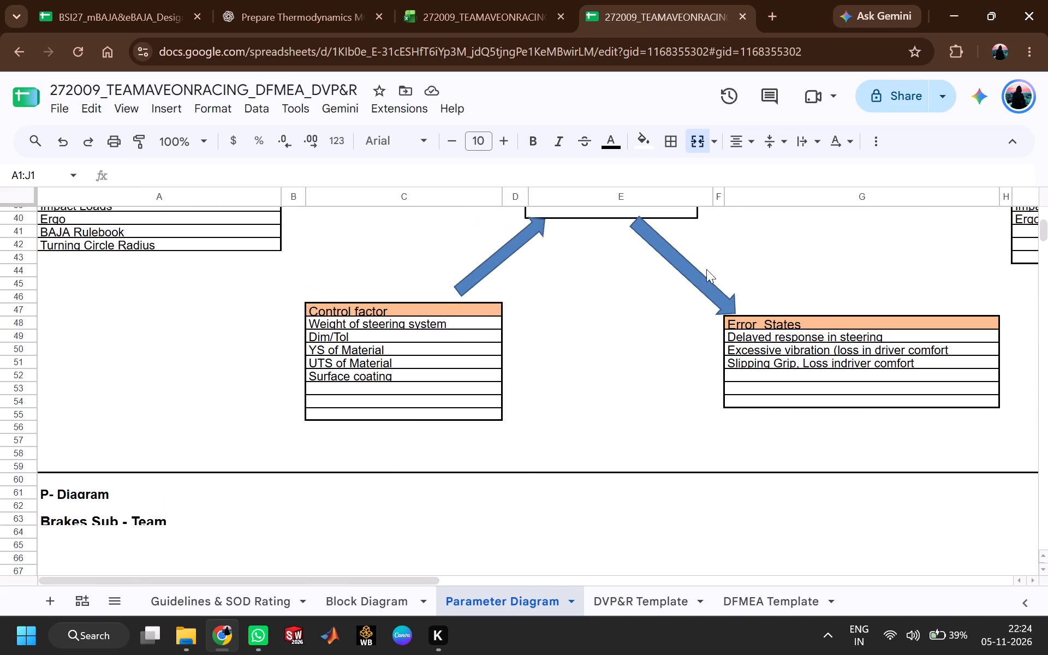
Nudge the arrow linking the Steering System box to the Error States table slightly to the right.
left_click(693, 272)
left_click_drag(685, 272, 693, 272)
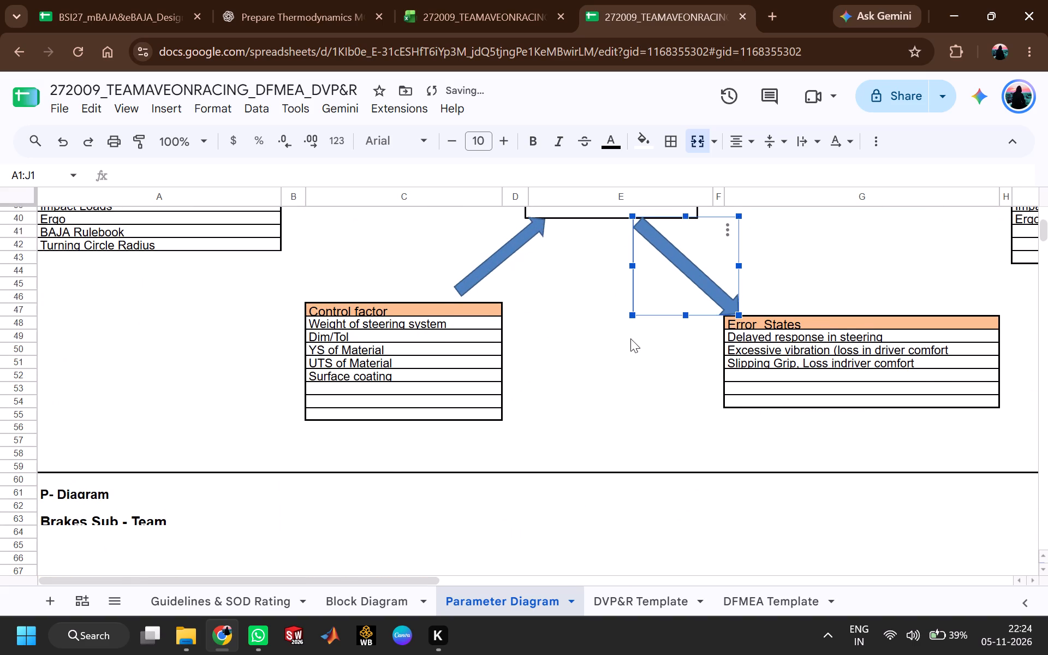
Review the brake system and transmission P-diagrams on the Parameter Diagram sheet.
scroll(622, 341, "down", 2)
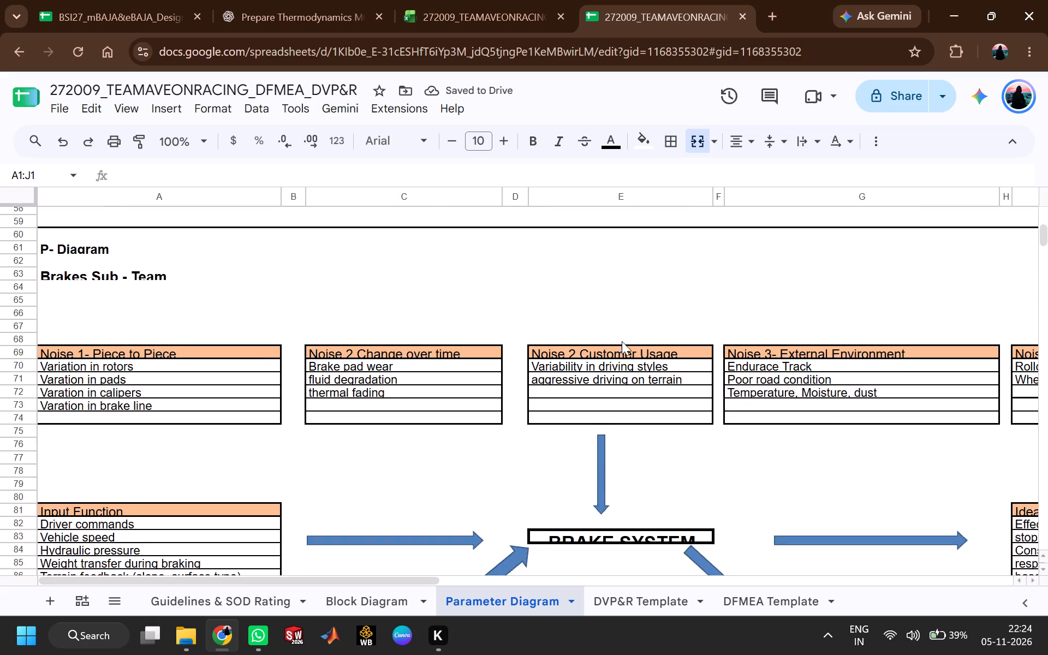
scroll(622, 341, "down", 2)
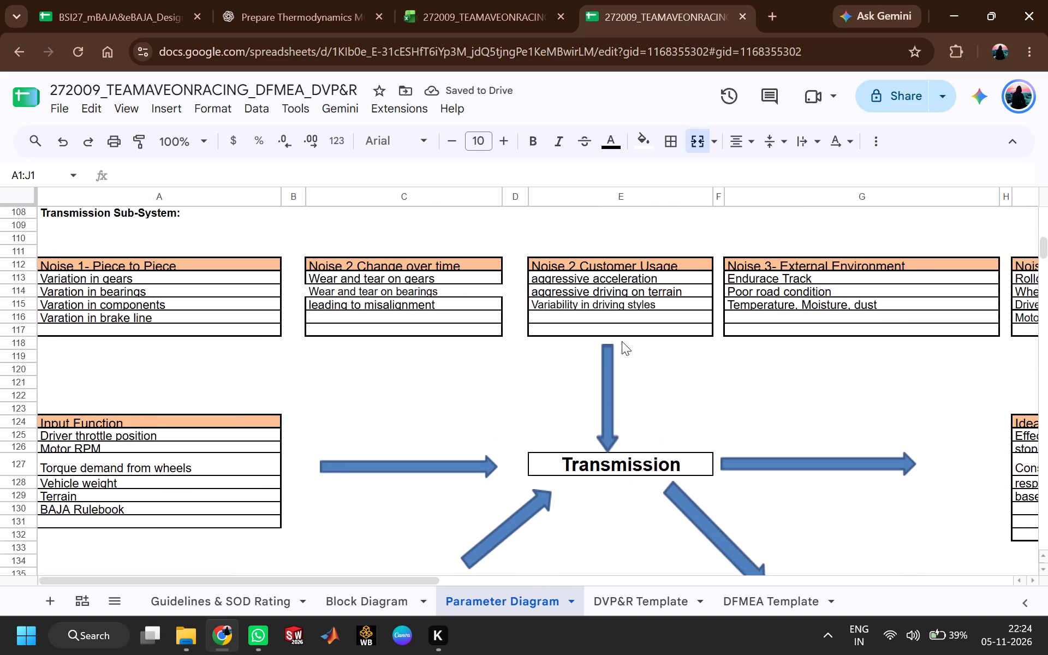
Switch to the ChatGPT conversation on preparing thermodynamics.
left_click(303, 2)
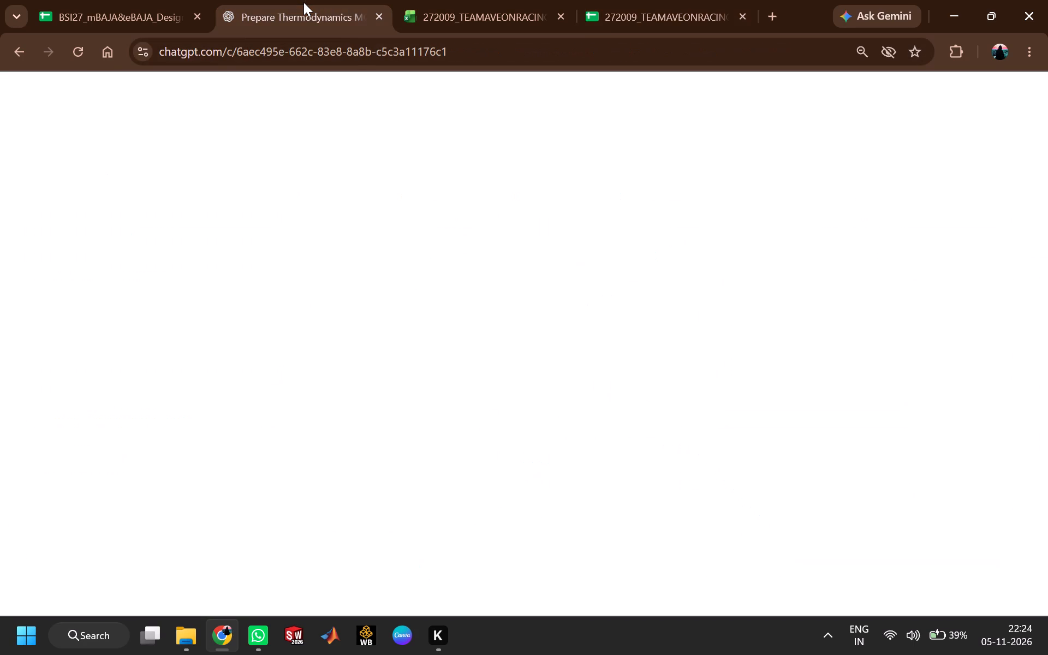
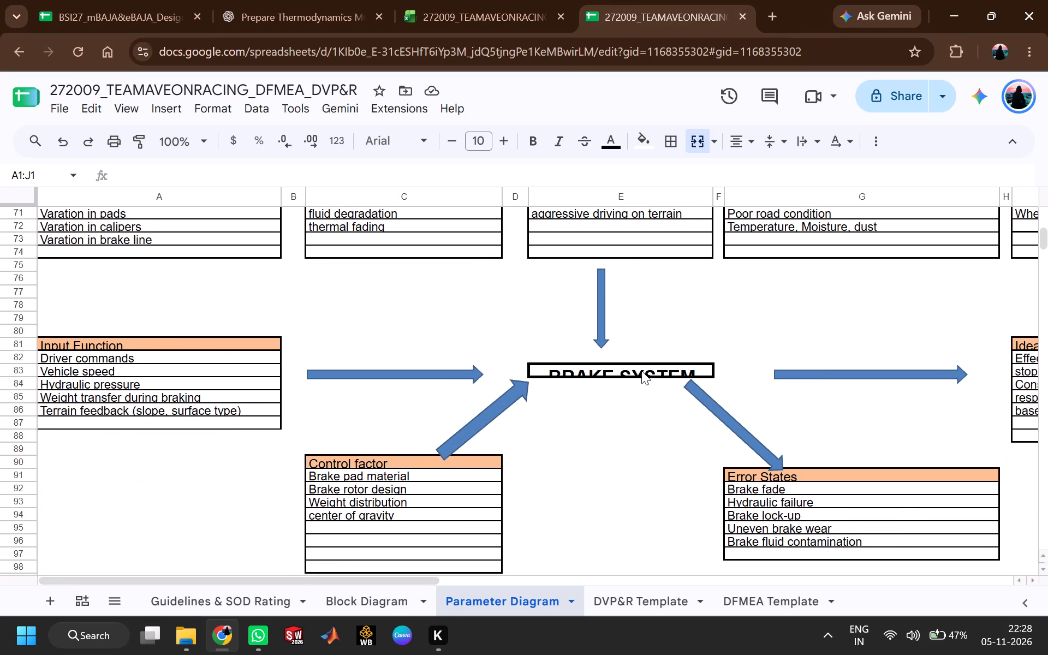
scroll(641, 371, "up", 1)
left_click(652, 609)
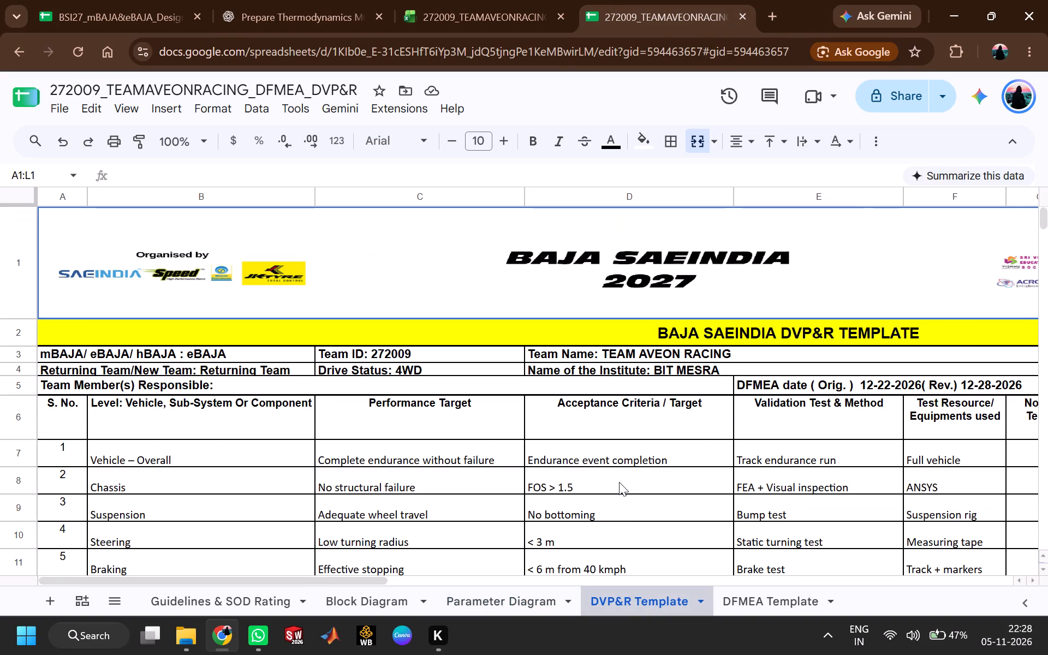
scroll(619, 482, "down", 1)
scroll(619, 482, "left", 3)
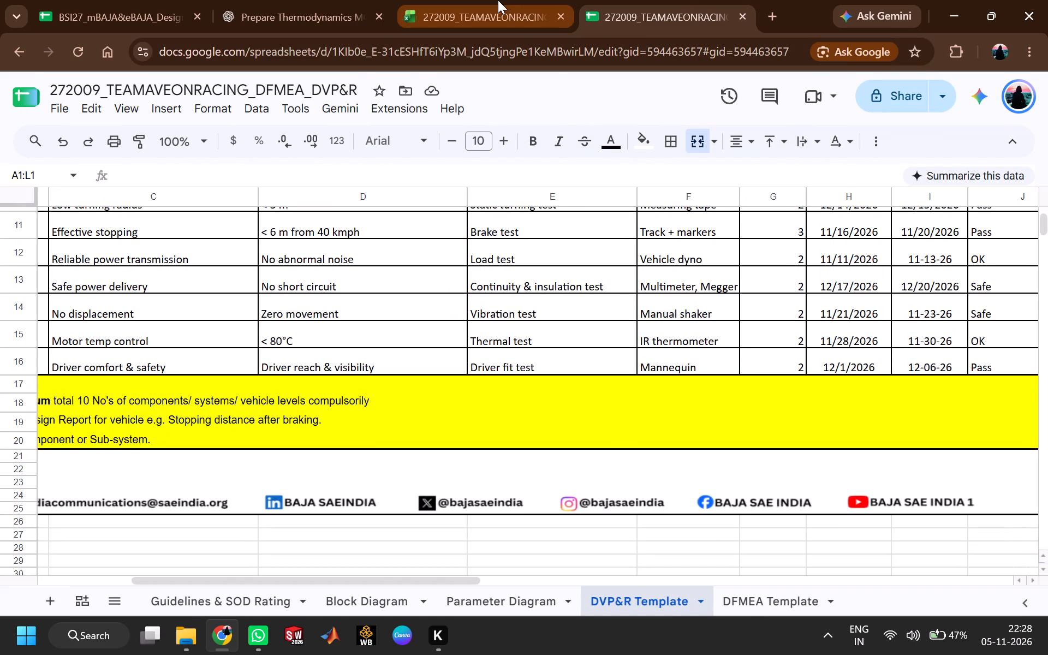
Switch to the Excel copy of the workbook and review the P-diagrams on the Parameter Diagram sheet and the DFMEA Template's header.
left_click(498, 0)
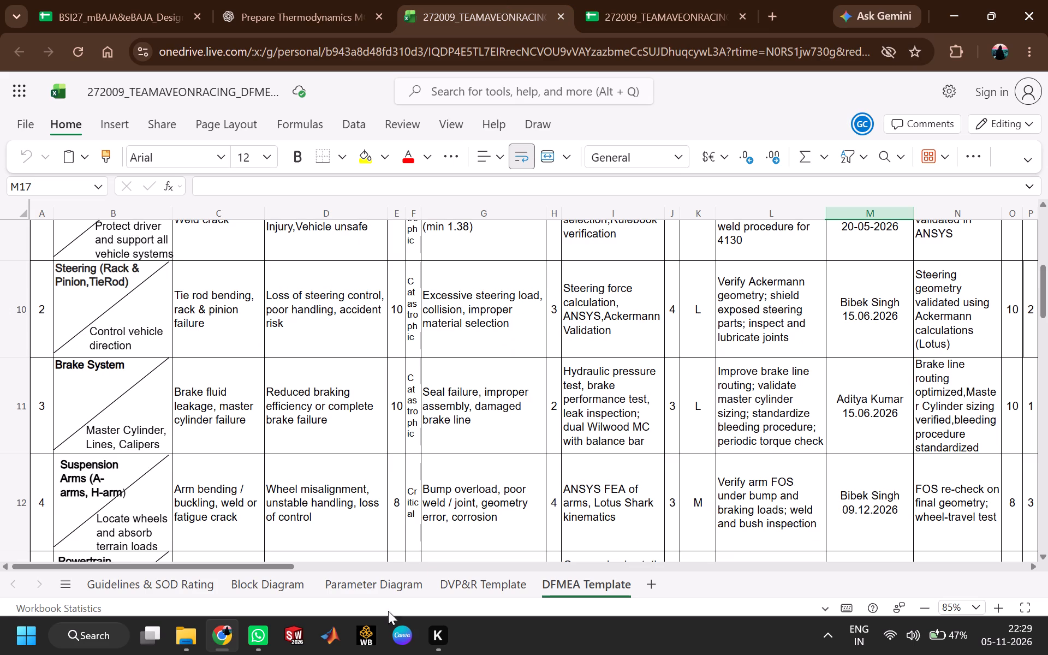
left_click(374, 589)
scroll(473, 460, "up", 4)
scroll(473, 460, "down", 2)
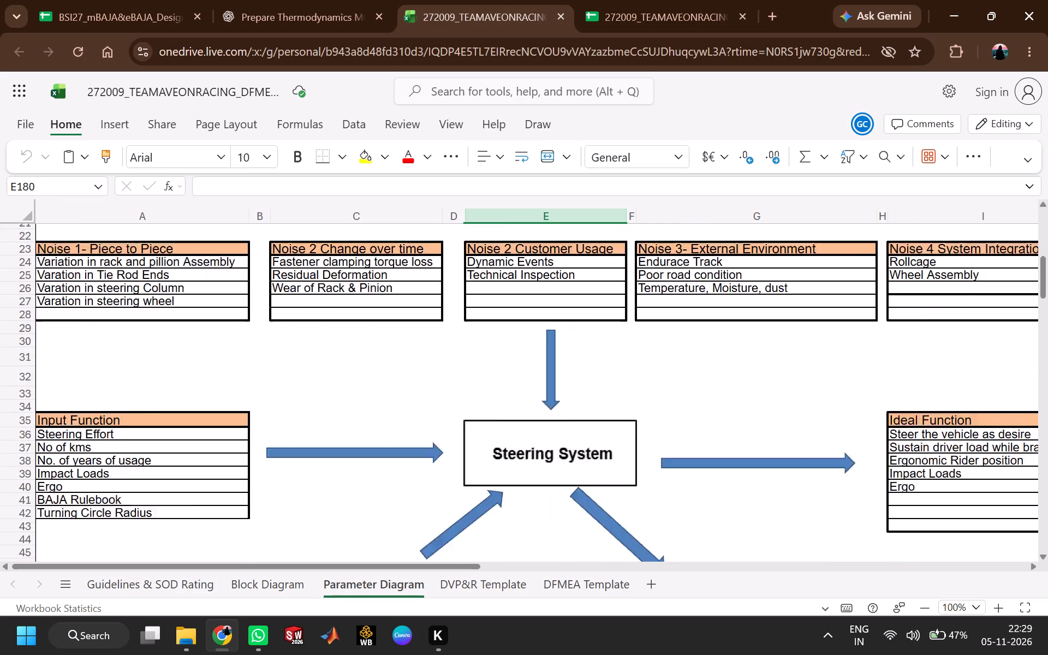
scroll(473, 460, "down", 8)
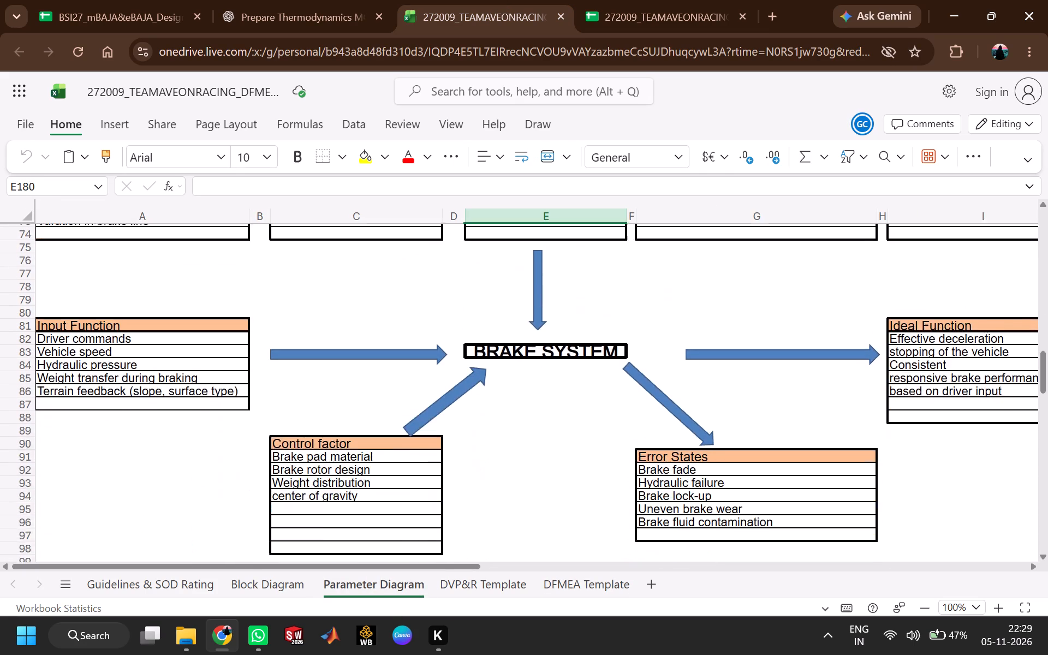
scroll(473, 461, "down", 8)
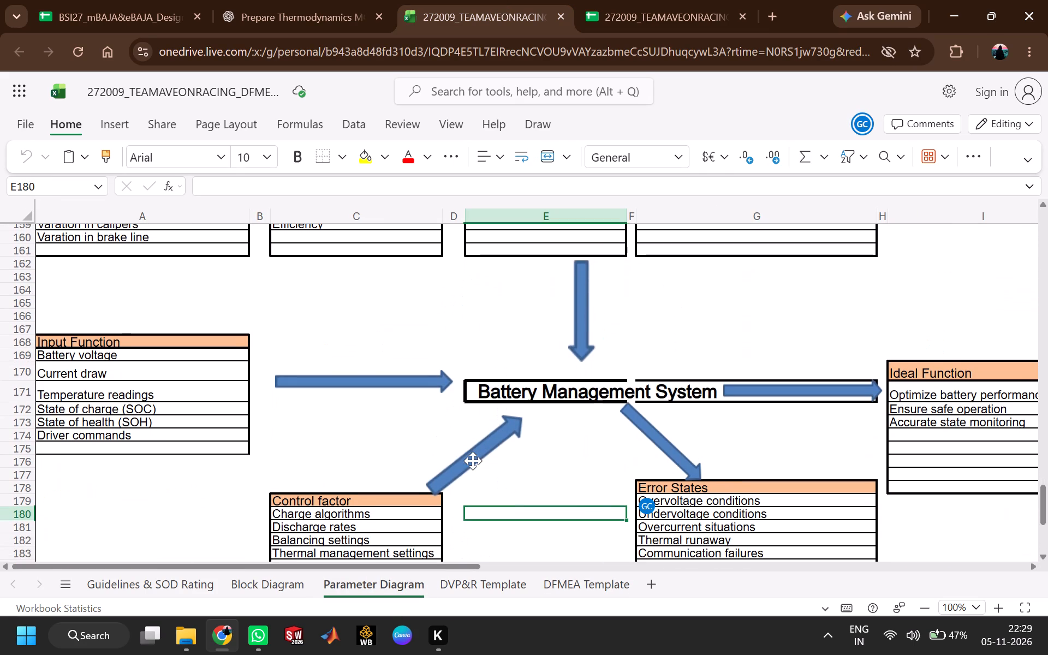
scroll(473, 461, "down", 1)
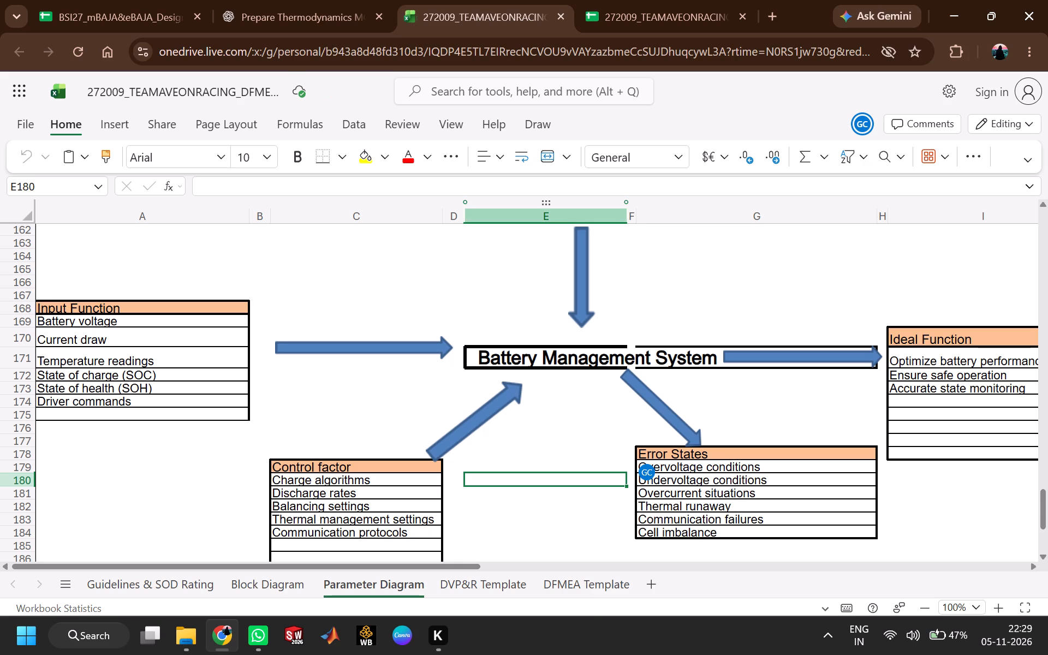
left_click(586, 585)
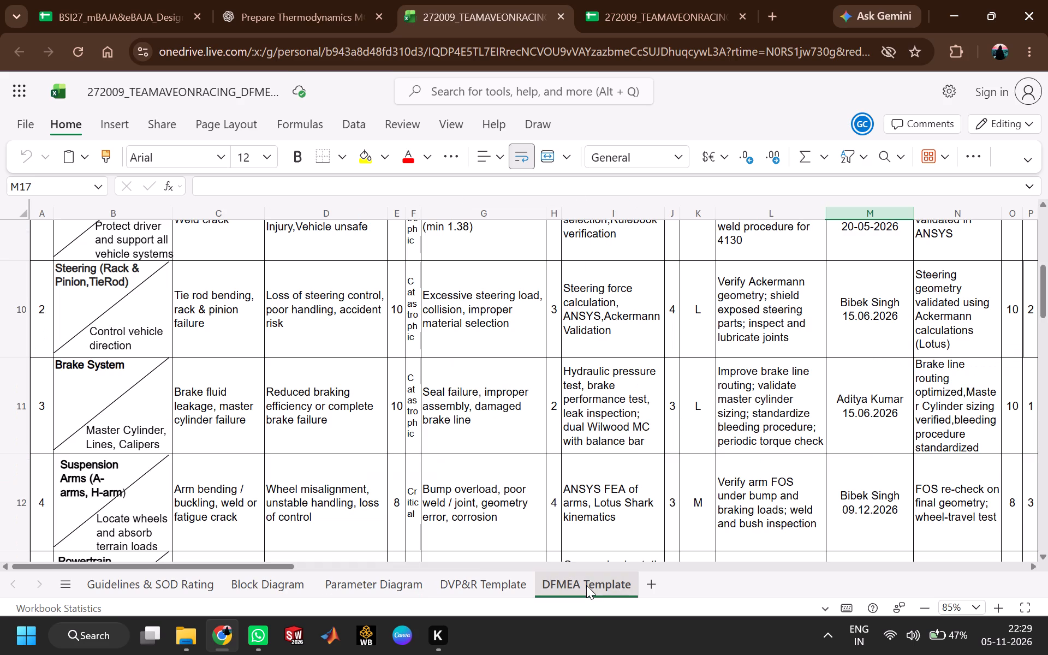
scroll(594, 391, "up", 3)
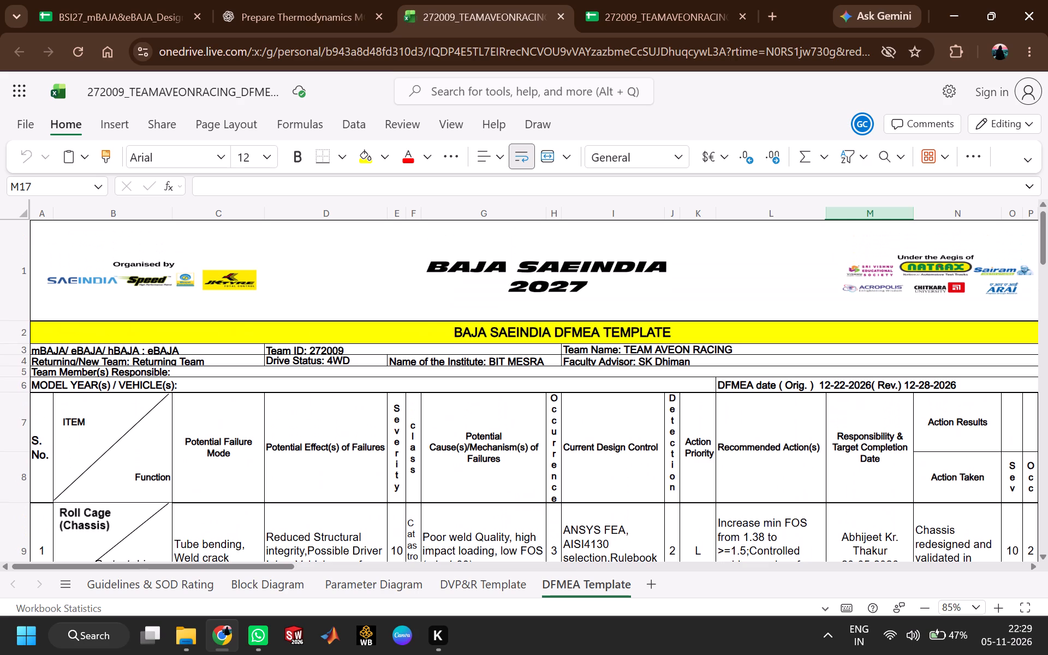
Examine the subsystem block diagrams on the Block Diagram sheet of the Excel workbook.
left_click(269, 586)
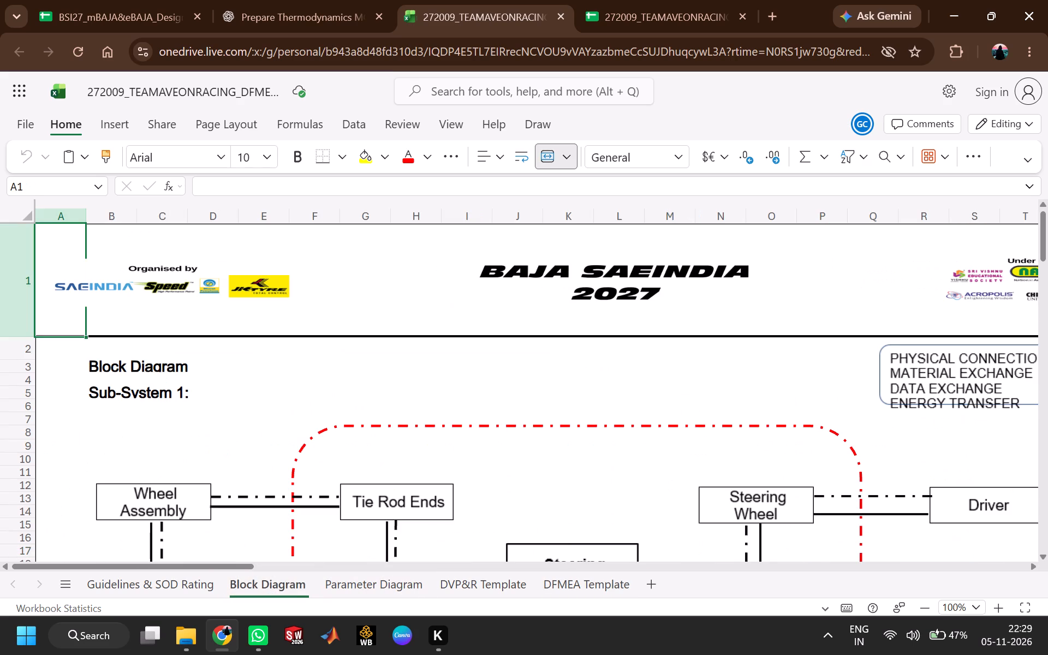
scroll(325, 498, "down", 5)
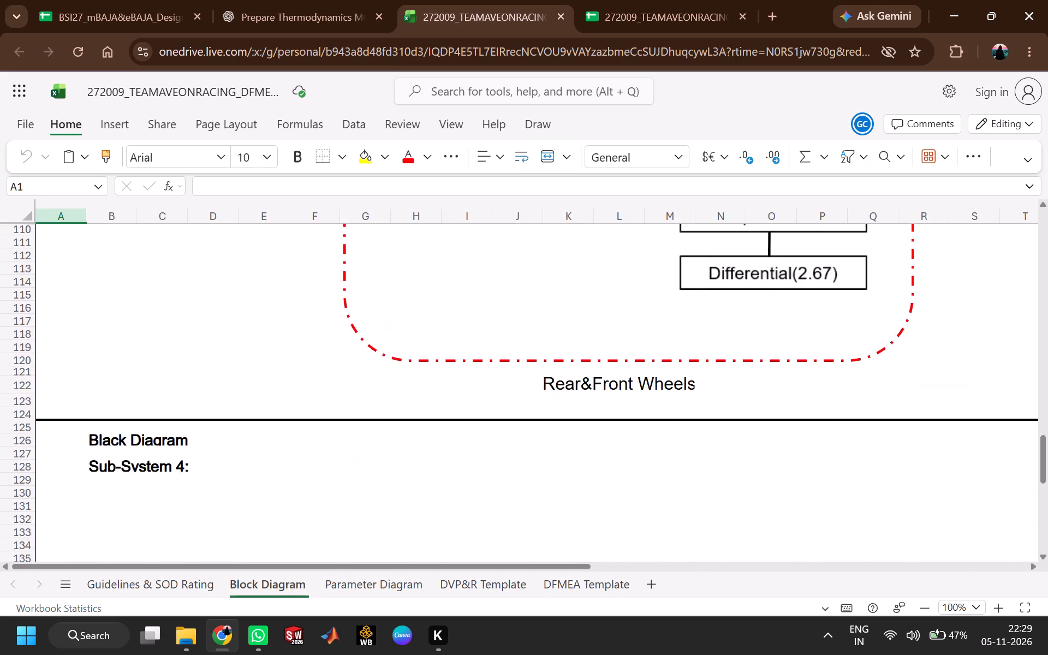
scroll(325, 498, "down", 1)
scroll(325, 498, "up", 3)
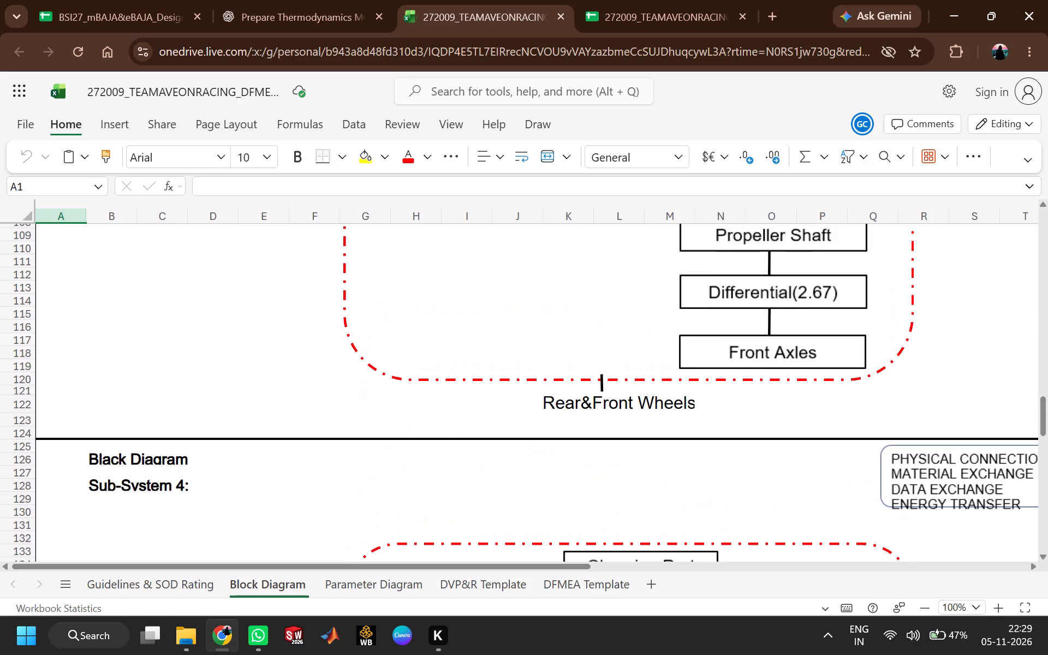
scroll(325, 498, "up", 1)
scroll(325, 498, "down", 1)
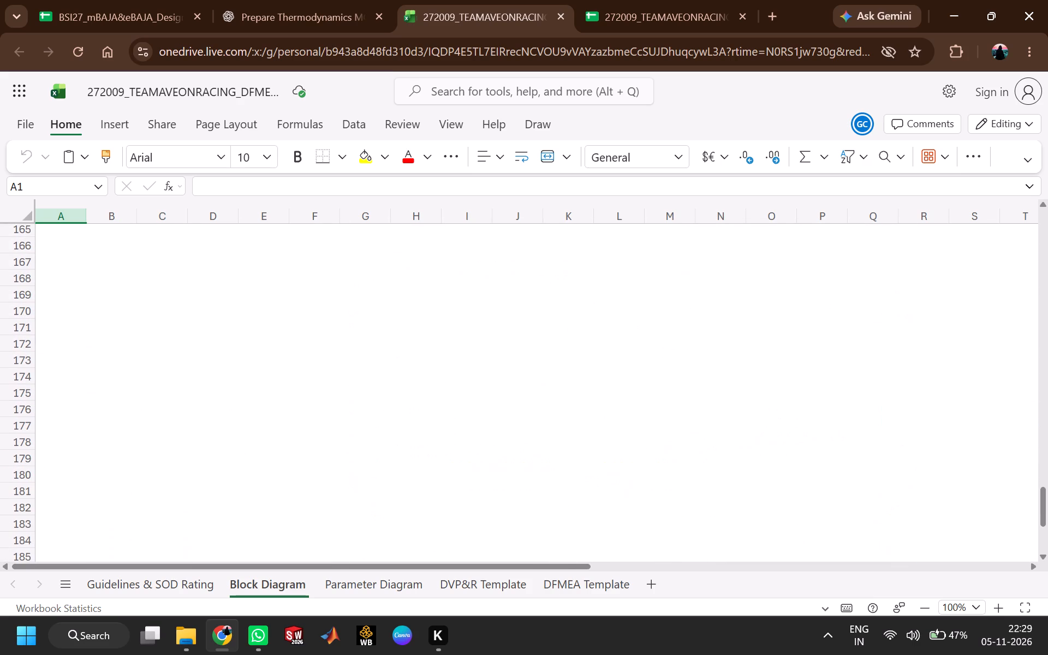
left_click(167, 592)
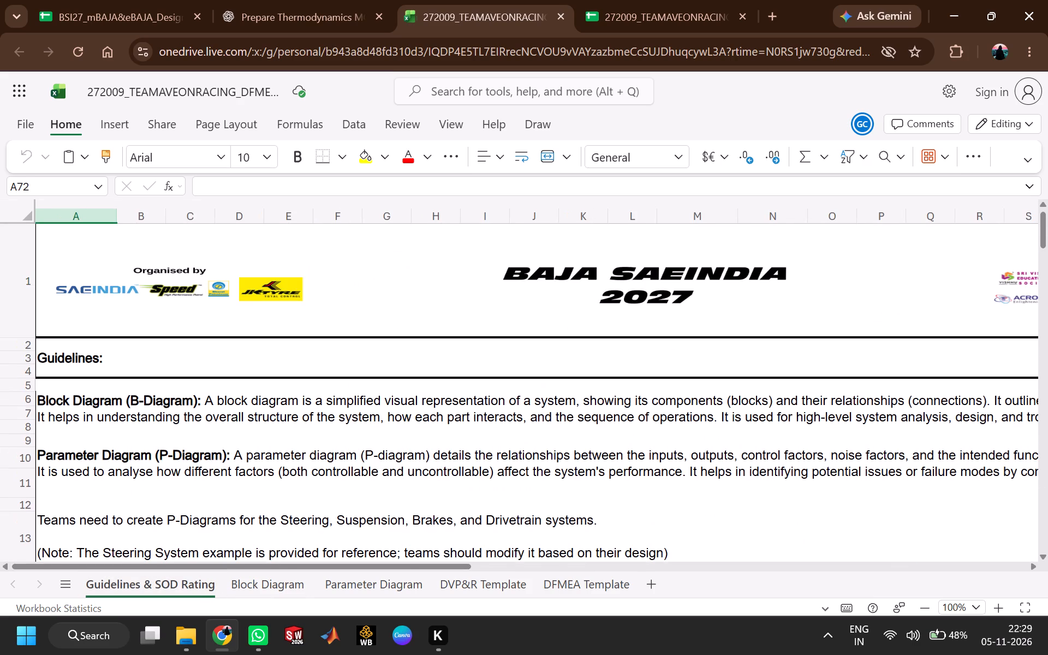
scroll(309, 528, "down", 10)
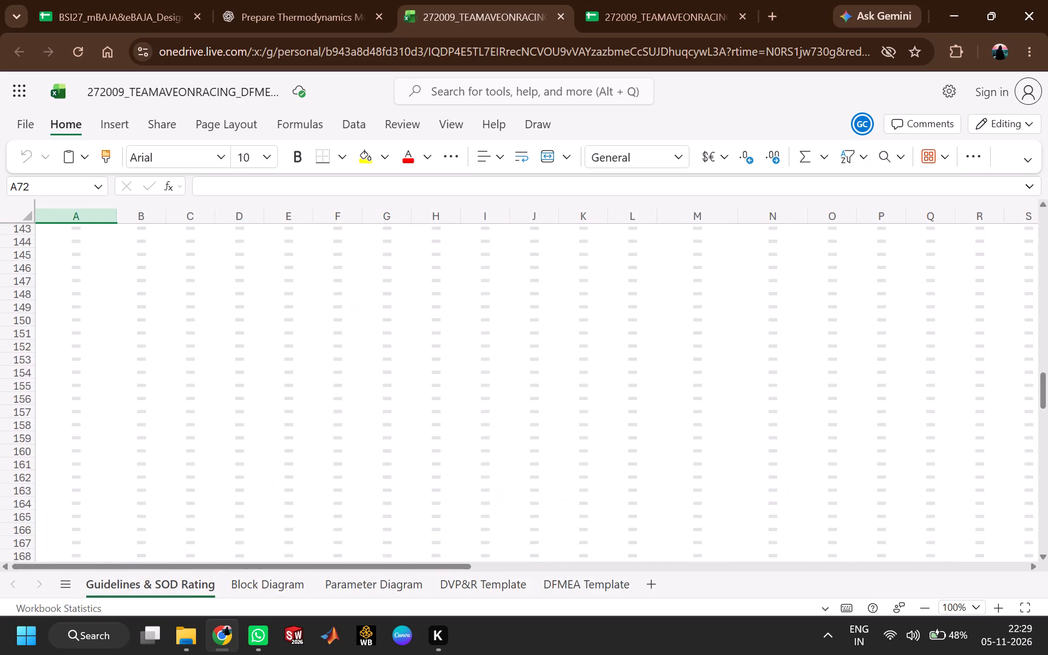
scroll(309, 528, "up", 2)
scroll(309, 528, "down", 1)
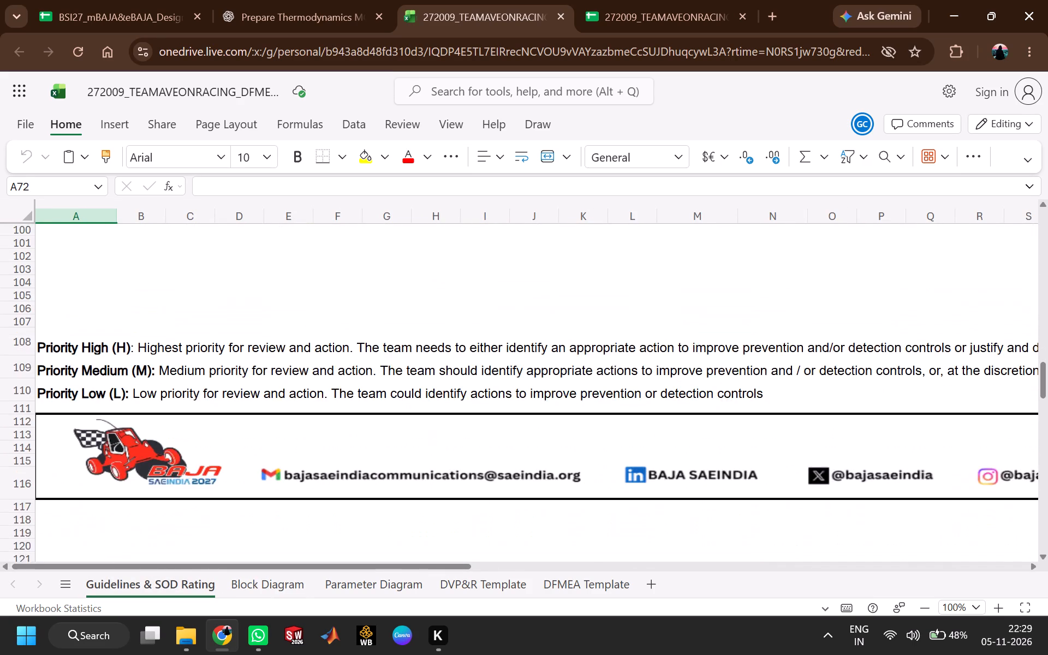
scroll(309, 528, "down", 1)
scroll(309, 528, "up", 1)
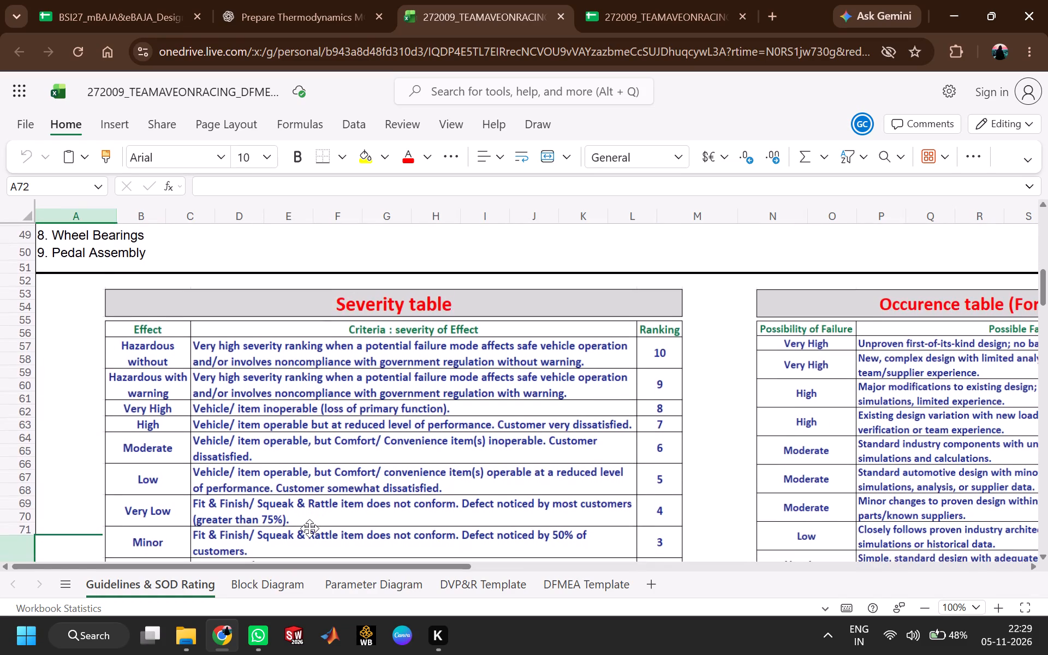
scroll(309, 528, "down", 1)
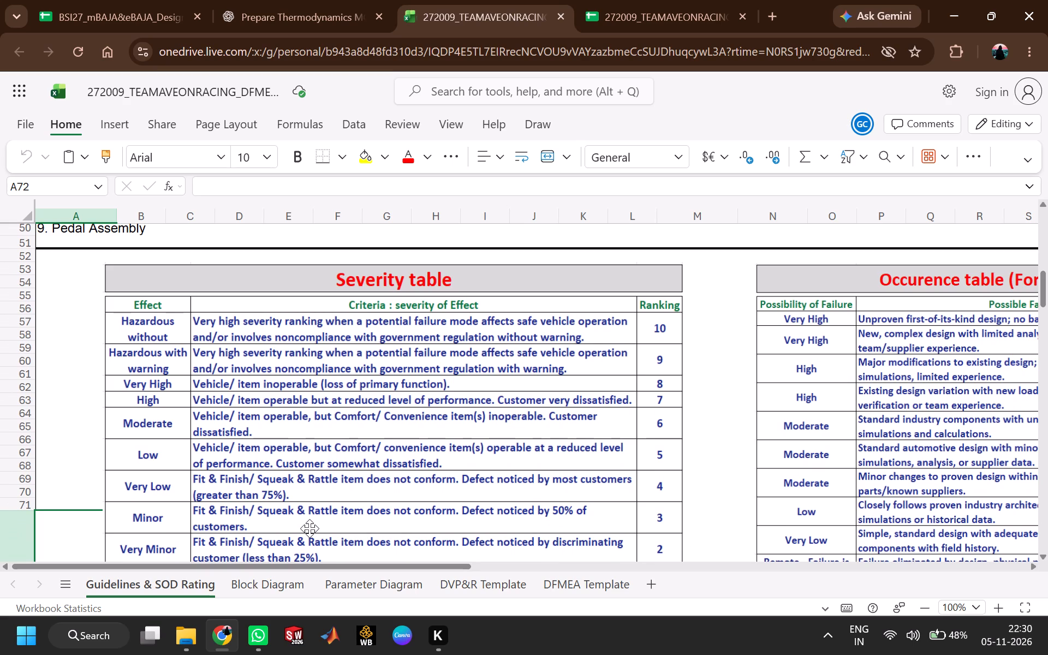
scroll(309, 526, "up", 1)
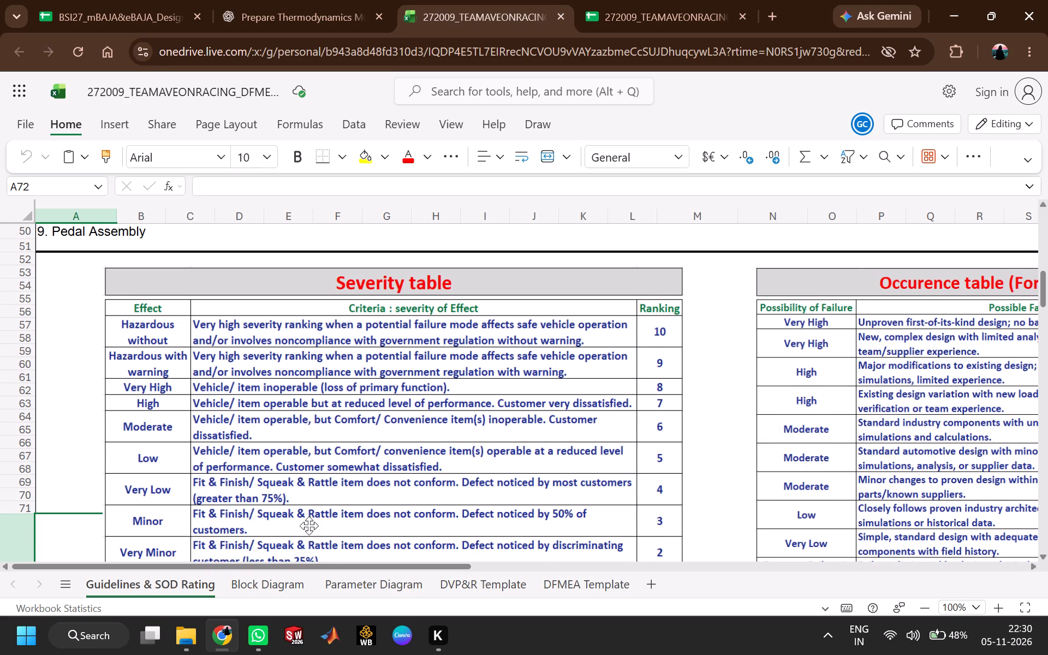
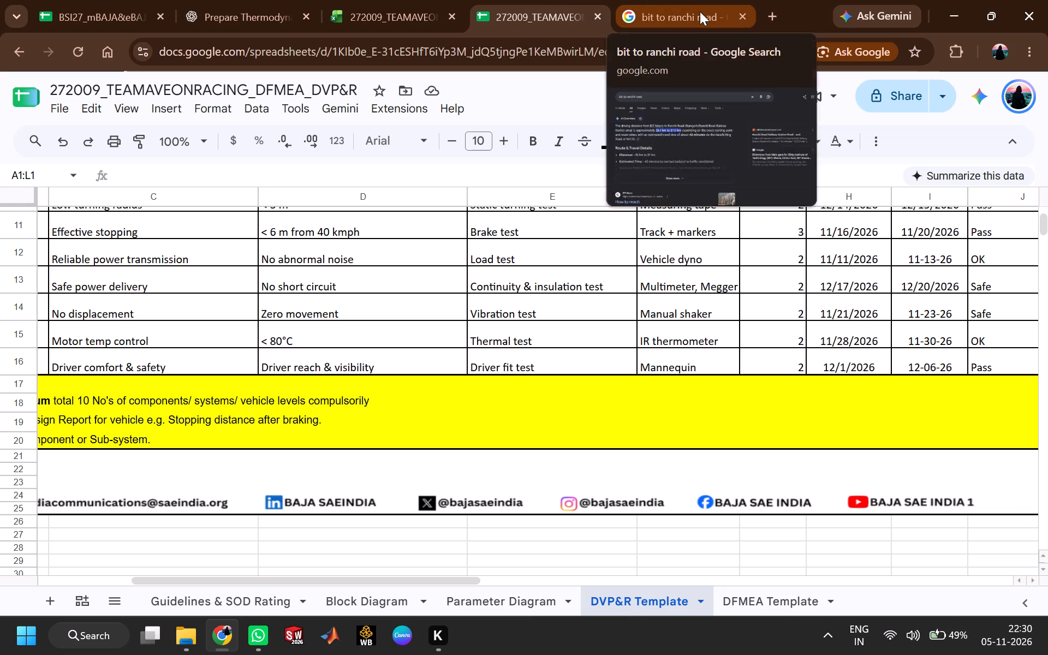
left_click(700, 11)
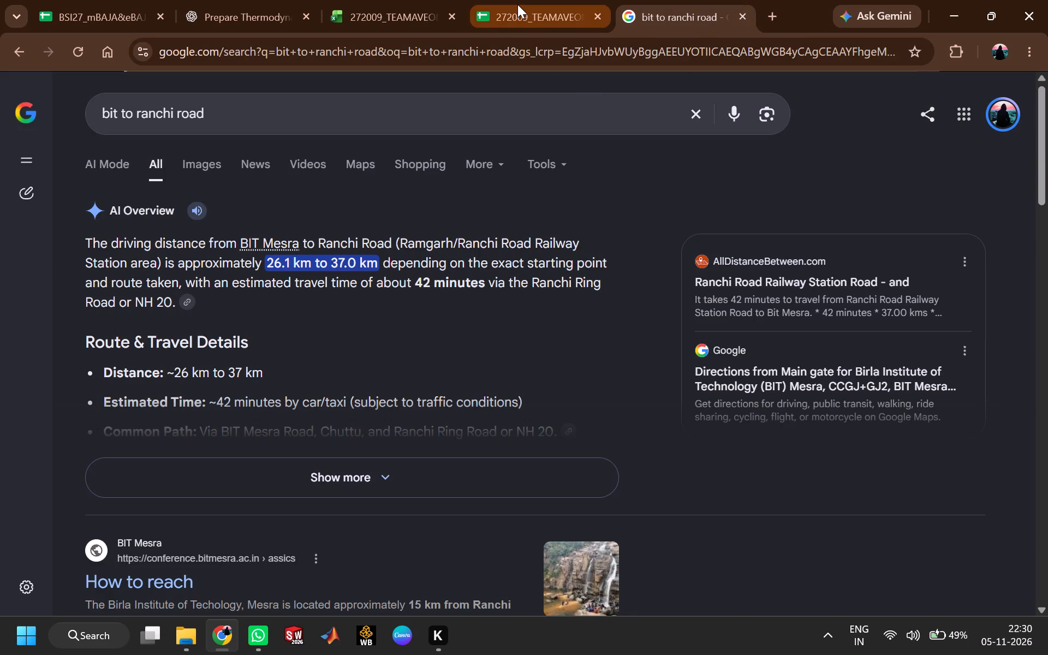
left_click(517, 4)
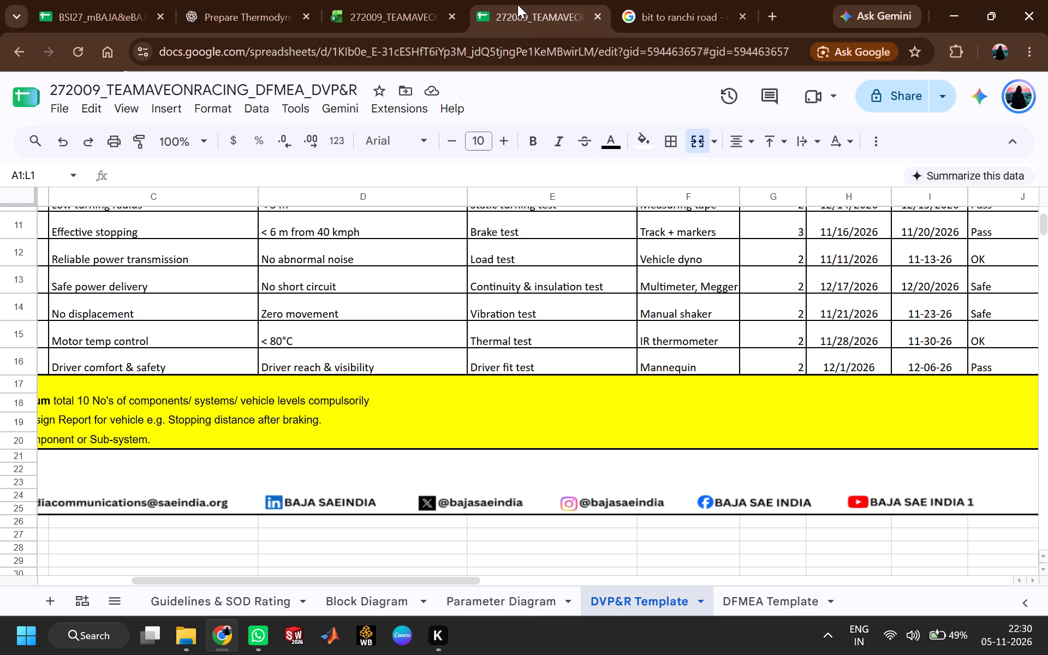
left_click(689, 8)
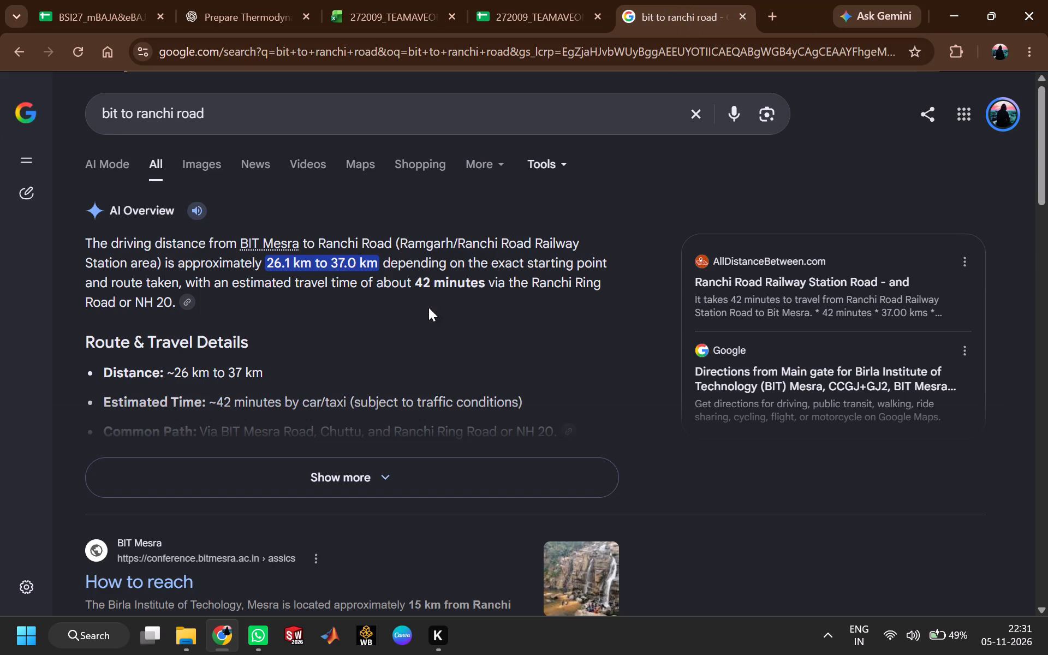
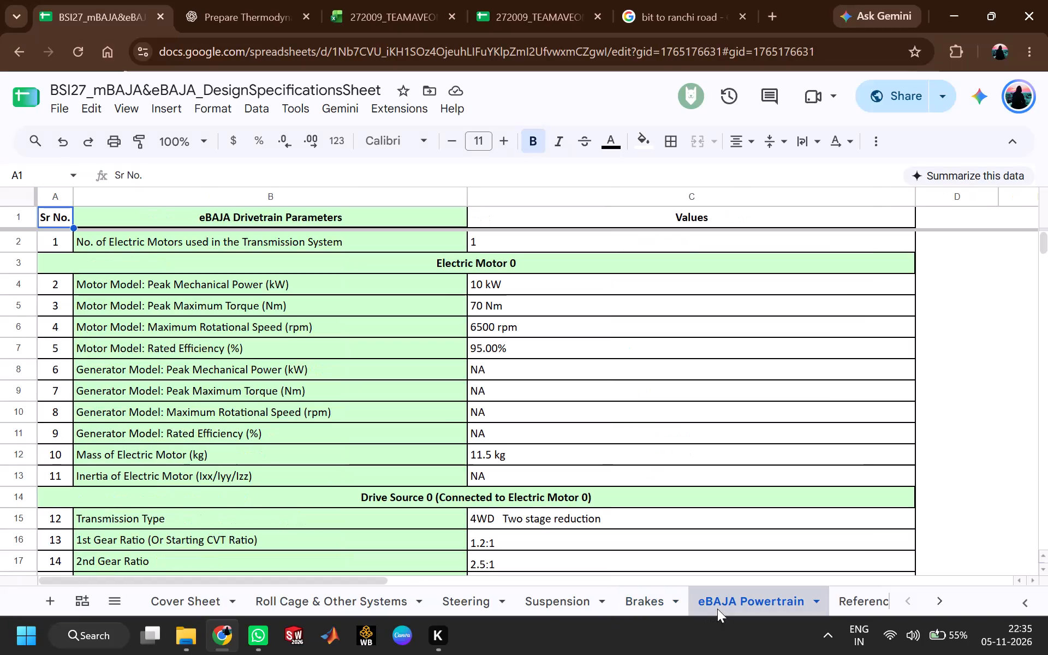
Review the eBAJA Powertrain sheet's drivetrain parameters down through the LV battery, HV battery, regeneration and control unit sections.
scroll(572, 444, "down", 8)
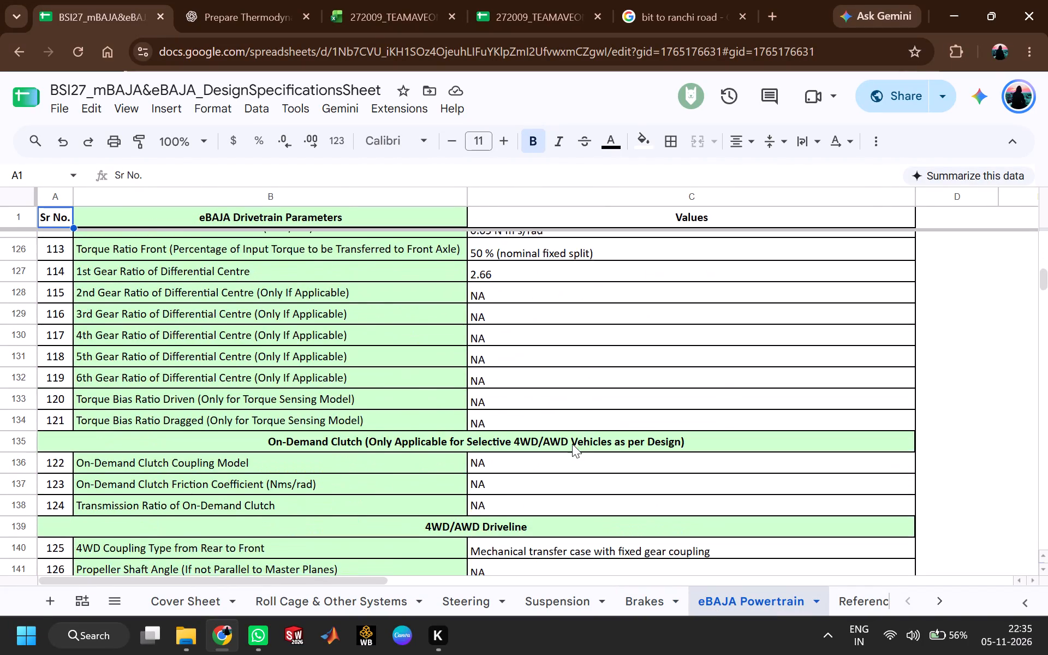
scroll(572, 444, "down", 9)
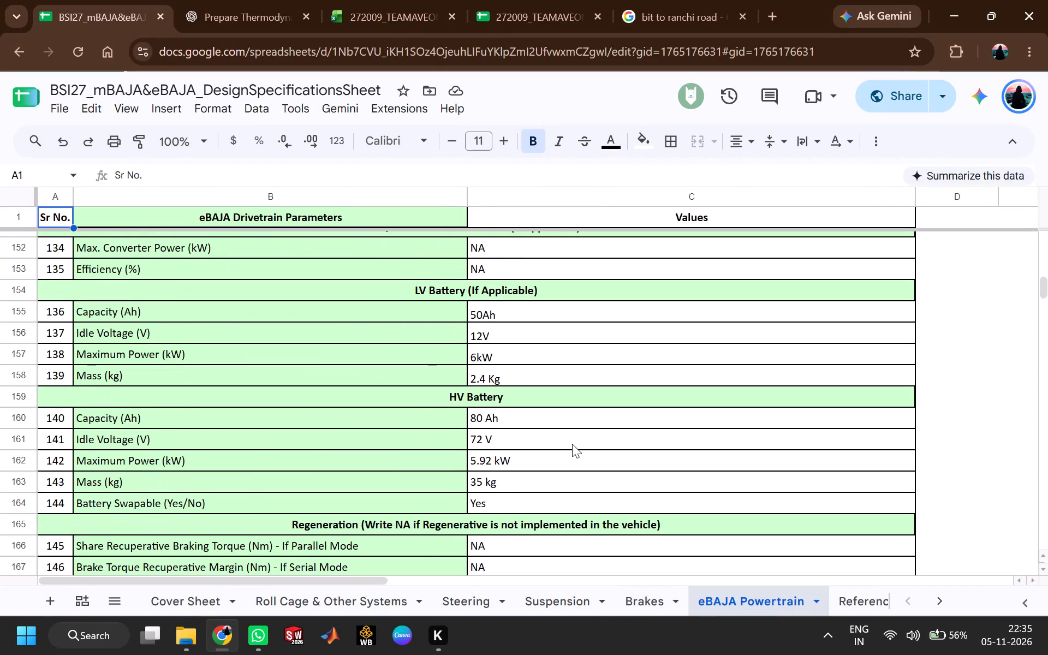
scroll(572, 444, "down", 1)
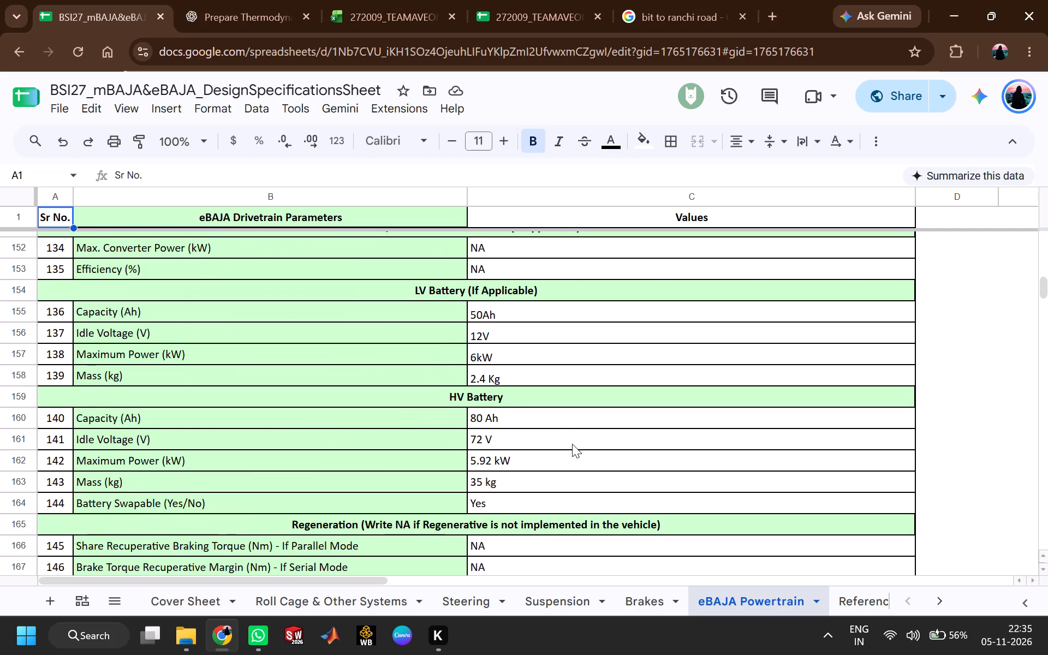
scroll(572, 444, "down", 1)
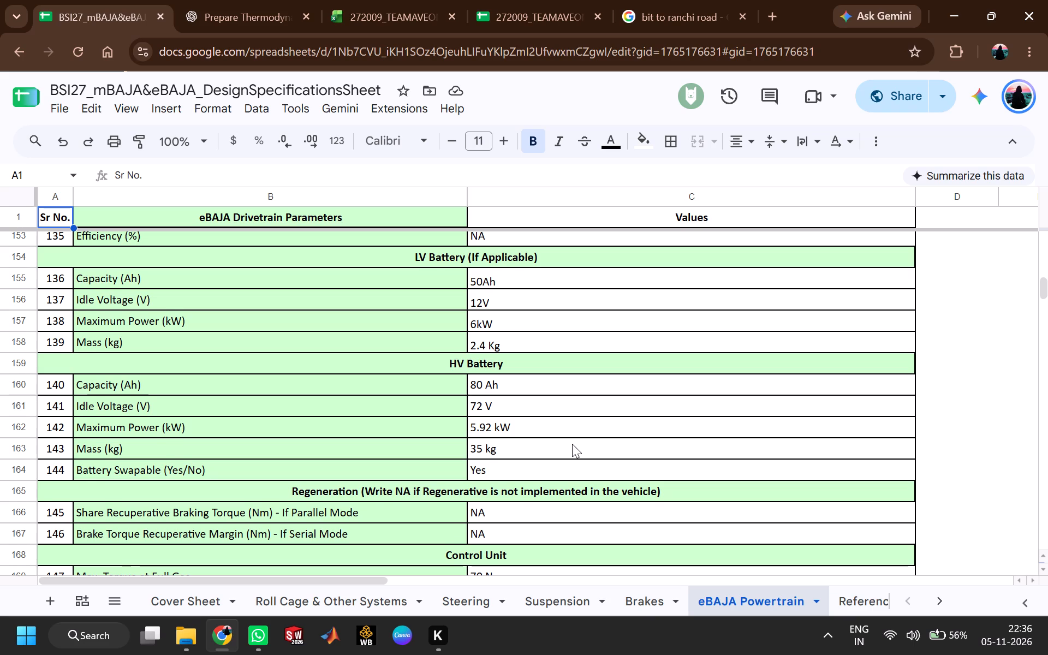
scroll(572, 444, "down", 1)
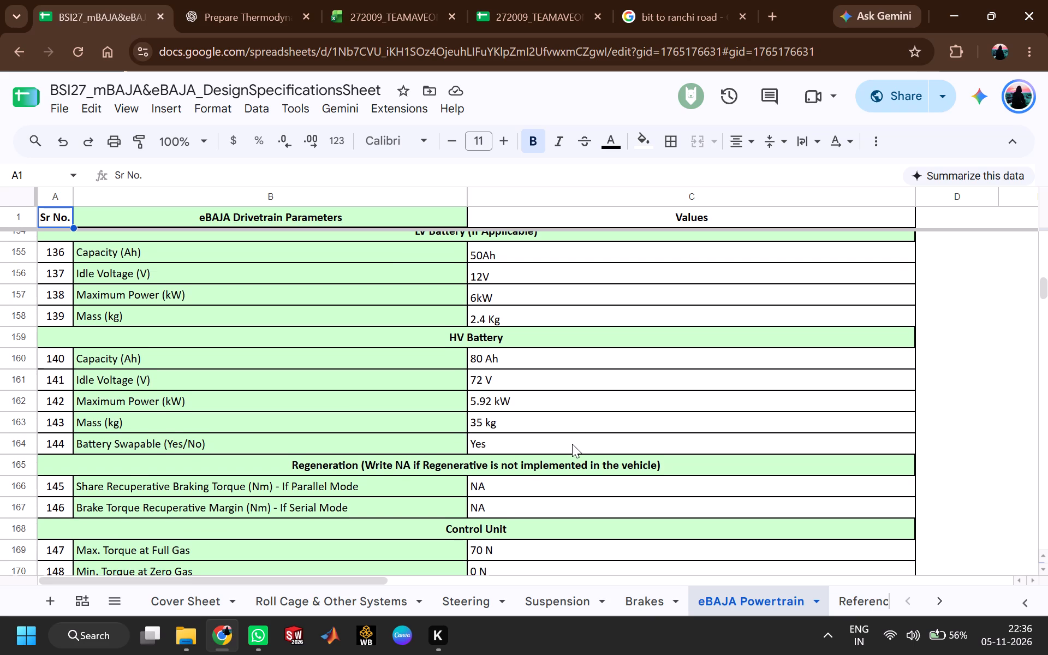
scroll(572, 444, "down", 1)
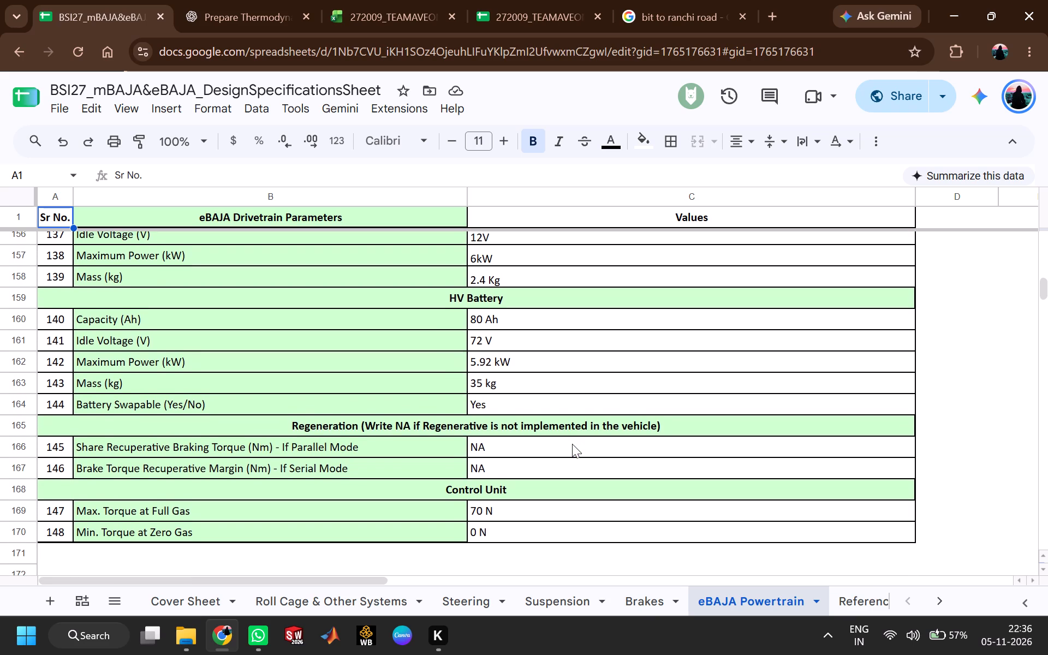
scroll(572, 444, "down", 1)
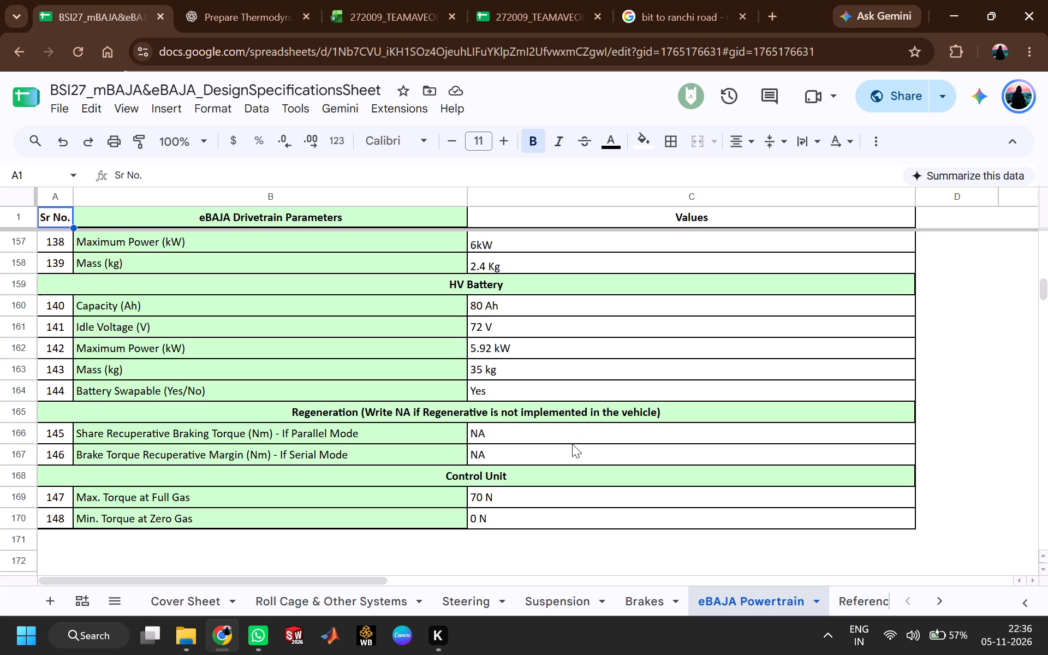
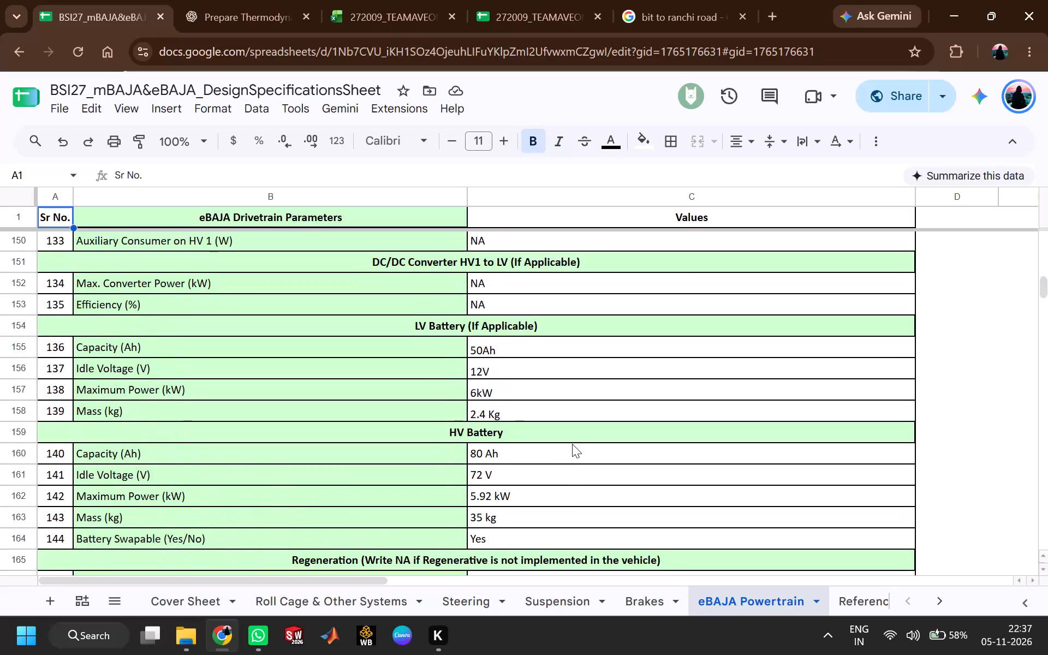
Review the eBAJA Powertrain sheet from the battery sections back up through the axle, differential, motor and Drive Source 0 parameters.
scroll(572, 444, "up", 4)
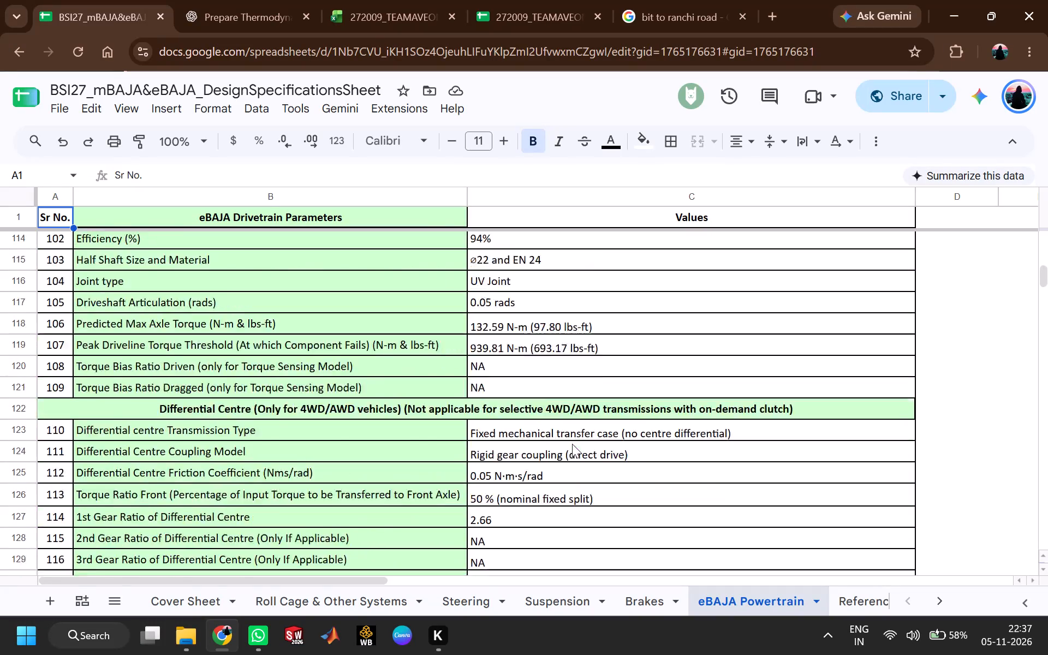
scroll(572, 444, "up", 3)
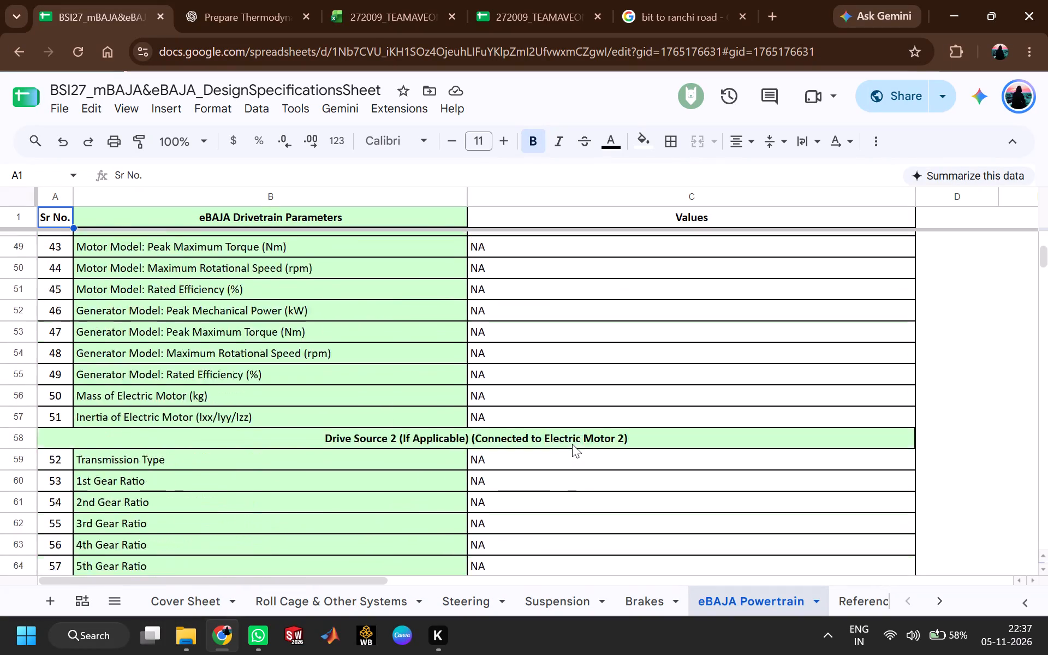
scroll(572, 444, "up", 7)
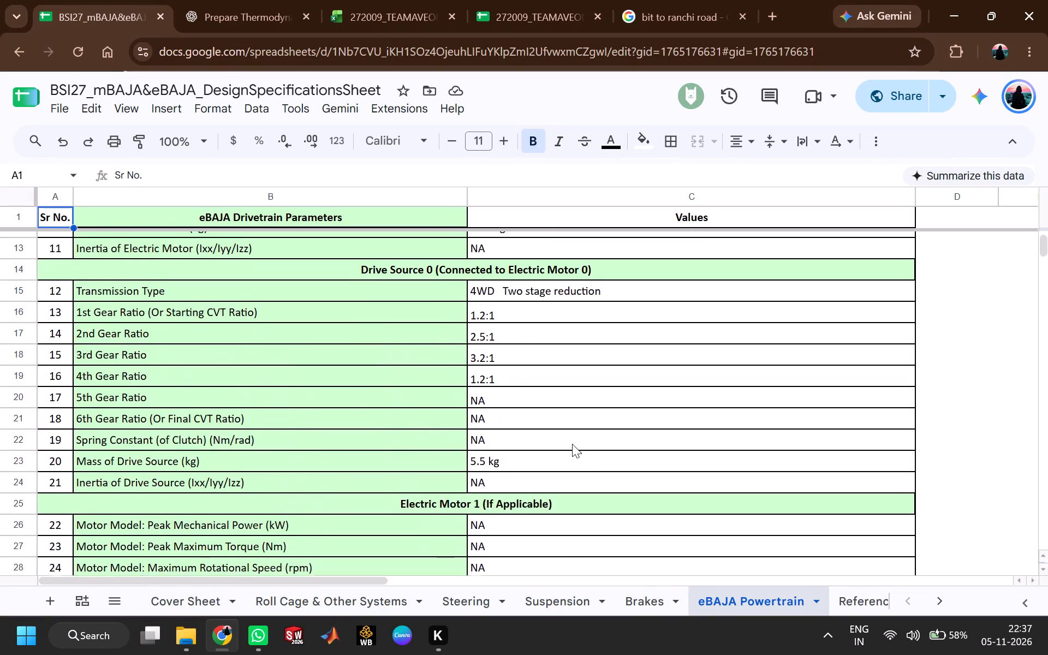
scroll(572, 444, "up", 3)
Recheck the eBAJA drivetrain parameters from the motor sections down to the Control Unit, including the Rear Axle and Power Supply sections.
scroll(572, 444, "down", 3)
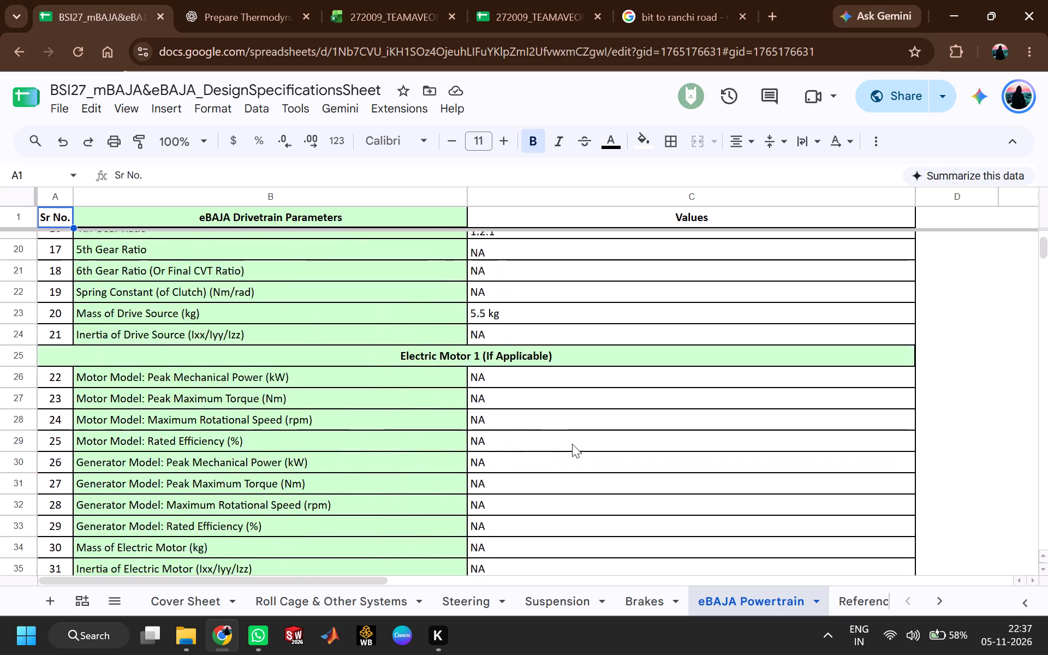
scroll(572, 444, "down", 4)
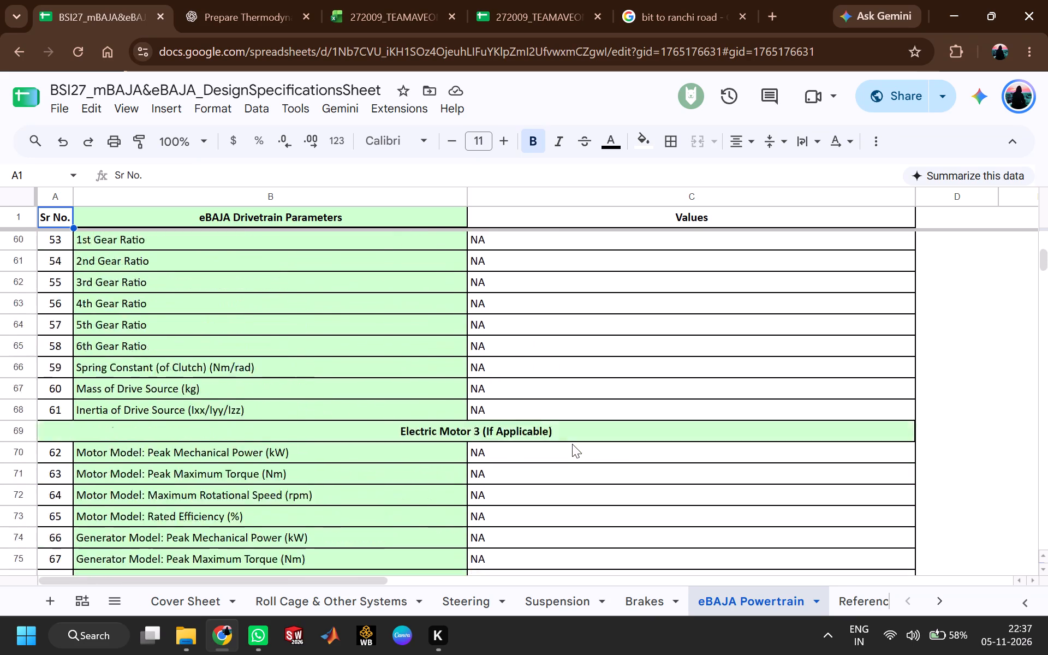
scroll(572, 444, "down", 3)
scroll(572, 444, "up", 3)
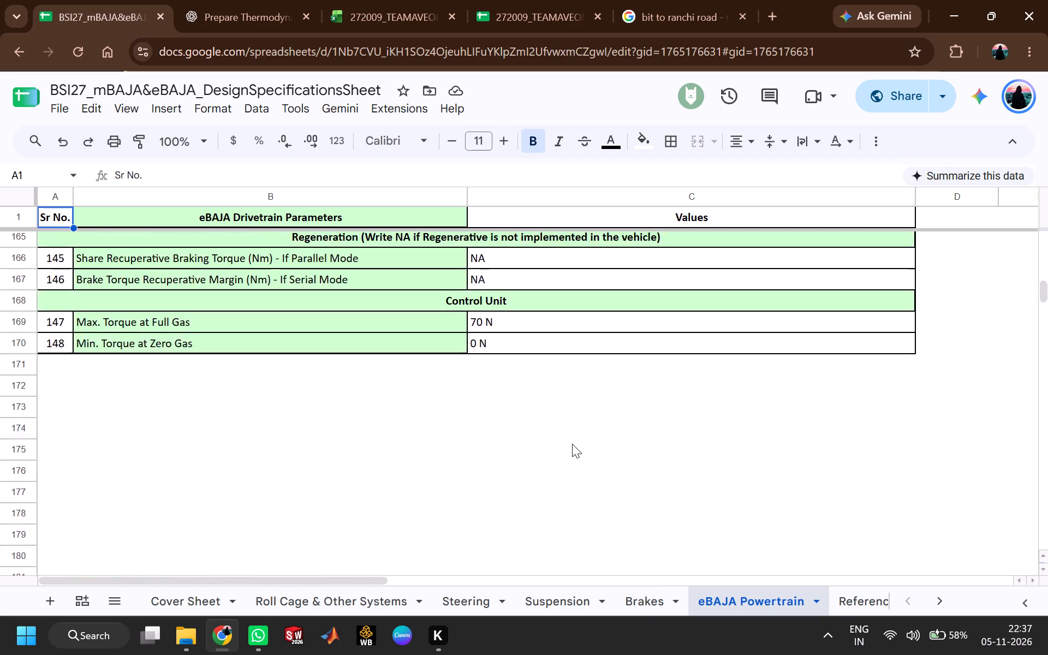
scroll(572, 444, "up", 7)
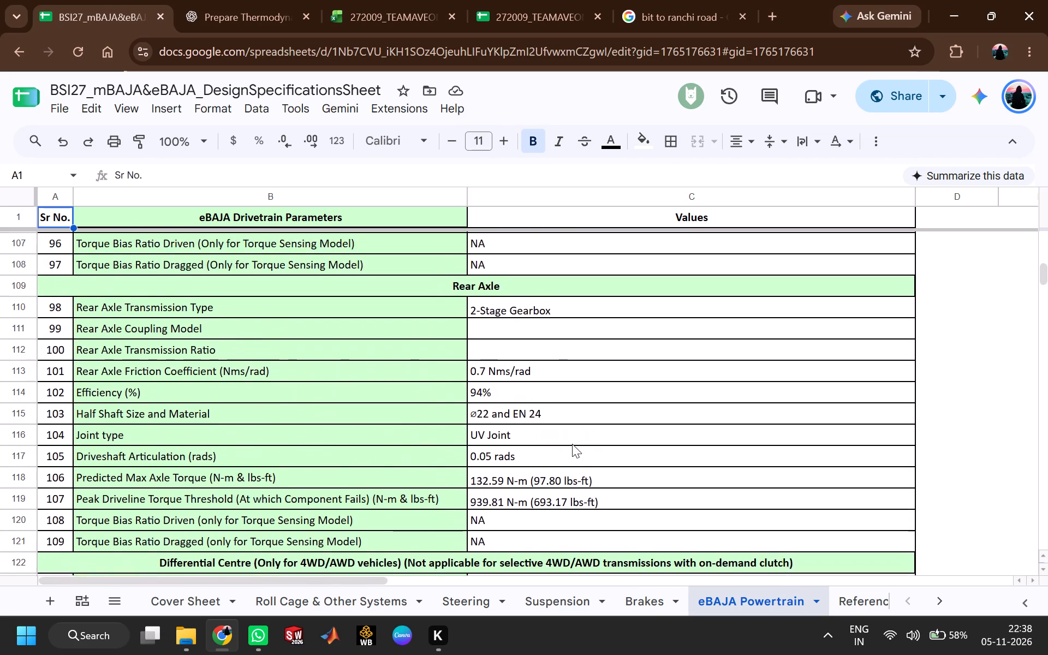
scroll(572, 444, "down", 4)
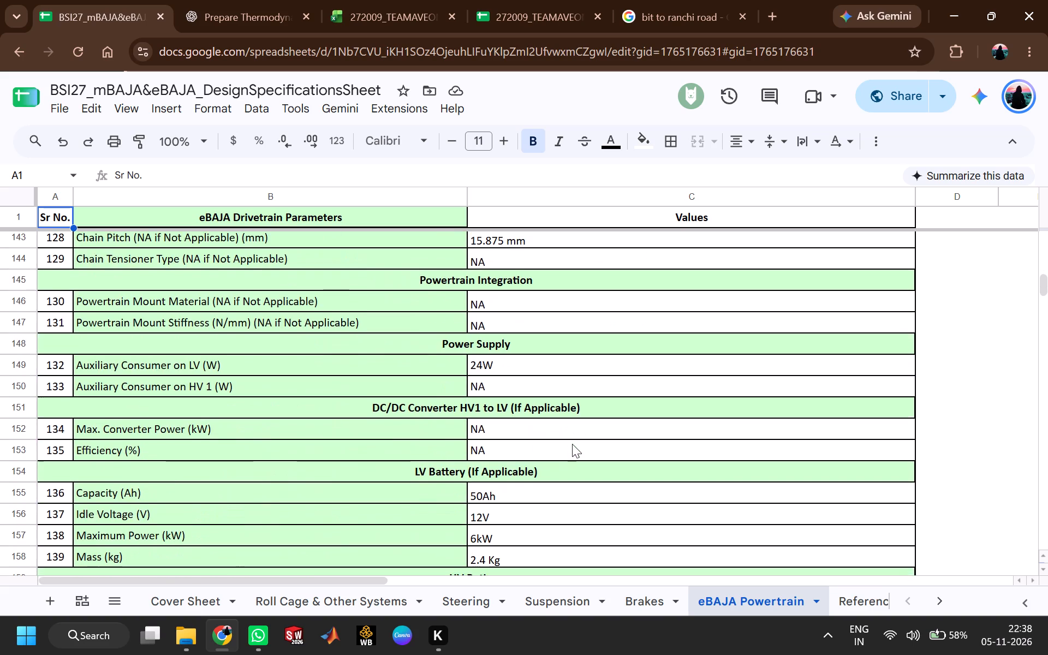
Review the LV Battery and HV Battery parameters in the eBAJA Powertrain sheet.
scroll(572, 444, "down", 4)
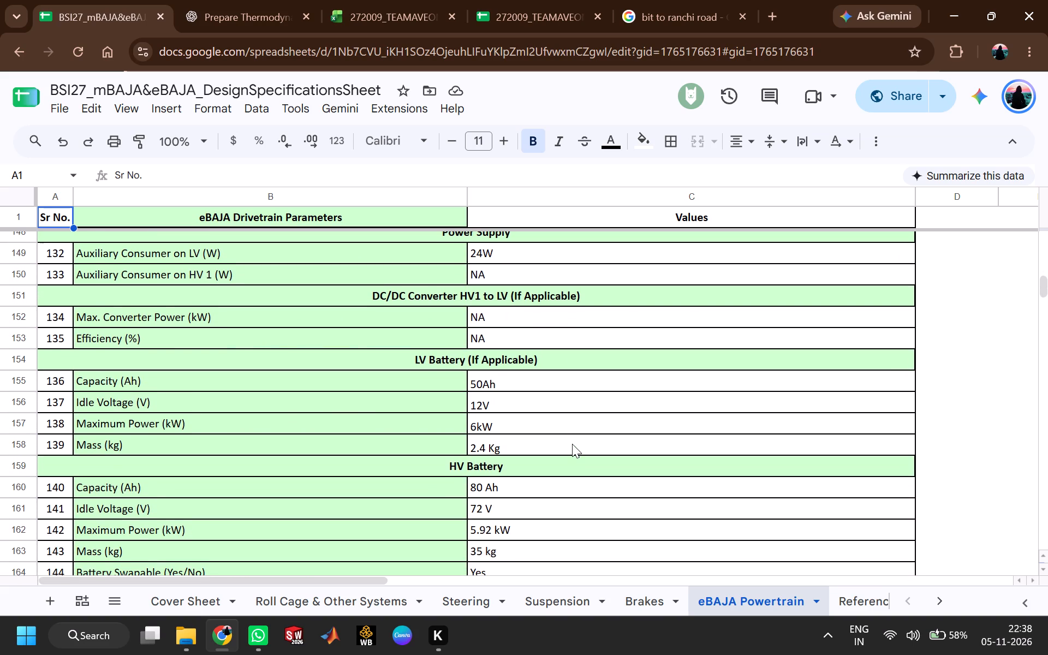
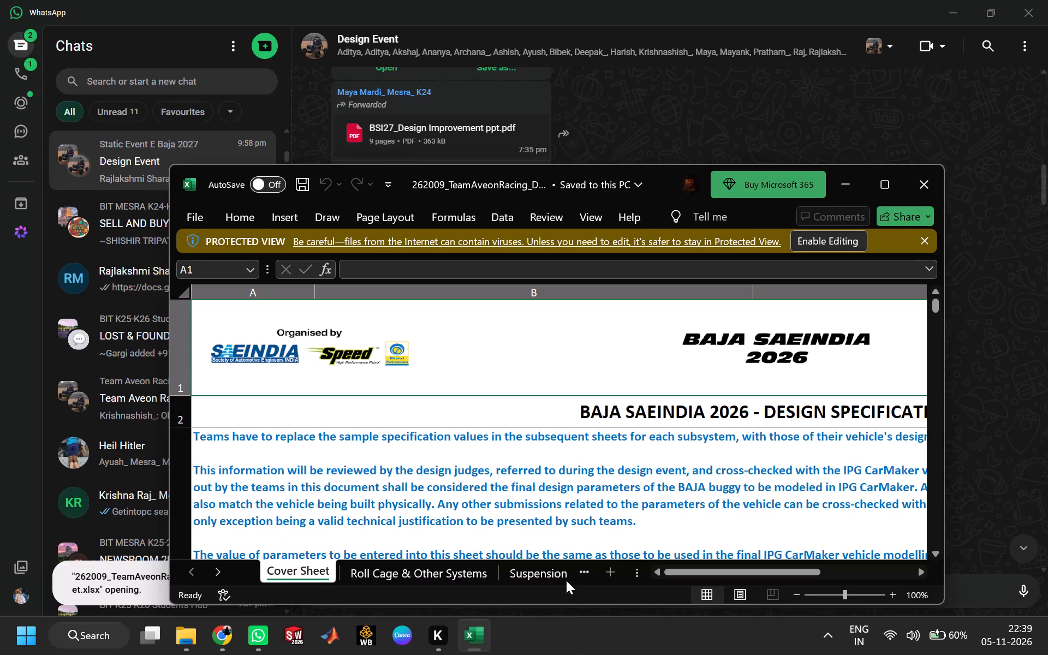
Maximize the 262009_TeamAveonRacing_Design_Spec_Sheet workbook and view its eBAJA Powertrain sheet down to the ePowertrain Performance section.
left_click(539, 567)
left_click(394, 562)
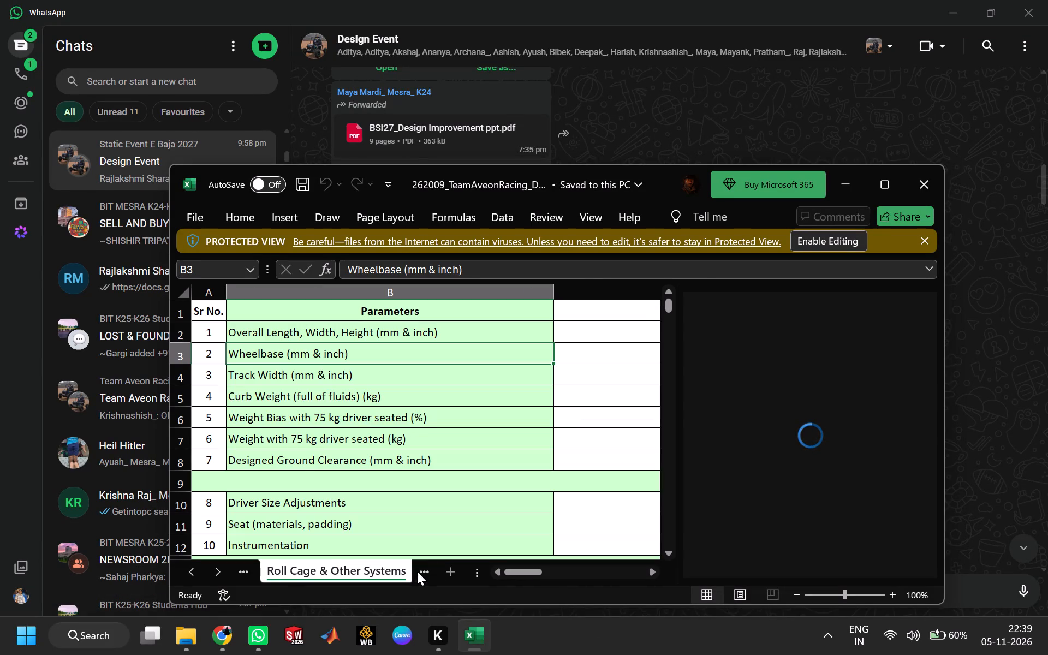
left_click(902, 180)
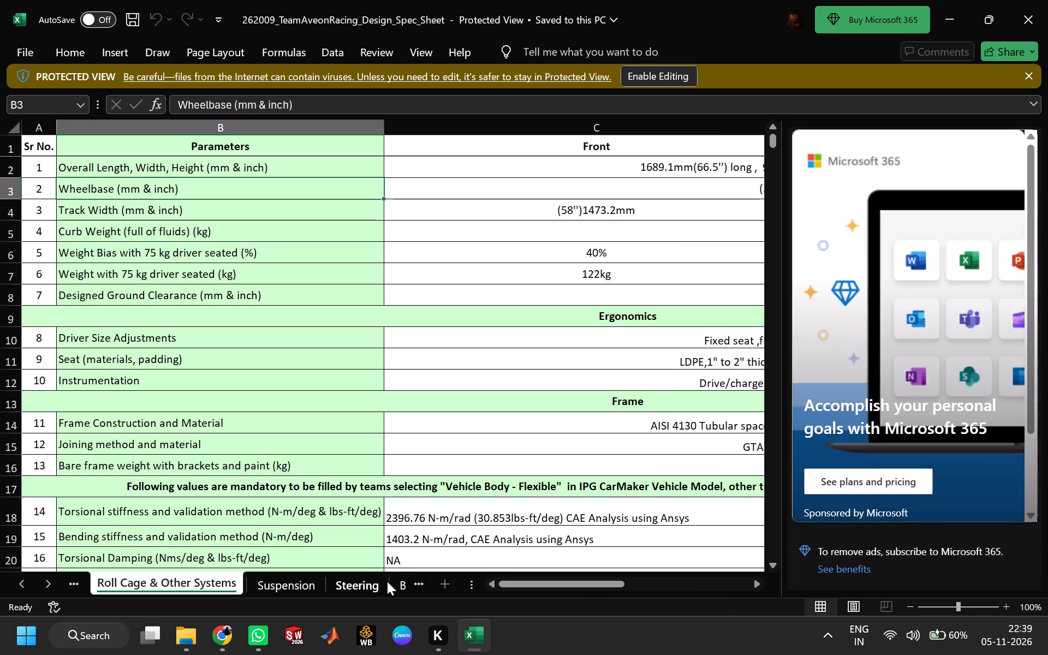
left_click(400, 584)
left_click(318, 573)
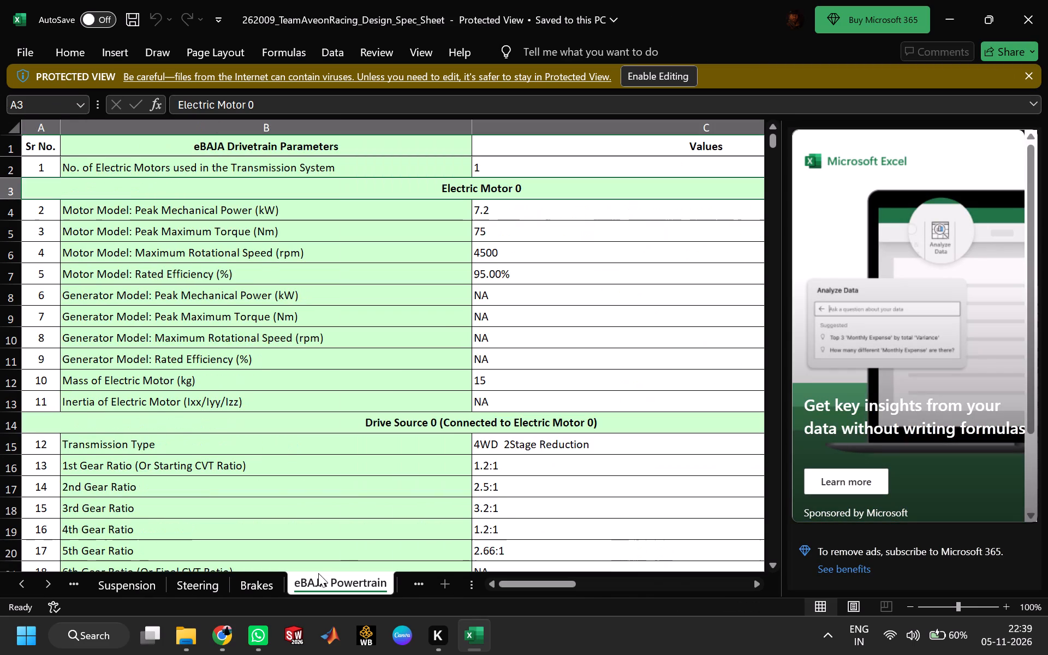
scroll(367, 445, "down", 10)
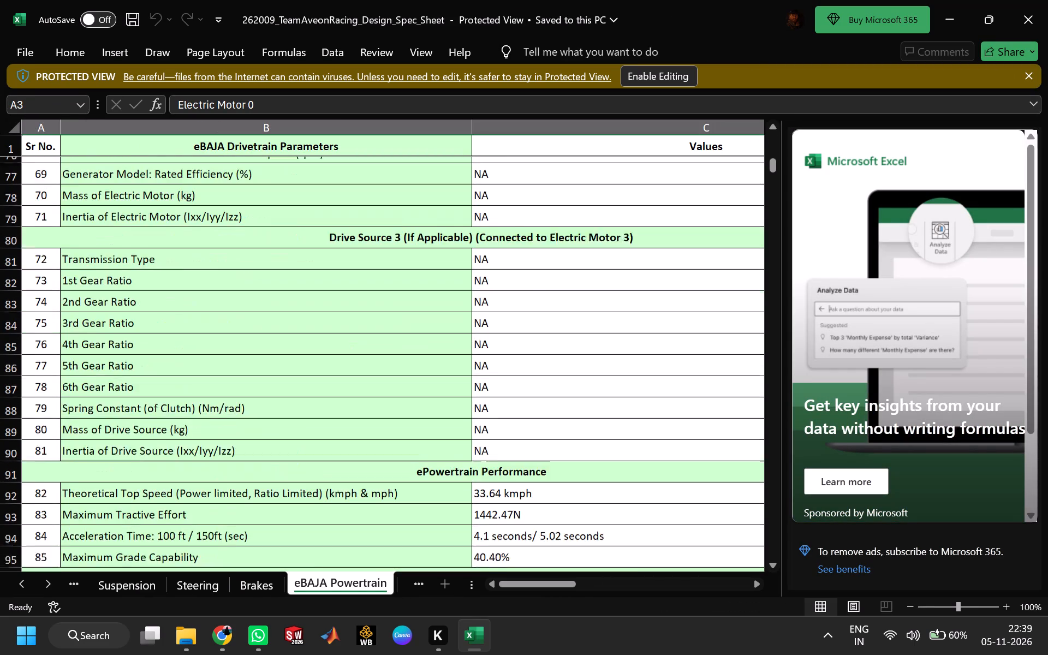
Examine the Excel eBAJA Powertrain parameters down to the LV and HV Battery sections, and switch to Chrome to compare them with the BSI27 design specifications sheet.
scroll(367, 445, "down", 10)
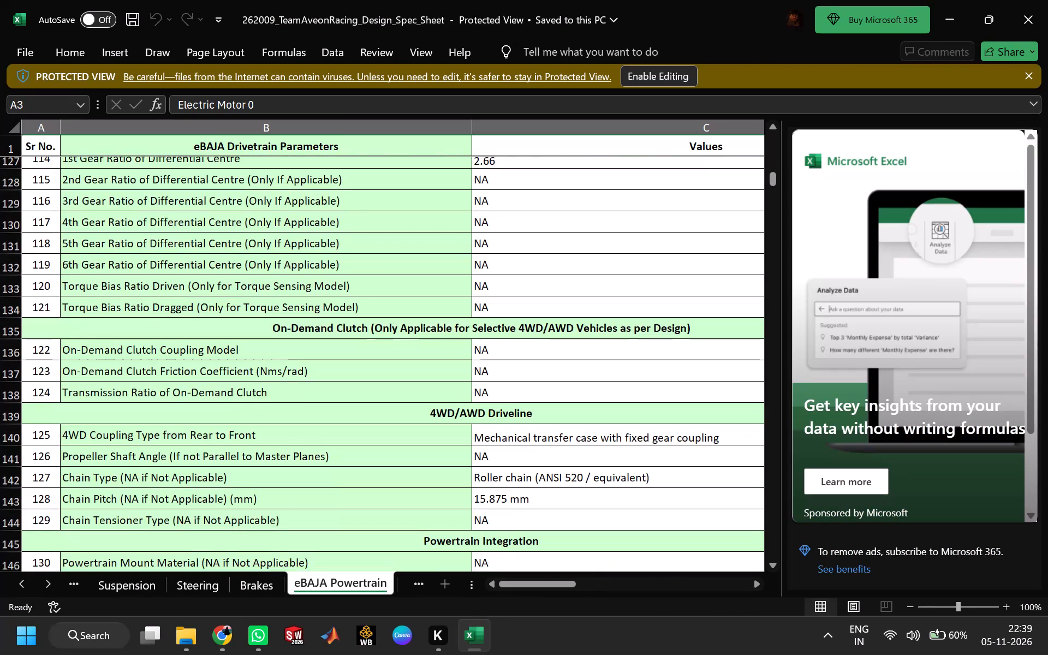
scroll(367, 445, "down", 6)
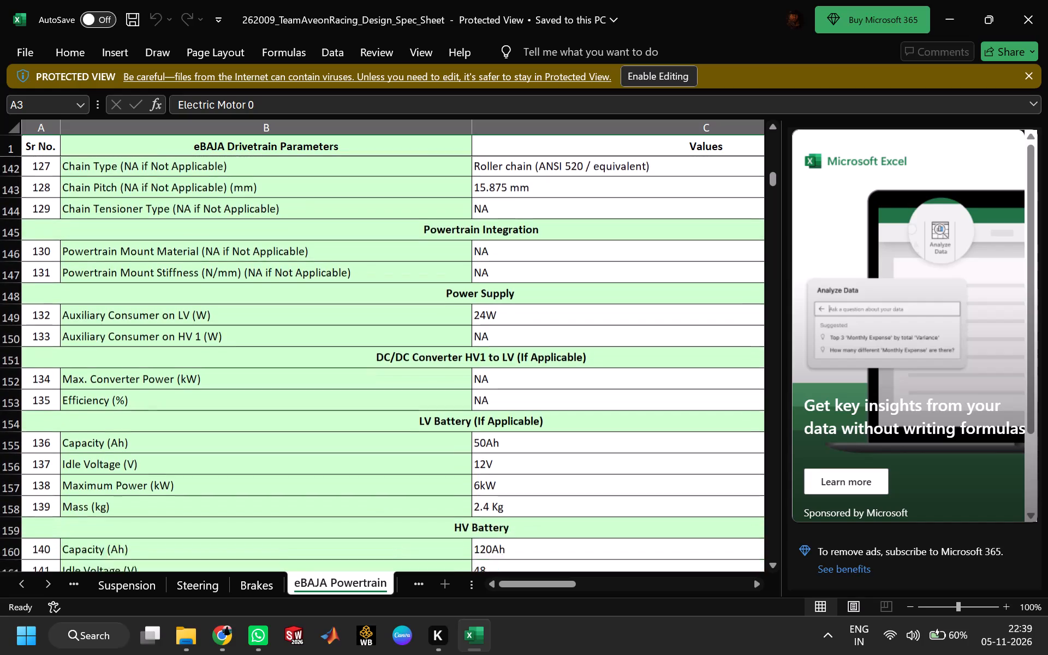
scroll(367, 445, "down", 1)
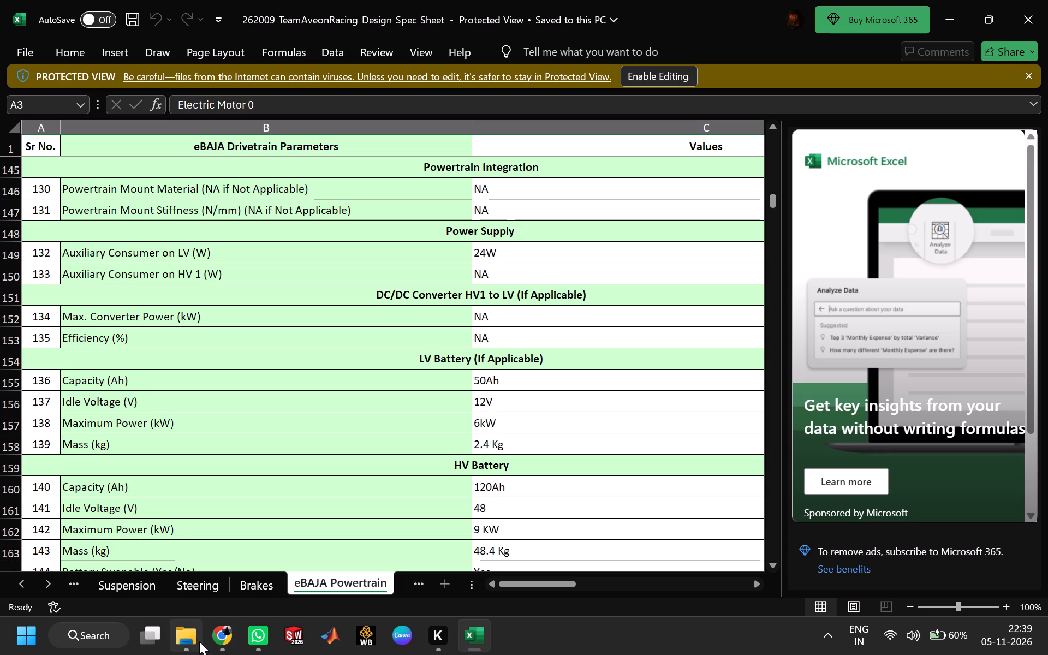
left_click(222, 642)
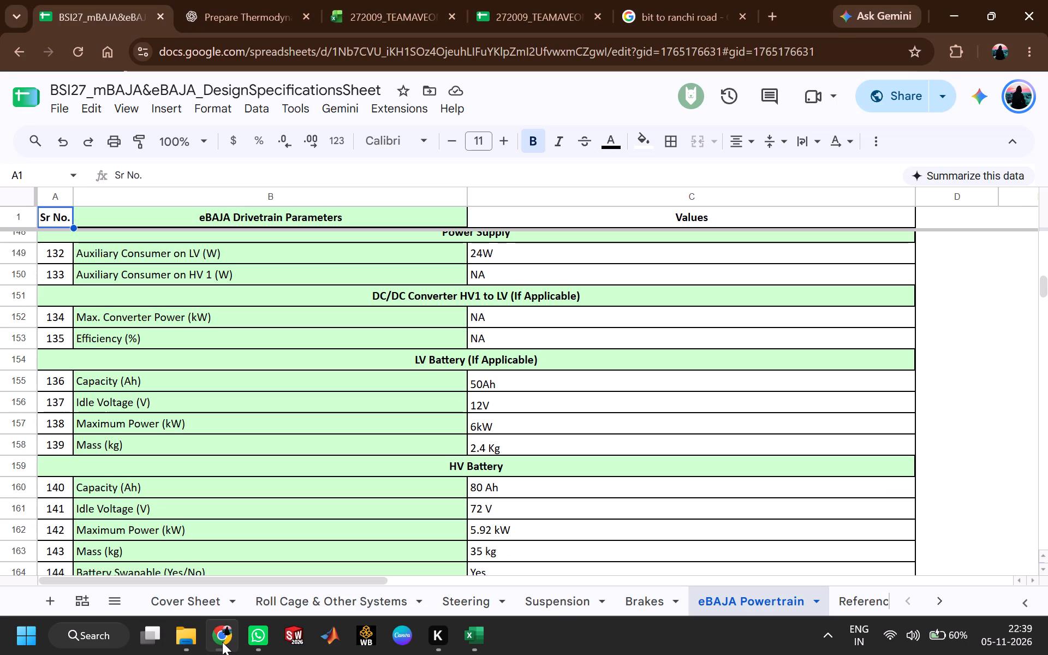
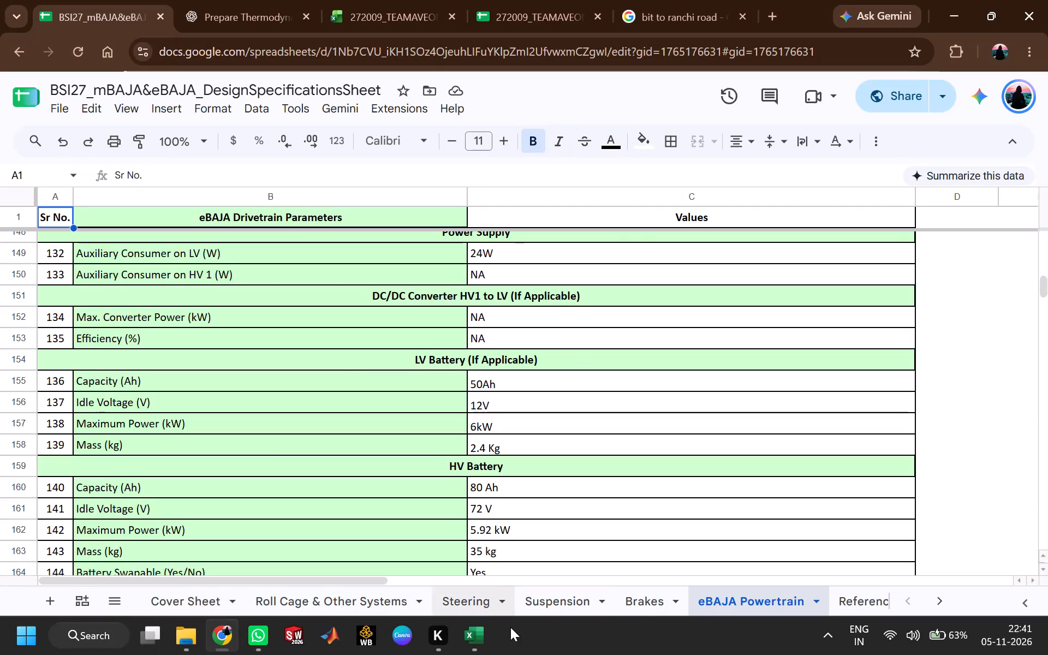
Examine the Suspension sheet and the Brakes sheet, checking the hub bearing and upright rows and the parkbrake torque rows.
left_click(643, 611)
left_click(553, 606)
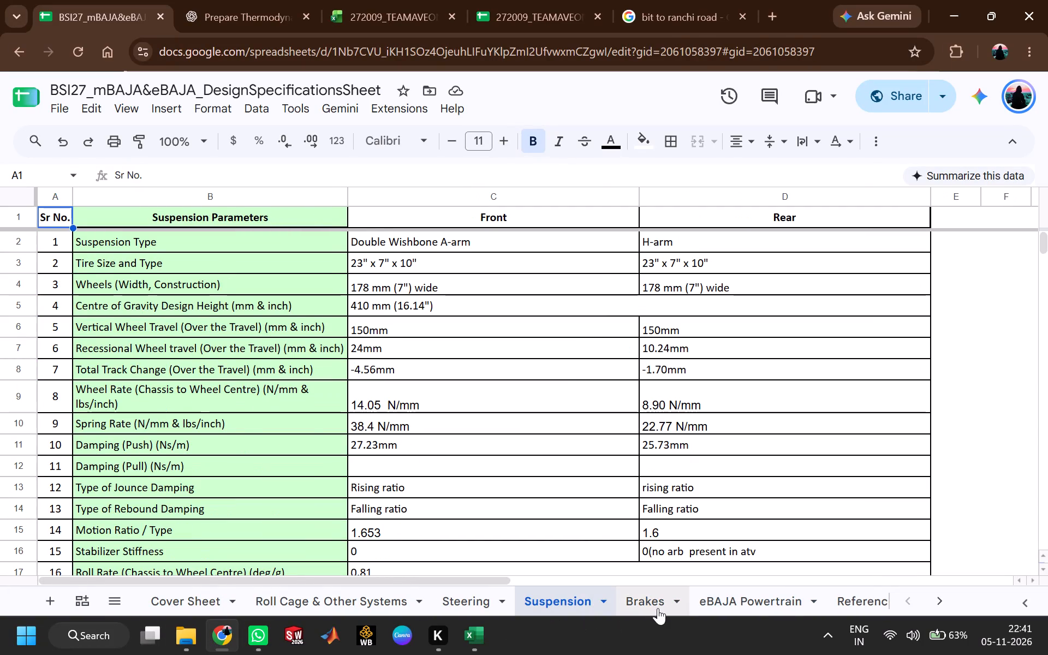
left_click(659, 600)
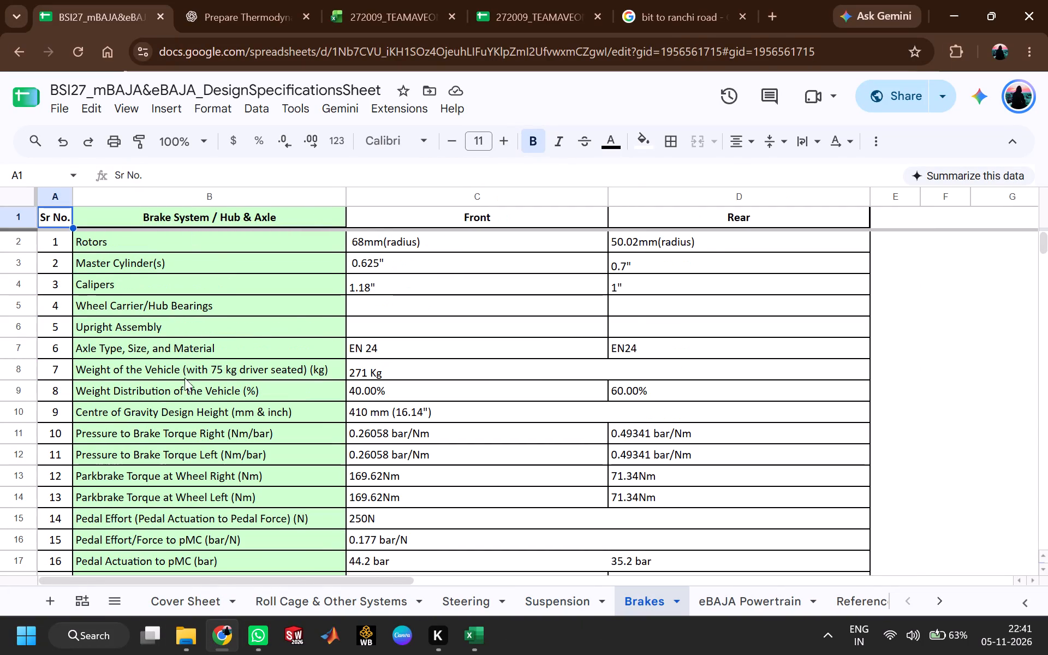
left_click_drag(209, 303, 210, 322)
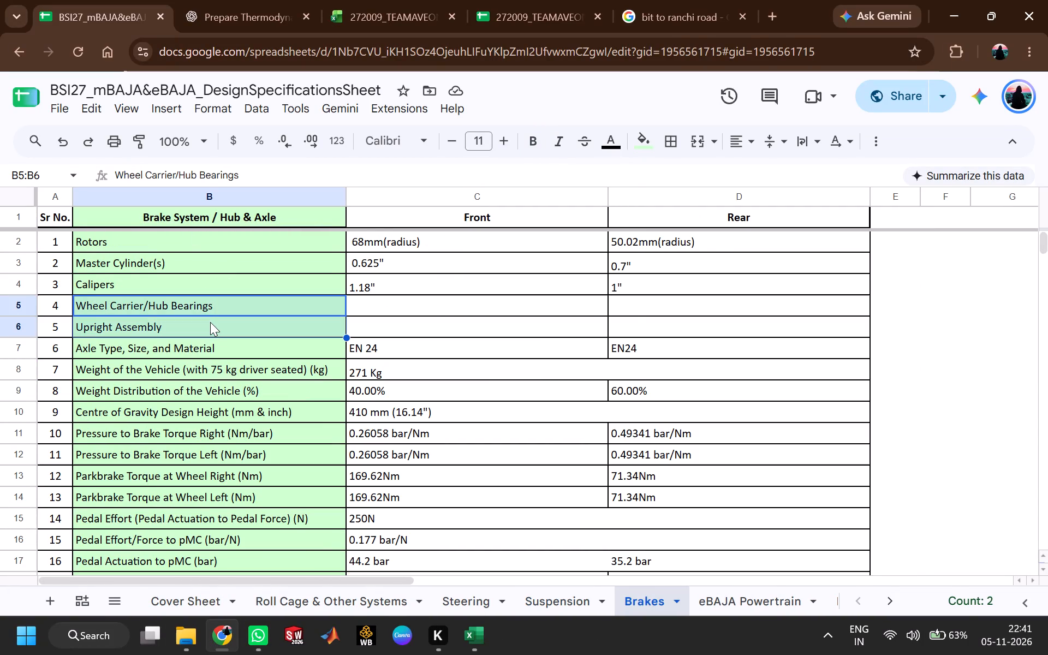
left_click(211, 323)
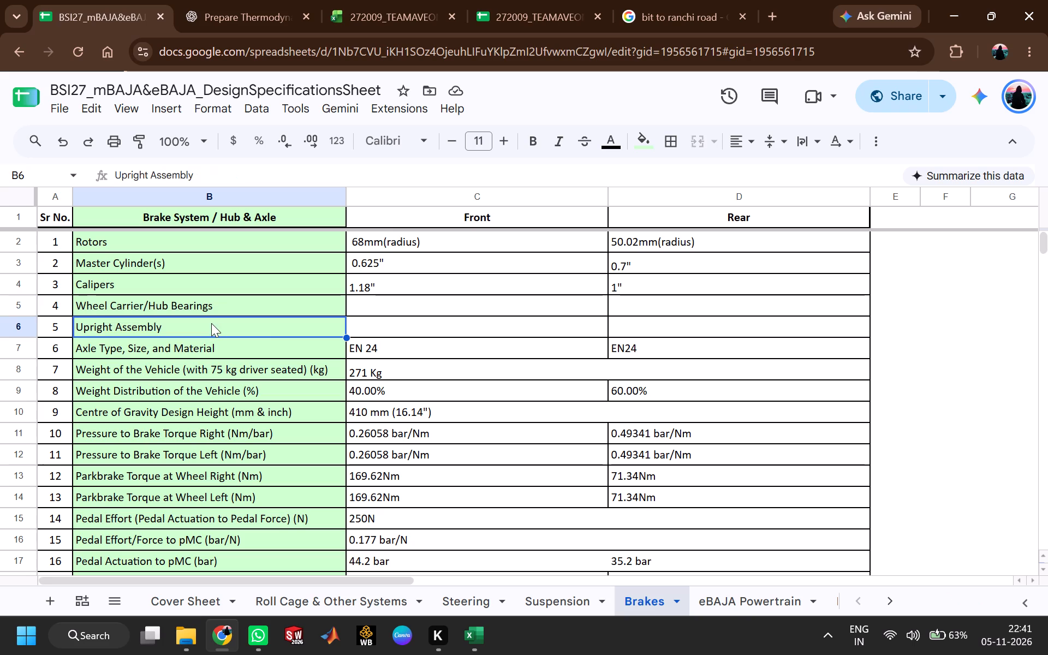
scroll(401, 431, "down", 1)
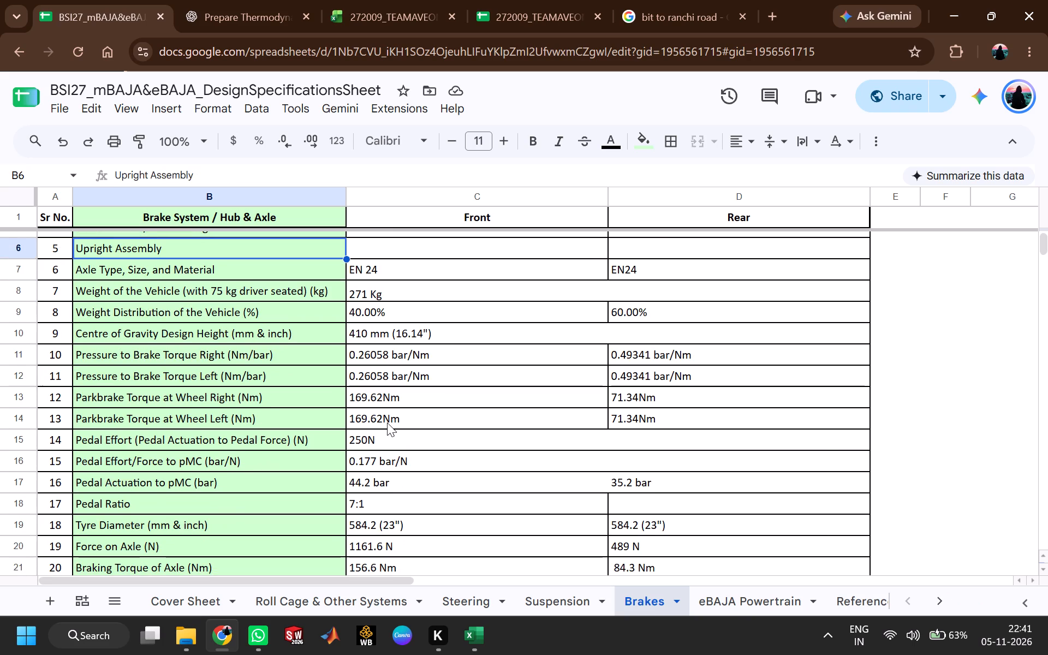
left_click_drag(387, 422, 389, 398)
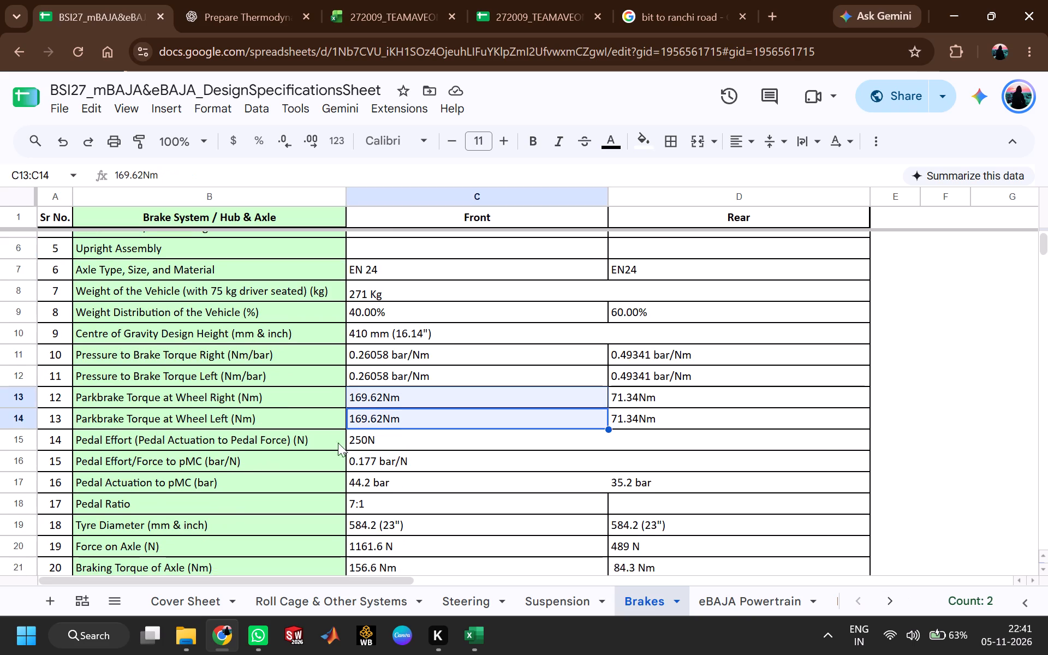
left_click(261, 398)
left_click(260, 419)
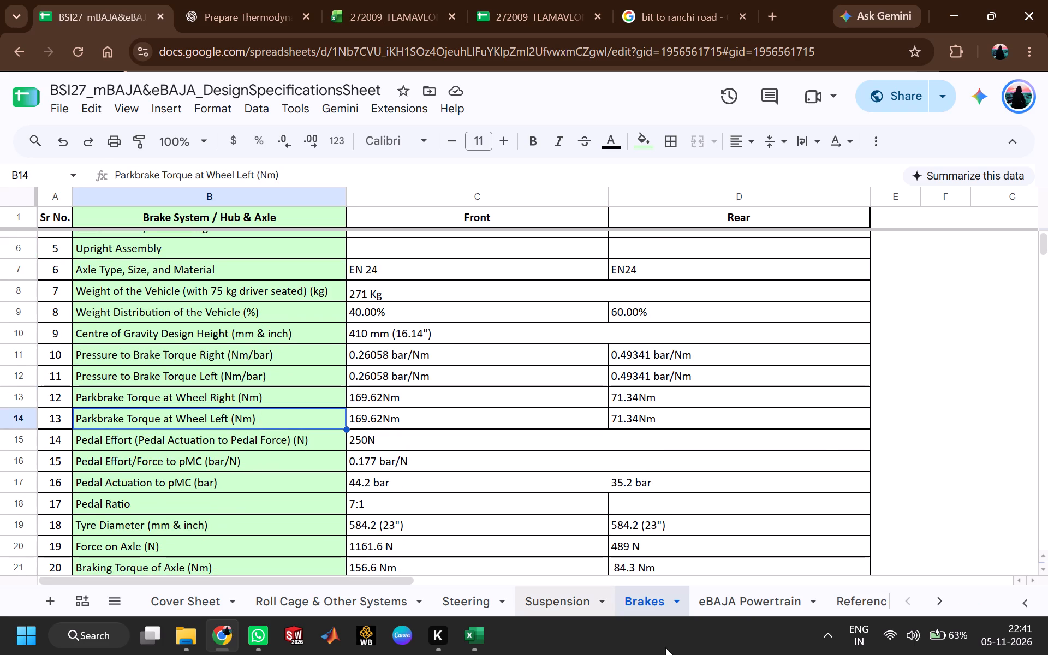
Examine the eBAJA Powertrain sheet around the ePowertrain Performance, Front Axle and Rear Axle sections, checking for unfilled front axle values.
left_click(718, 592)
scroll(444, 431, "up", 2)
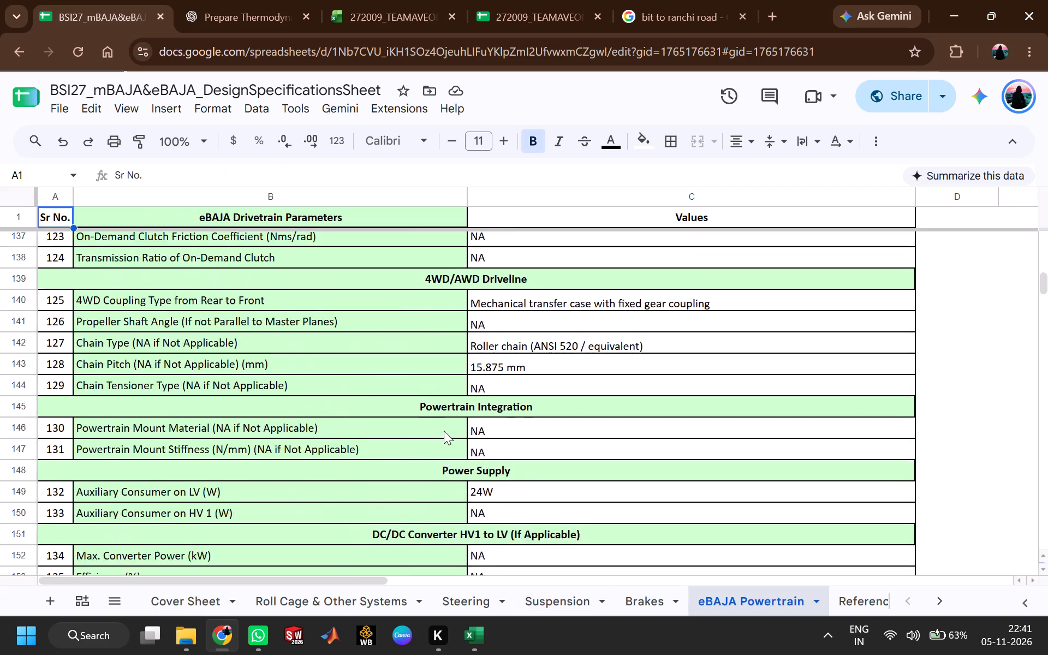
scroll(444, 431, "up", 10)
scroll(444, 431, "down", 5)
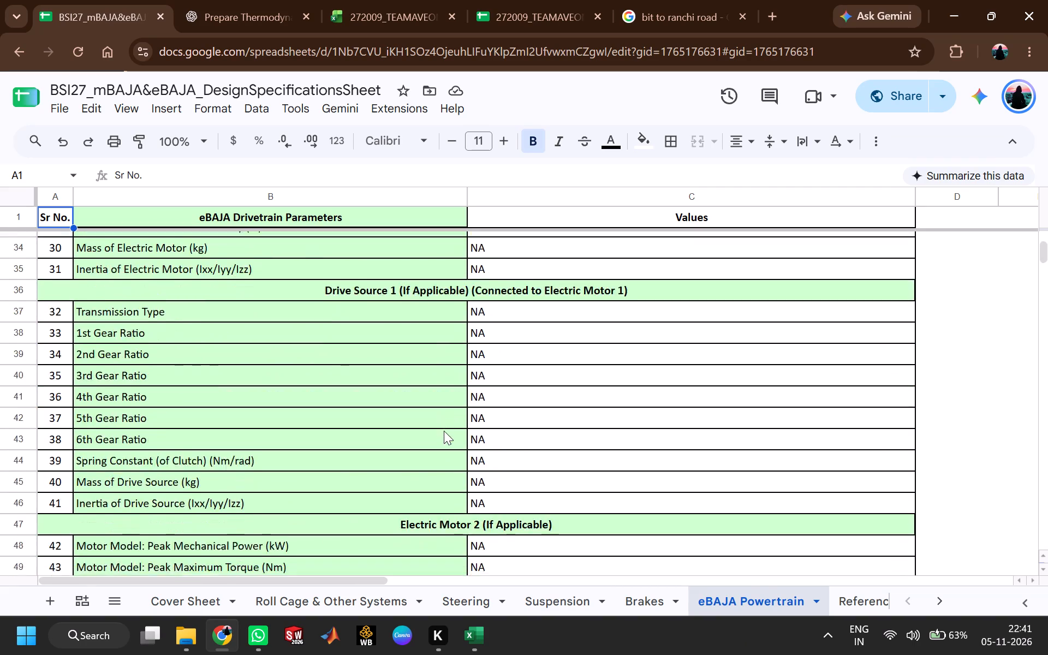
scroll(444, 431, "down", 8)
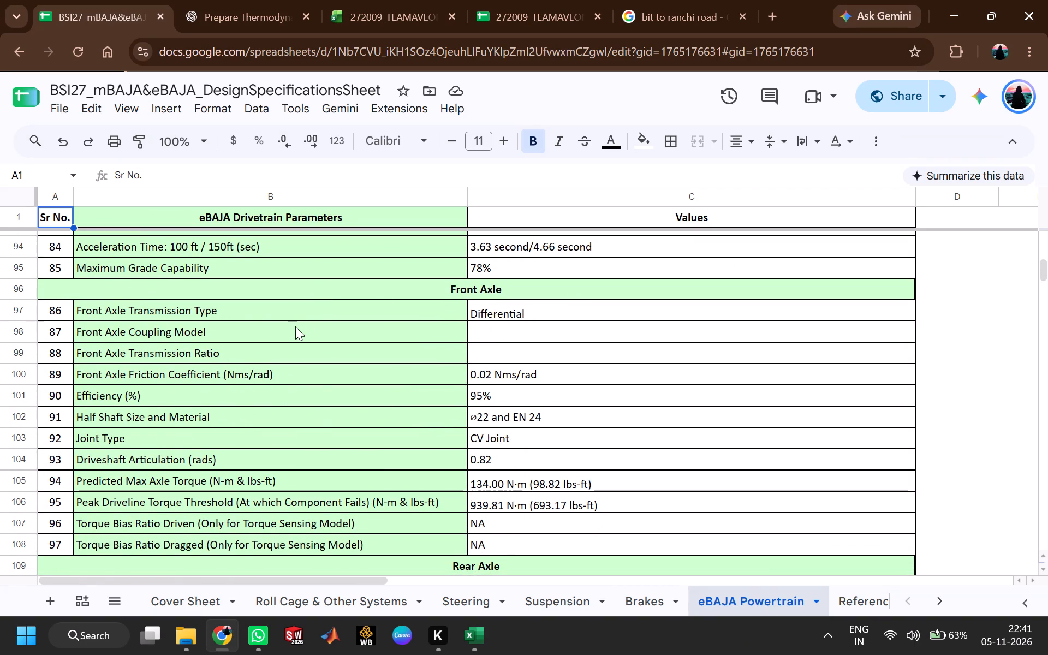
left_click_drag(295, 326, 295, 346)
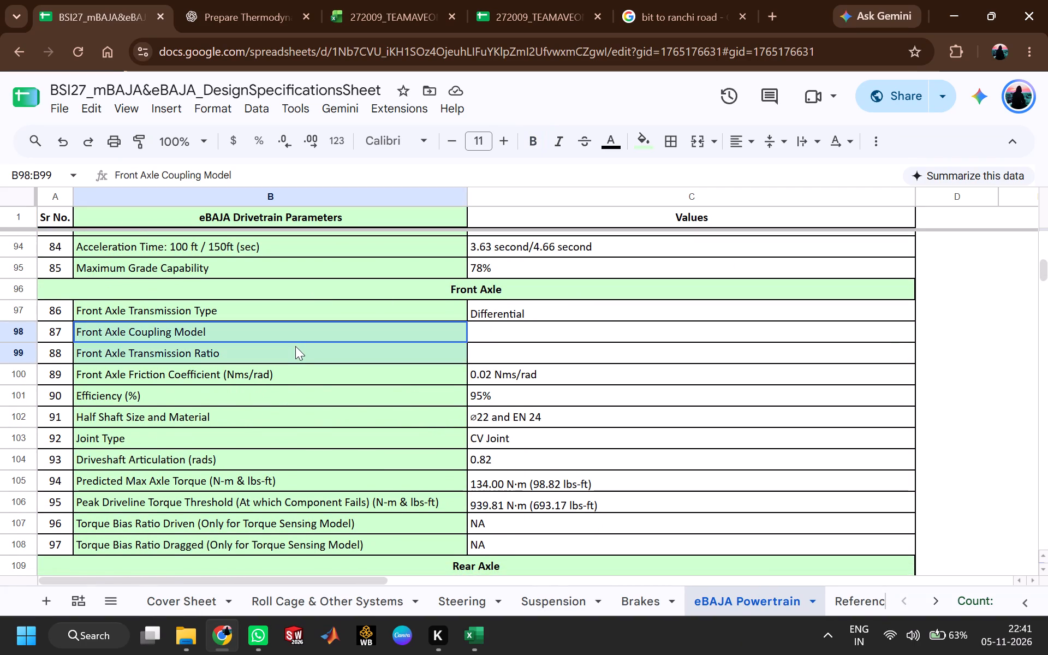
left_click_drag(295, 346, 295, 344)
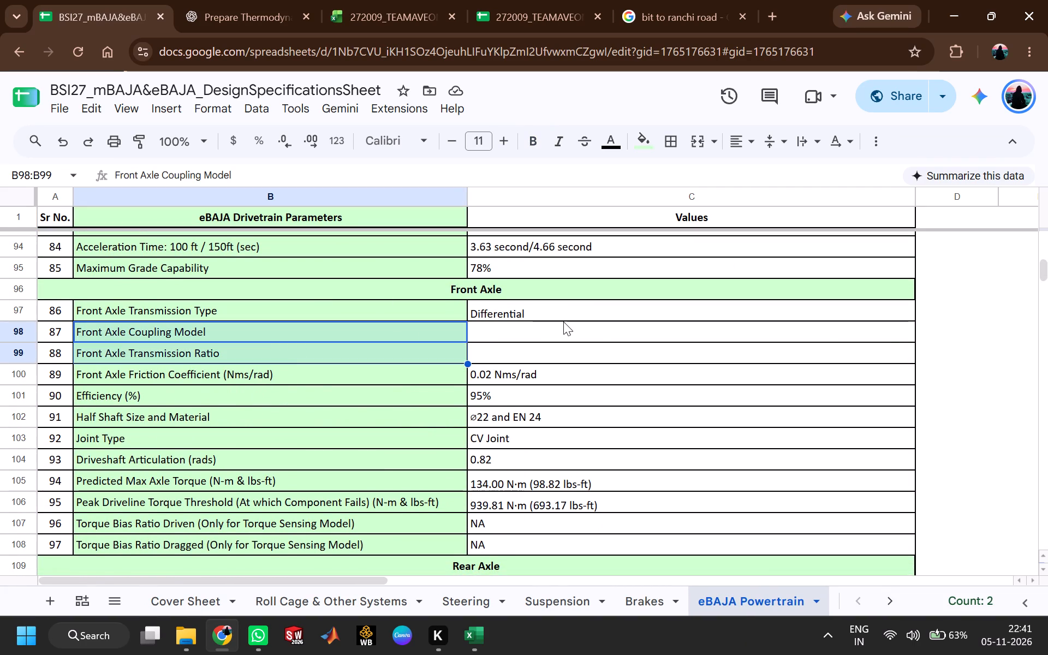
left_click(546, 329)
scroll(546, 329, "up", 4)
scroll(546, 329, "down", 1)
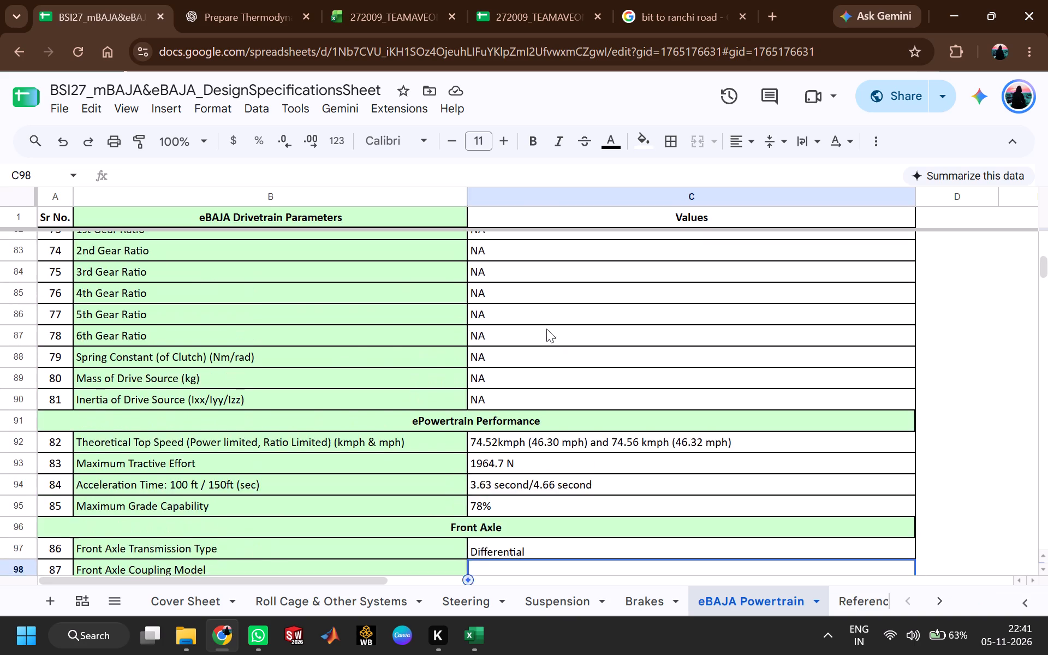
scroll(546, 329, "down", 1)
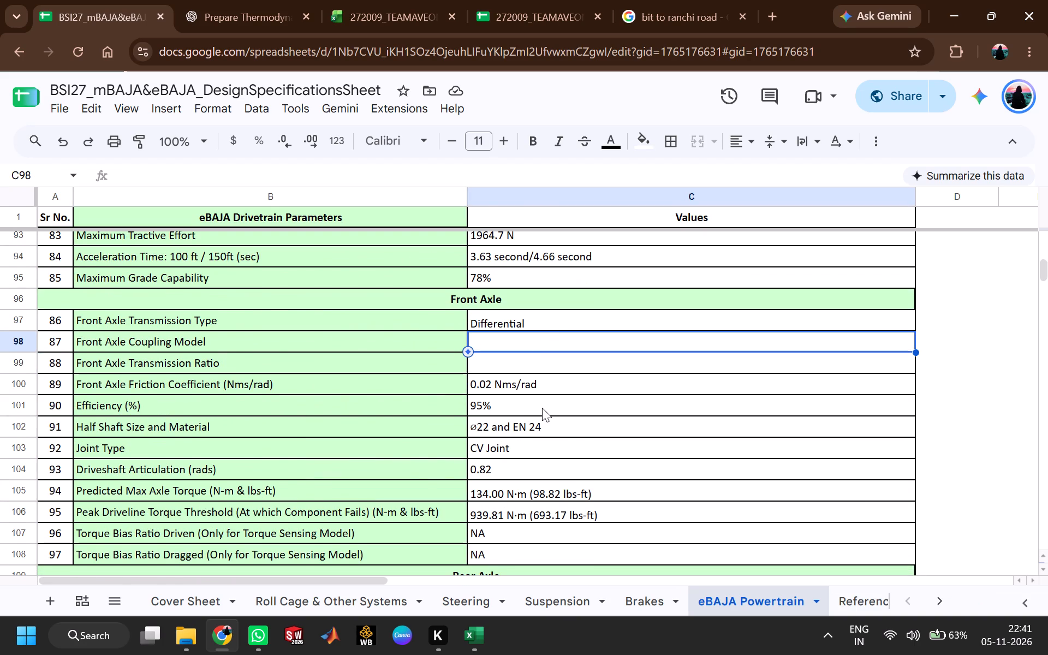
scroll(542, 408, "down", 1)
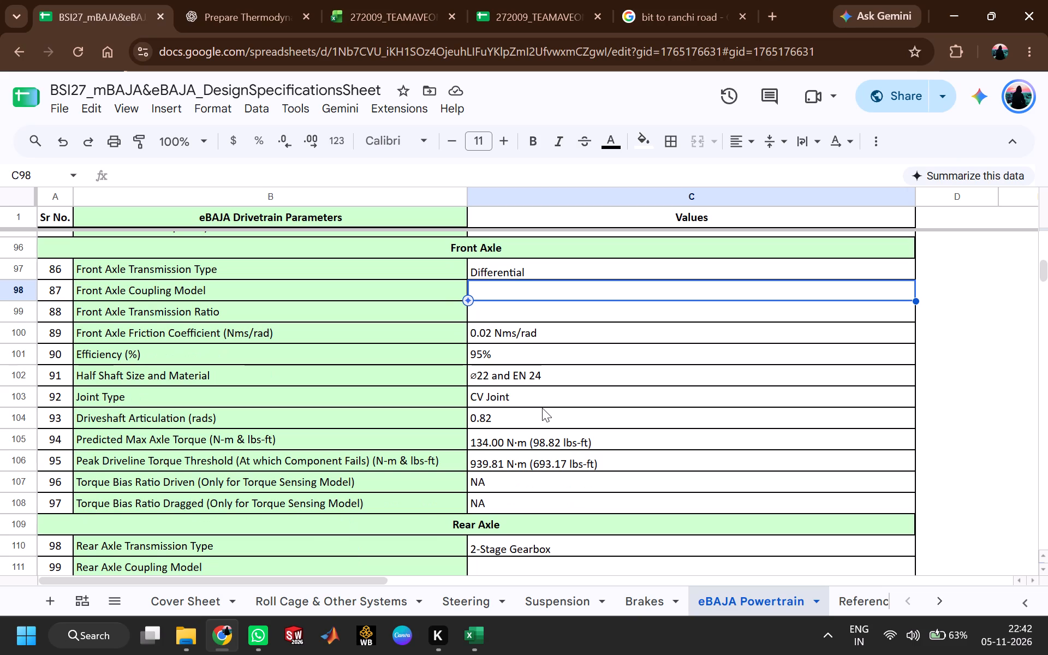
scroll(542, 408, "down", 3)
scroll(542, 408, "up", 3)
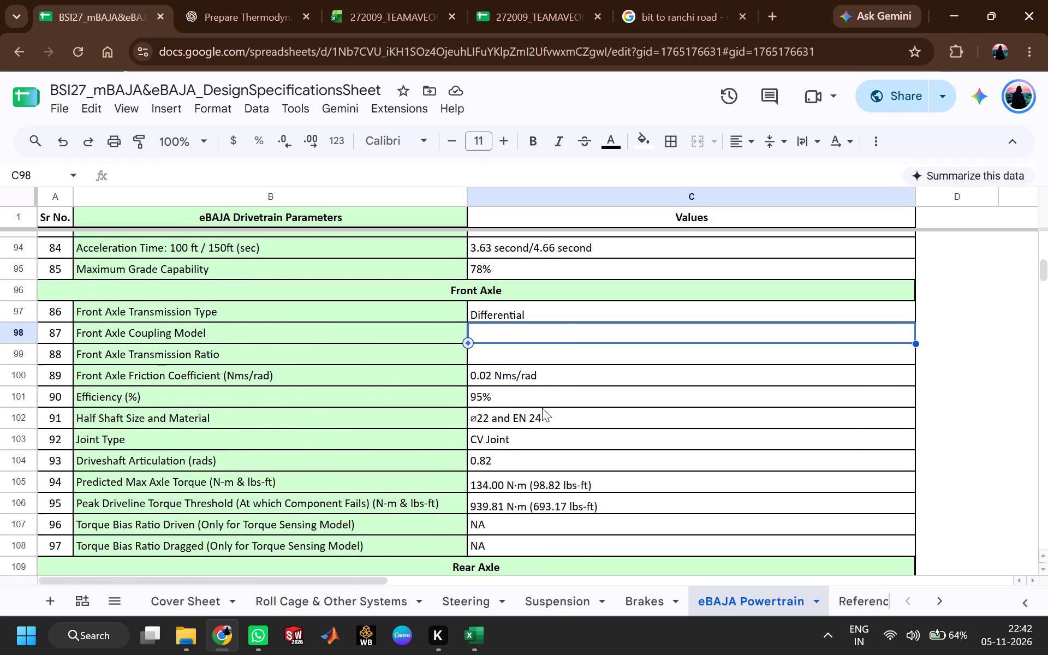
scroll(542, 408, "up", 2)
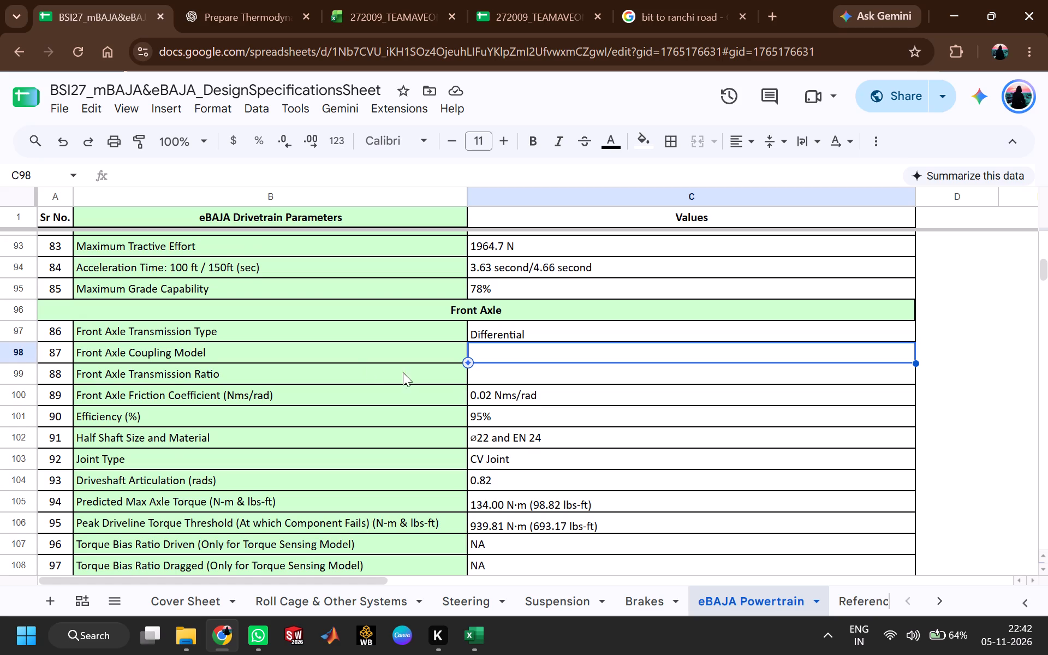
Enter "Constant Velocity" as the Front Axle Coupling Model value in the eBAJA Powertrain sheet.
left_click(362, 366)
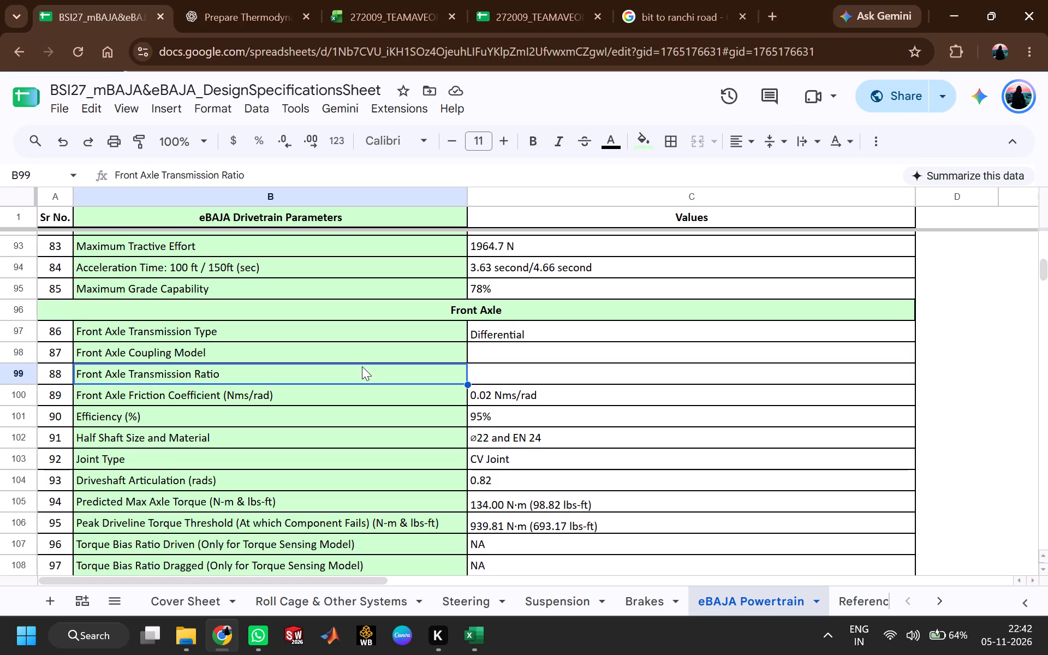
left_click(586, 377)
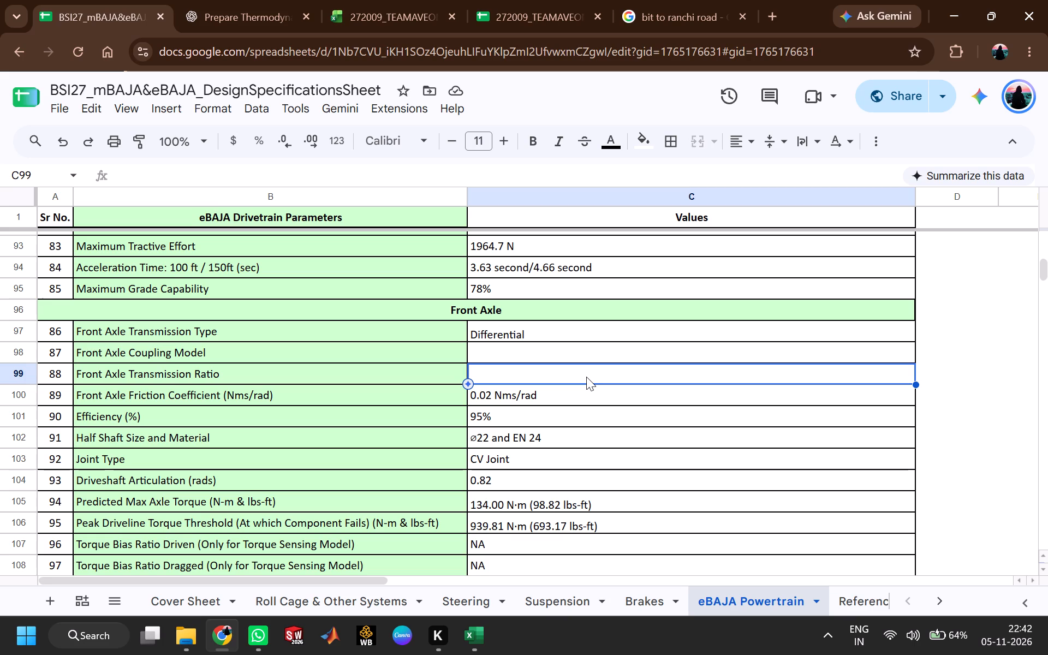
left_click(551, 360)
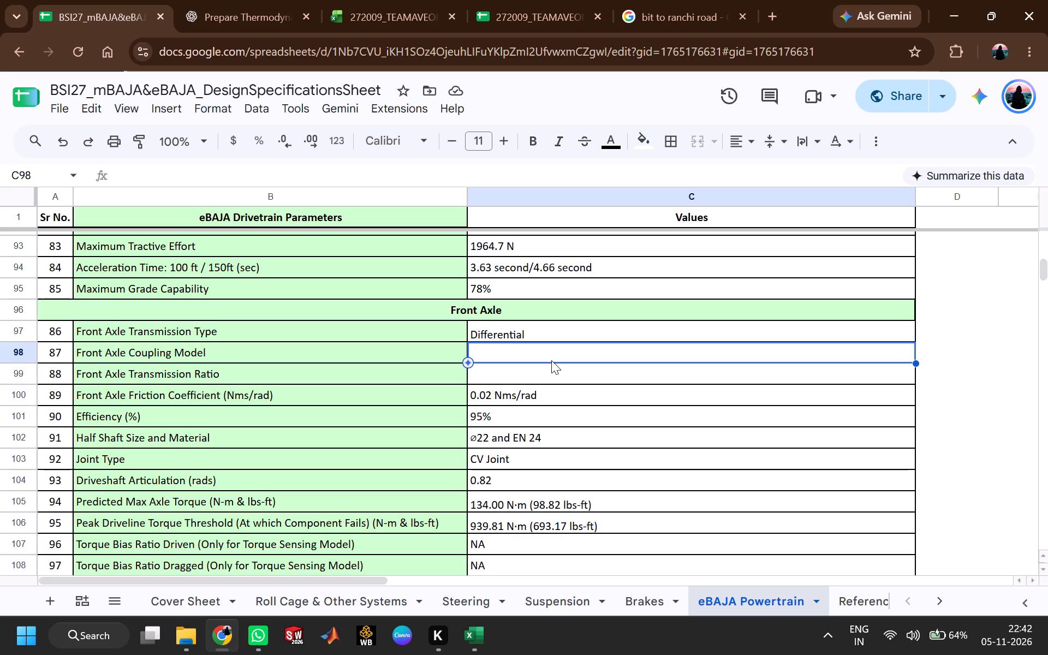
key("c")
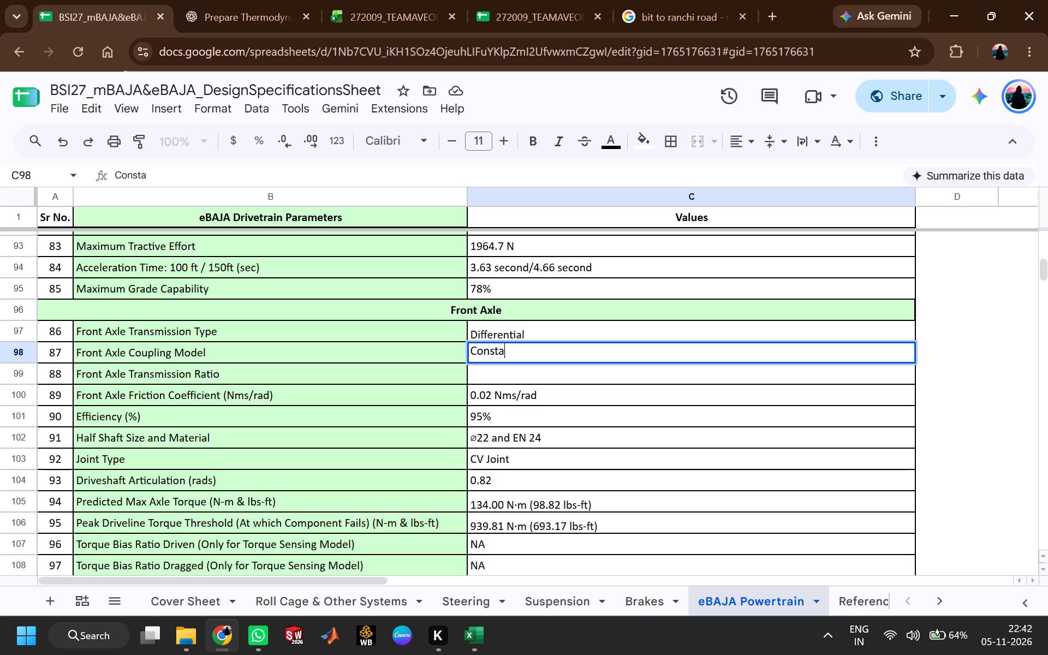
key("e")
type("loci")
type("ty")
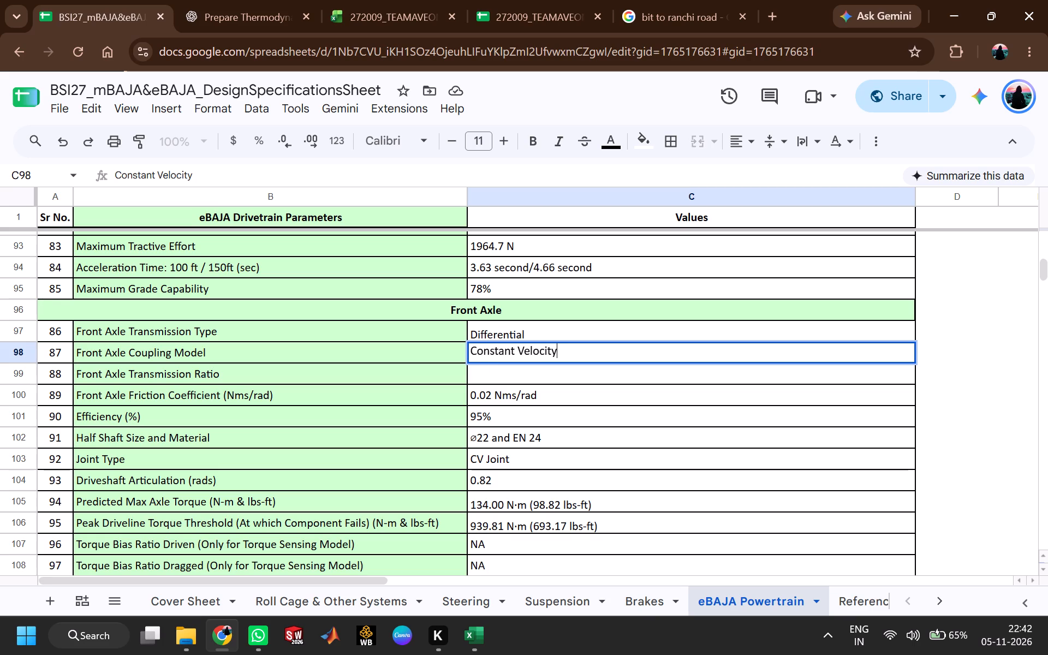
Copy the text "Constant Velocity" and use it to replace "CV" in the front axle Joint Type, giving "Constant Velocity Joint".
left_click_drag(473, 351, 568, 360)
key("ctrl+c")
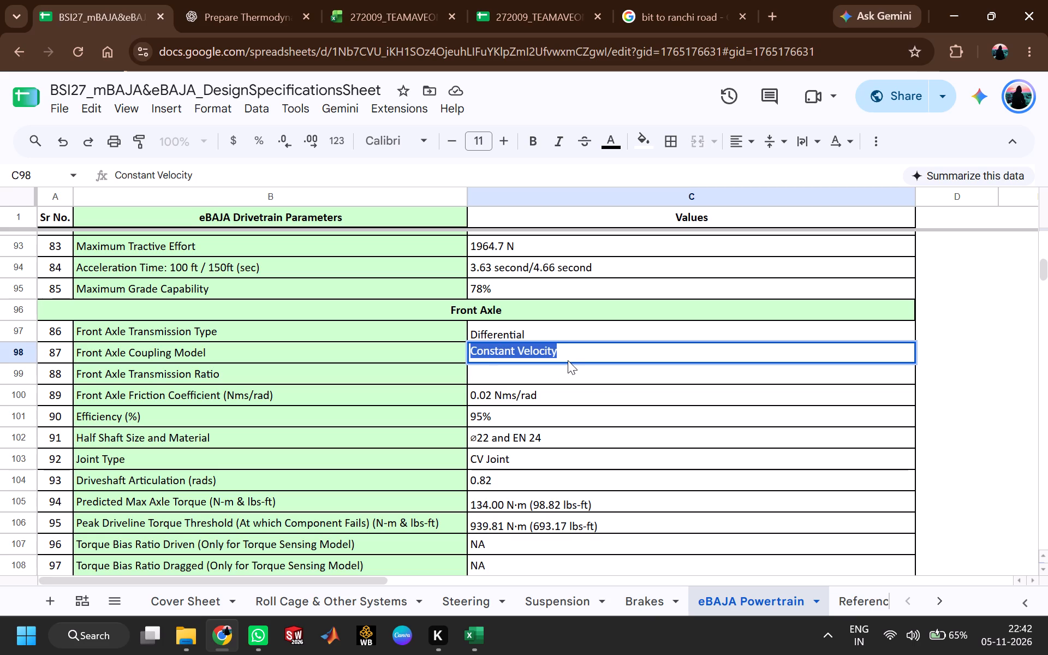
left_click(487, 463)
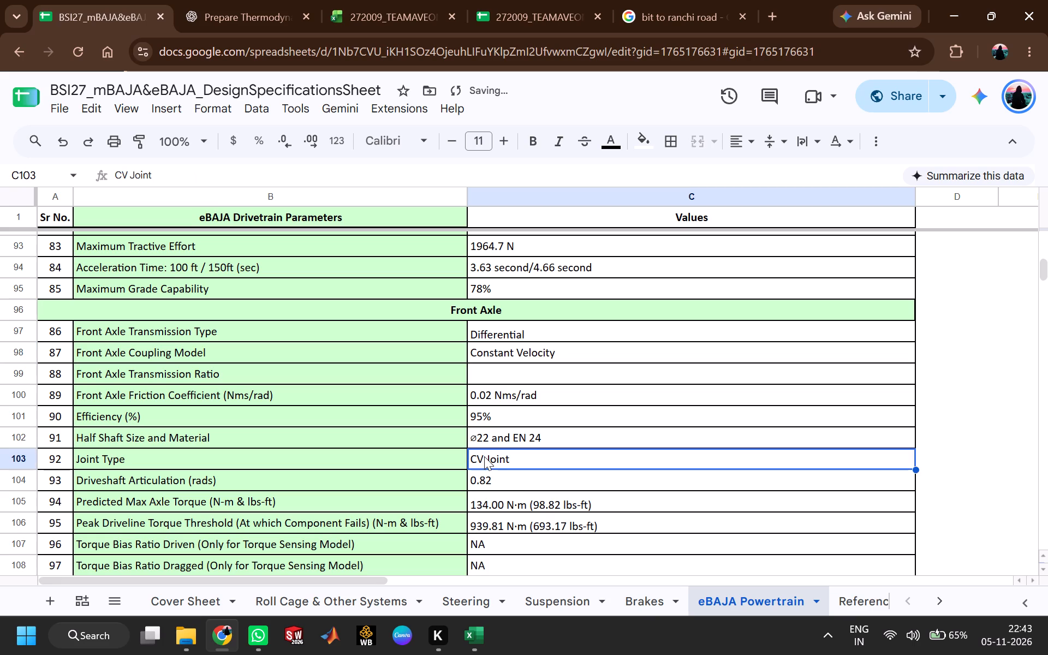
double_click(484, 456)
left_click(483, 457)
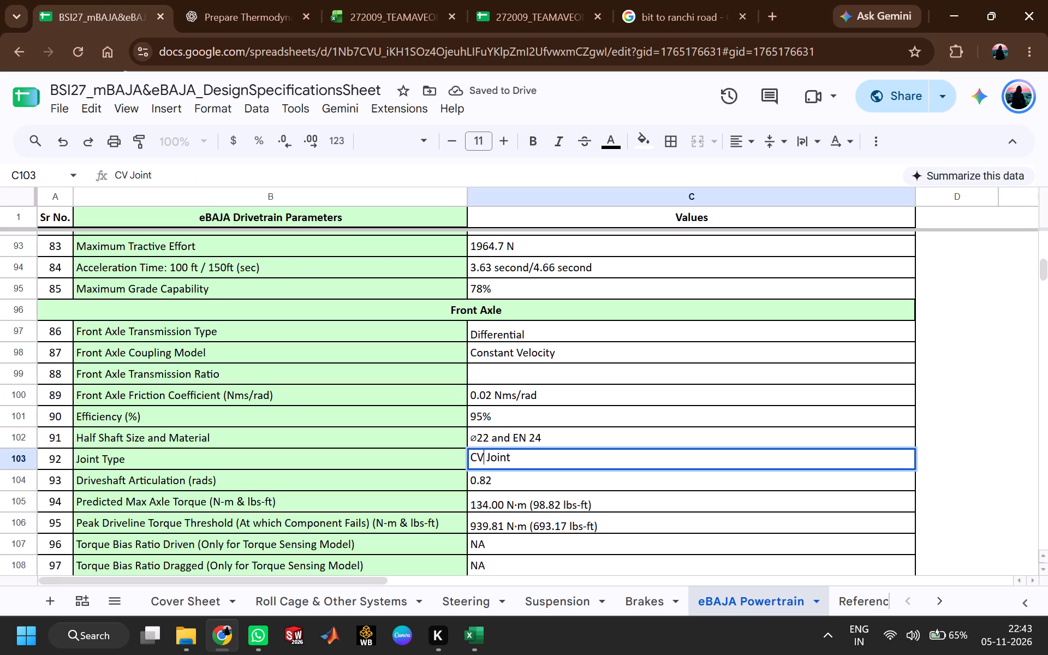
key("BackSpace")
key("BackSpace")
key("ctrl+v")
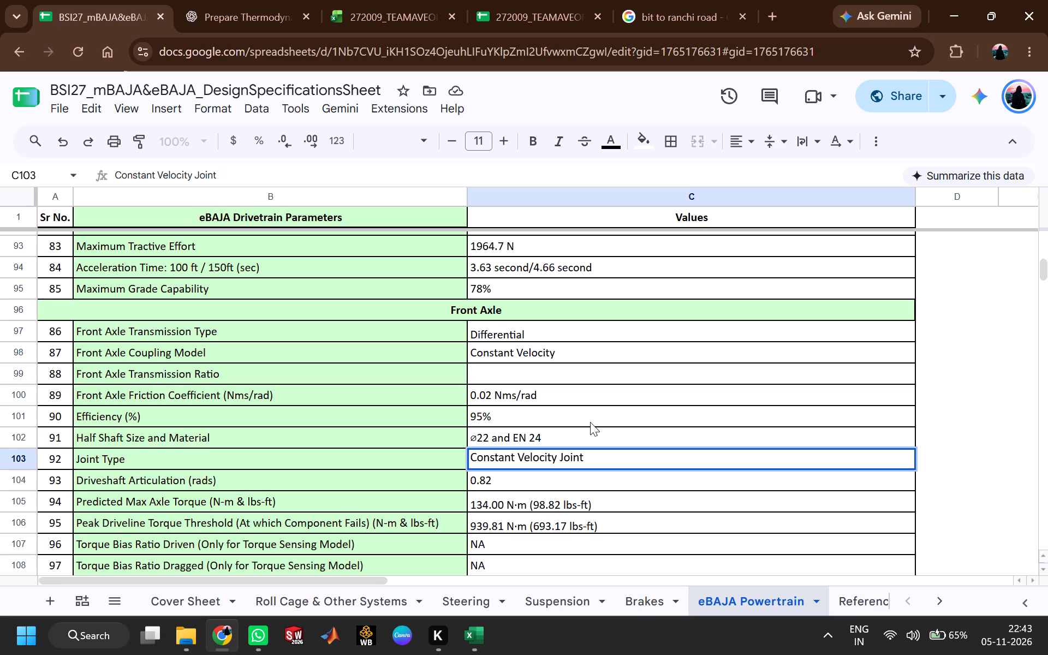
Reopen the Front Axle Coupling Model value for editing and add a space after "Constant Velocity".
left_click(579, 350)
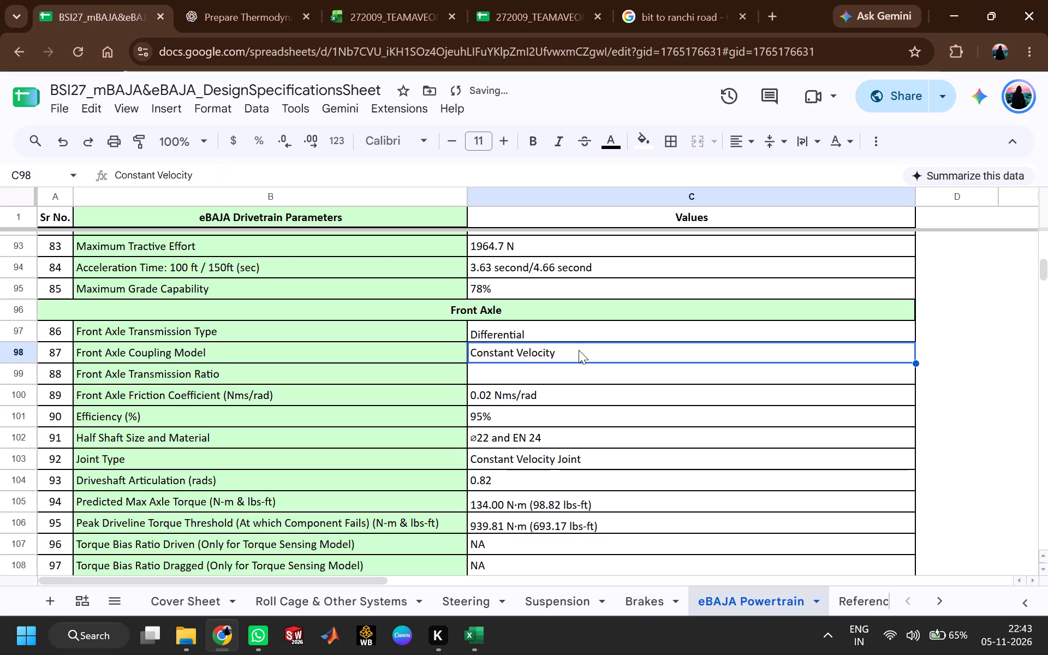
left_click(577, 350)
double_click(573, 351)
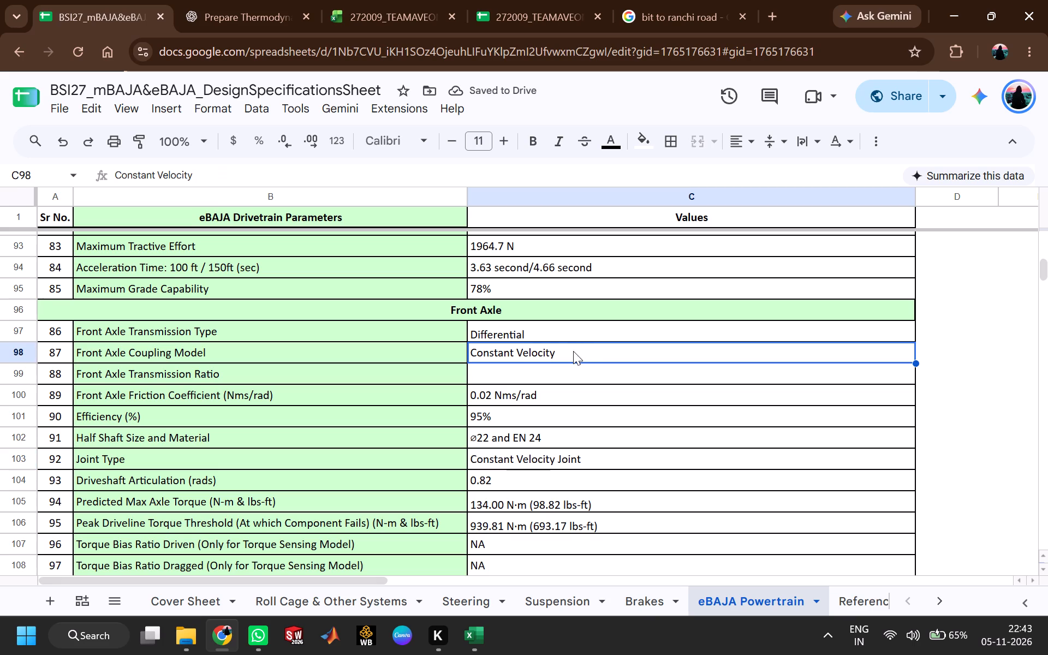
key("space")
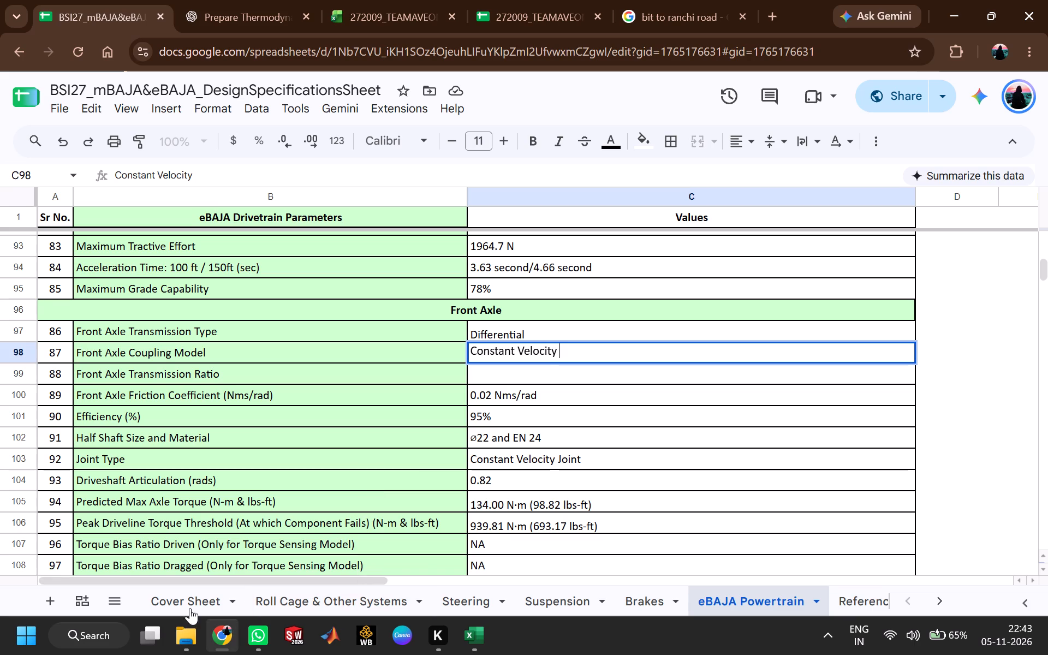
Review the Roll Cage & Other Systems sheet from overall dimensions through Ergonomics, Frame and Optional Information for missing values.
left_click(308, 593)
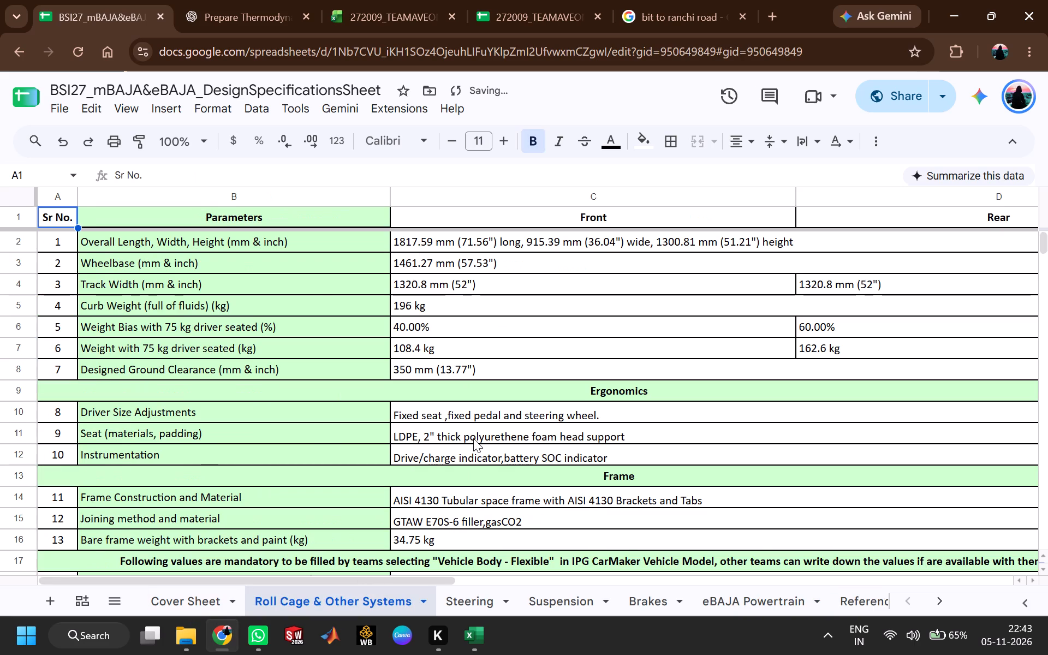
scroll(473, 438, "up", 1)
scroll(473, 438, "down", 1)
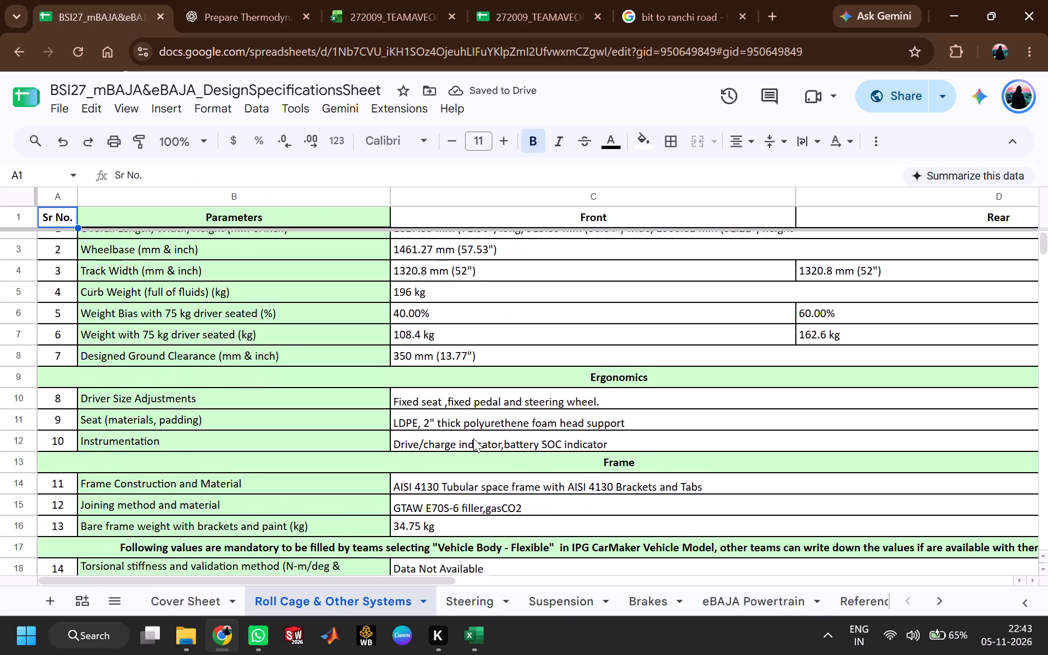
scroll(473, 438, "down", 1)
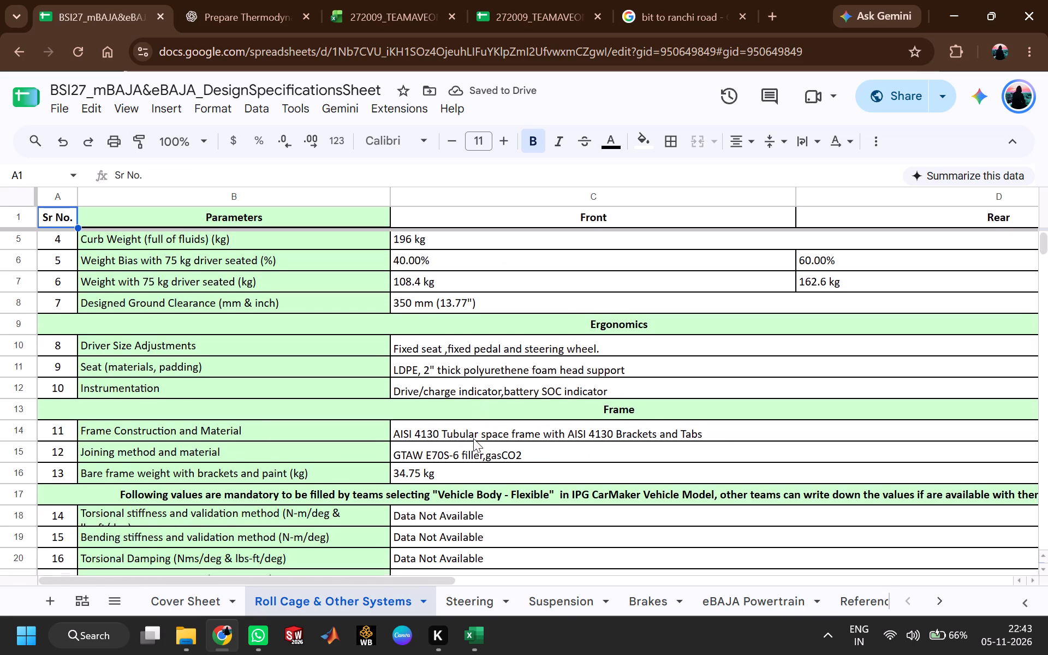
scroll(473, 438, "down", 1)
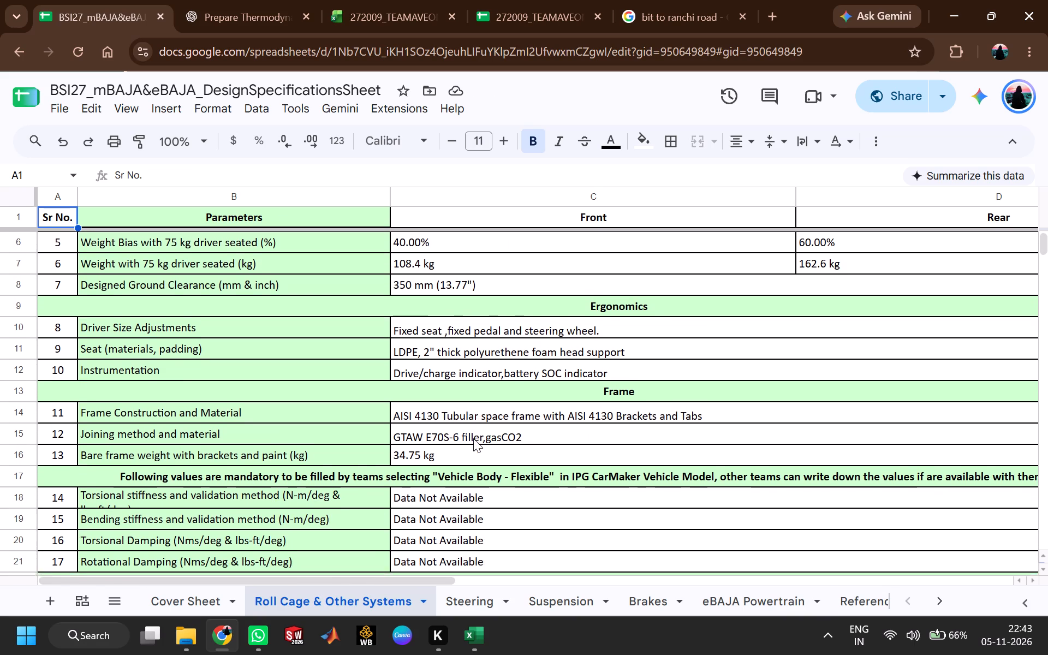
scroll(473, 438, "down", 1)
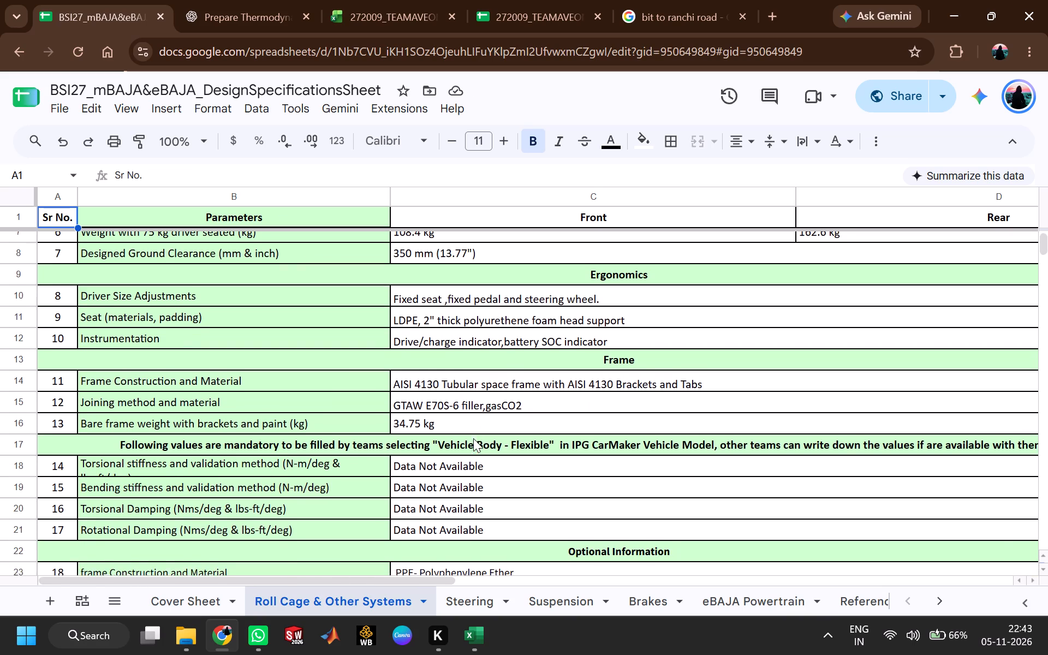
scroll(473, 438, "down", 3)
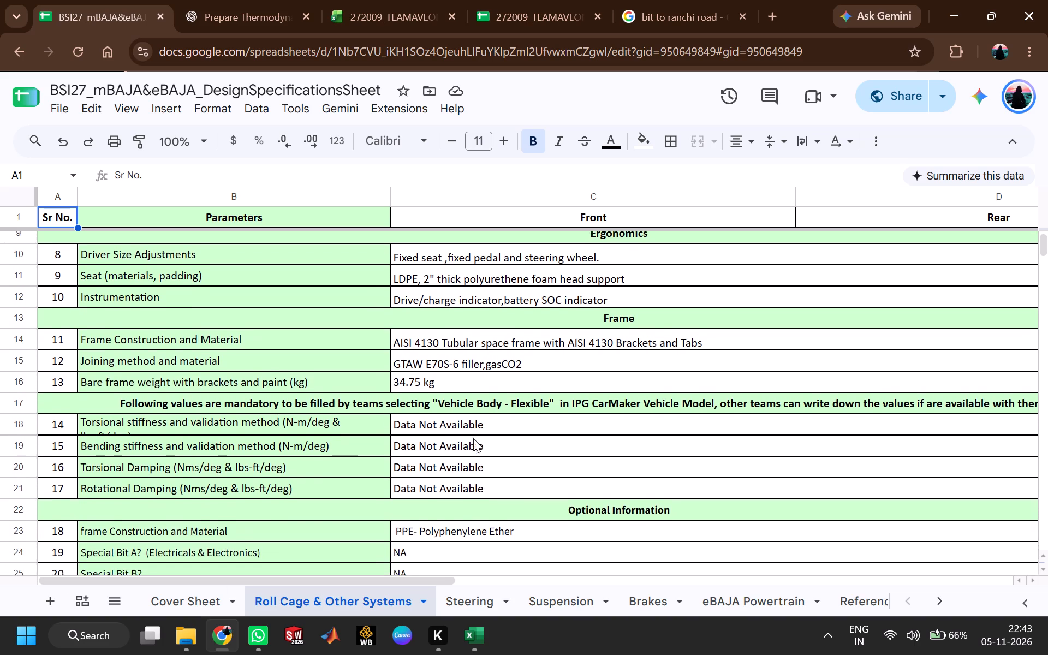
scroll(473, 438, "down", 2)
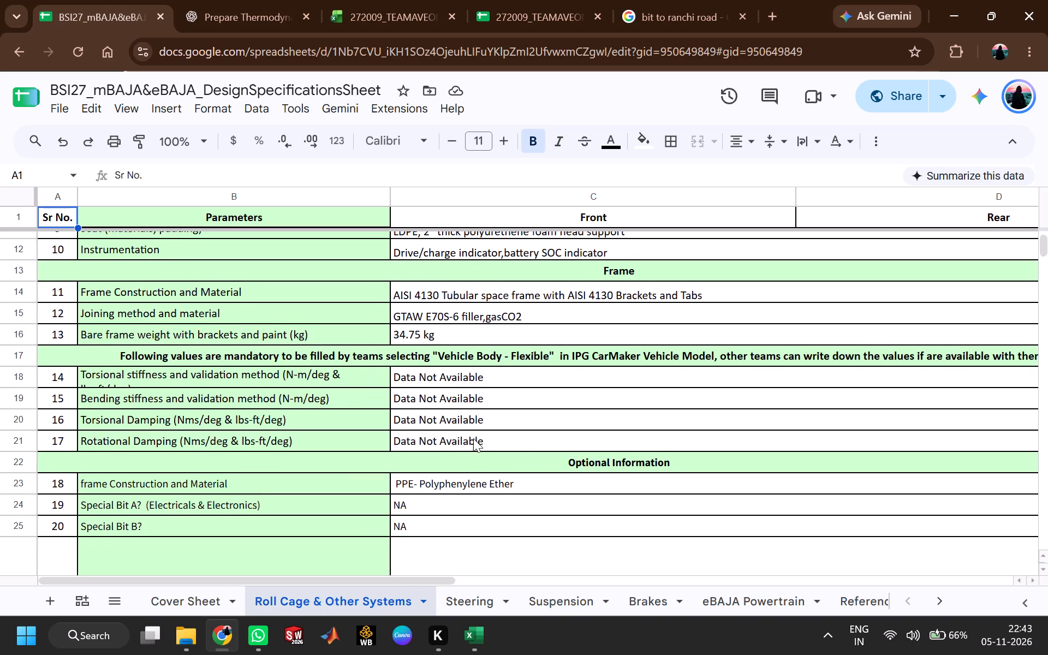
scroll(473, 438, "down", 2)
scroll(473, 438, "up", 6)
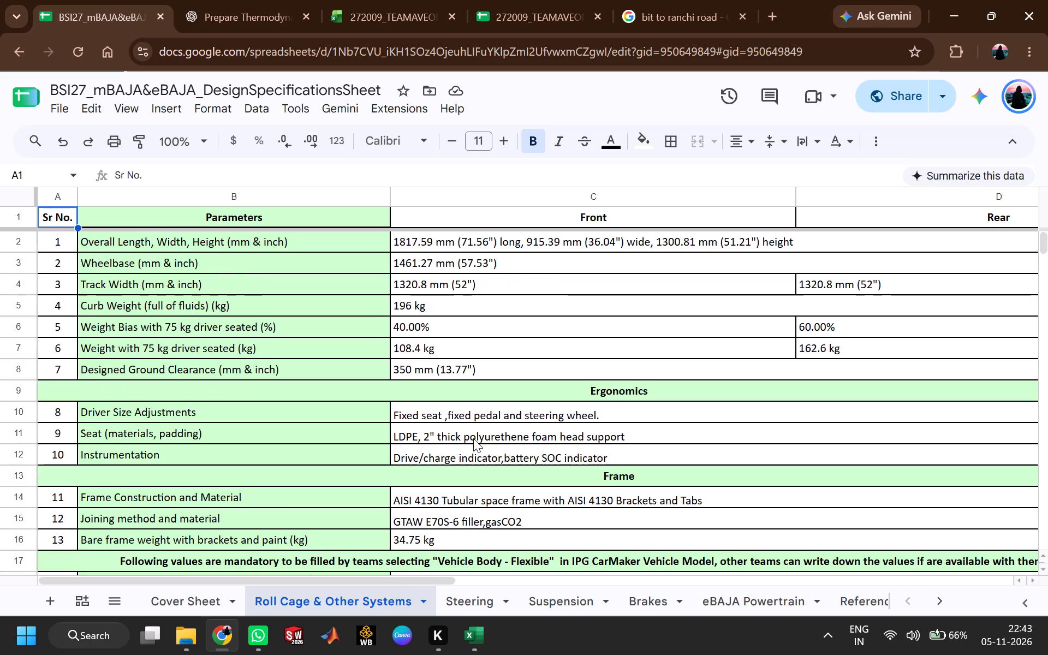
scroll(473, 438, "up", 2)
scroll(473, 438, "down", 1)
Review the Steering sheet's parameters and their values for unfilled entries.
left_click(483, 593)
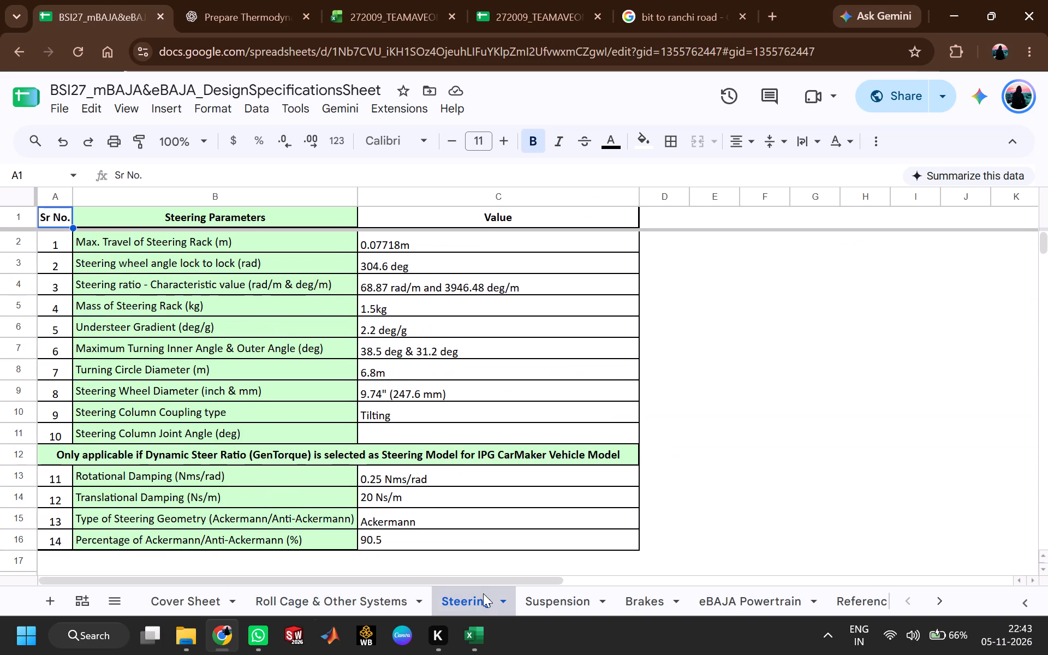
scroll(492, 375, "up", 3)
scroll(492, 375, "down", 1)
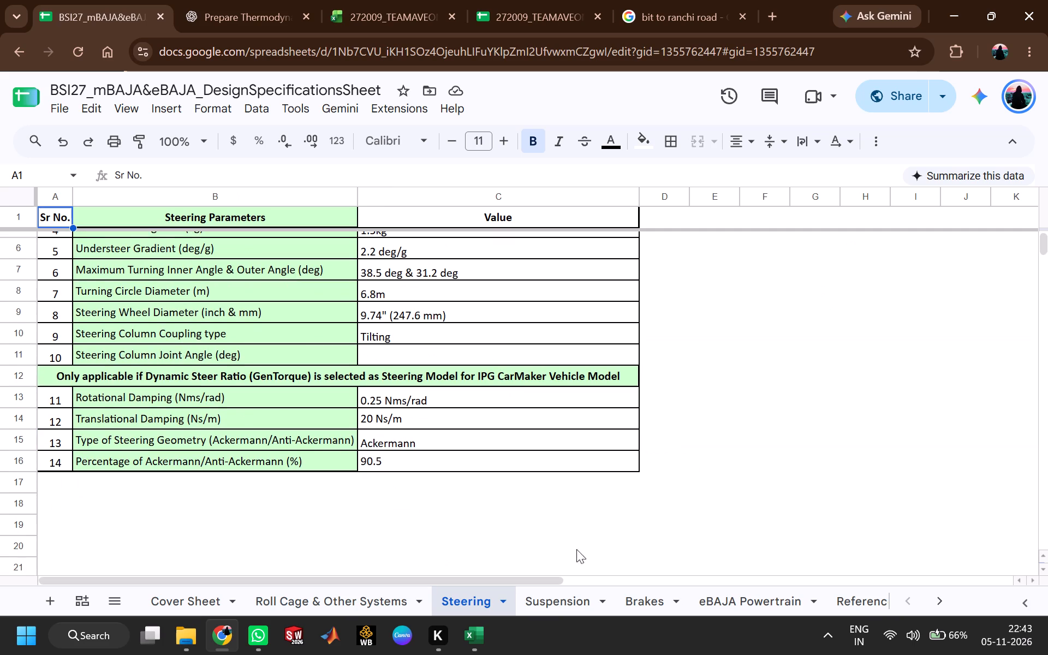
scroll(484, 384, "up", 4)
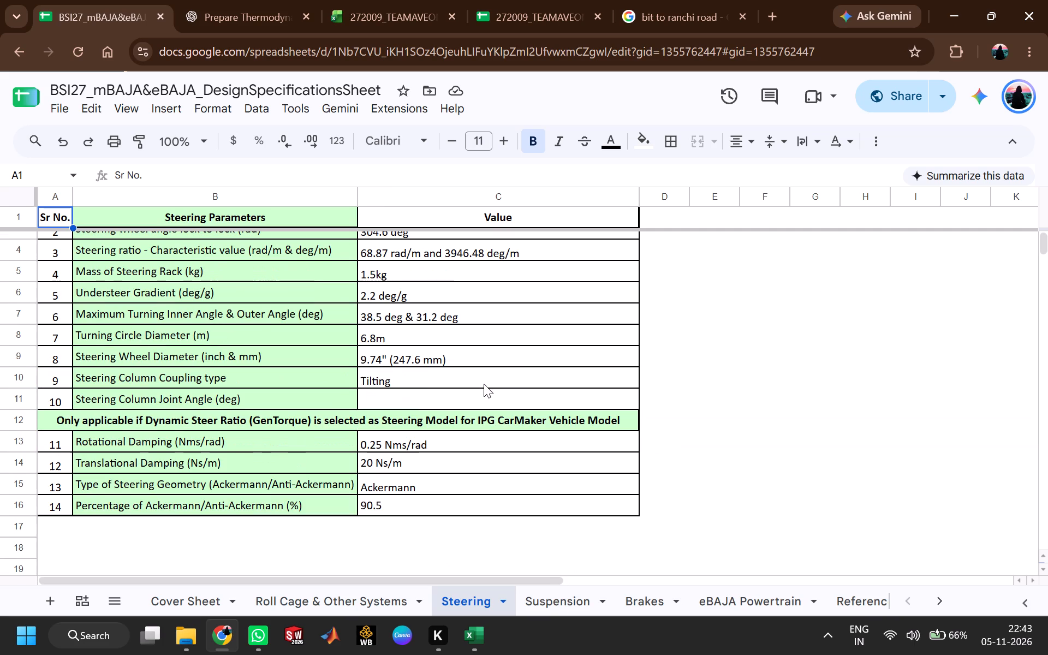
Review the front and rear values on the Suspension sheet from Suspension Type through Tire Rate, checking Damping (Pull) and other entries for gaps.
left_click(564, 602)
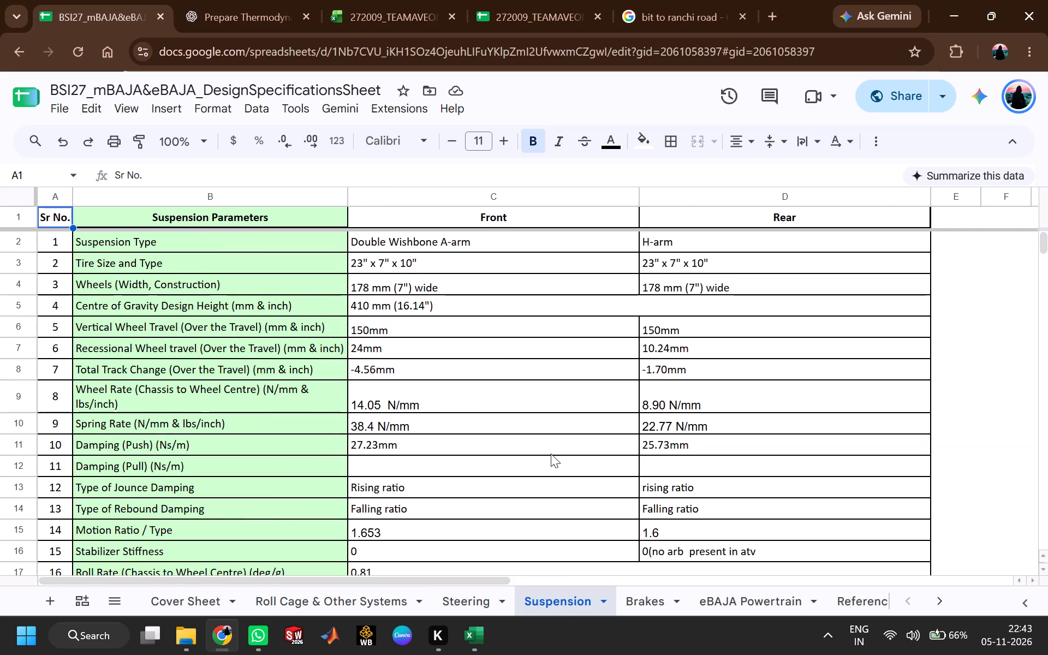
scroll(551, 454, "up", 2)
scroll(551, 454, "down", 1)
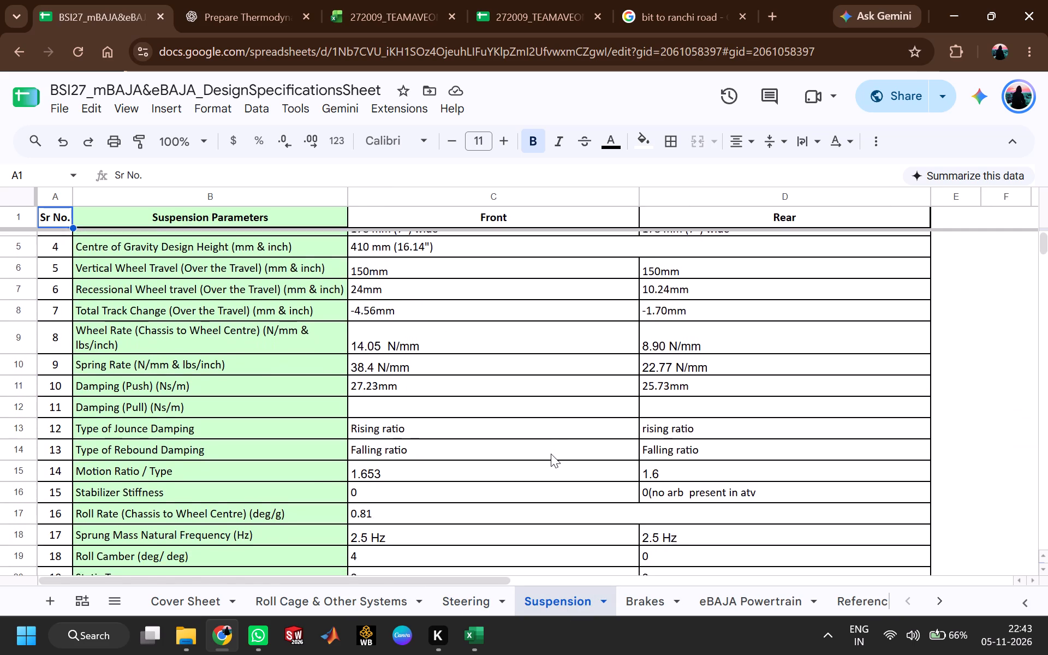
scroll(551, 454, "down", 1)
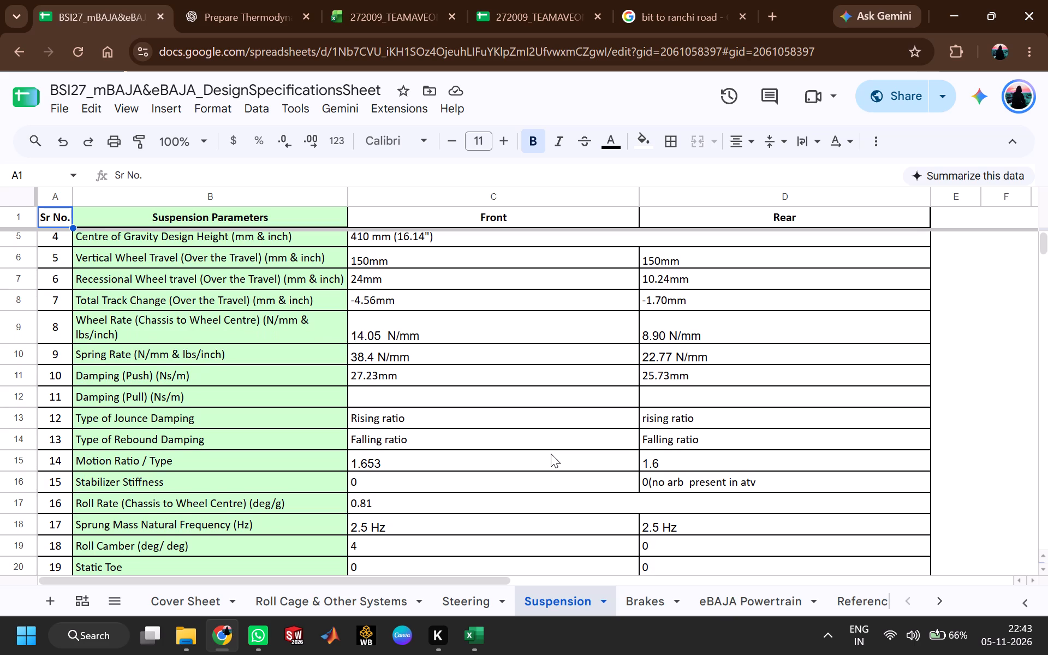
scroll(551, 454, "up", 2)
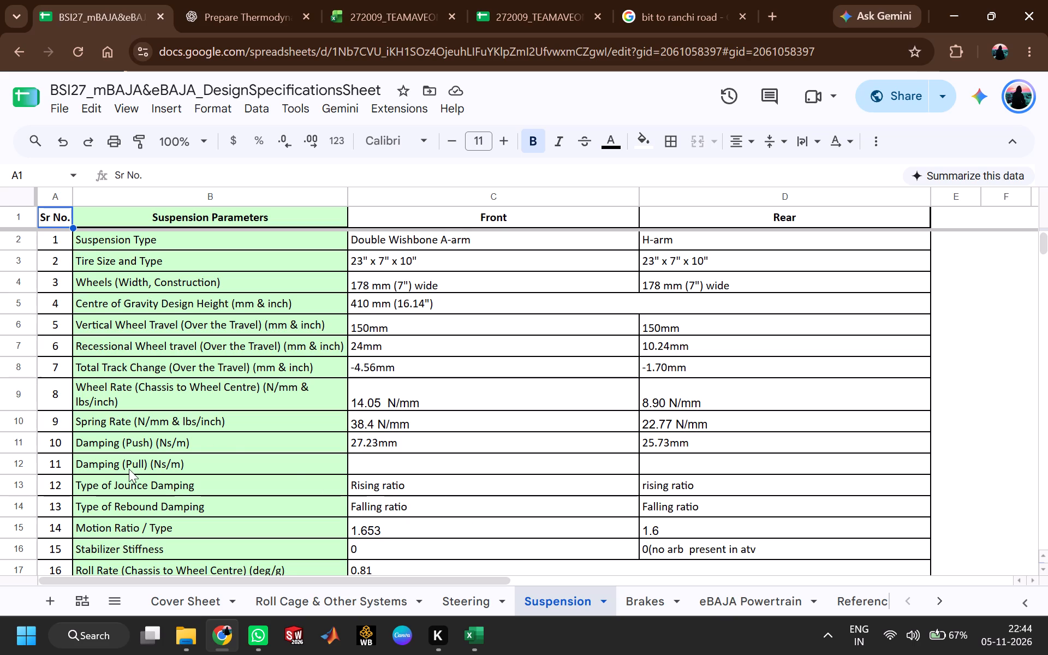
left_click(368, 466)
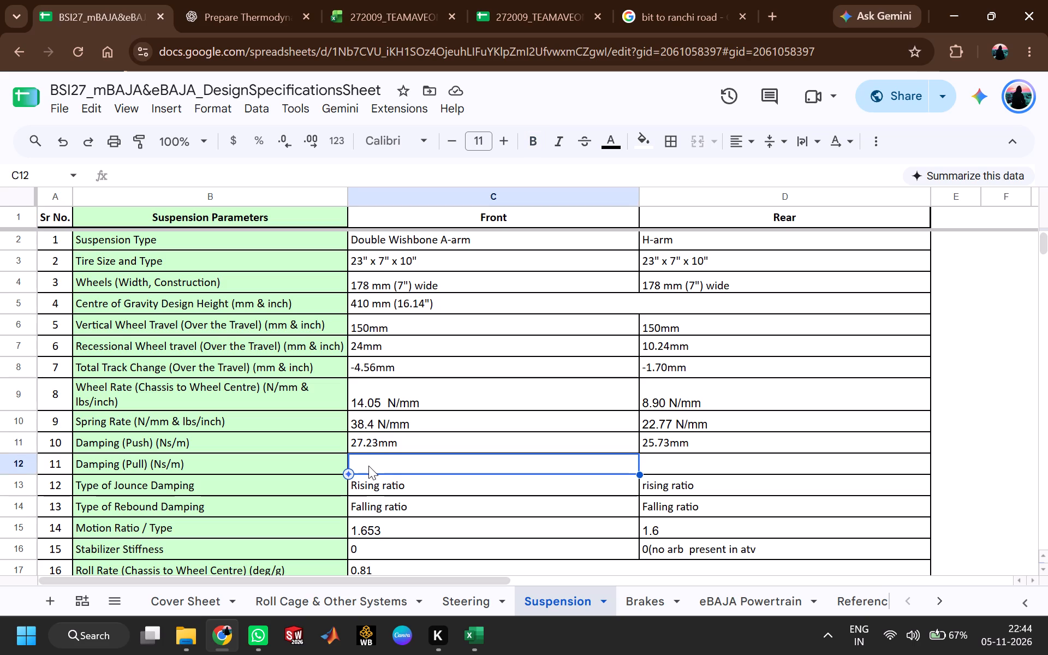
scroll(368, 466, "down", 6)
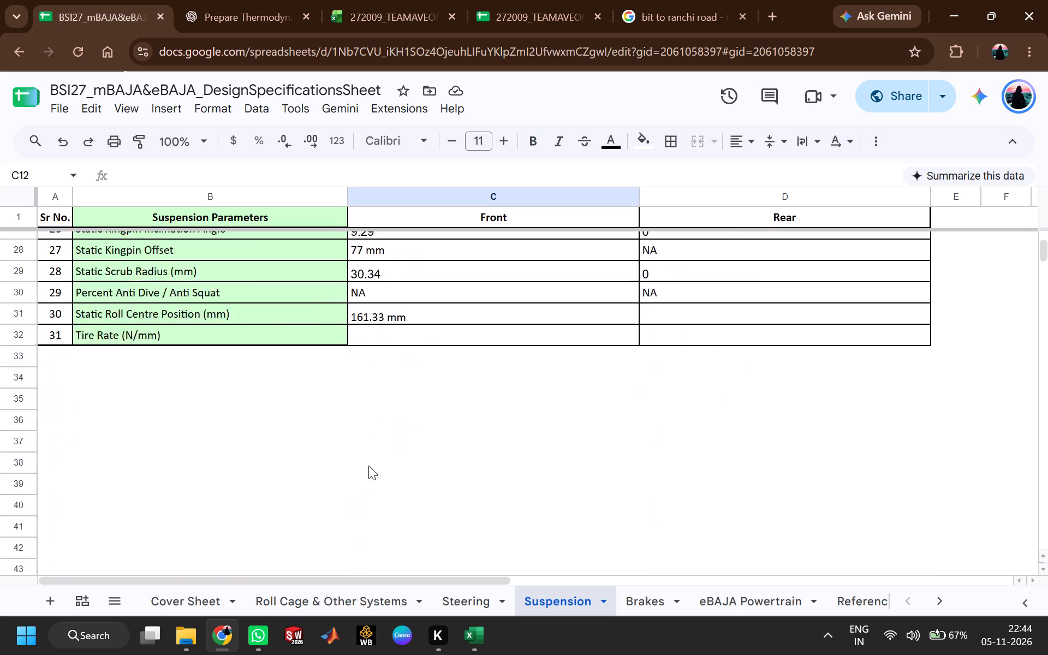
scroll(368, 466, "down", 1)
scroll(368, 466, "up", 5)
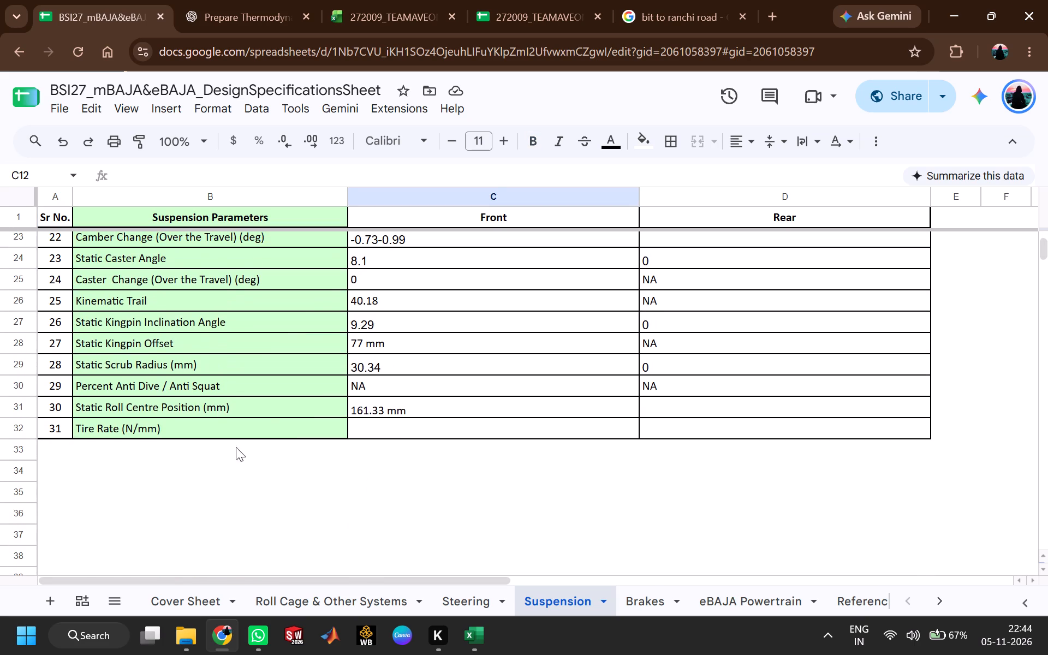
scroll(365, 421, "up", 7)
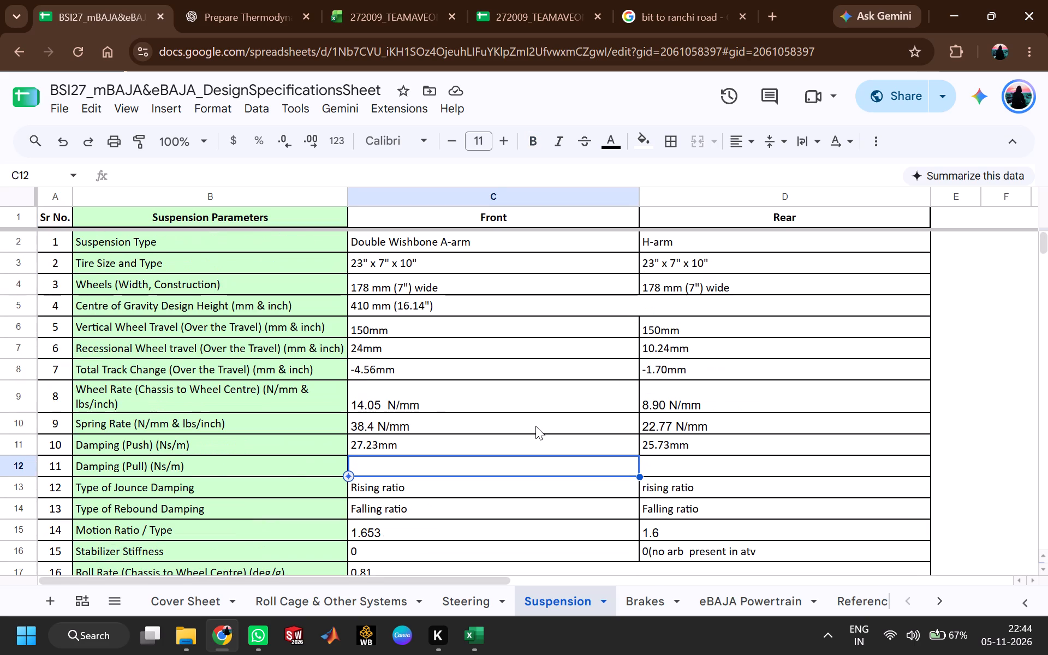
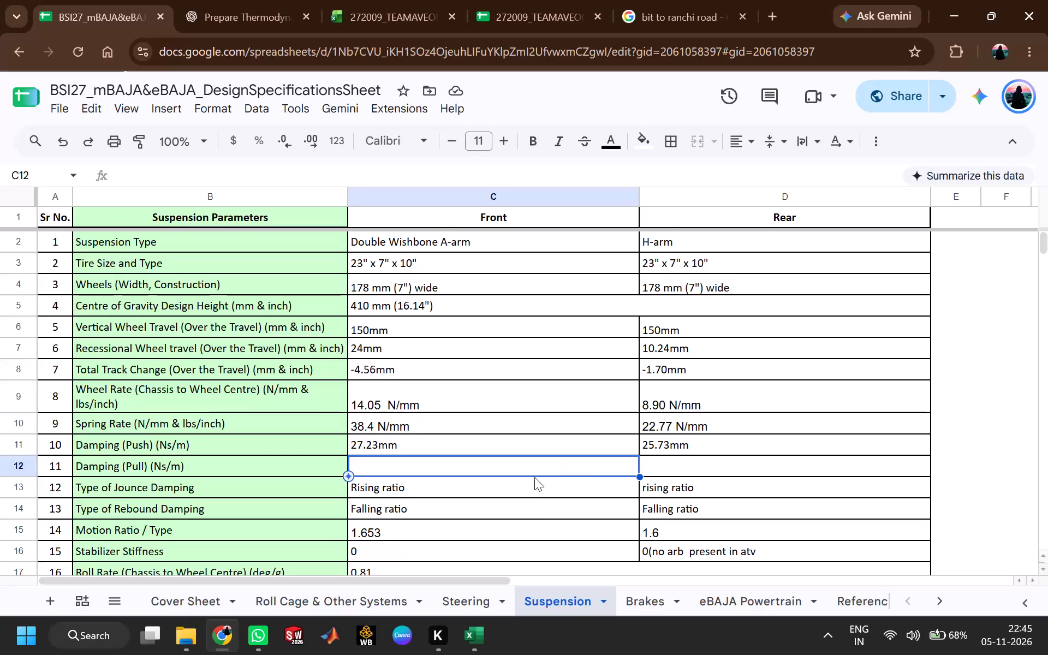
Check the Suspension sheet's remaining rows against the Cover Sheet instructions on how to fill unavailable or inapplicable values.
scroll(534, 477, "down", 4)
scroll(534, 477, "up", 2)
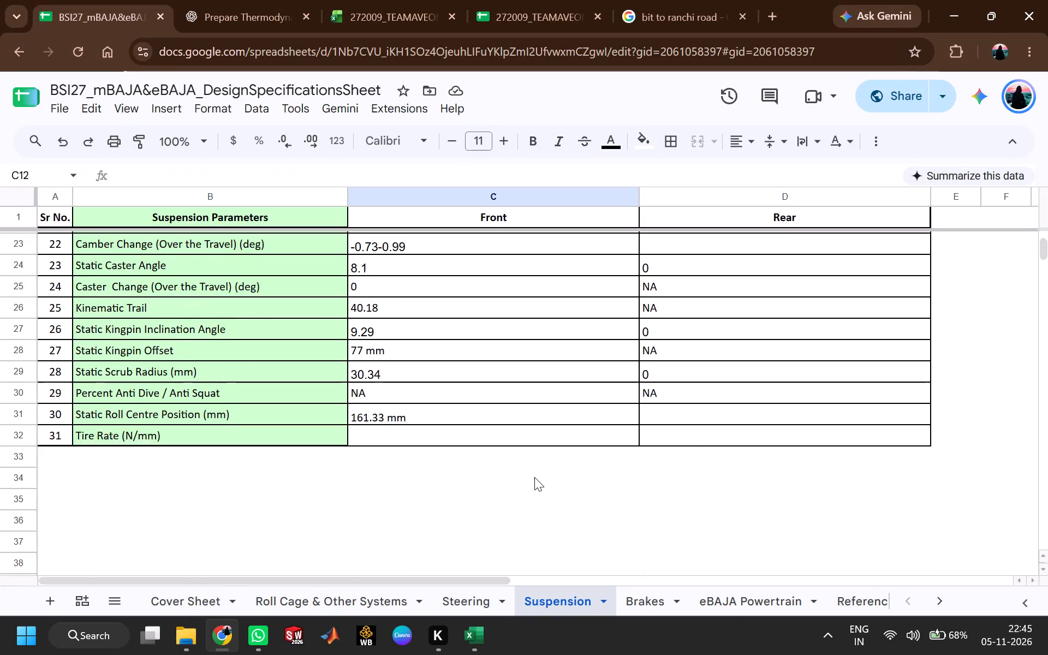
scroll(534, 477, "up", 3)
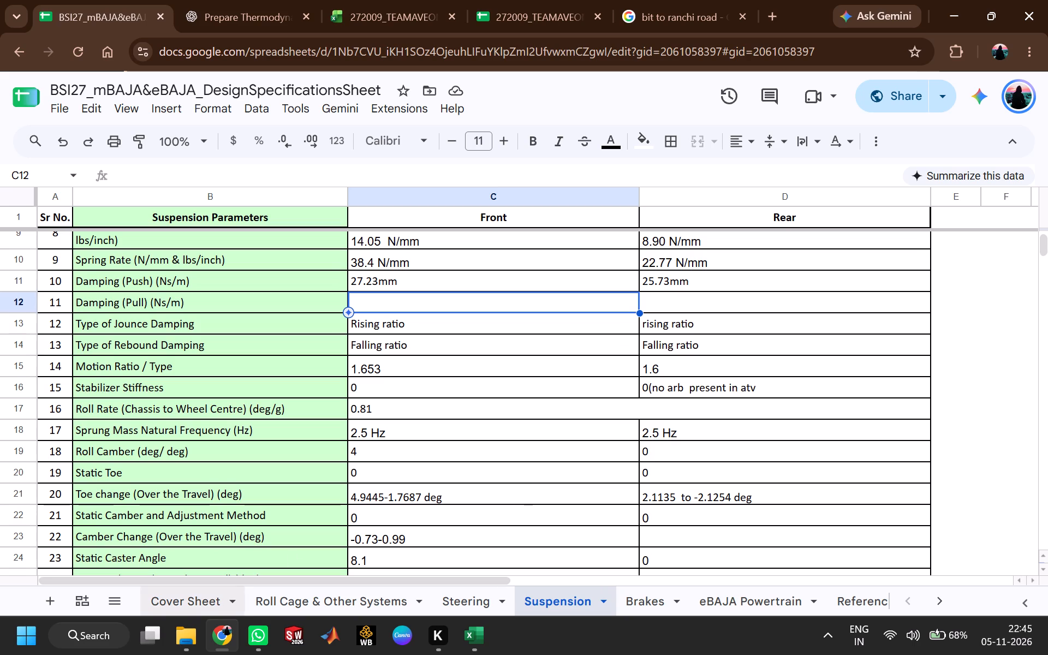
left_click(164, 614)
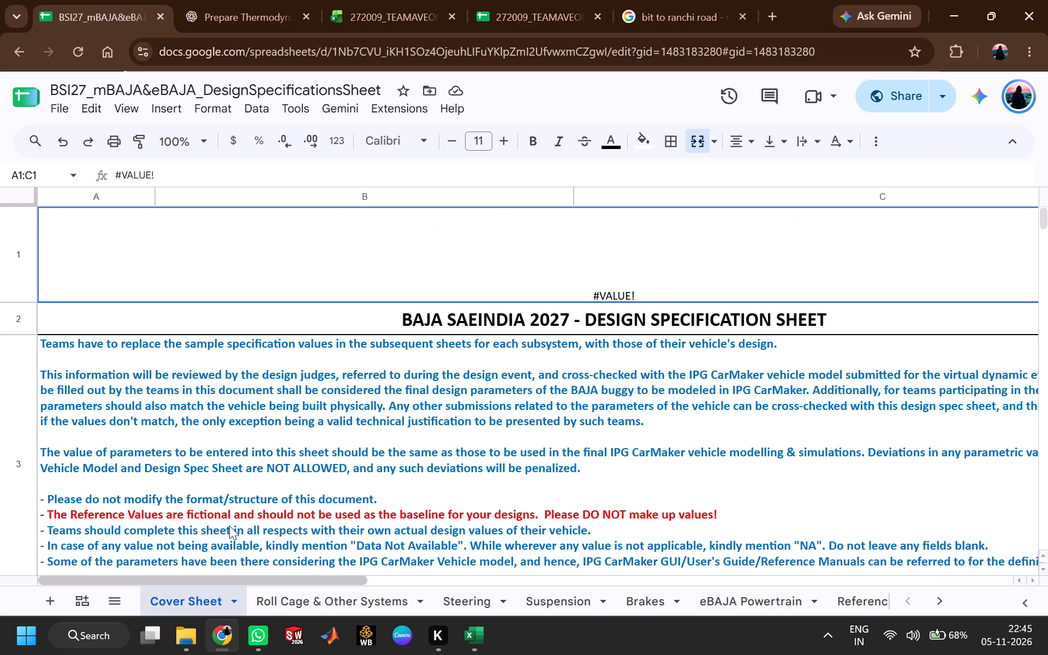
scroll(229, 526, "down", 1)
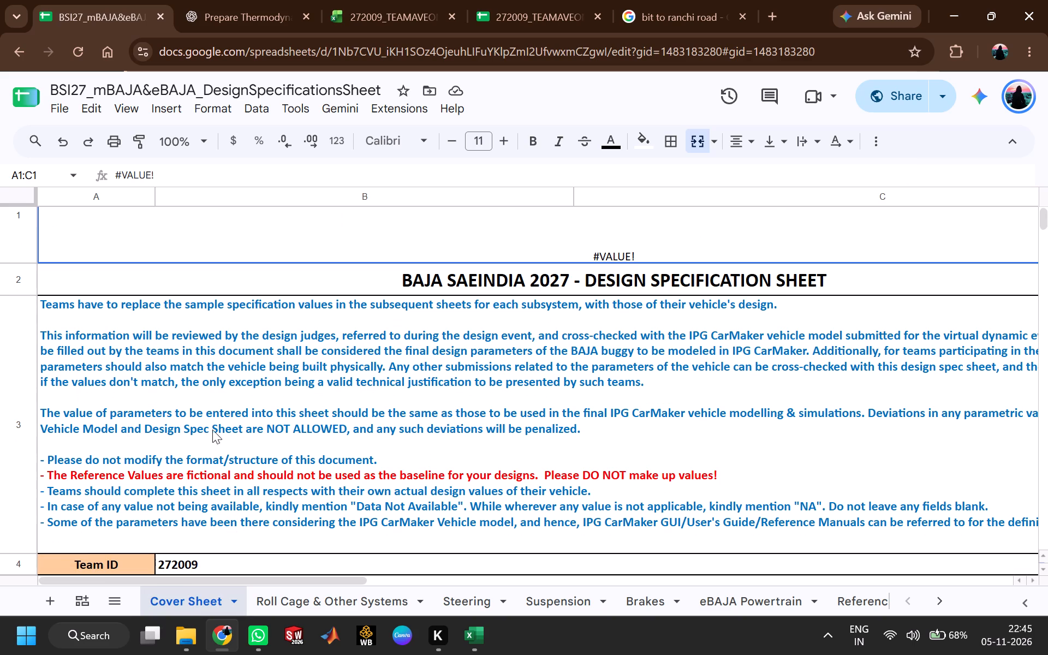
scroll(278, 435, "down", 1)
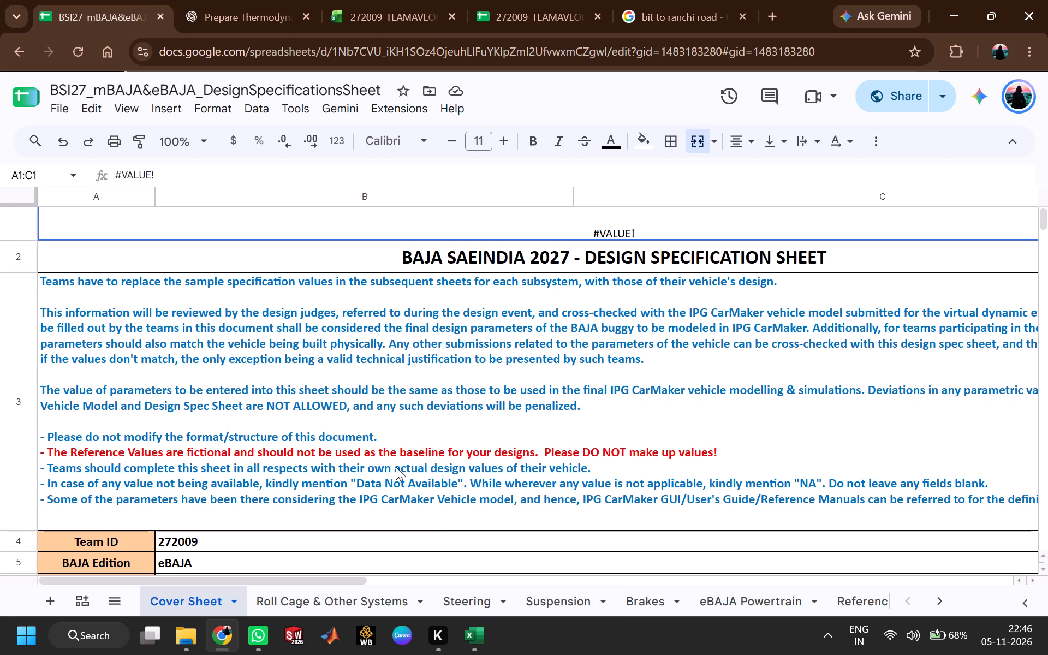
left_click(397, 469)
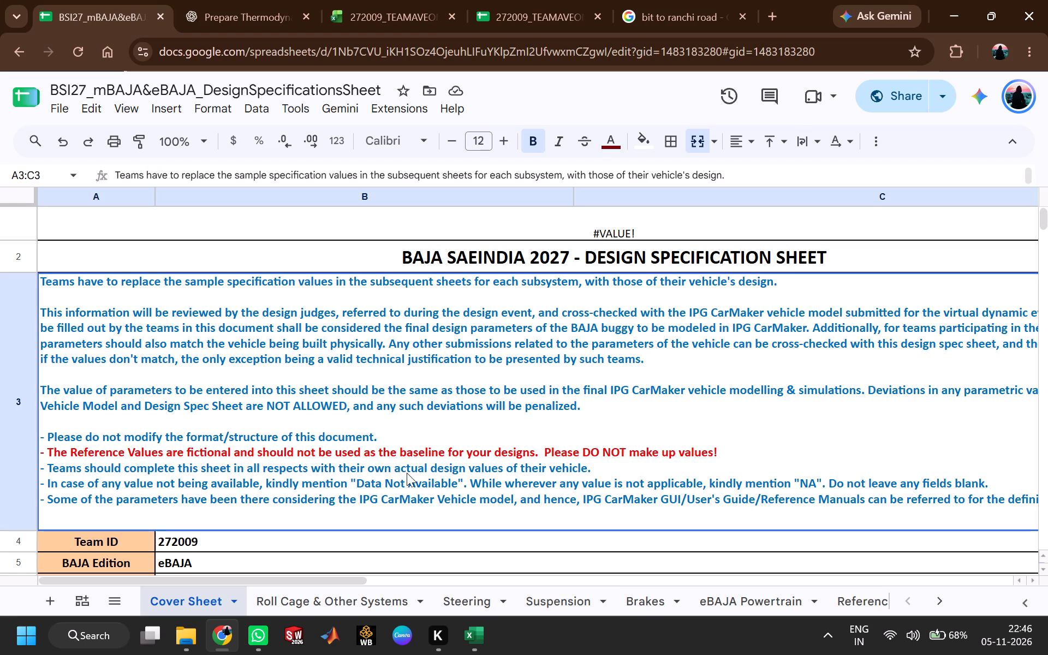
scroll(407, 473, "right", 1)
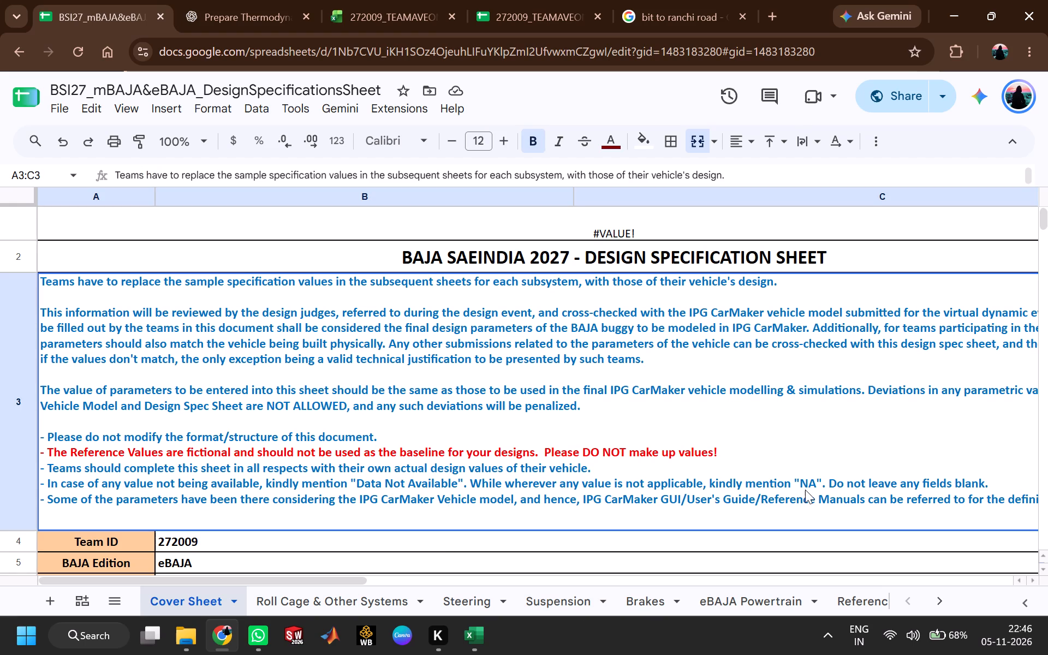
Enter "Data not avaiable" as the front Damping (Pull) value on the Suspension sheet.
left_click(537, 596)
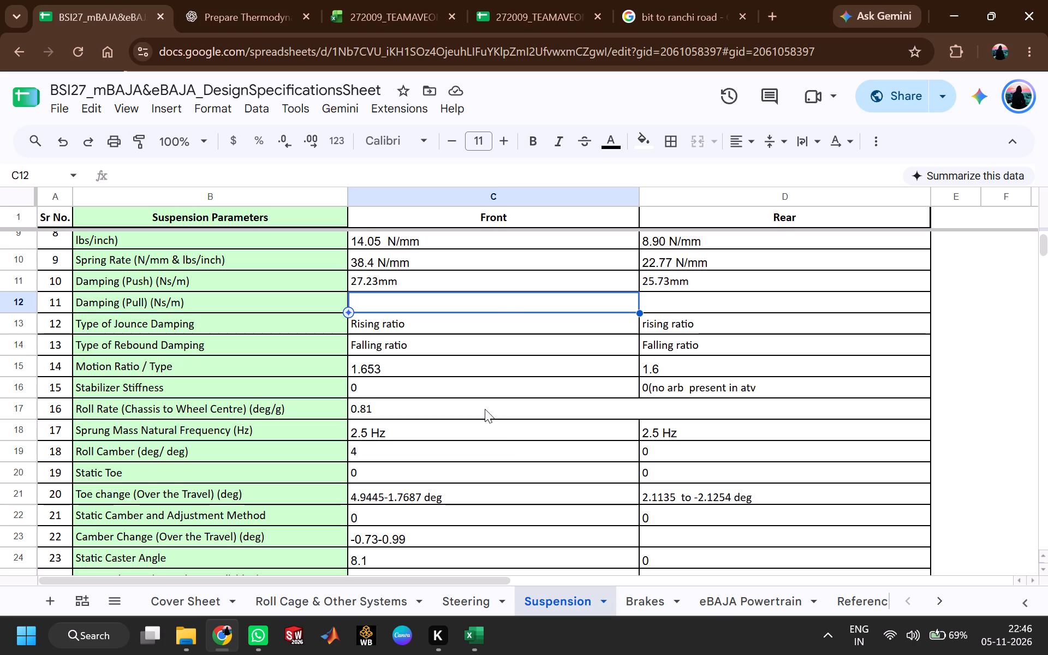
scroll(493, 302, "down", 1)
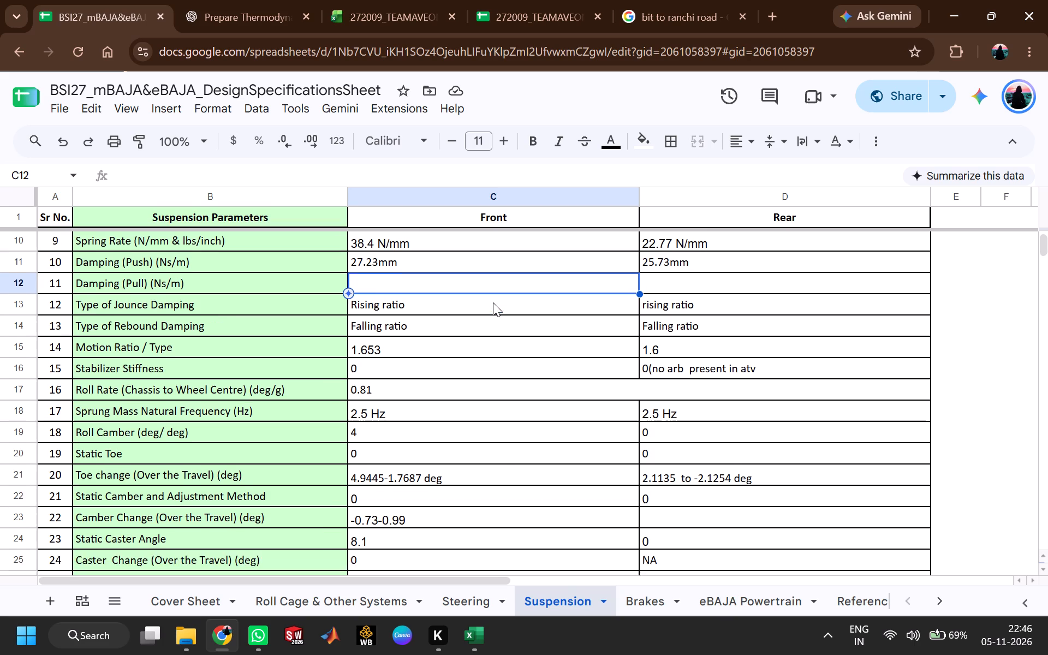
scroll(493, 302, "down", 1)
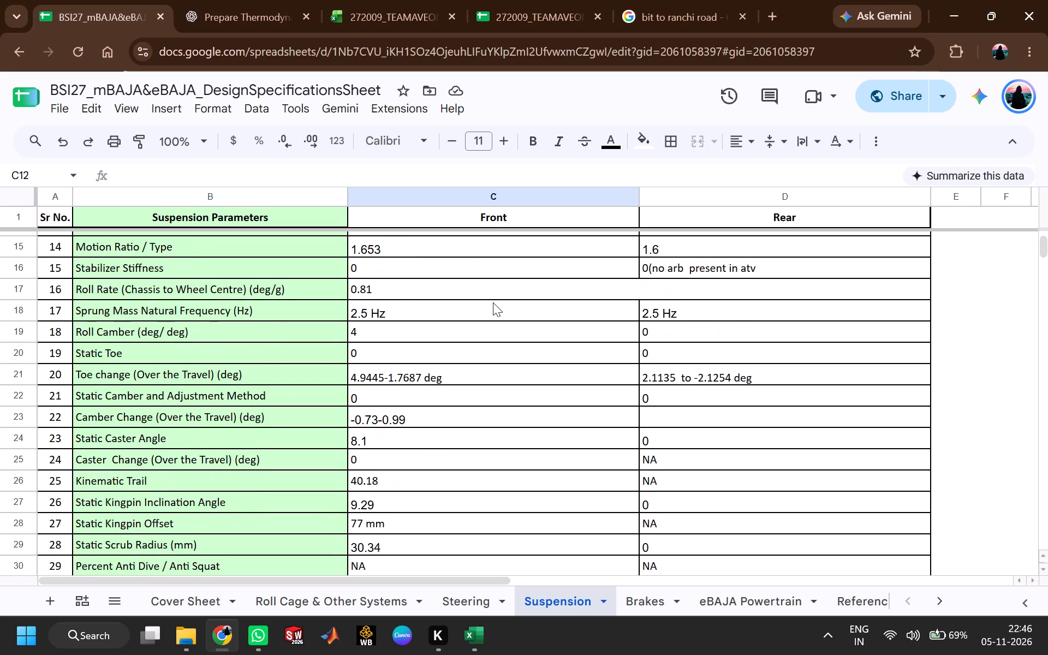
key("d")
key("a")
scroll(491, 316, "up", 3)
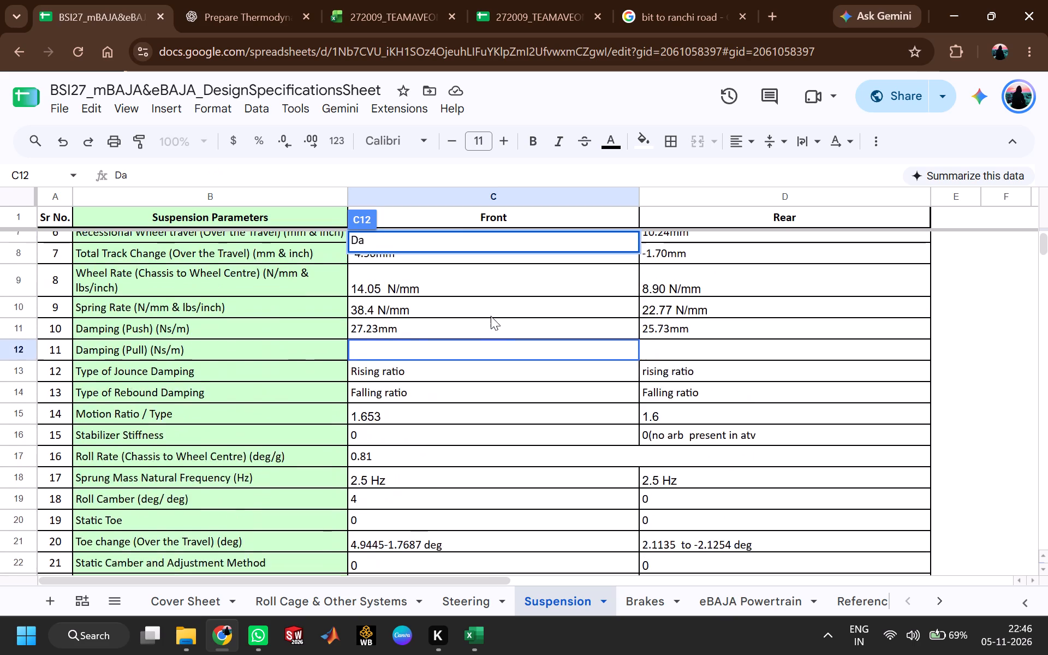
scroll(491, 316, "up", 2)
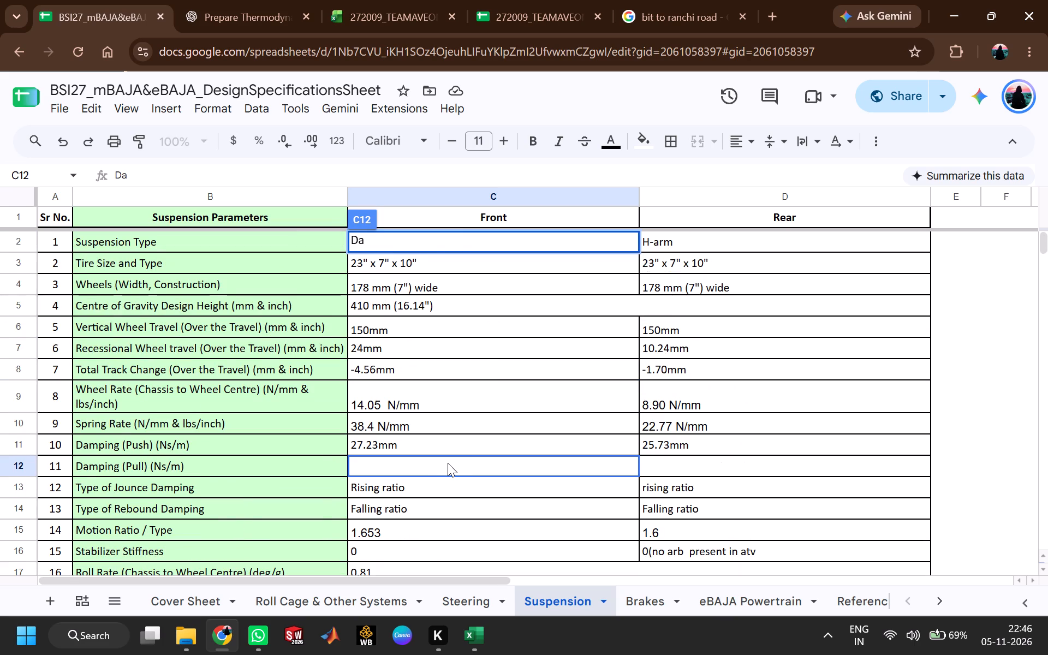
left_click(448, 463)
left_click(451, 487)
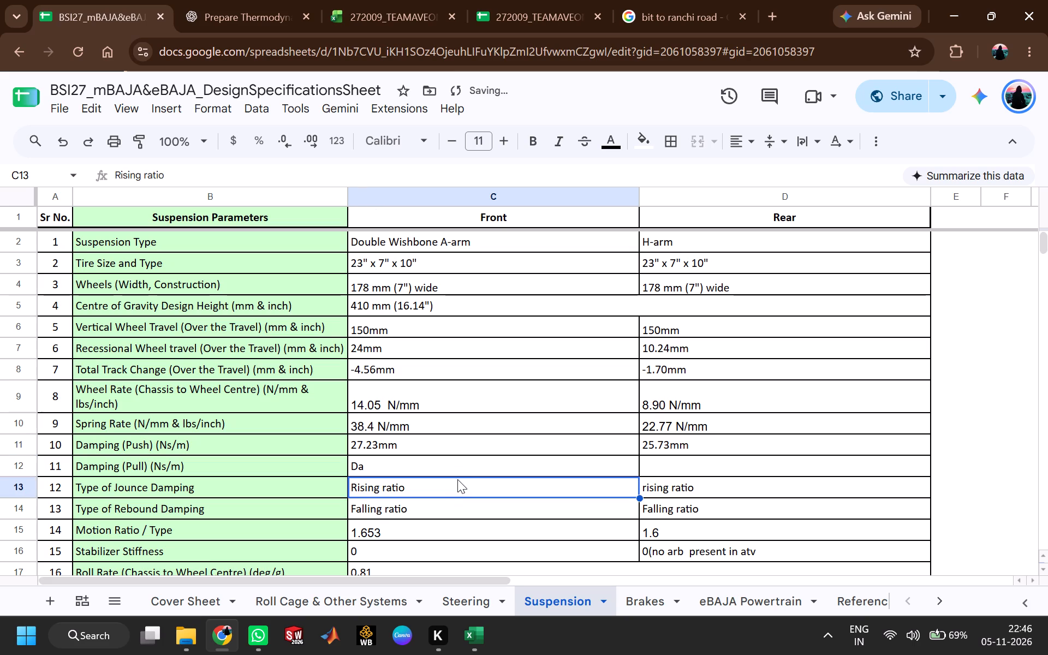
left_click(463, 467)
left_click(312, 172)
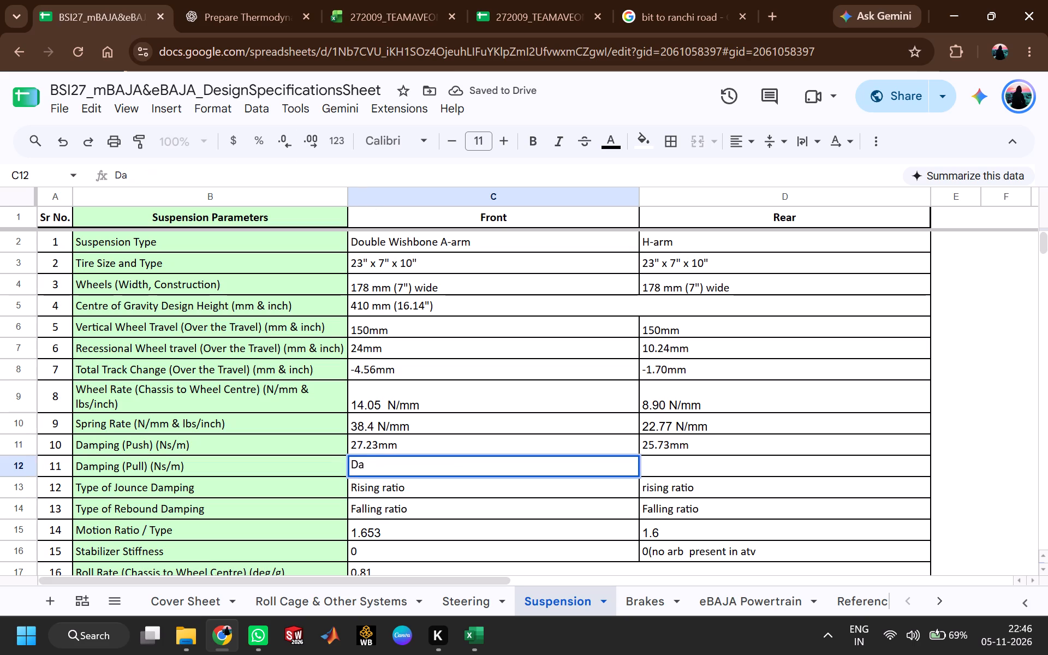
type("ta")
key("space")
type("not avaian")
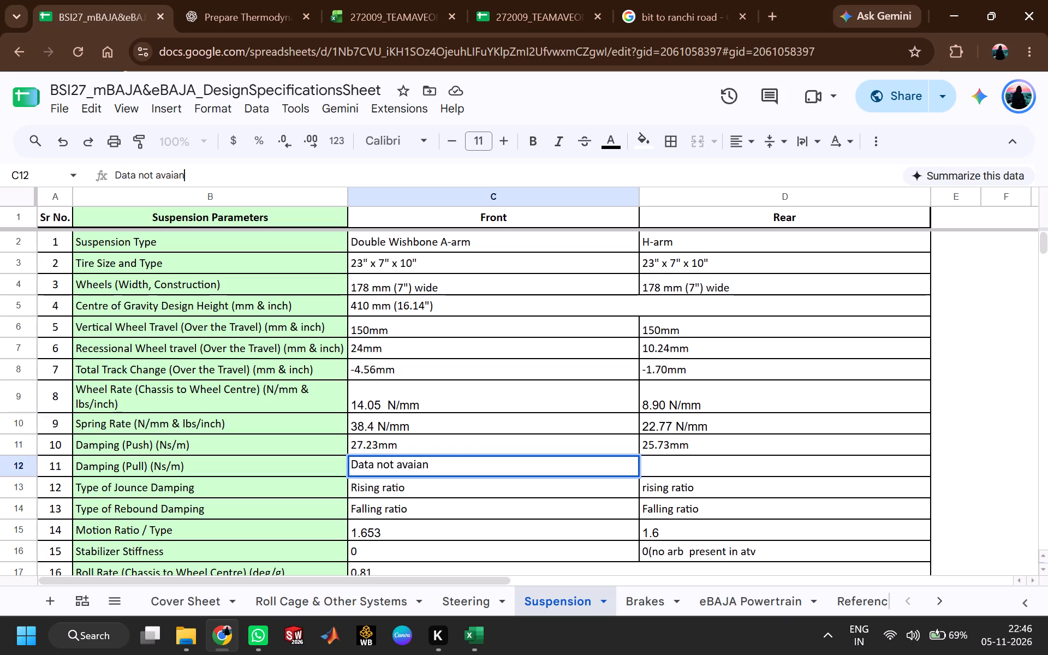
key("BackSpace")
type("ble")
Copy the wording "Data Not Available" from the Cover Sheet instructions into the front and rear Damping (Pull) values on the Suspension sheet.
left_click(205, 603)
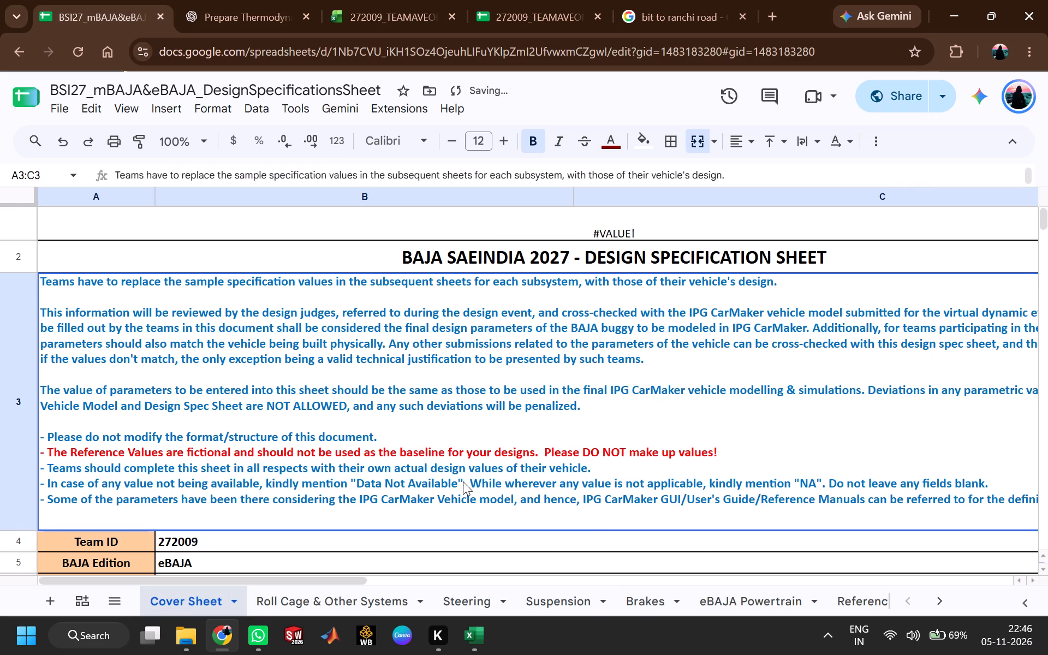
double_click(458, 481)
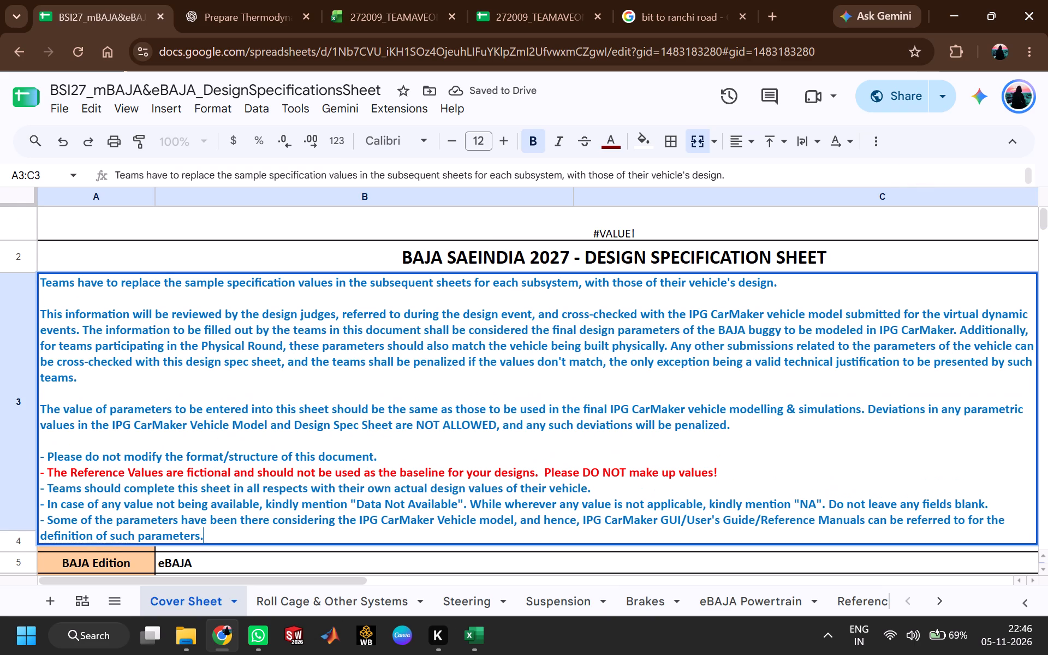
left_click_drag(459, 503, 364, 499)
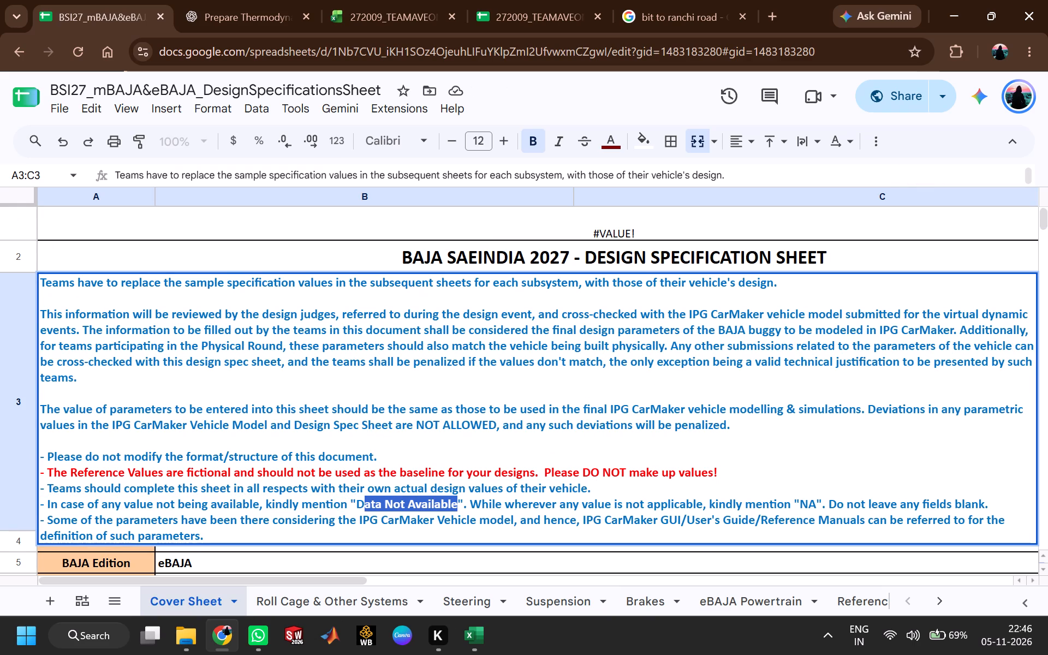
left_click_drag(364, 499, 358, 505)
key("ctrl+c")
left_click(528, 600)
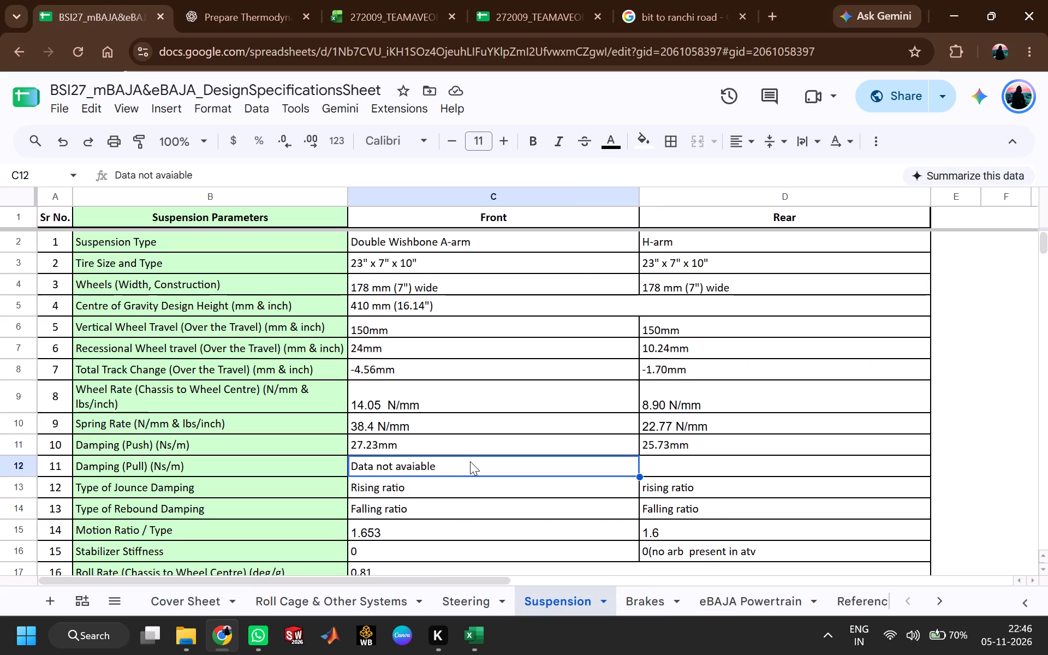
key("ctrl+v")
key("Tab")
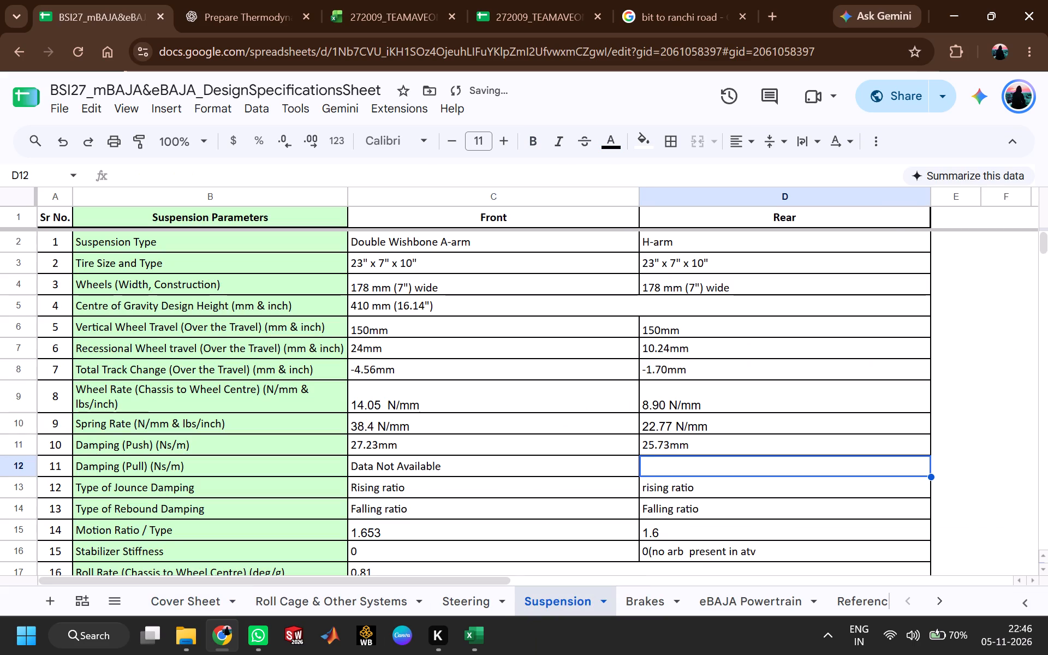
key("ctrl+v")
Compare the unfilled Suspension entries such as Tire Rate with the Roll Cage & Other Systems sheet's entries and the Cover Sheet's filling rules.
scroll(470, 461, "down", 2)
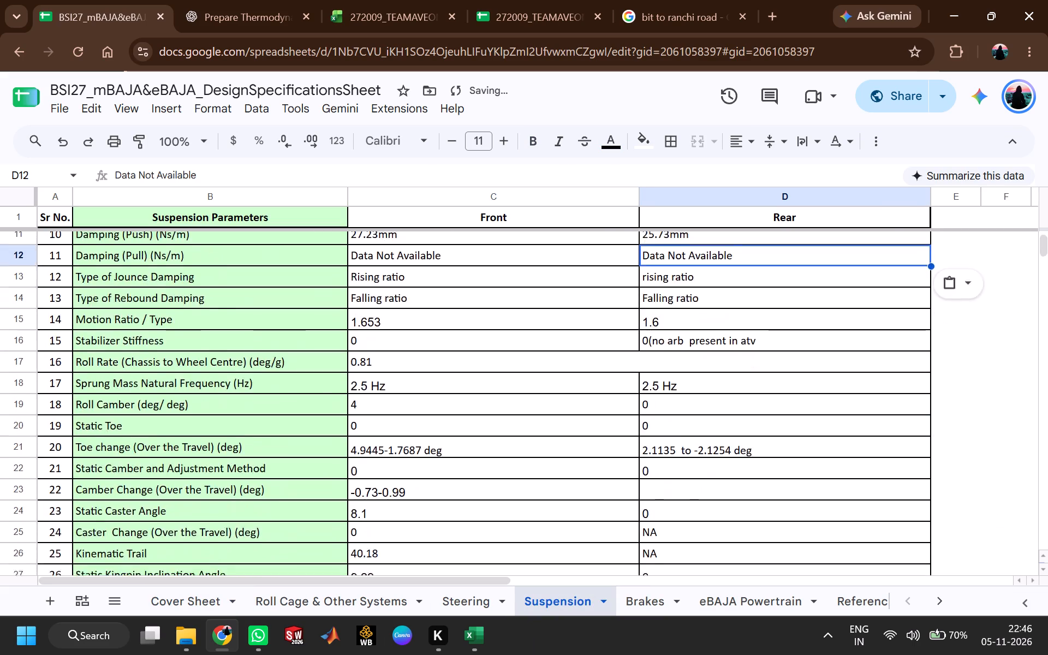
scroll(470, 461, "down", 3)
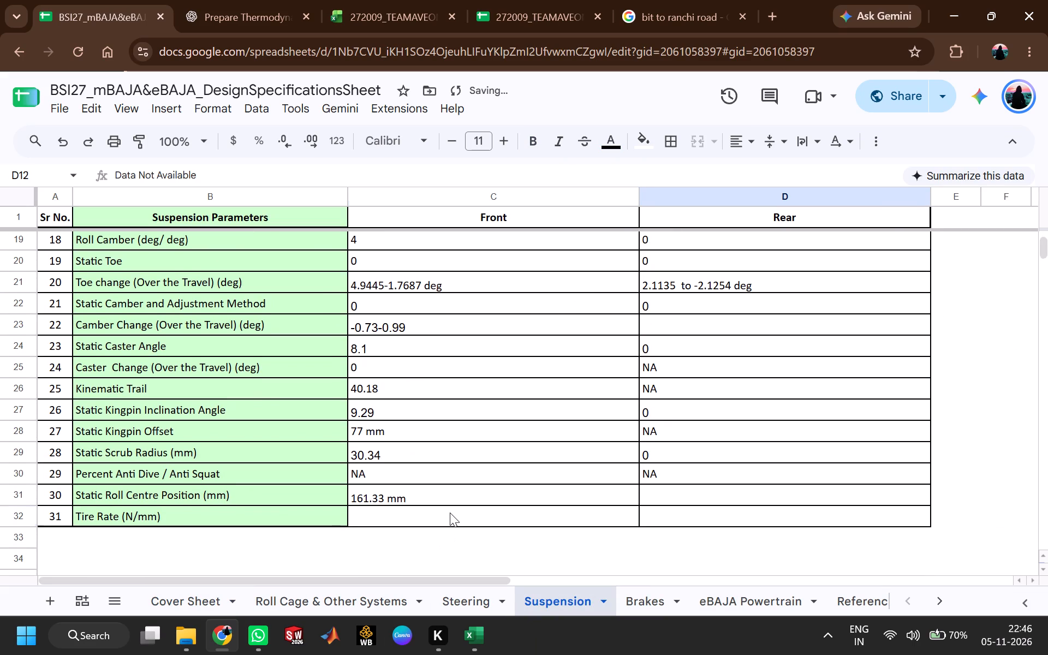
left_click(450, 513)
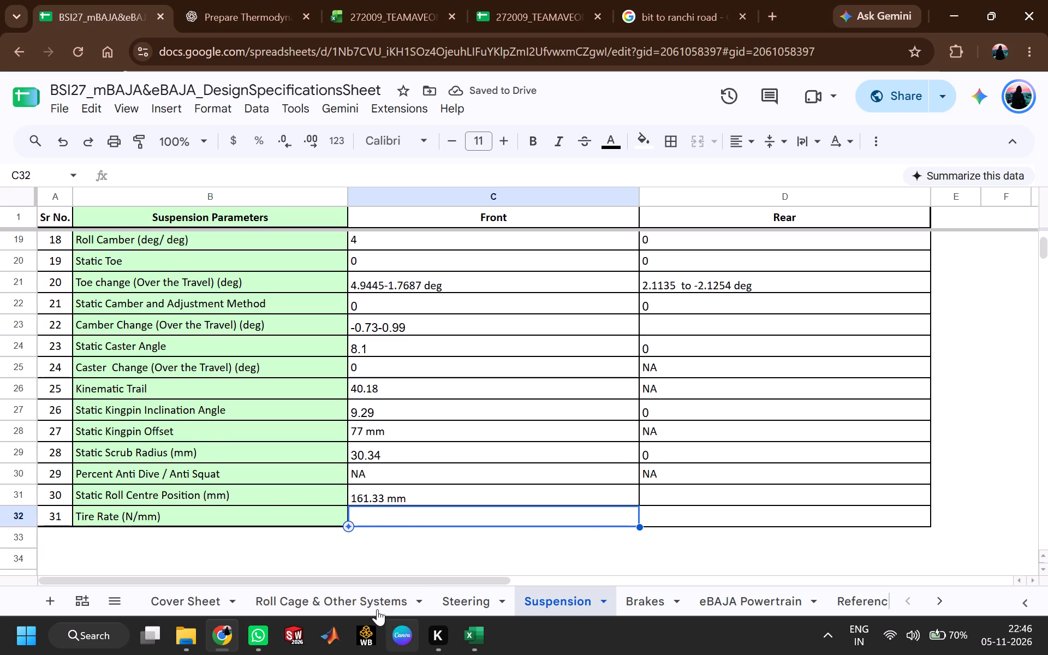
left_click(378, 610)
scroll(397, 484, "down", 2)
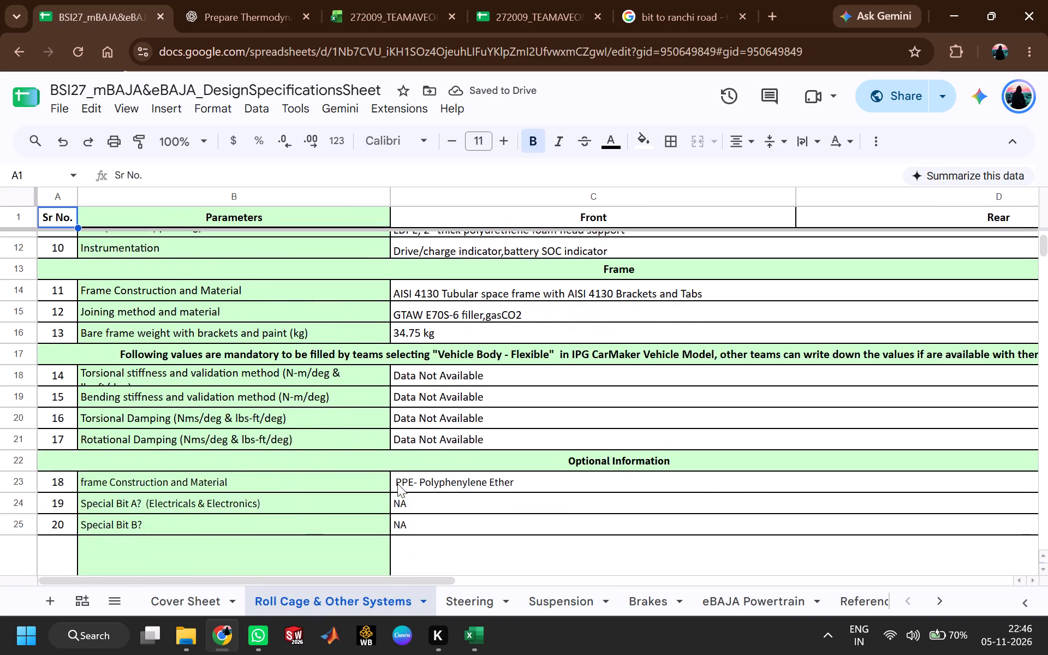
scroll(397, 484, "down", 1)
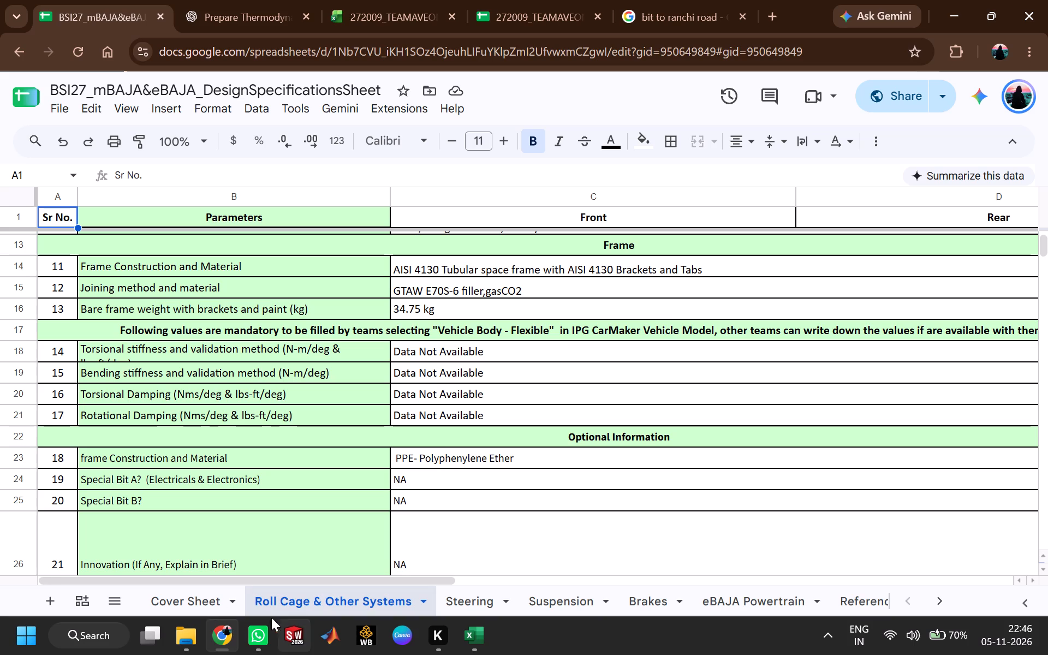
left_click(209, 600)
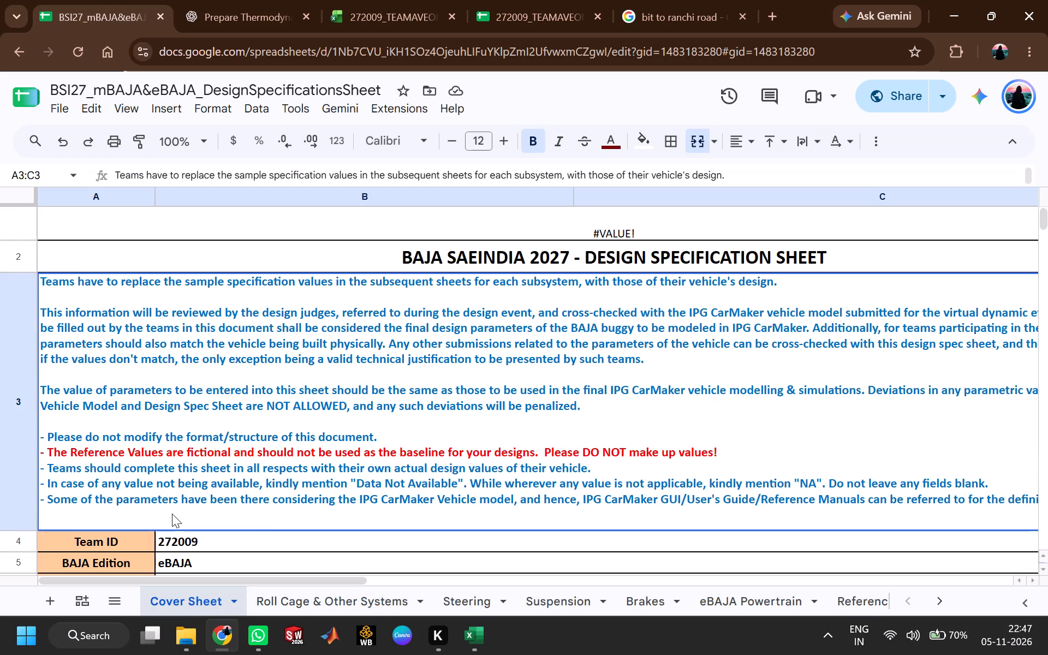
Copy "Data Not Available" from the Suspension sheet's front Damping (Pull) value into the front Tire Rate value.
left_click(542, 605)
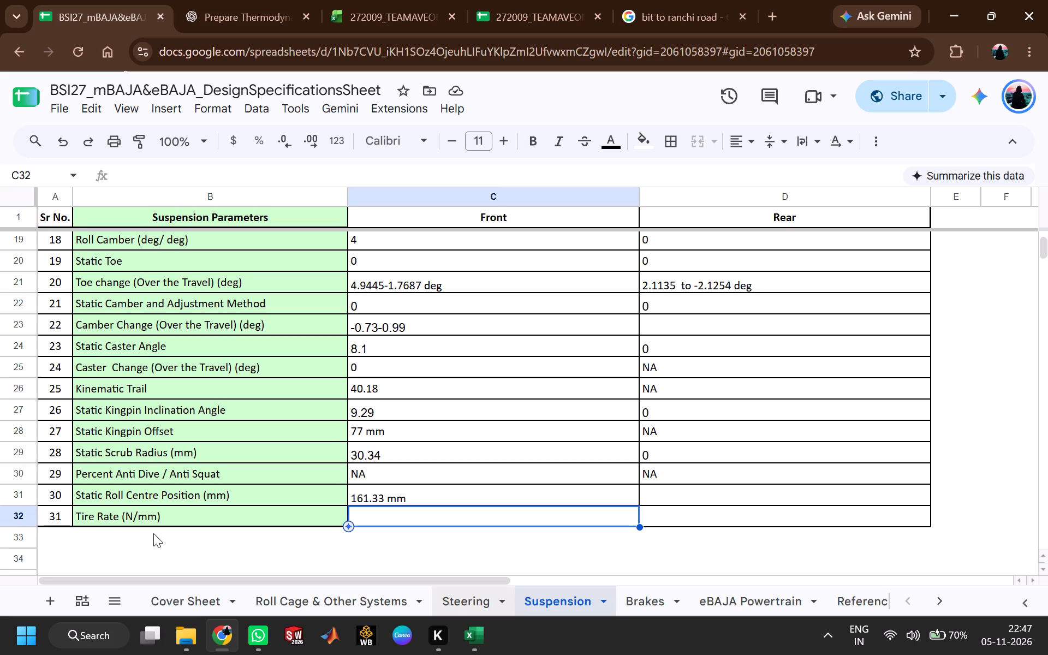
scroll(299, 416, "up", 1)
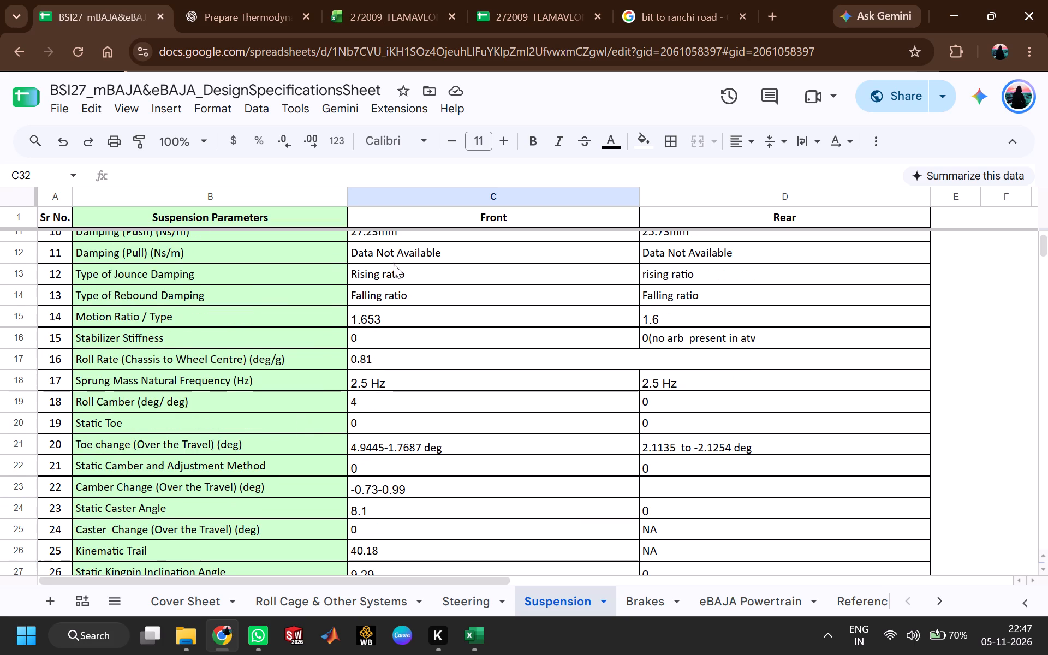
left_click(392, 255)
key("ctrl+c")
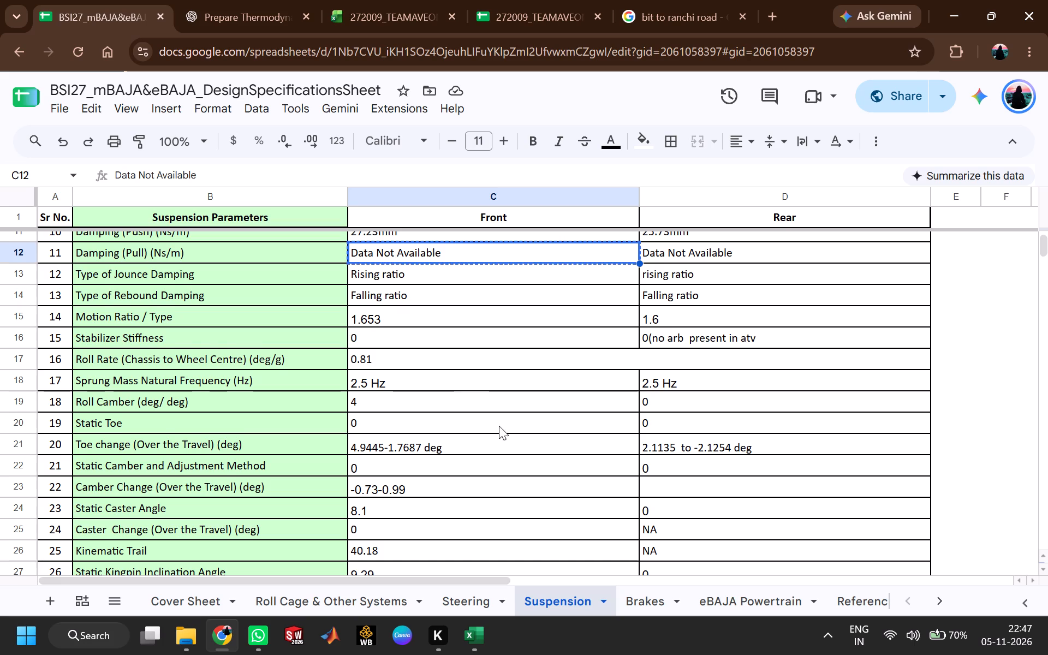
scroll(499, 430, "down", 2)
scroll(473, 482, "down", 1)
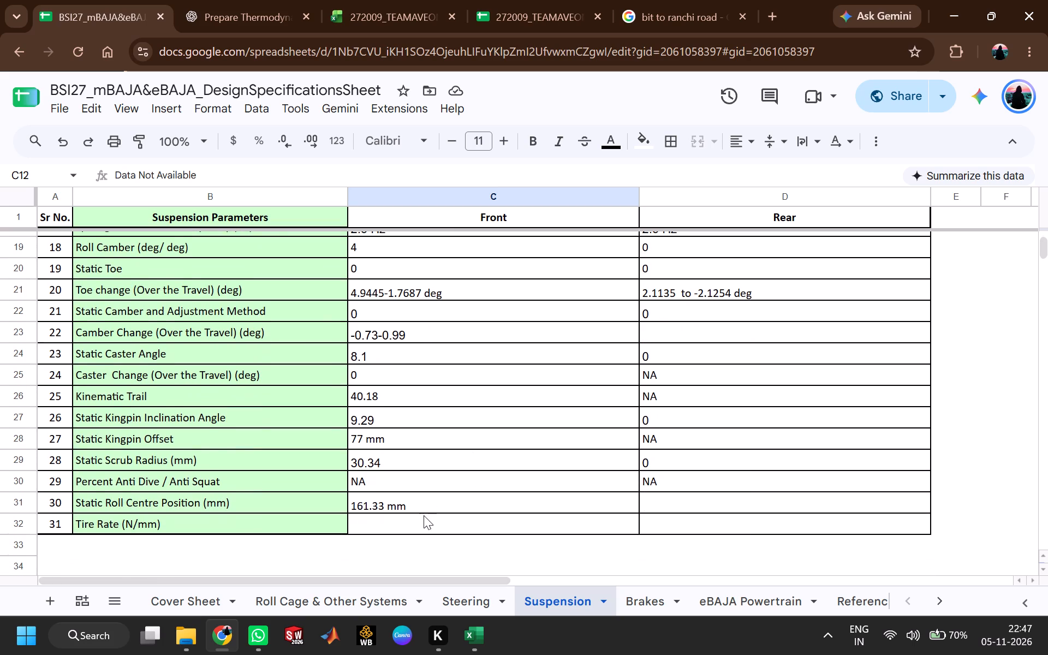
left_click(420, 519)
key("ctrl+v")
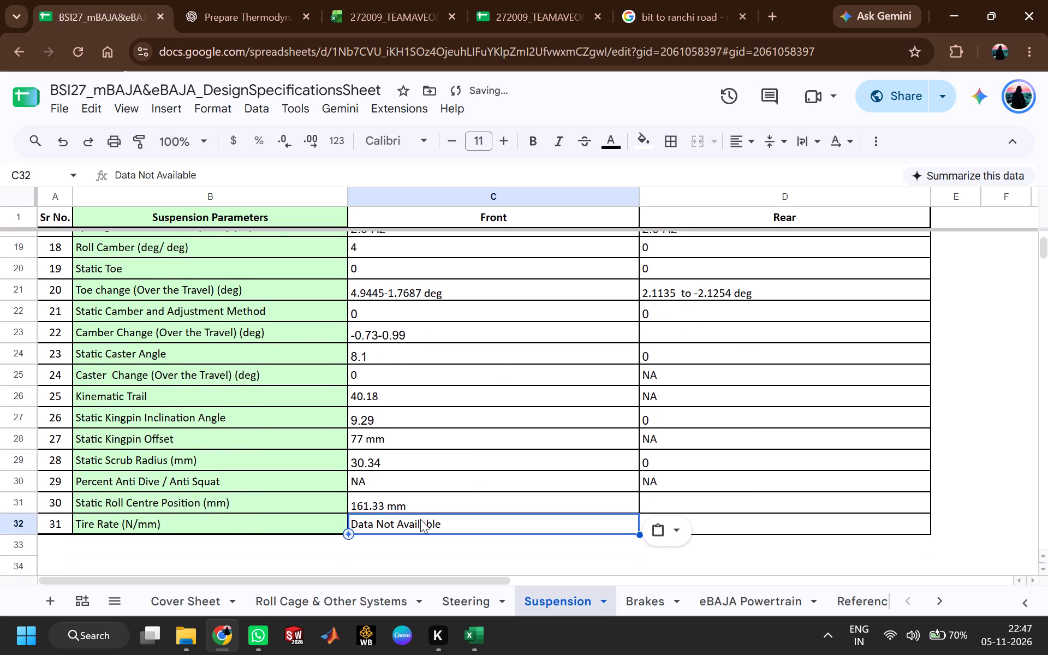
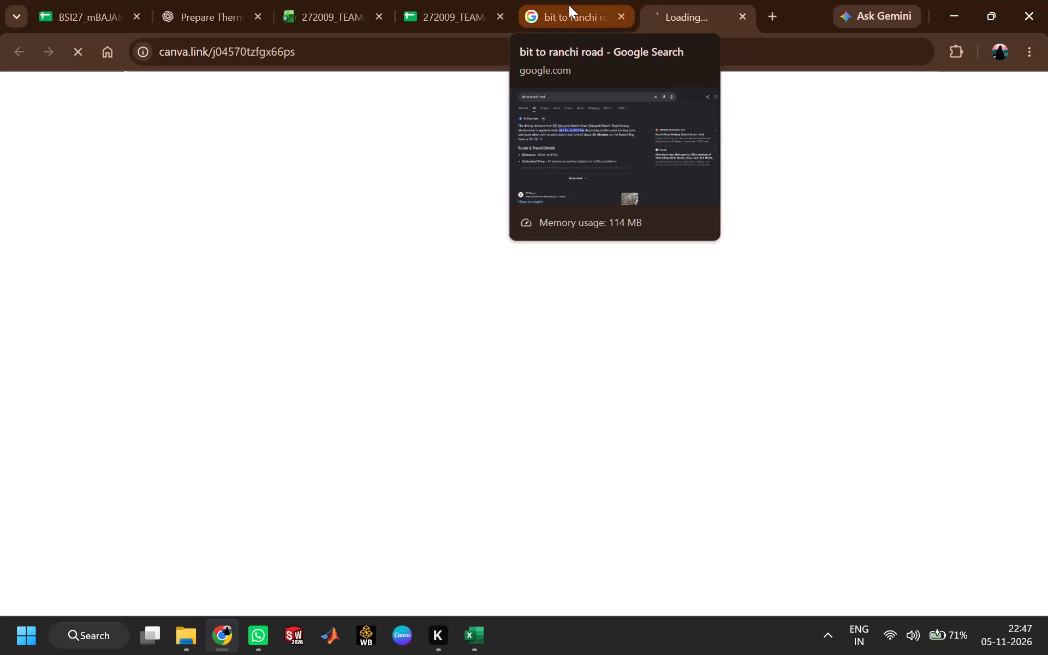
Close the Google search page and look through the opening page of the team's Canva design report, including its introduction, methodology and roll cage flowchart.
left_click(616, 16)
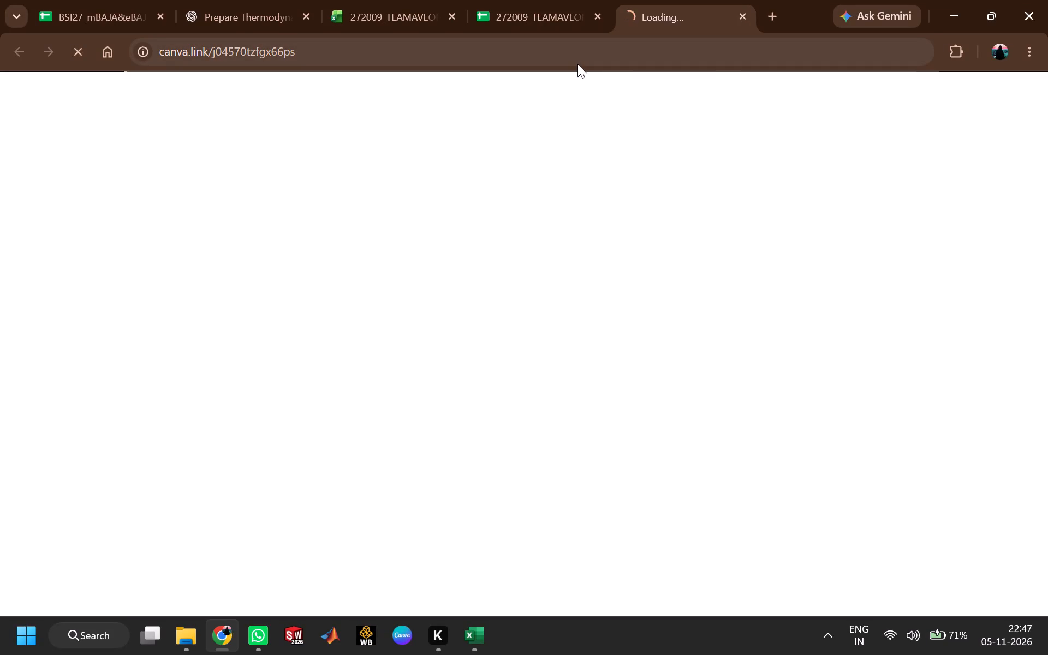
scroll(591, 242, "down", 1)
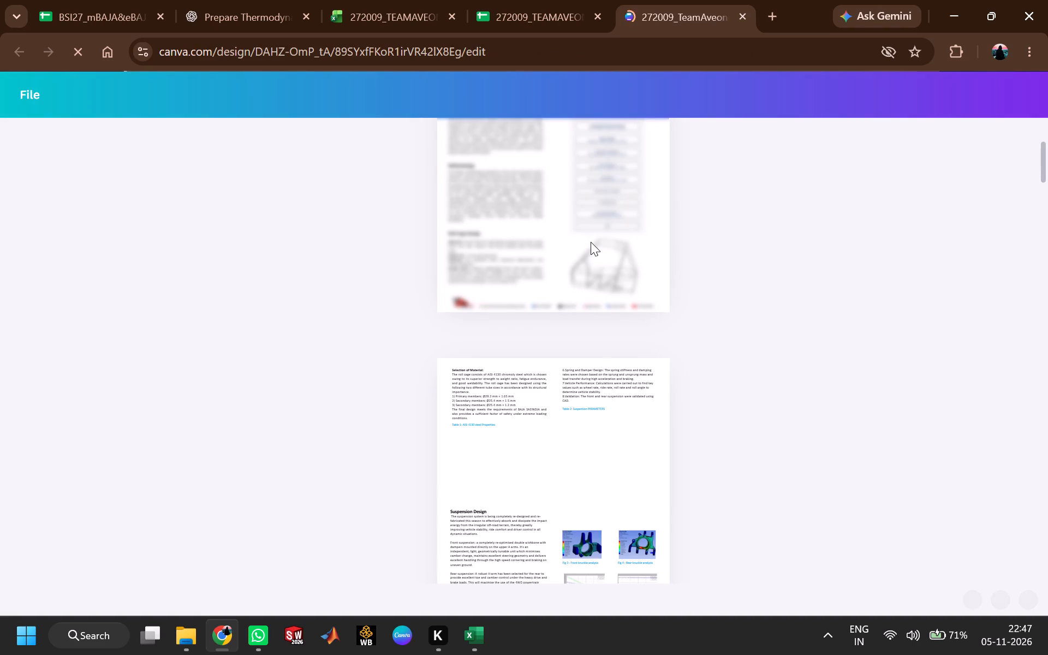
scroll(622, 474, "up", 2)
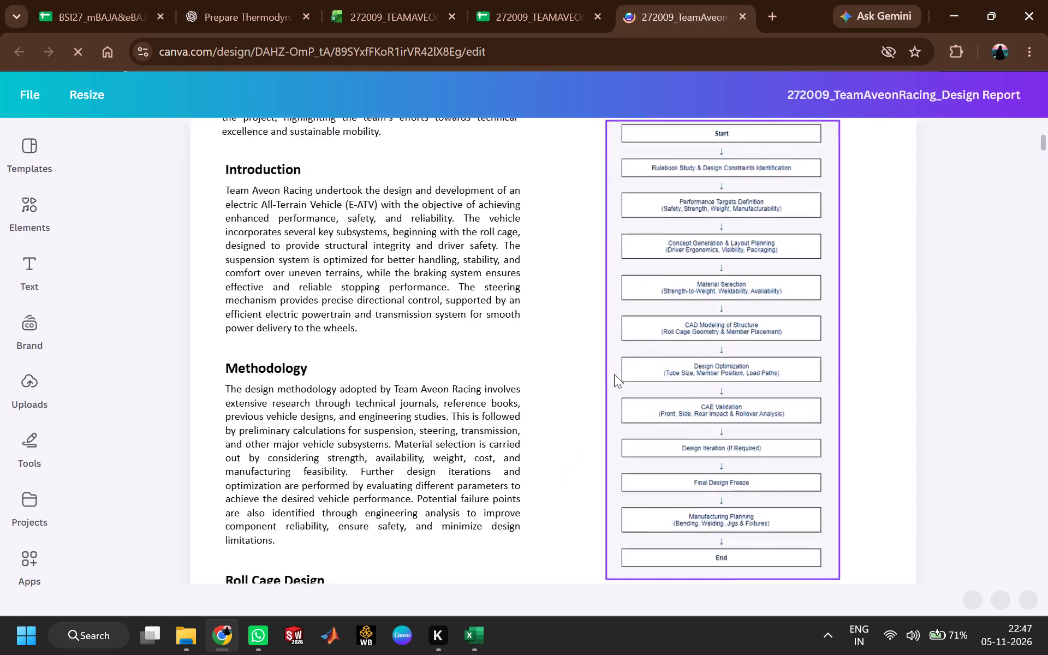
scroll(614, 374, "left", 1)
scroll(614, 374, "up", 1)
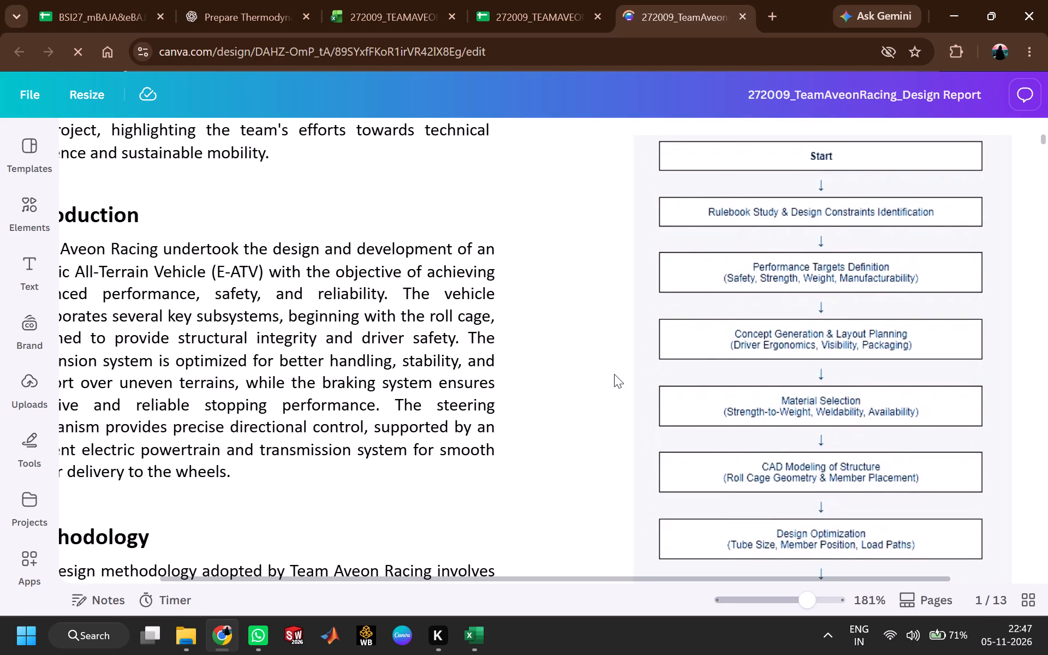
scroll(614, 374, "up", 1)
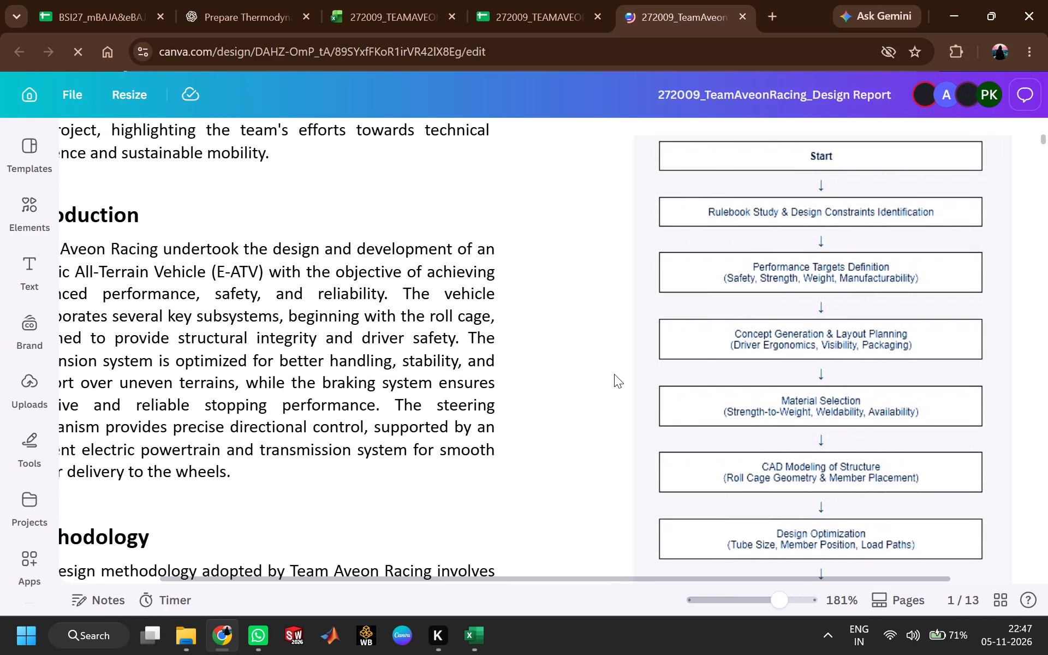
scroll(614, 374, "up", 1)
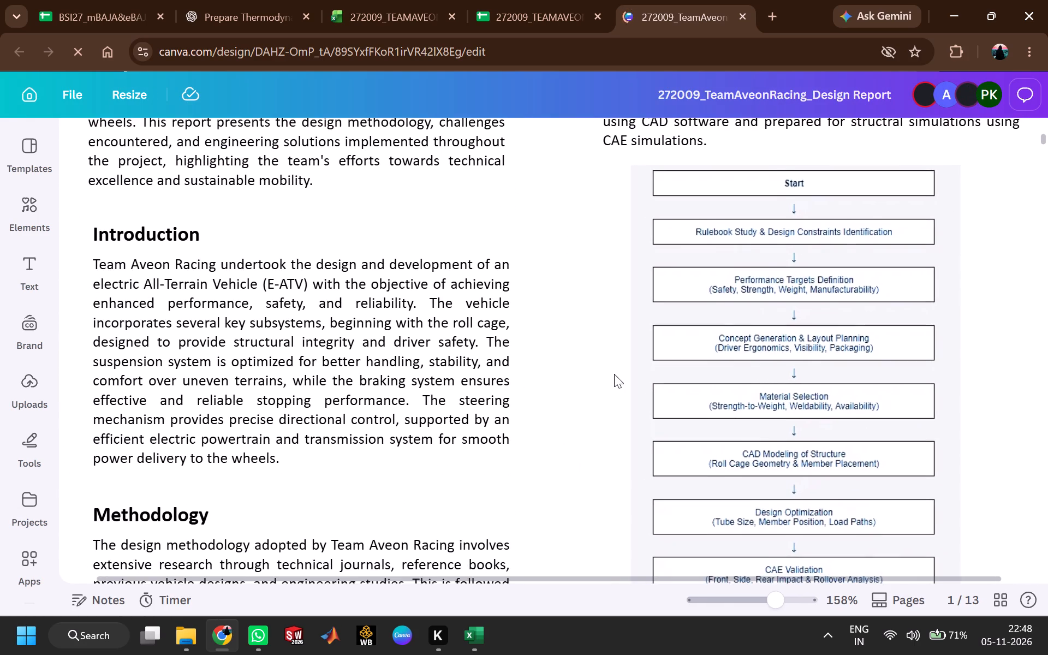
scroll(614, 374, "down", 2)
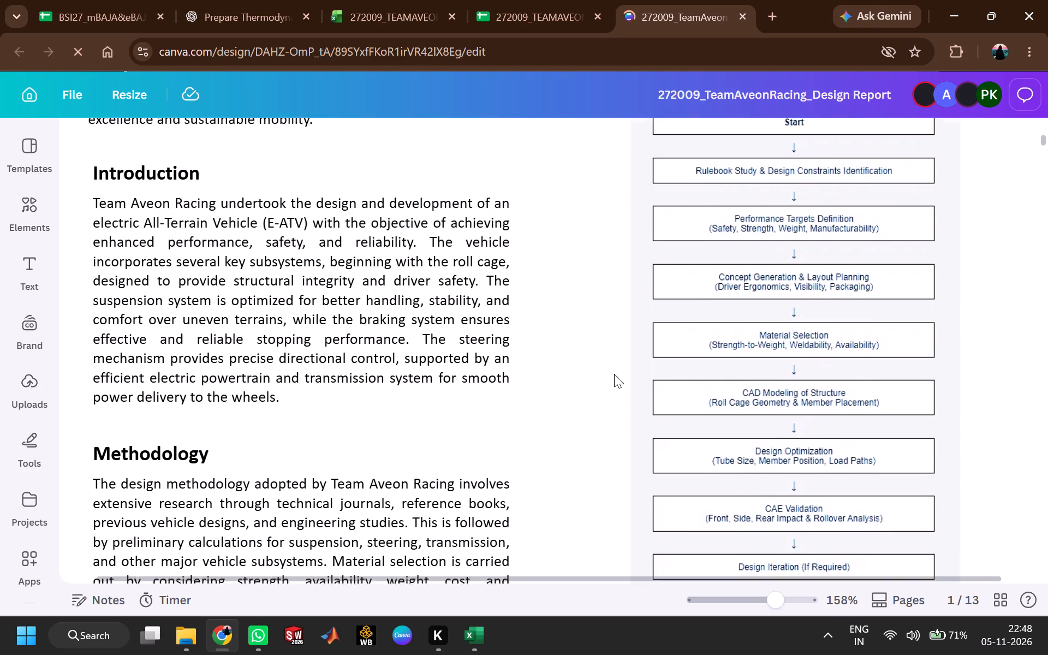
scroll(614, 374, "down", 3)
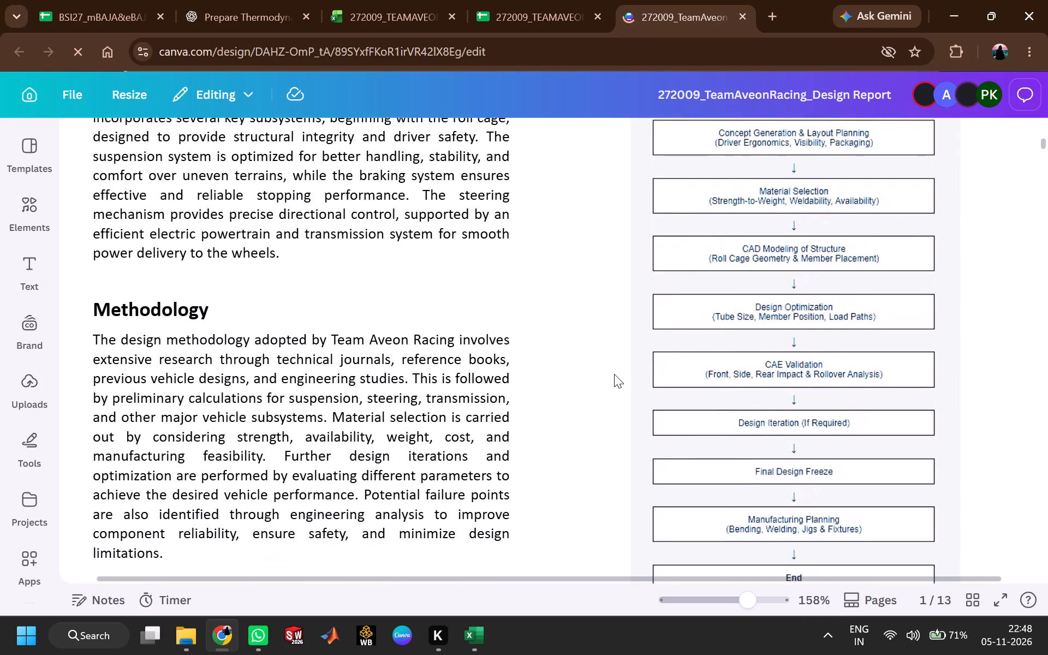
scroll(614, 374, "down", 3)
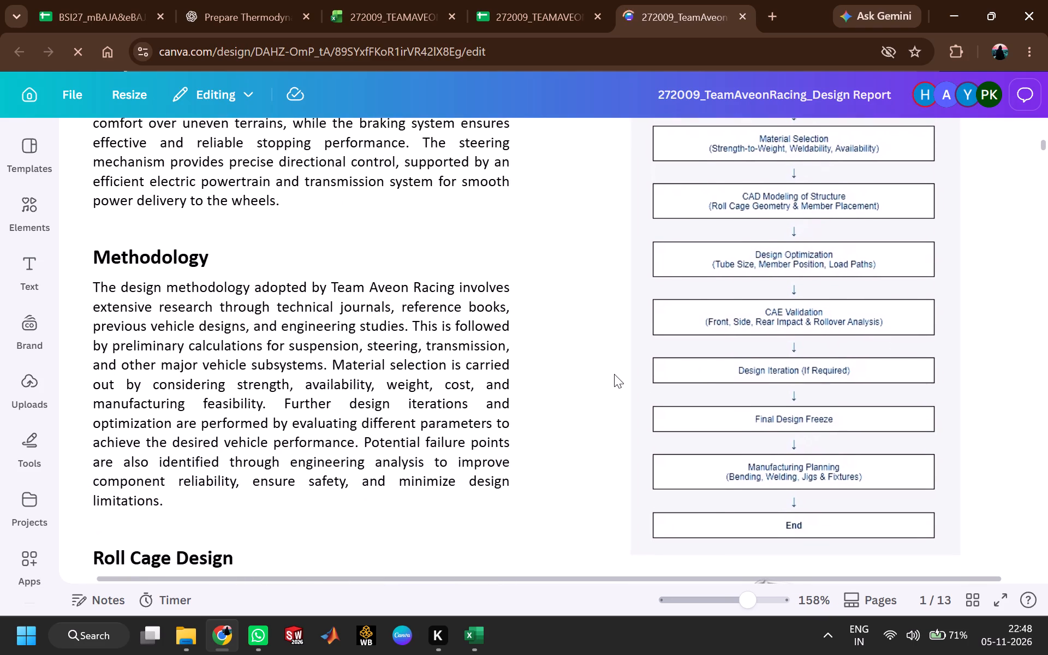
scroll(614, 374, "up", 1)
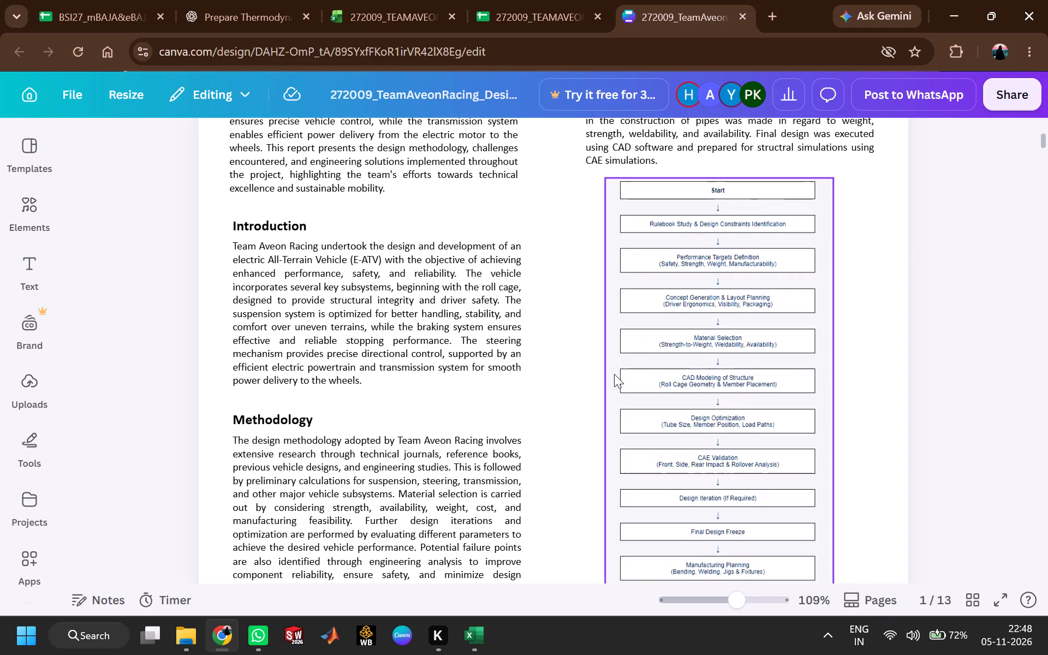
scroll(614, 374, "left", 1)
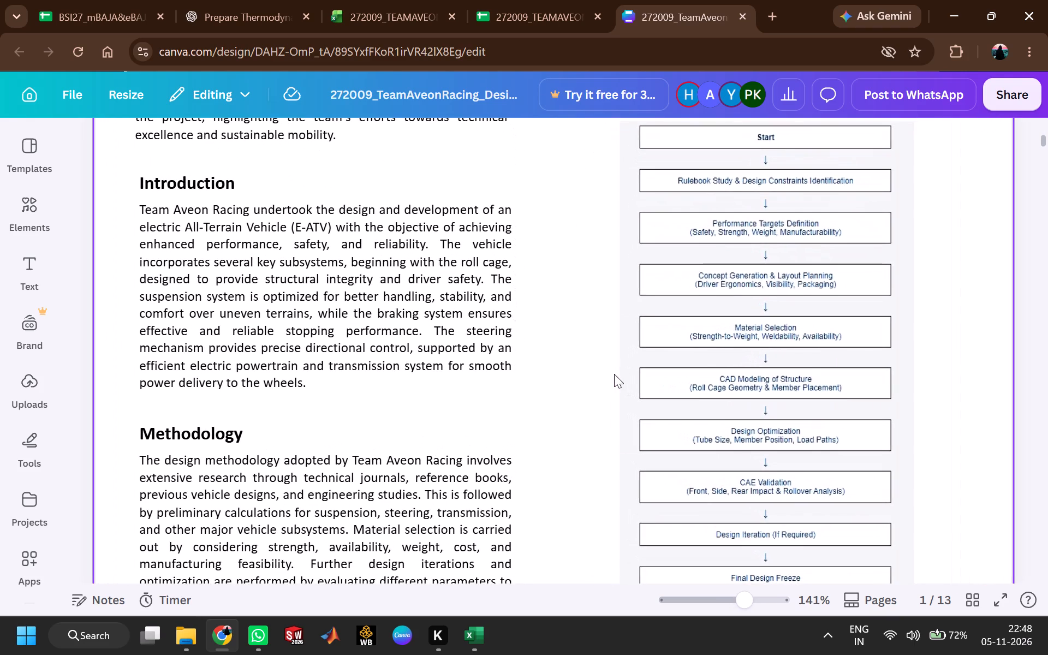
Return to the design specifications sheet and paste "Data Not Available" into the rear Tire Rate value on the Suspension sheet.
left_click(72, 0)
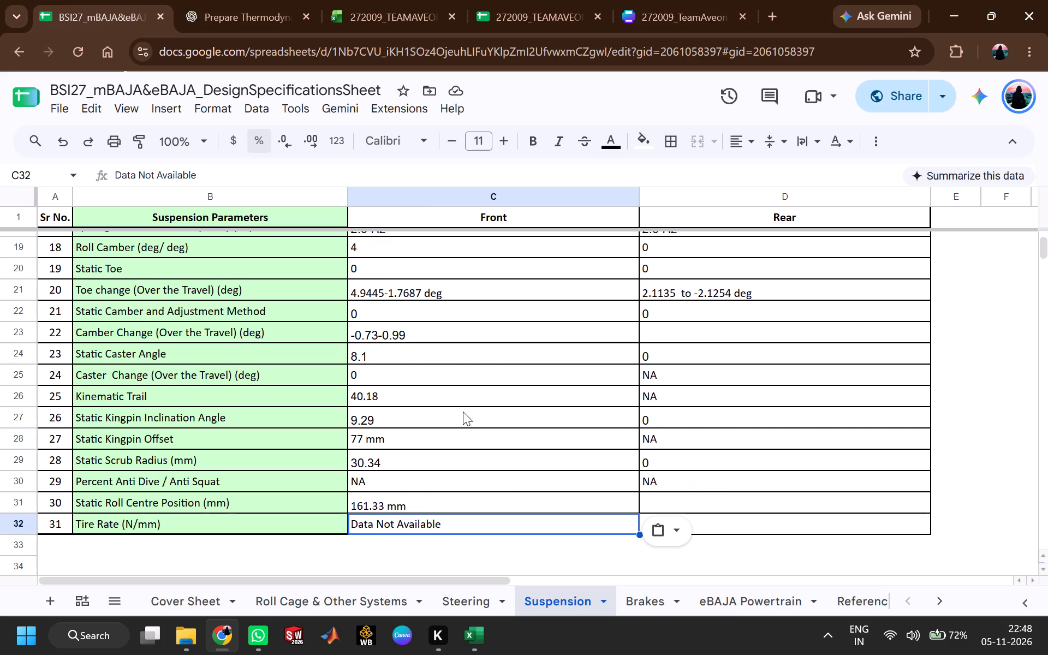
scroll(486, 399, "up", 5)
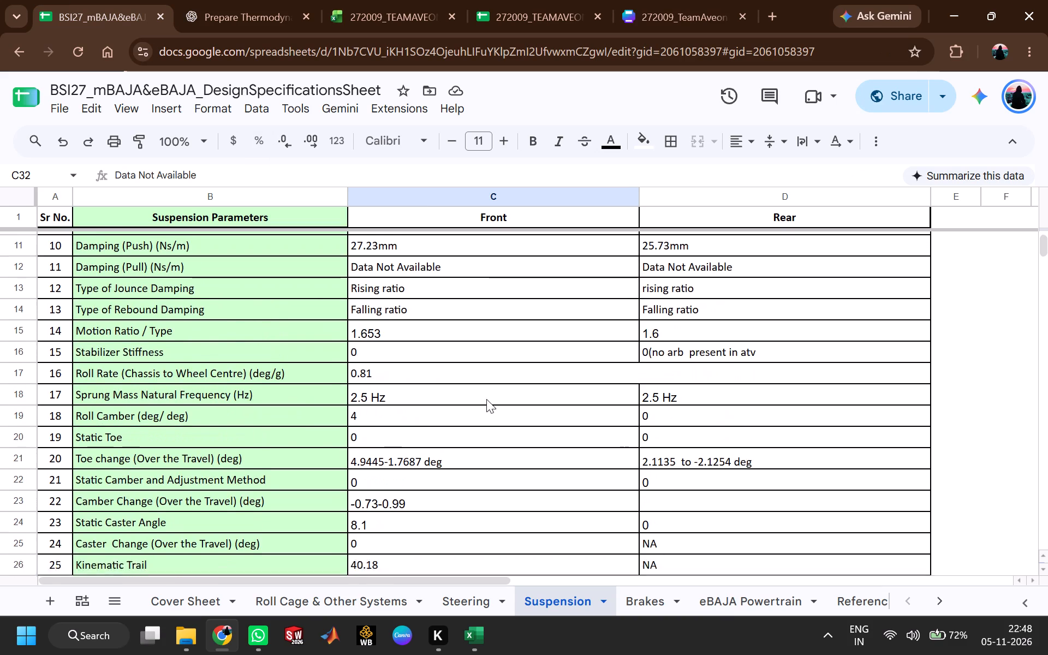
scroll(486, 399, "up", 1)
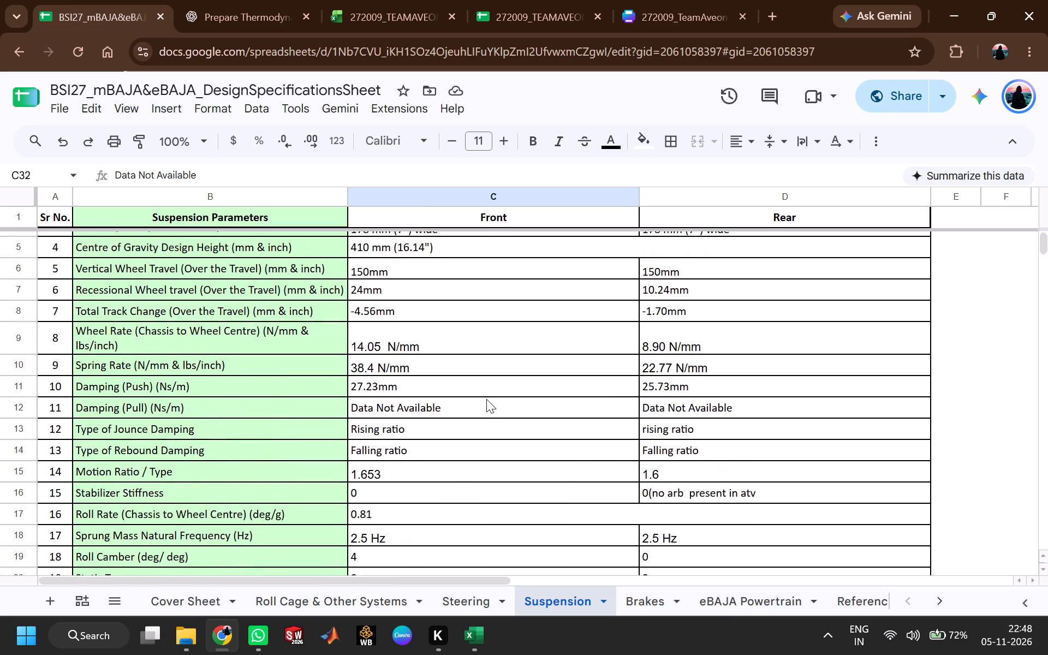
scroll(499, 416, "down", 3)
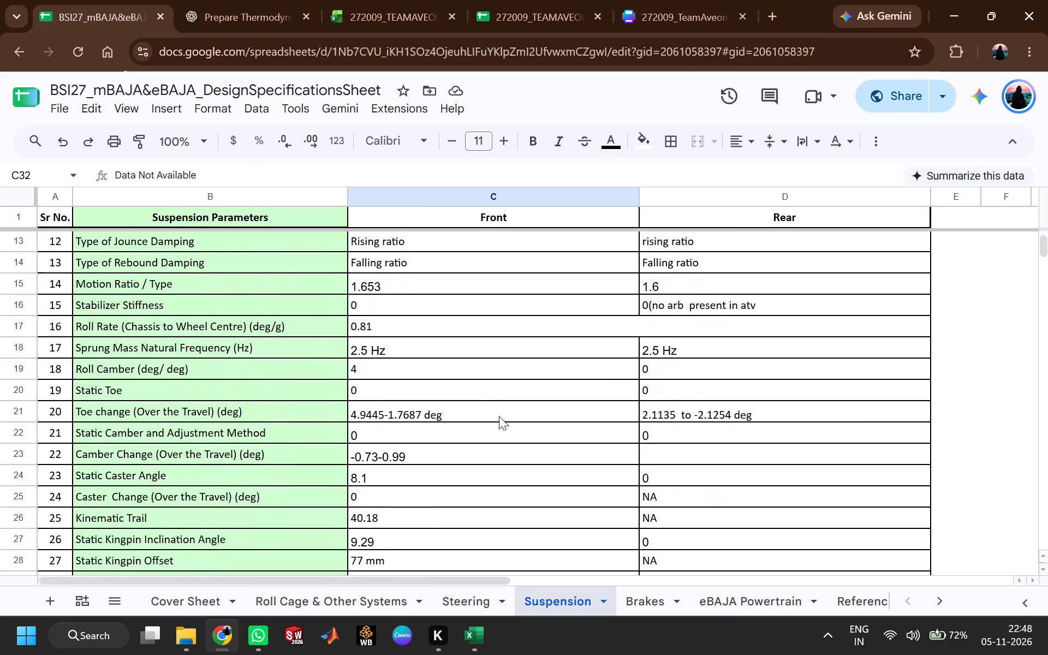
scroll(499, 416, "down", 1)
scroll(635, 527, "down", 1)
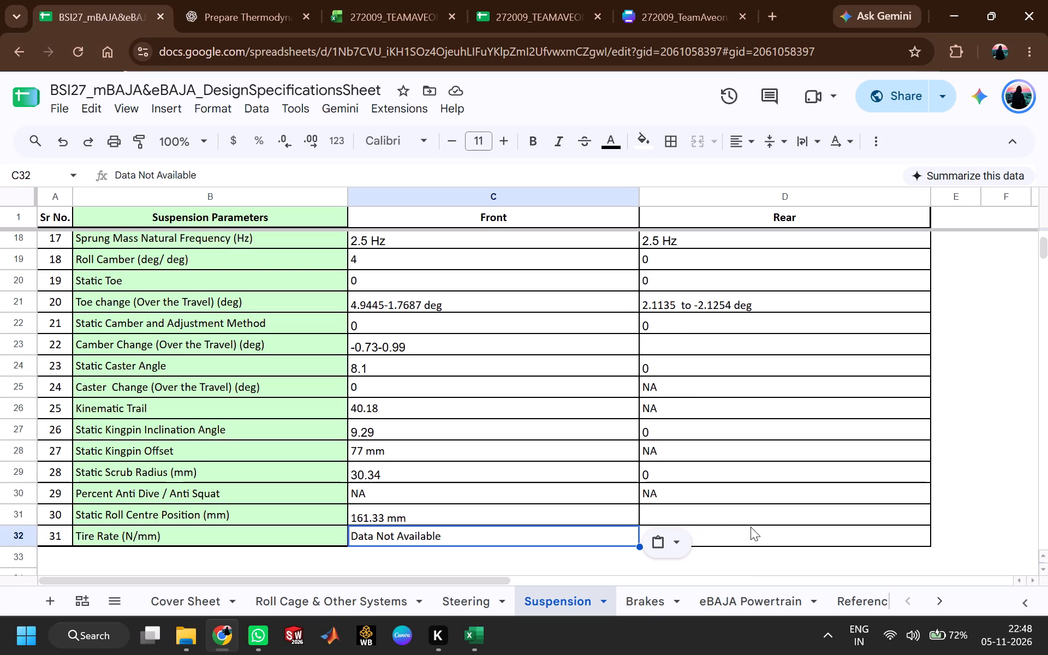
left_click(751, 535)
key("ctrl+v")
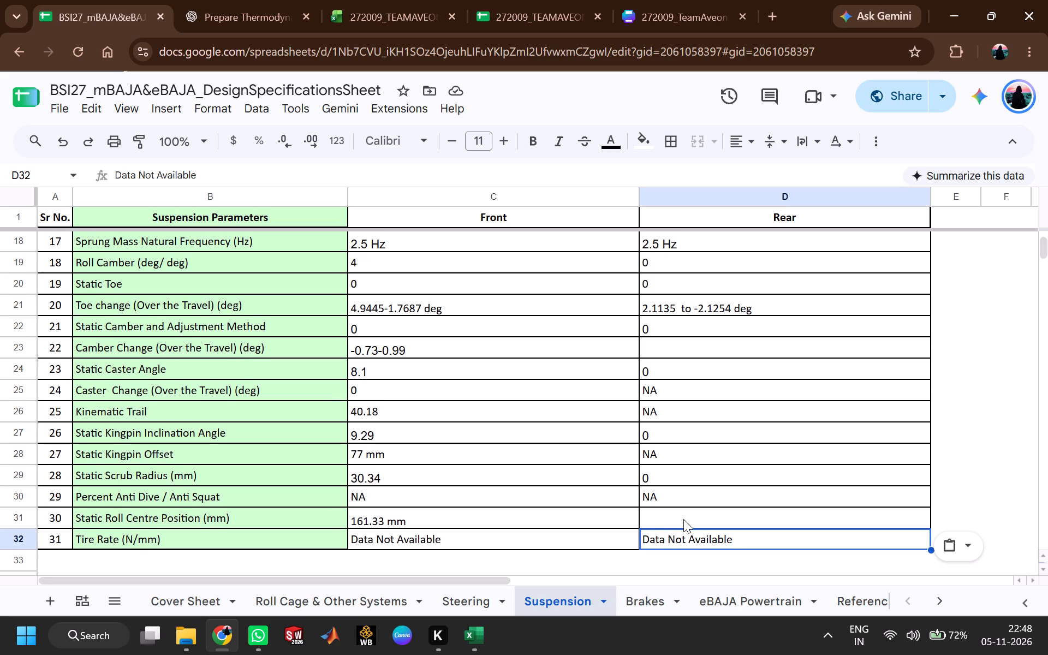
Add the unit to the front Camber Change value so it reads "-0.73-0.99 deg".
left_click(419, 343)
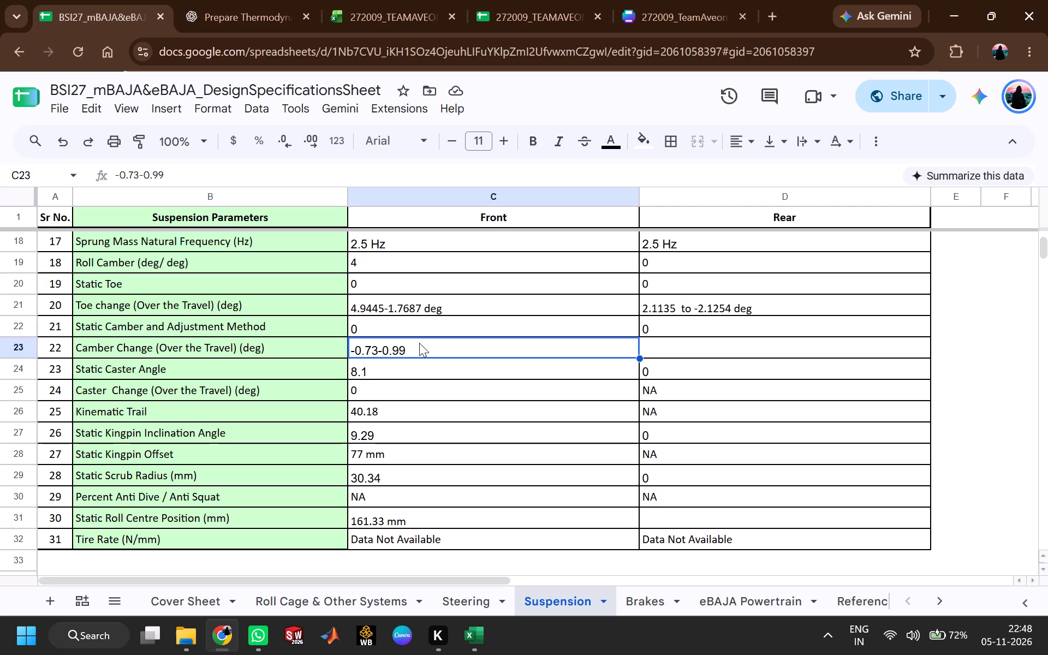
left_click(426, 346)
double_click(426, 346)
key("space")
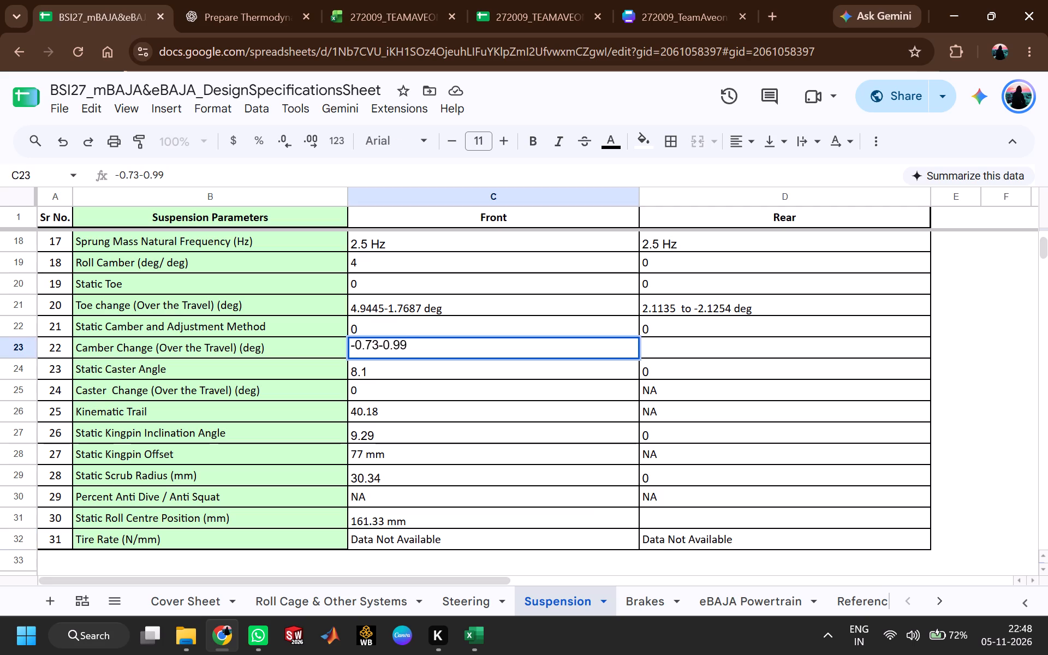
type("deg")
left_click(692, 347)
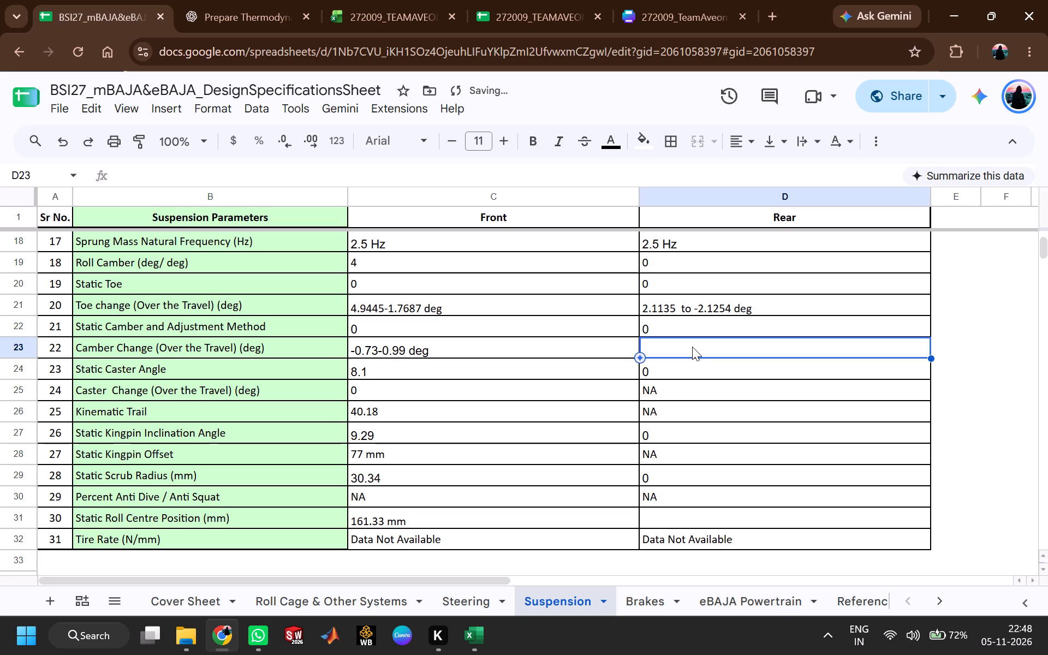
Replace the rear and front Stabilizer Stiffness values with "NA".
left_click(510, 442)
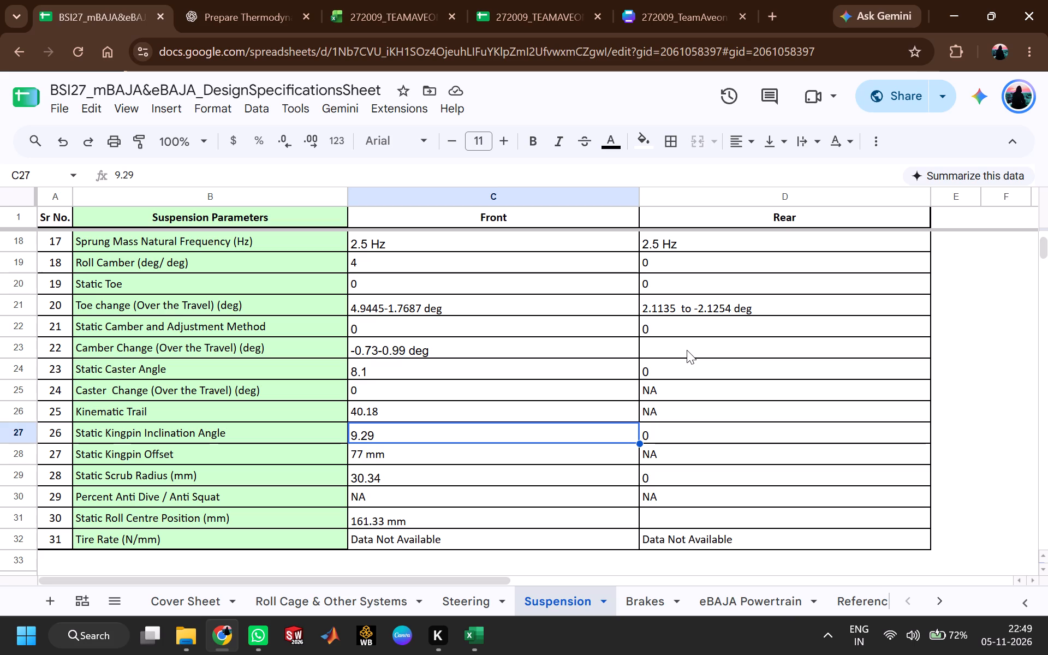
scroll(681, 405, "up", 4)
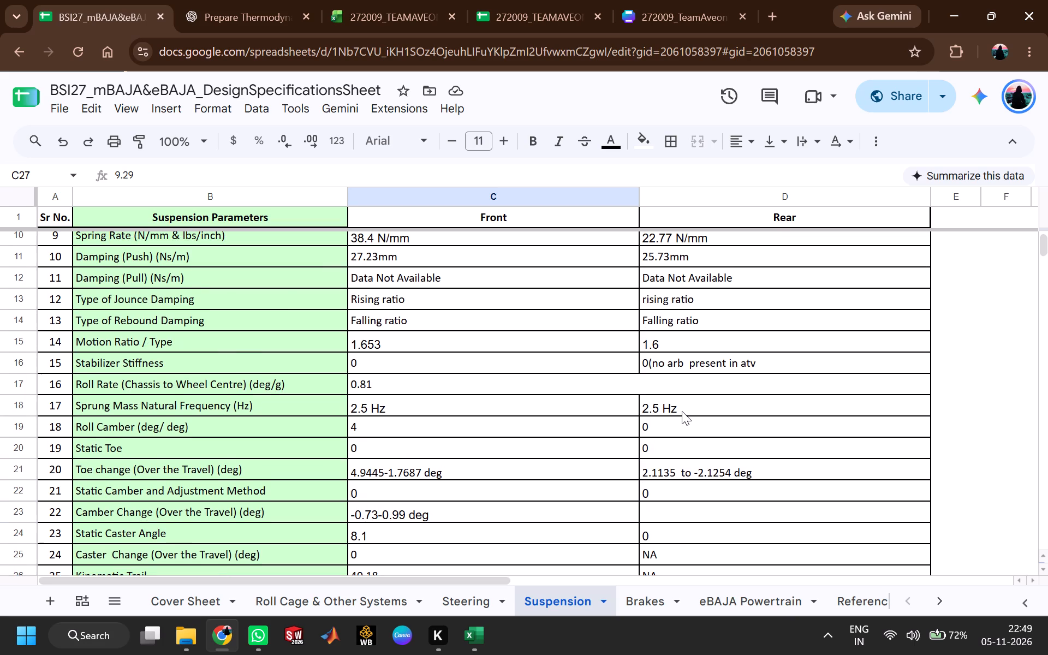
scroll(682, 411, "up", 2)
left_click(712, 414)
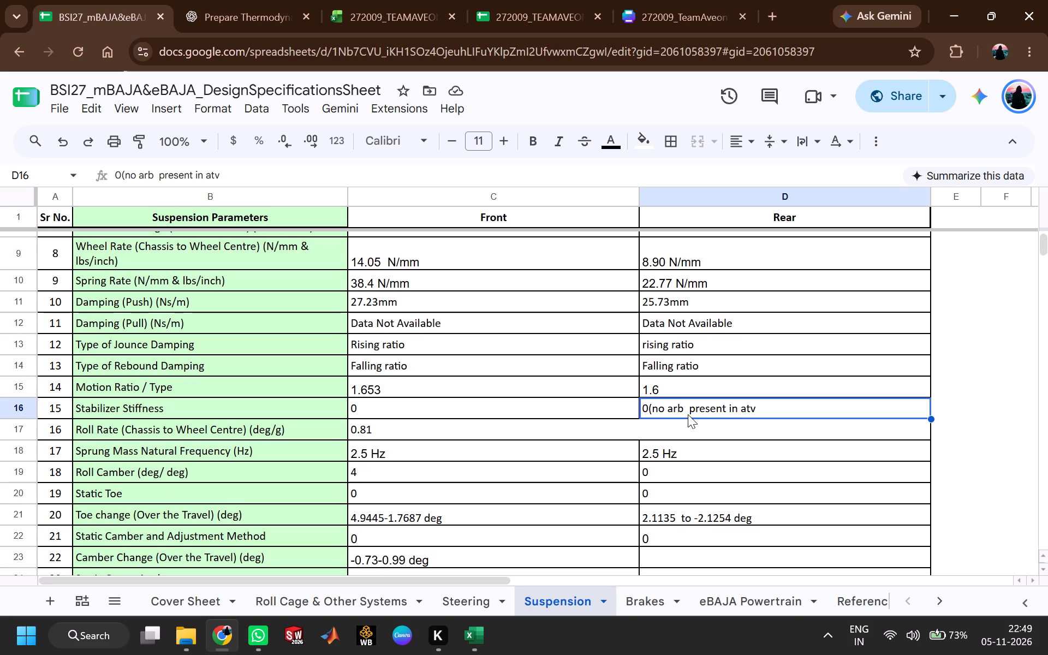
left_click(610, 399)
type("NA")
key("Left")
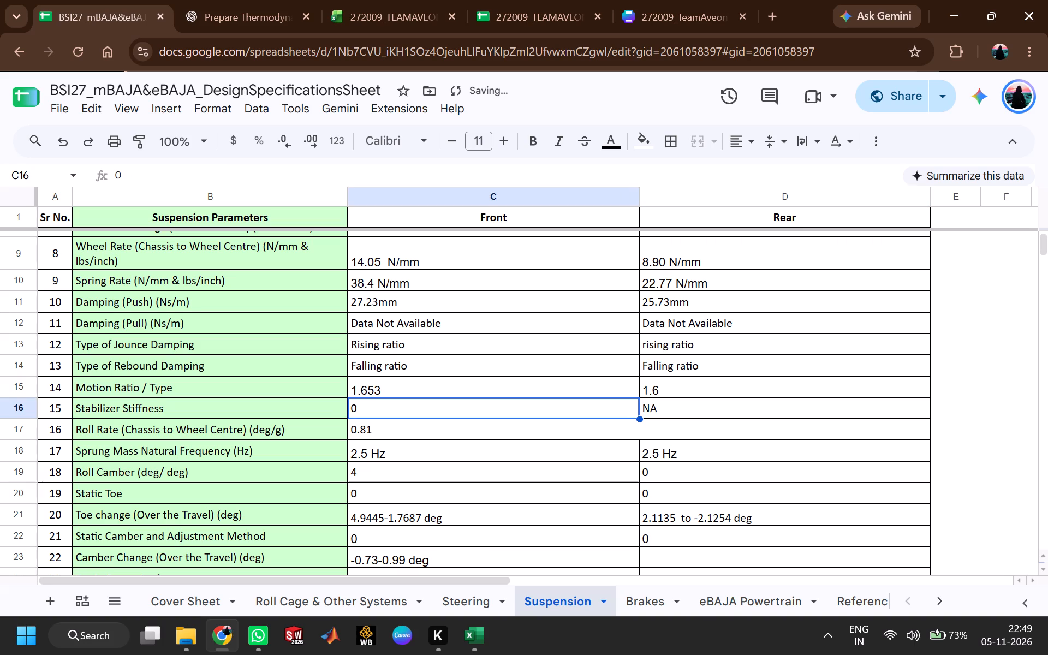
type("NA")
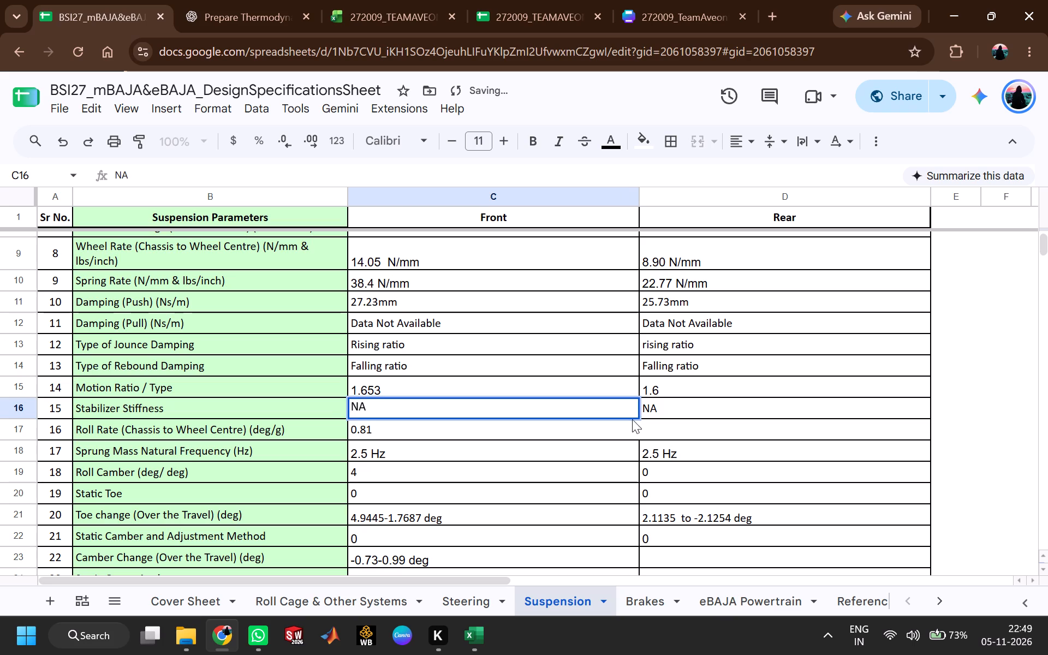
left_click(564, 467)
Reword the front Toe change (Over the Travel) range as "4.9445 to 1.7687 deg".
scroll(564, 467, "up", 2)
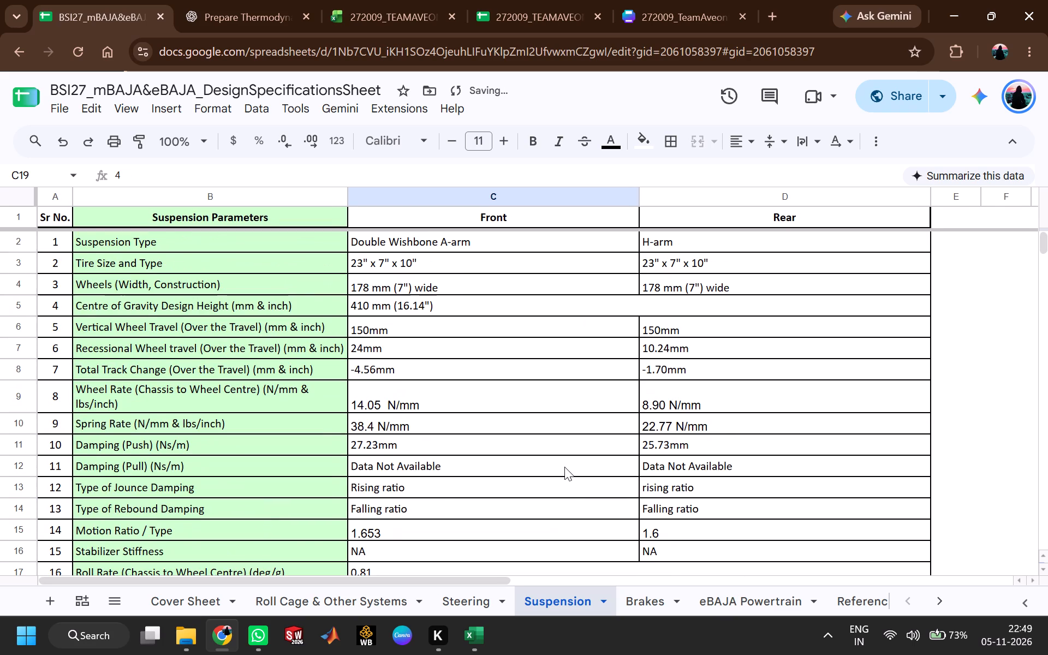
scroll(564, 467, "up", 1)
scroll(564, 467, "down", 5)
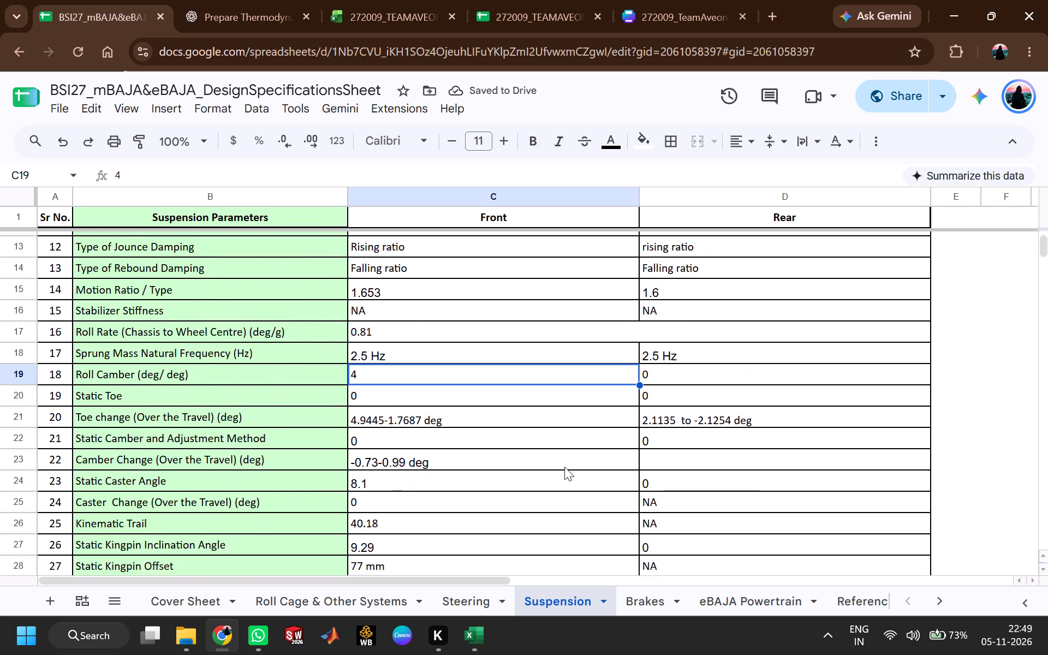
scroll(564, 467, "down", 1)
left_click(682, 432)
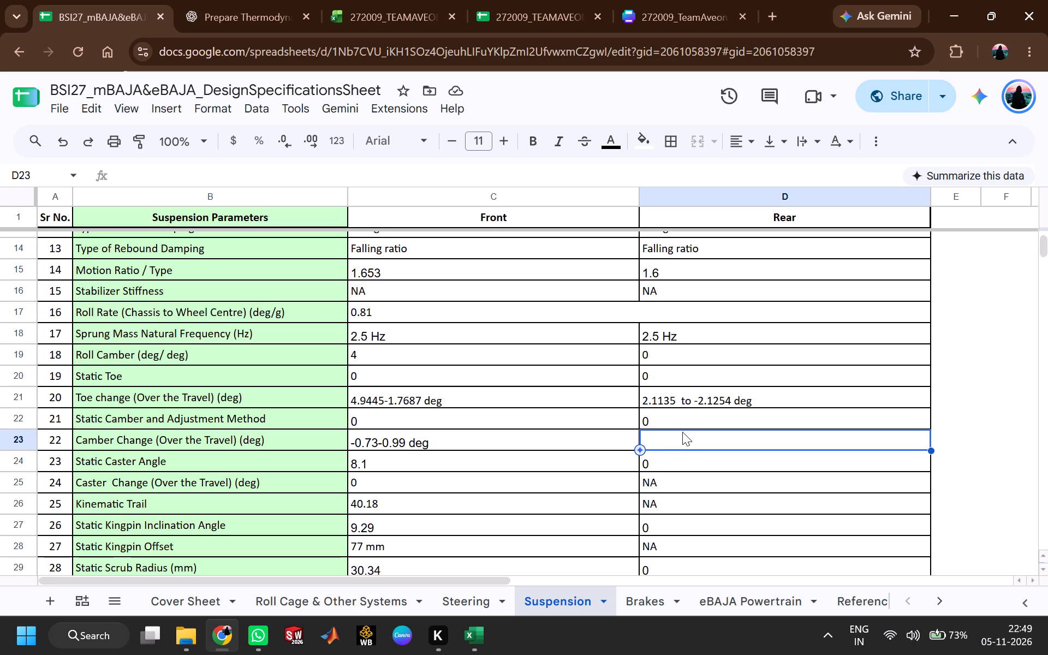
left_click(383, 403)
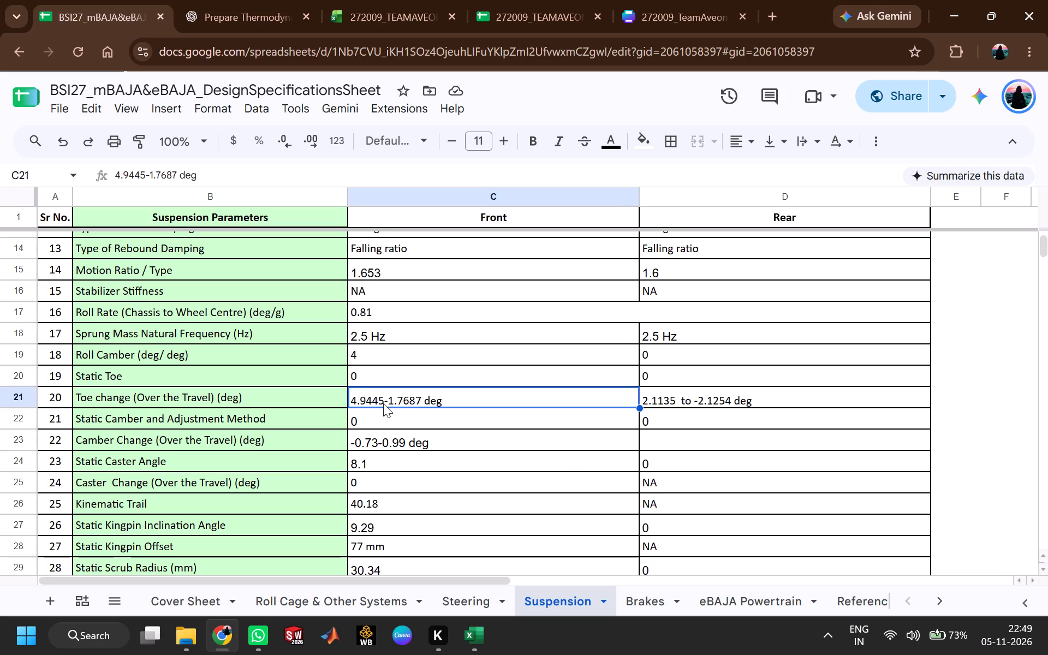
left_click(146, 177)
key("Delete")
key("space")
type("T")
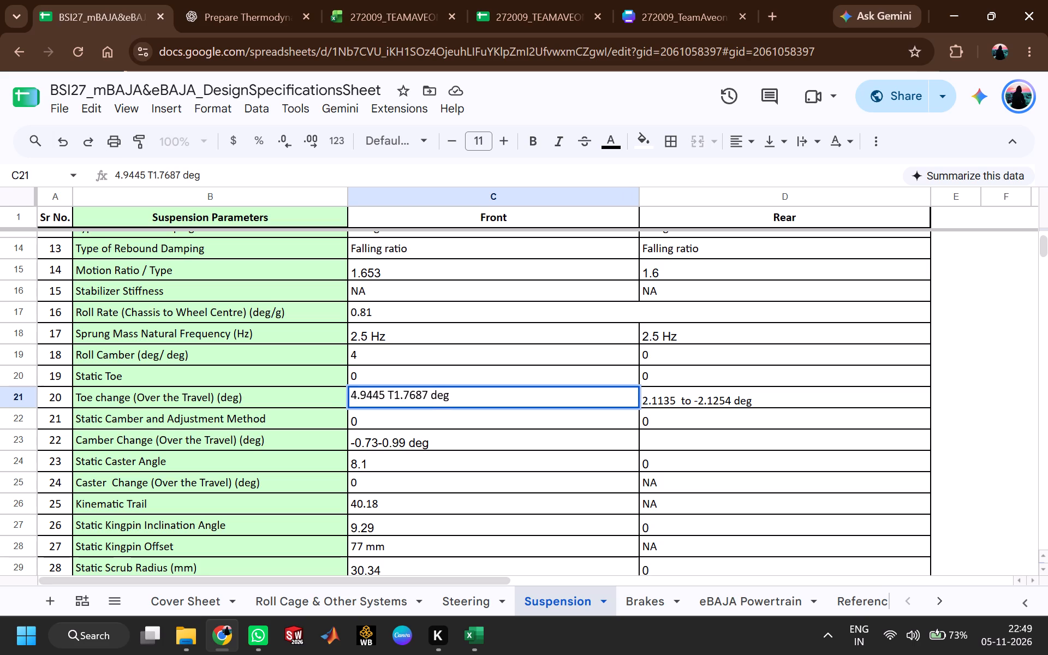
key("BackSpace")
type("to")
key("space")
left_click(455, 448)
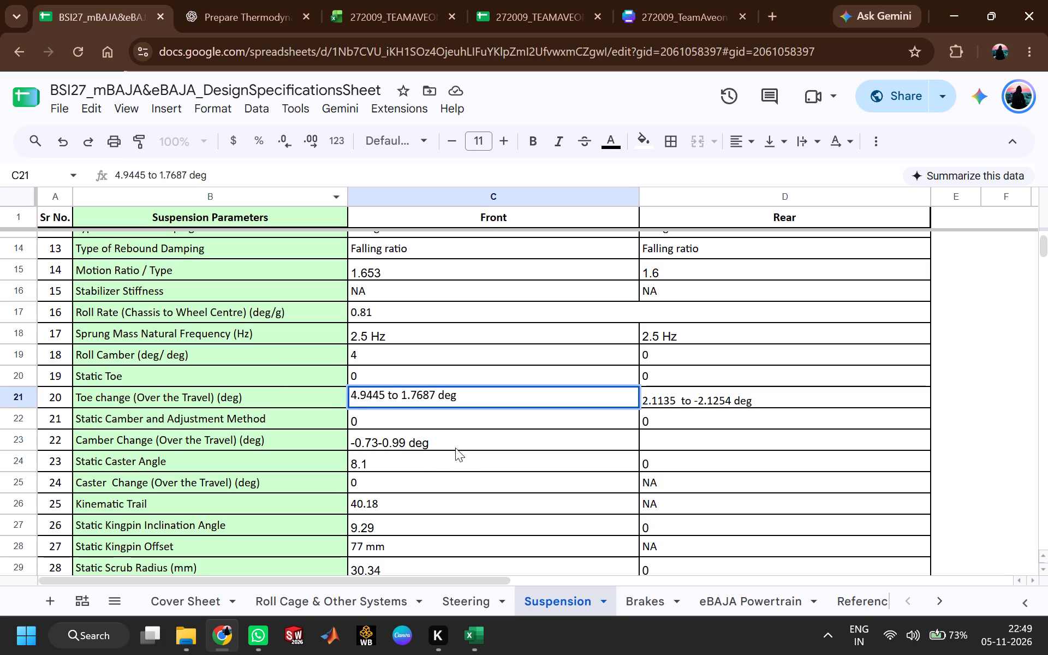
Reword the front Camber Change (Over the Travel) range as "-0.73 to 0.99 deg".
left_click(145, 173)
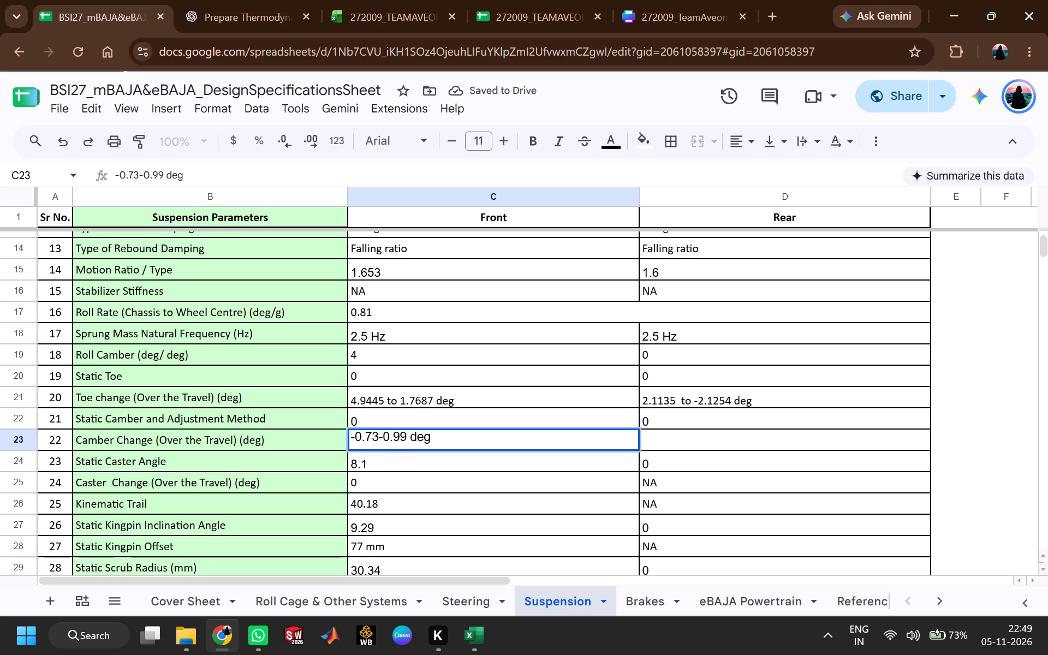
key("BackSpace")
key("space")
type("to")
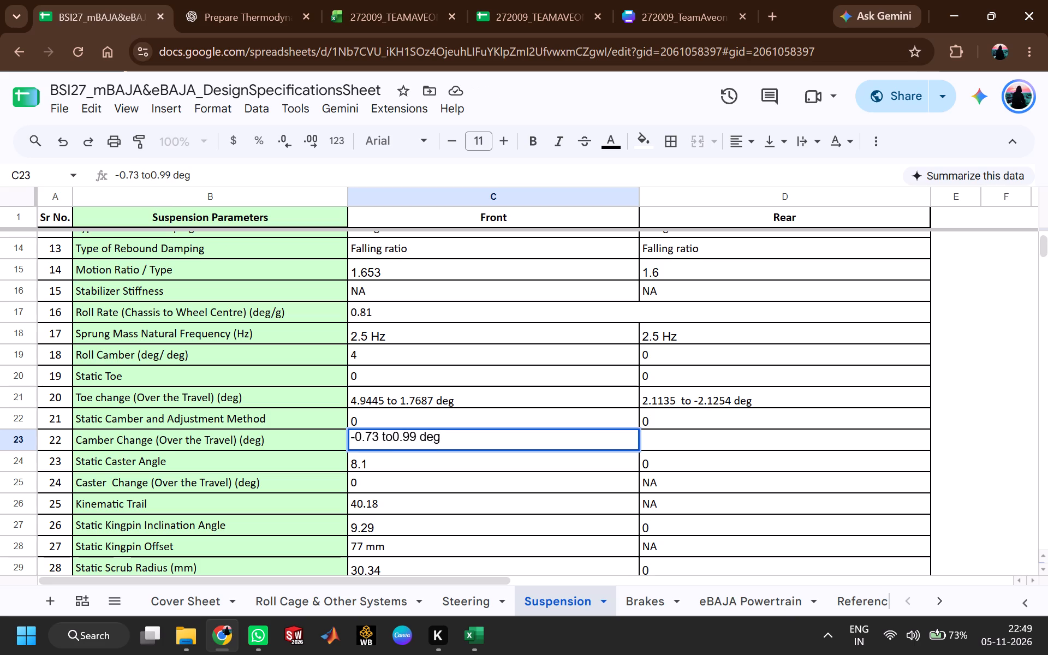
key("space")
left_click(434, 485)
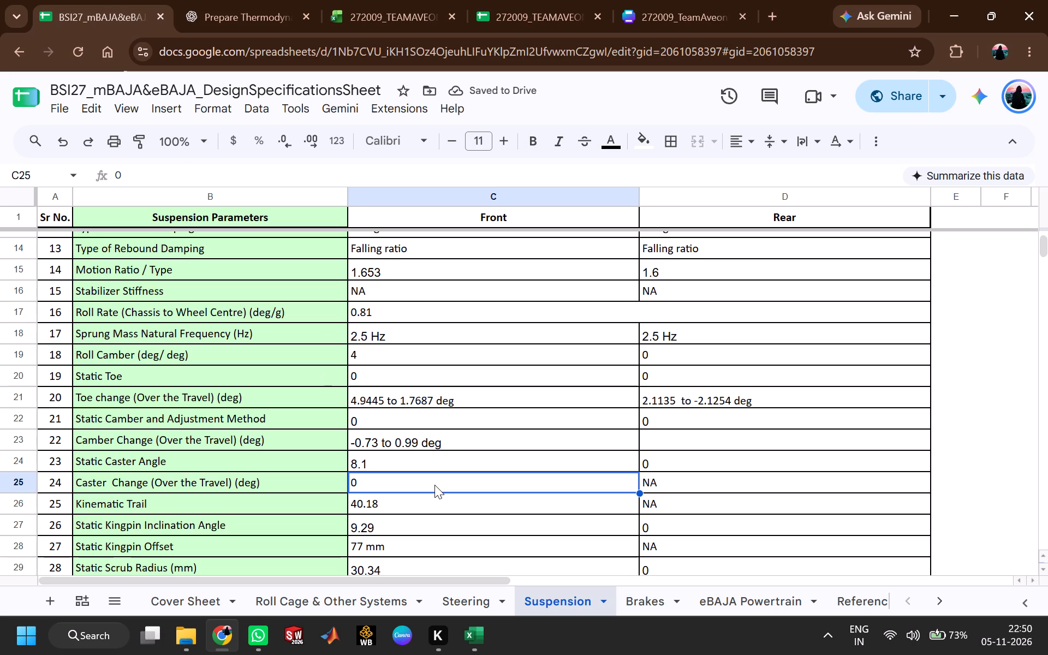
Set the font of the entire Suspension sheet to Calibri.
left_click(458, 442)
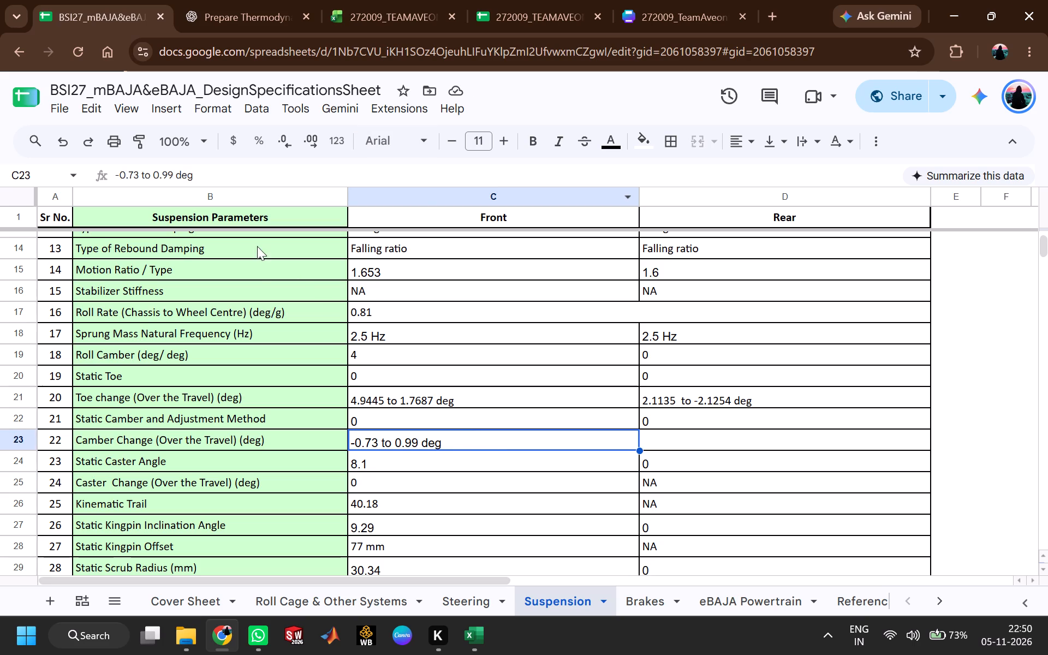
left_click(253, 273)
left_click(14, 199)
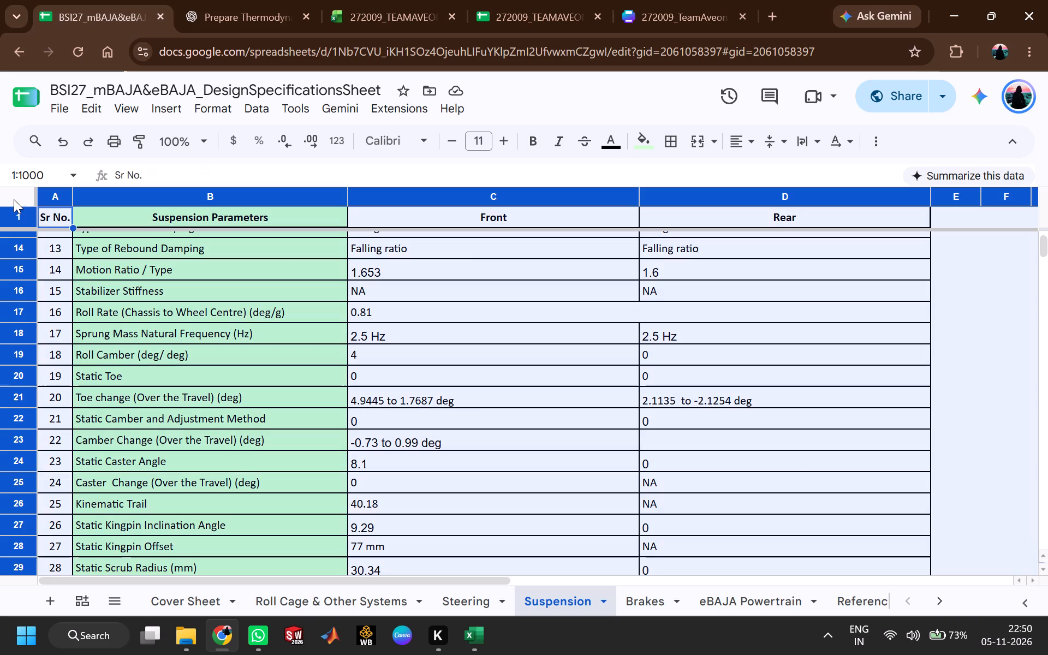
left_click(389, 146)
left_click(415, 303)
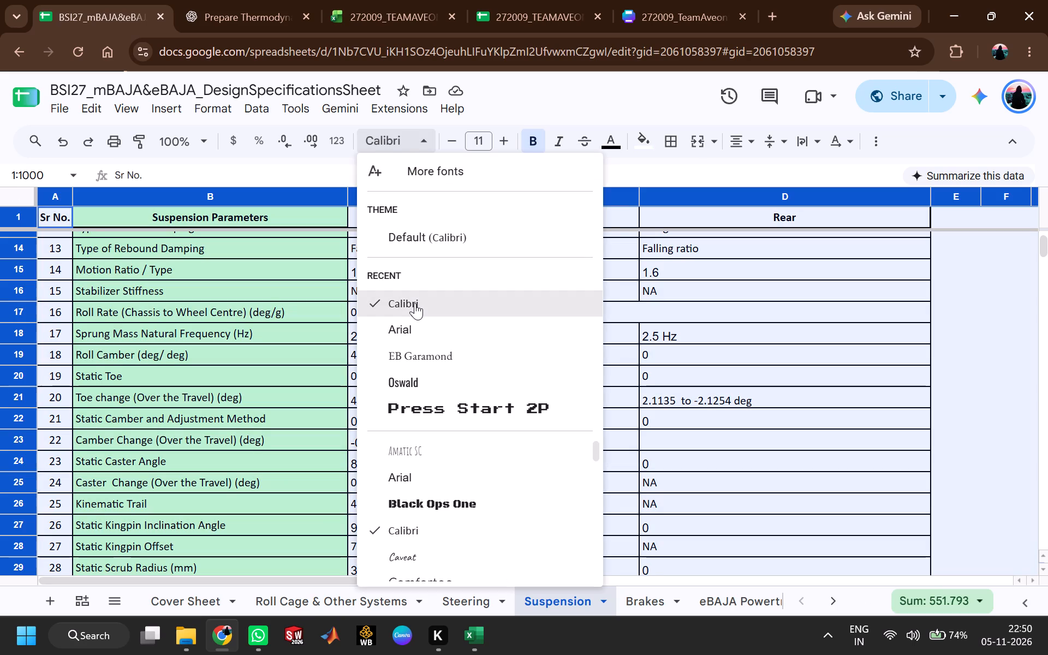
left_click(447, 435)
Examine the eBAJA Powertrain sheet's axle, power supply and battery entries, and go back to review the Suspension sheet's remaining rows.
left_click(714, 436)
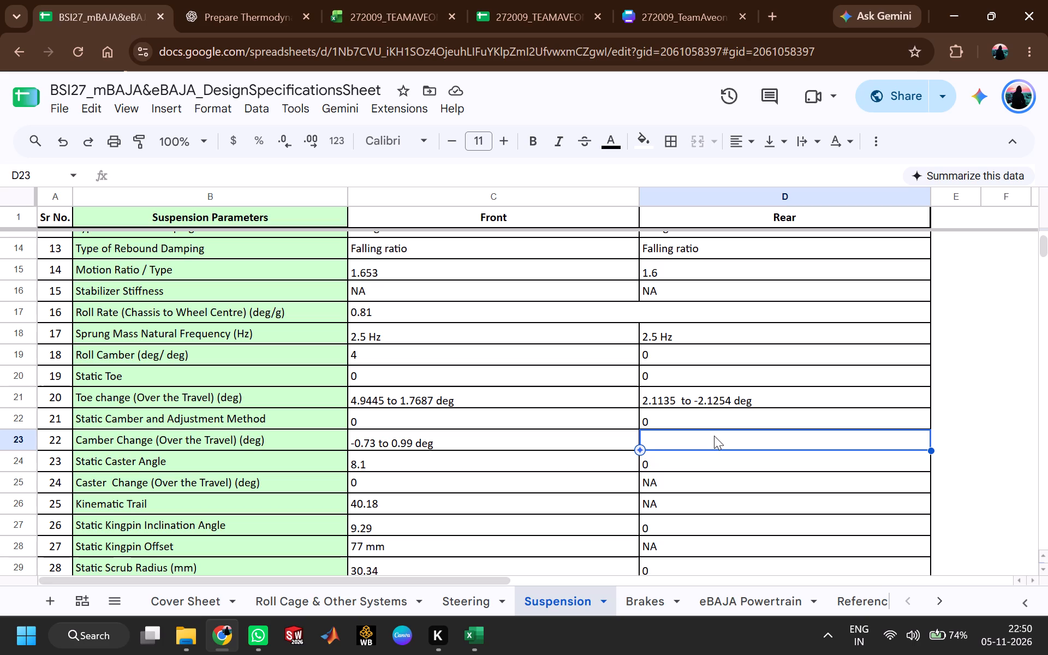
left_click(771, 604)
scroll(620, 468, "down", 2)
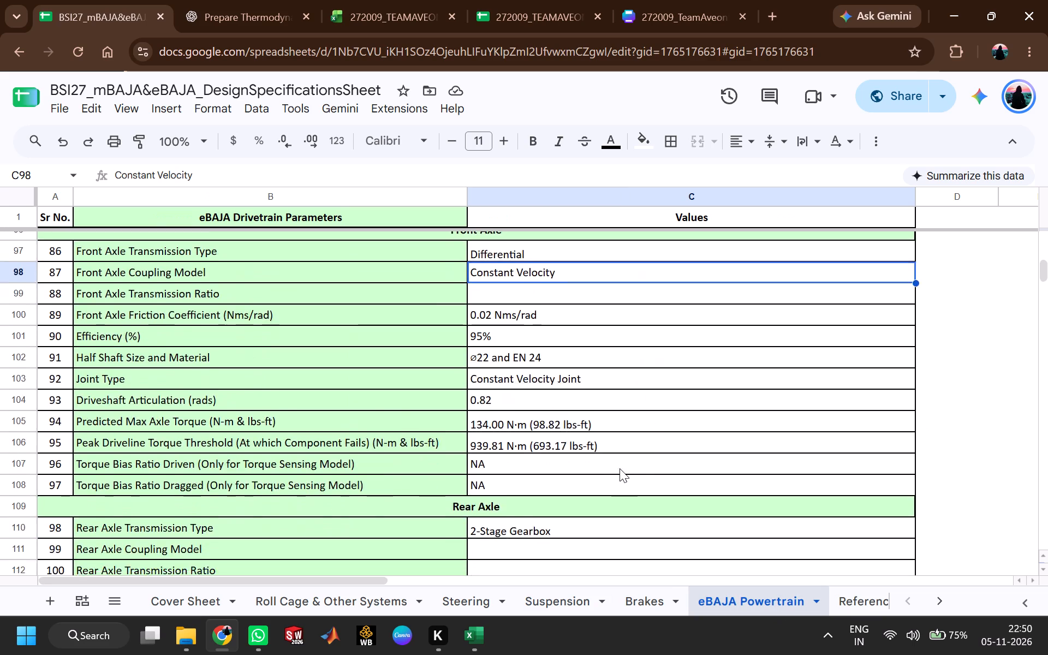
scroll(620, 468, "down", 5)
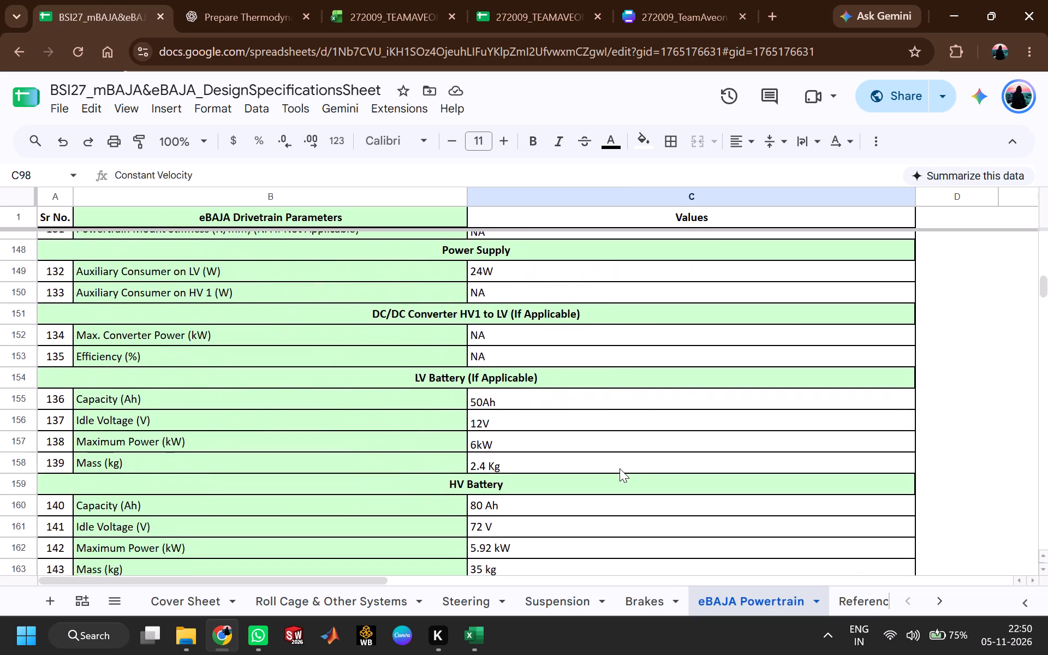
scroll(620, 468, "down", 2)
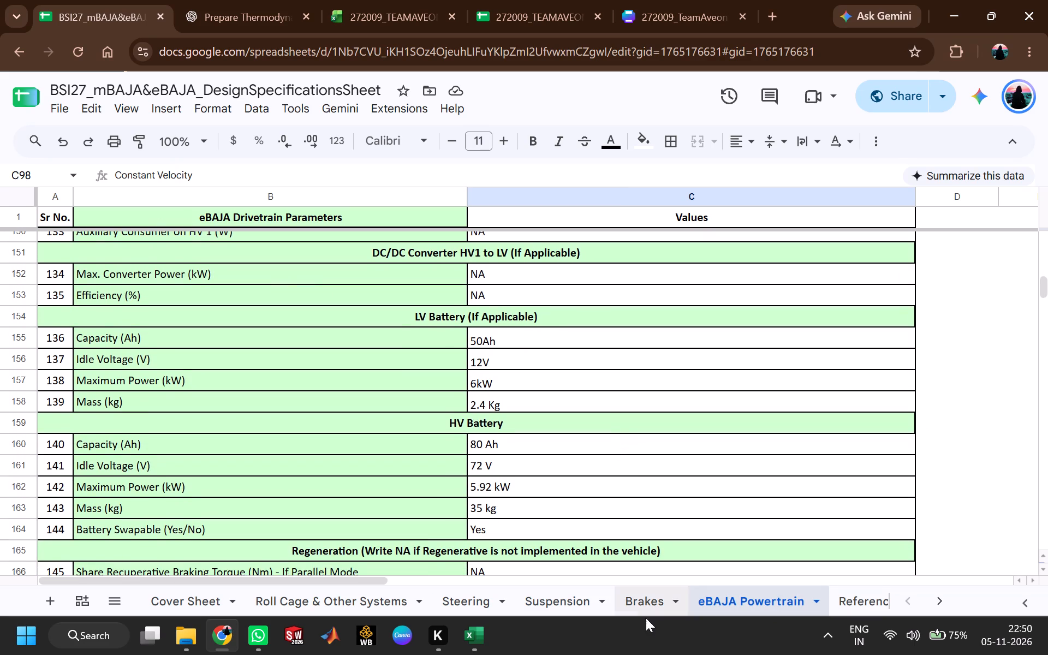
left_click(554, 599)
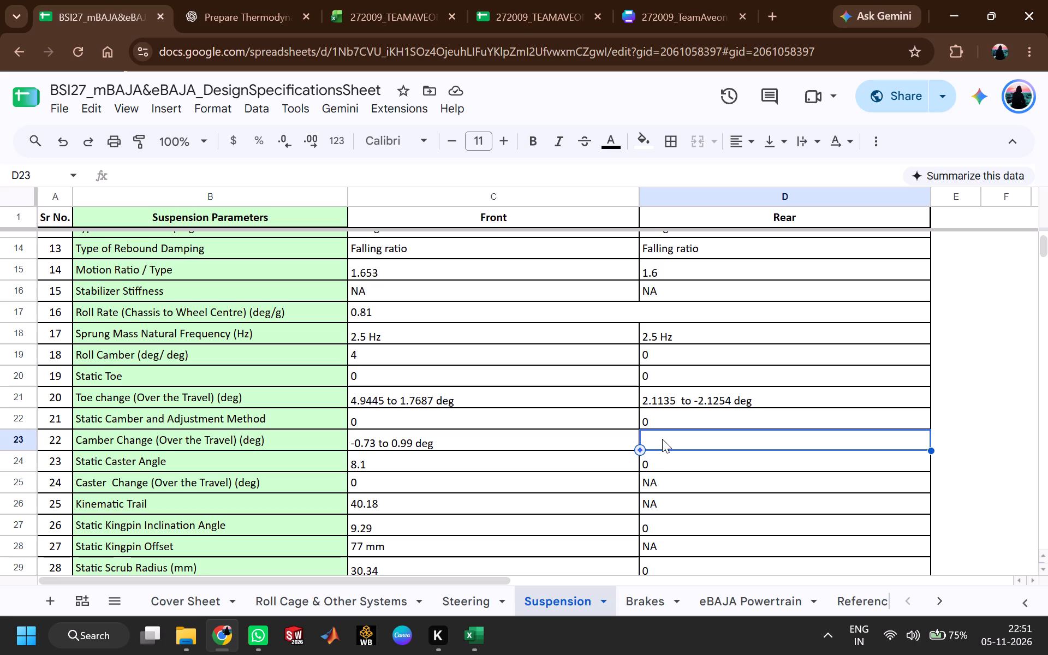
scroll(662, 439, "down", 1)
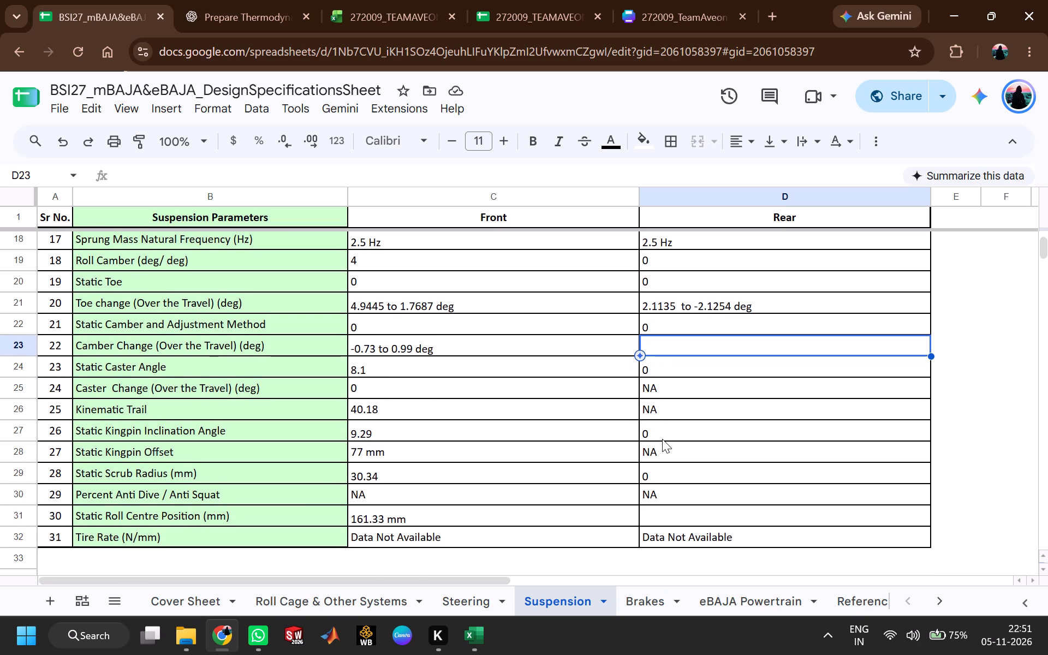
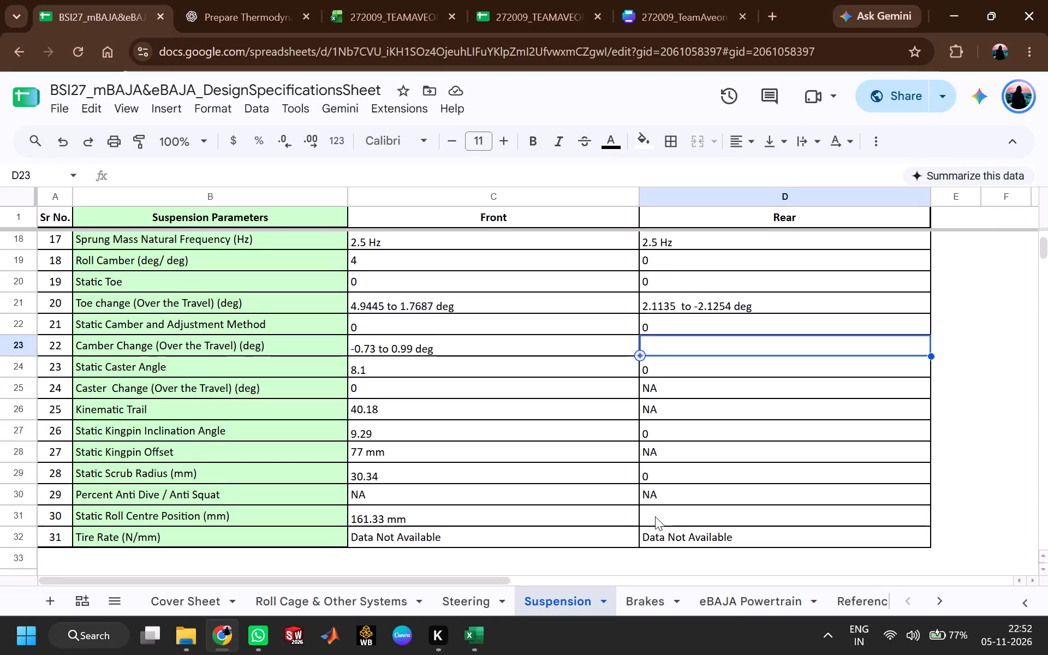
Review the Suspension sheet's front and rear entries, from the tire and wheel rows through Tire Rate, for missing values.
scroll(655, 516, "up", 5)
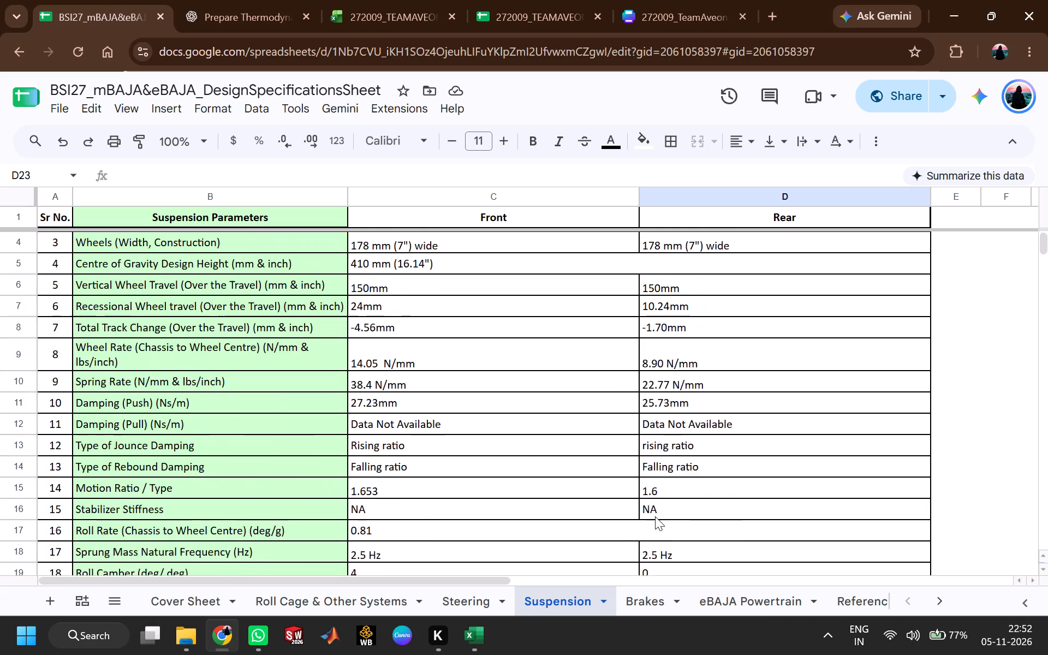
scroll(655, 516, "up", 1)
scroll(655, 516, "down", 1)
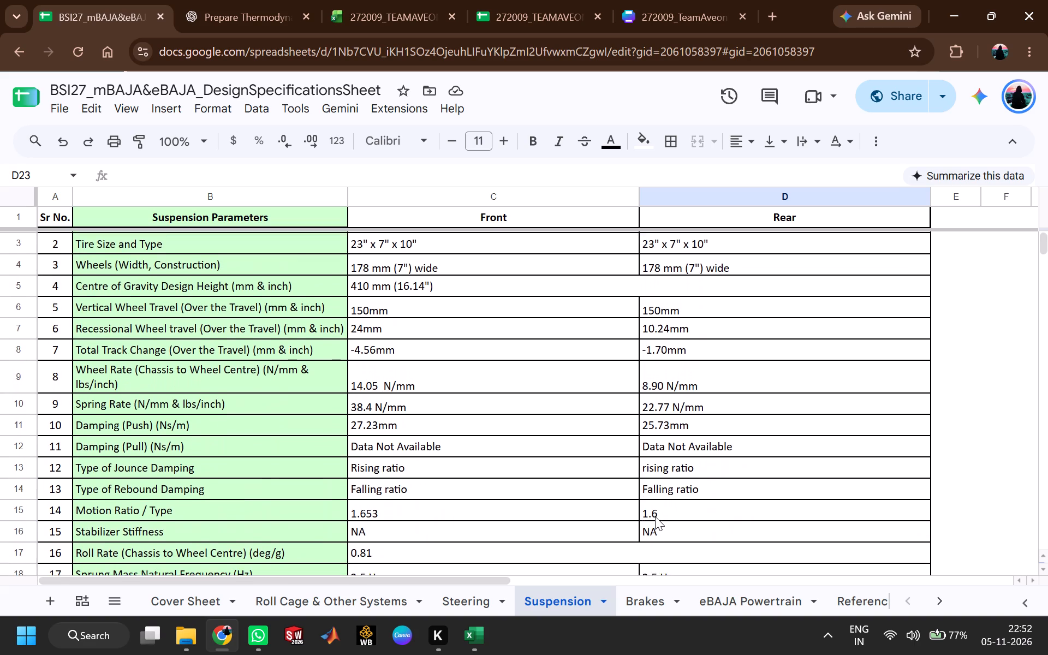
scroll(655, 516, "down", 4)
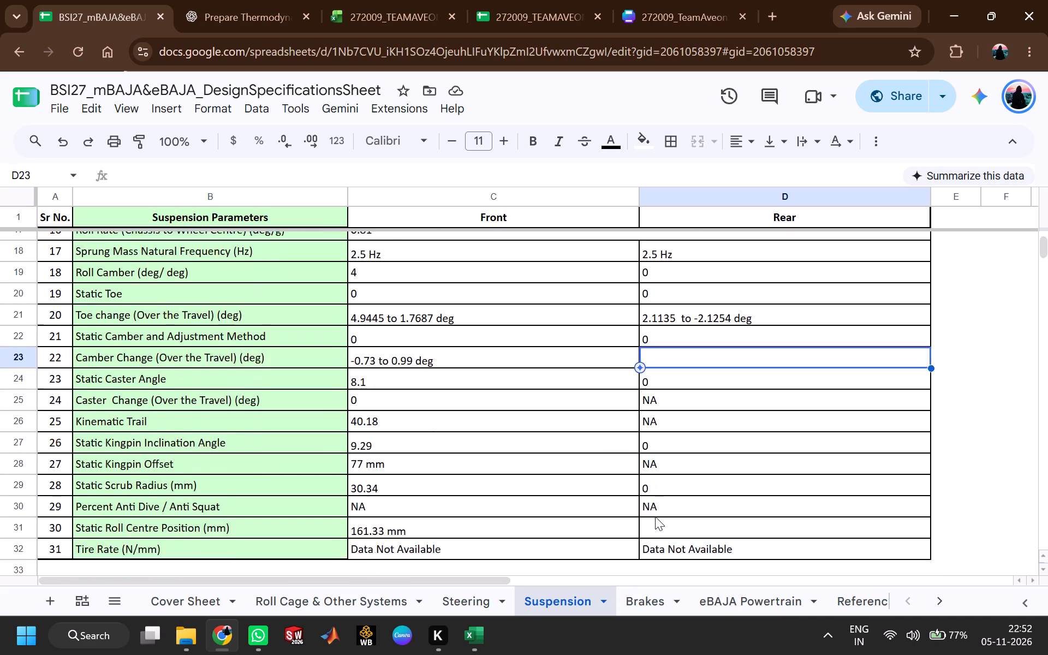
scroll(655, 516, "down", 1)
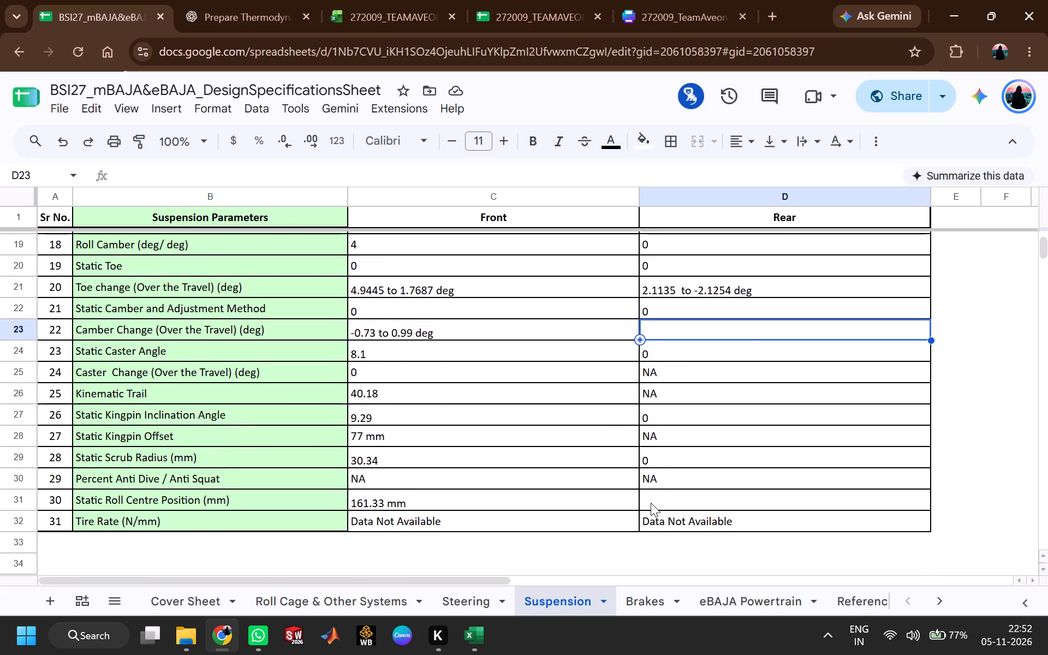
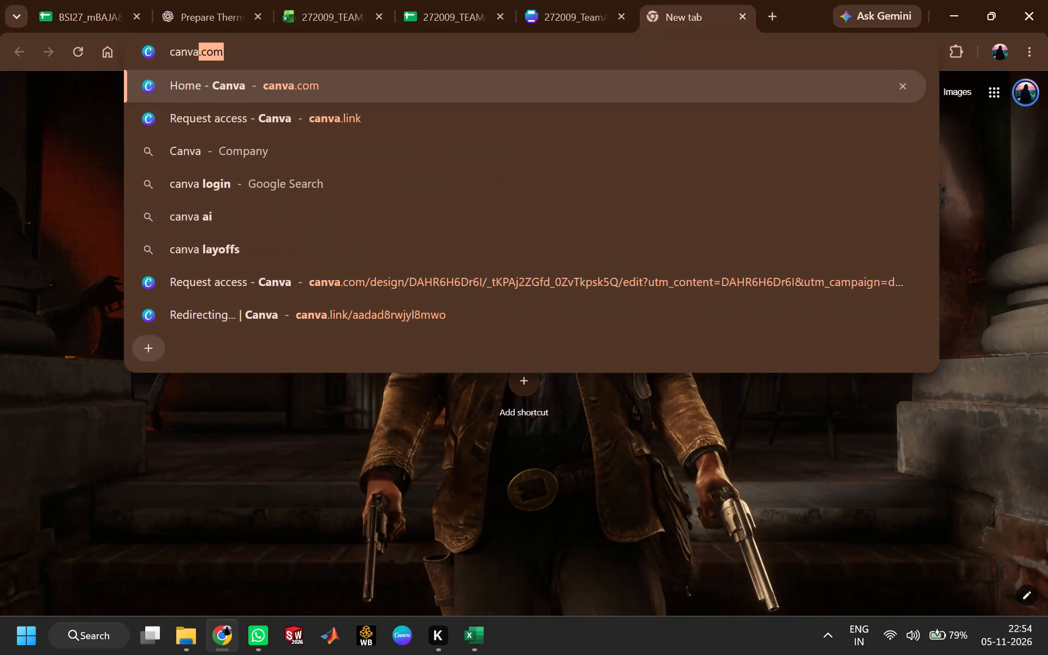
Open the Canva home page and the design titled Copy of 262009_TeamAveonRacing_Virtual Round_Presentation.
key("Return")
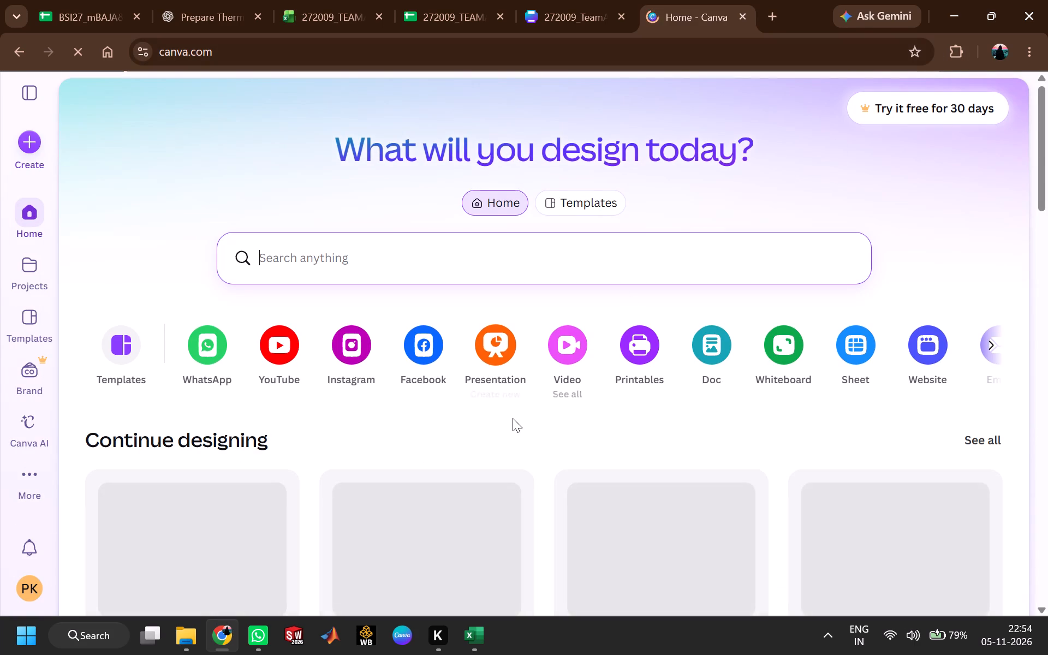
scroll(513, 418, "down", 2)
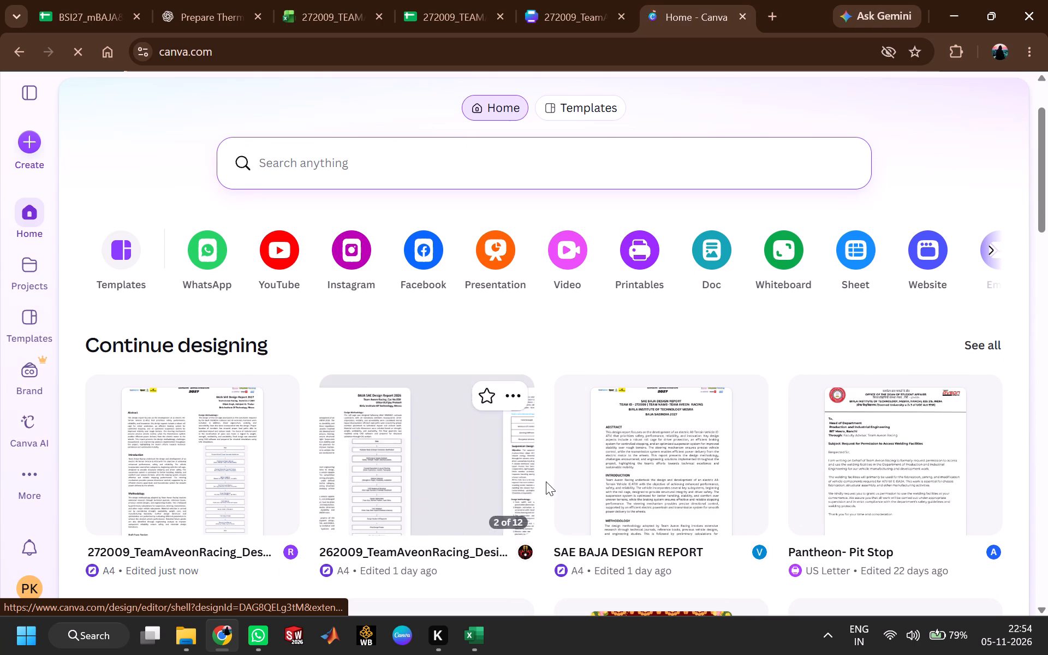
scroll(538, 562, "down", 4)
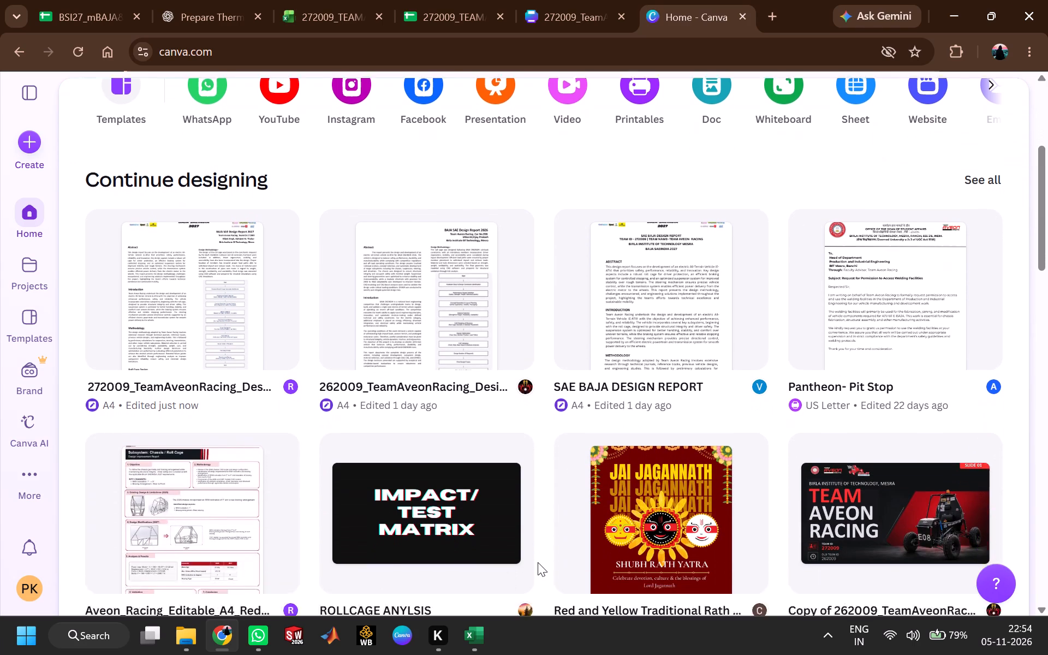
scroll(538, 562, "down", 1)
left_click(894, 502)
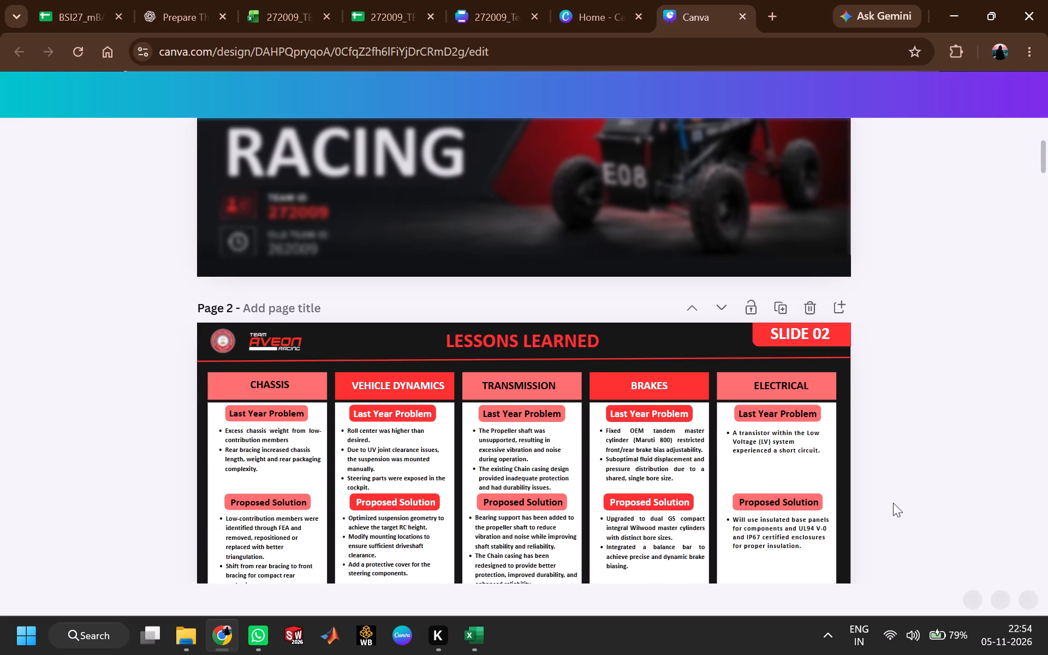
Examine the presentation's roll cage, suspension, steering, braking and transmission slides for the missing suspension values.
scroll(714, 526, "down", 3)
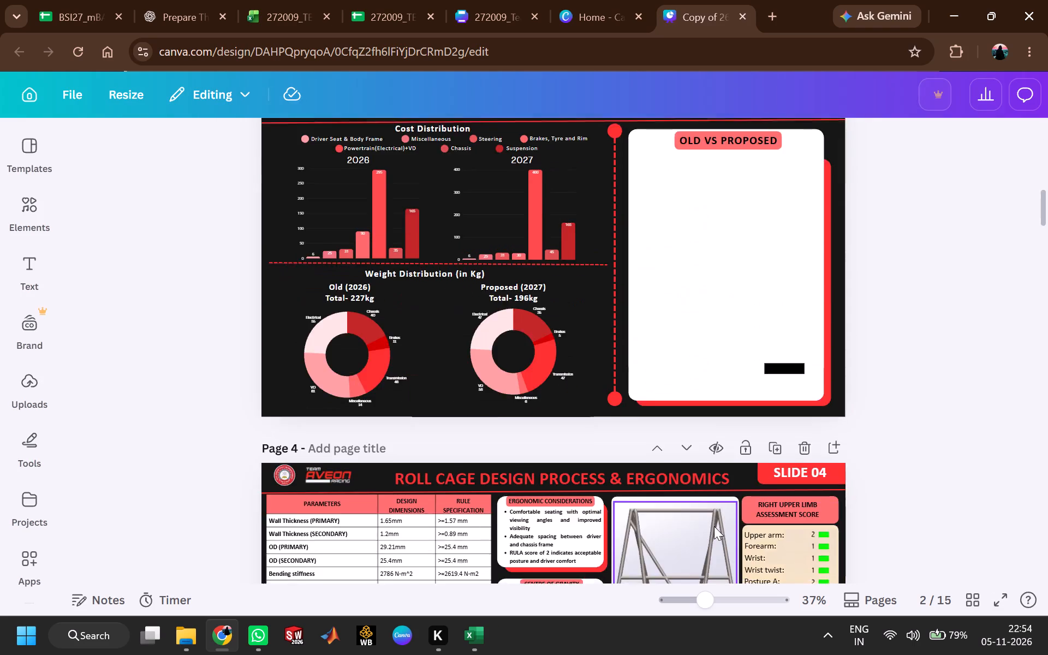
scroll(714, 526, "down", 2)
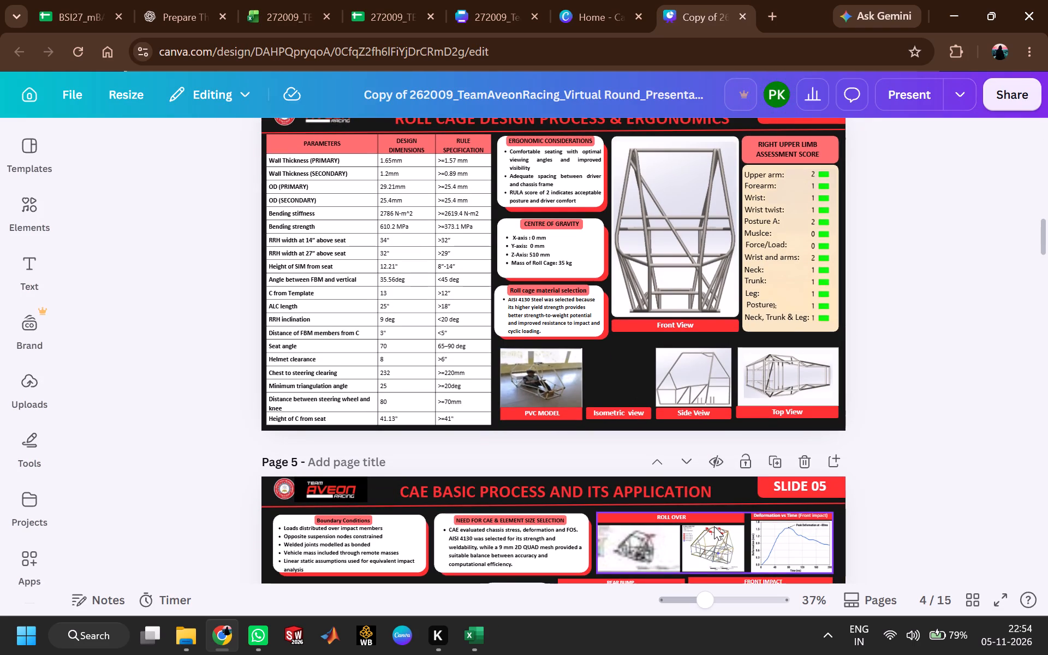
scroll(714, 526, "down", 5)
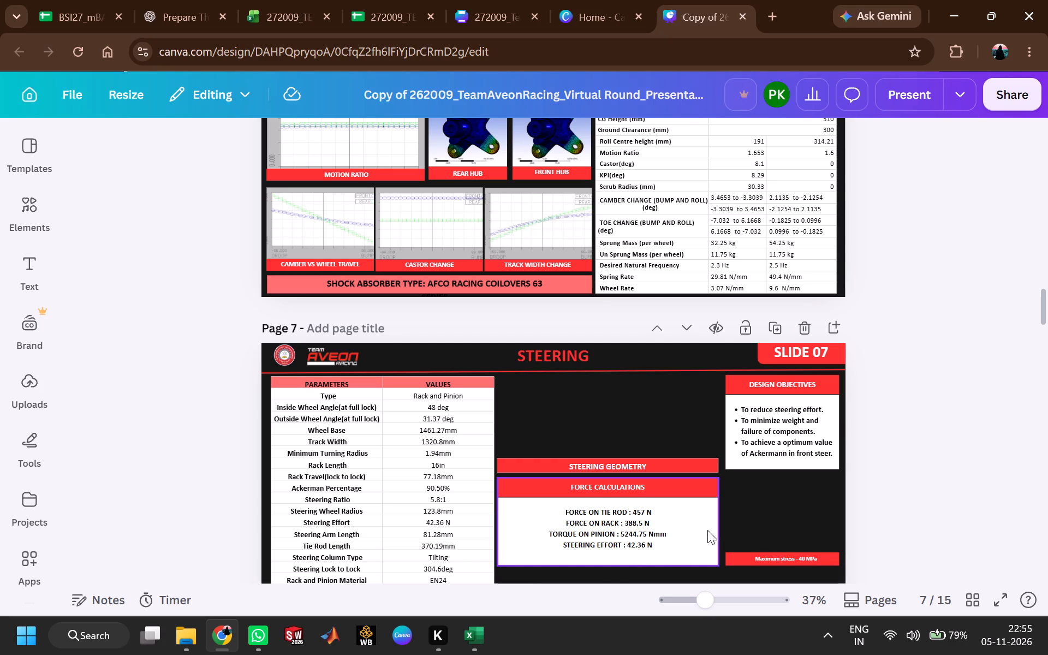
scroll(513, 563, "up", 2)
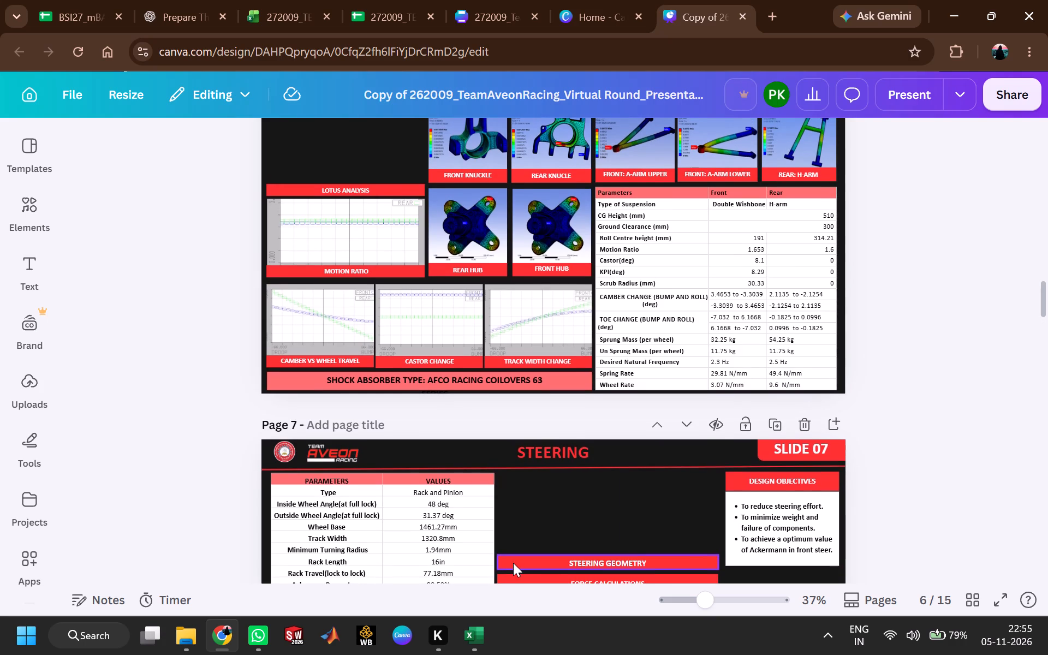
scroll(513, 563, "up", 1)
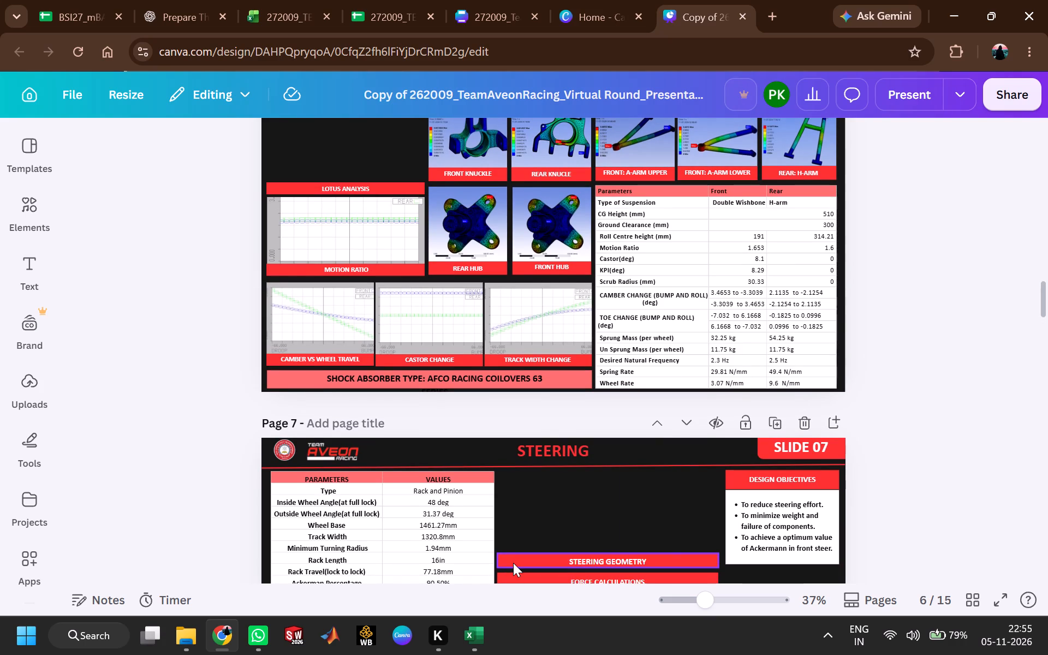
scroll(513, 563, "up", 1)
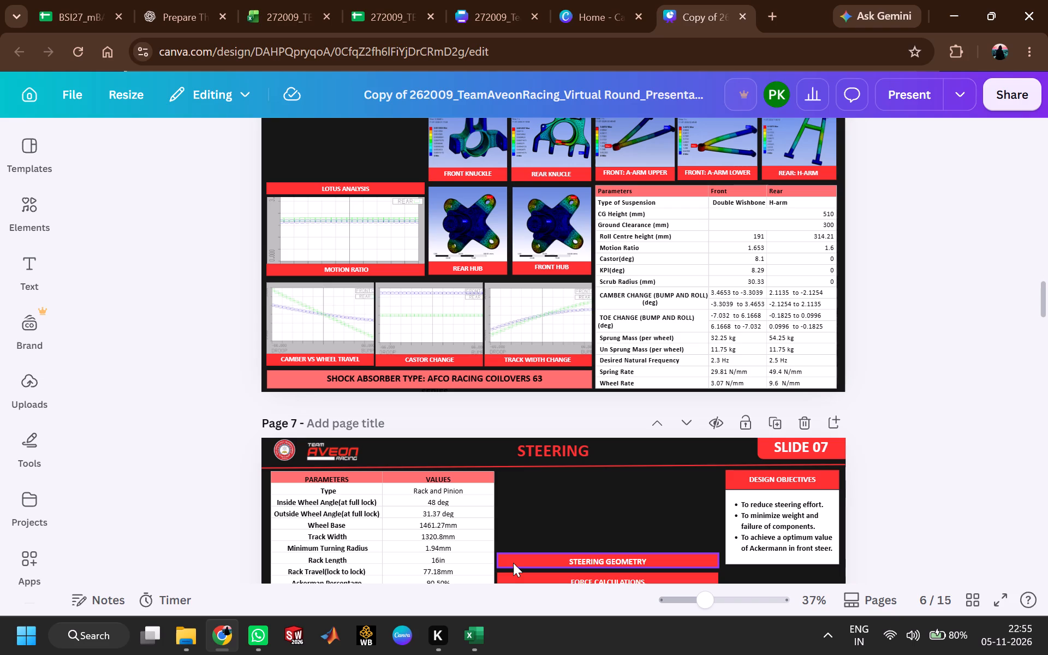
scroll(513, 563, "down", 1)
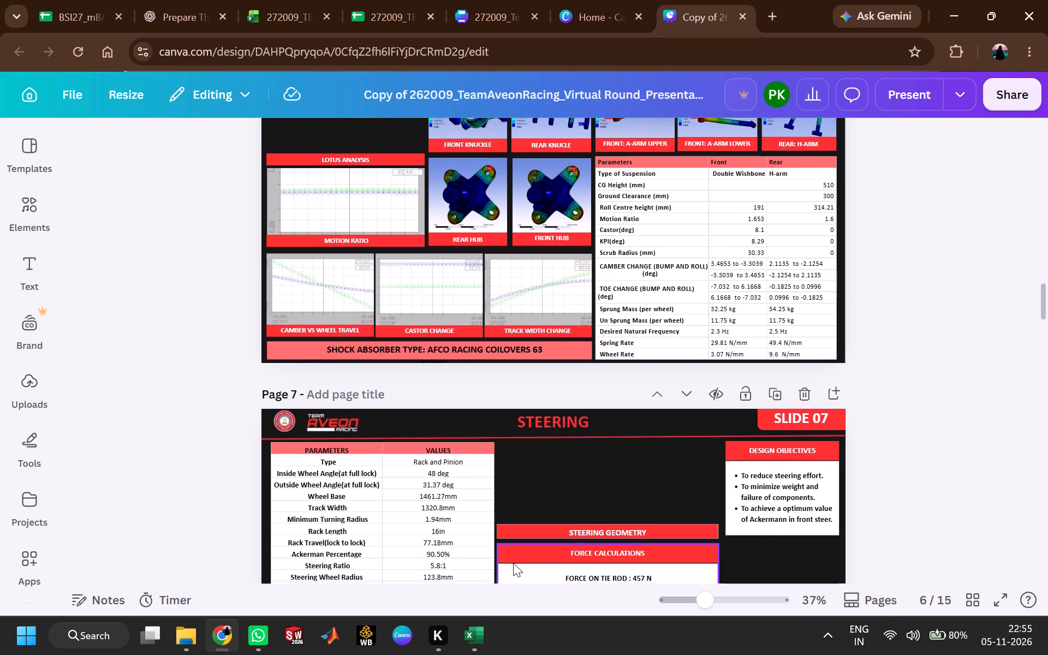
scroll(513, 563, "down", 3)
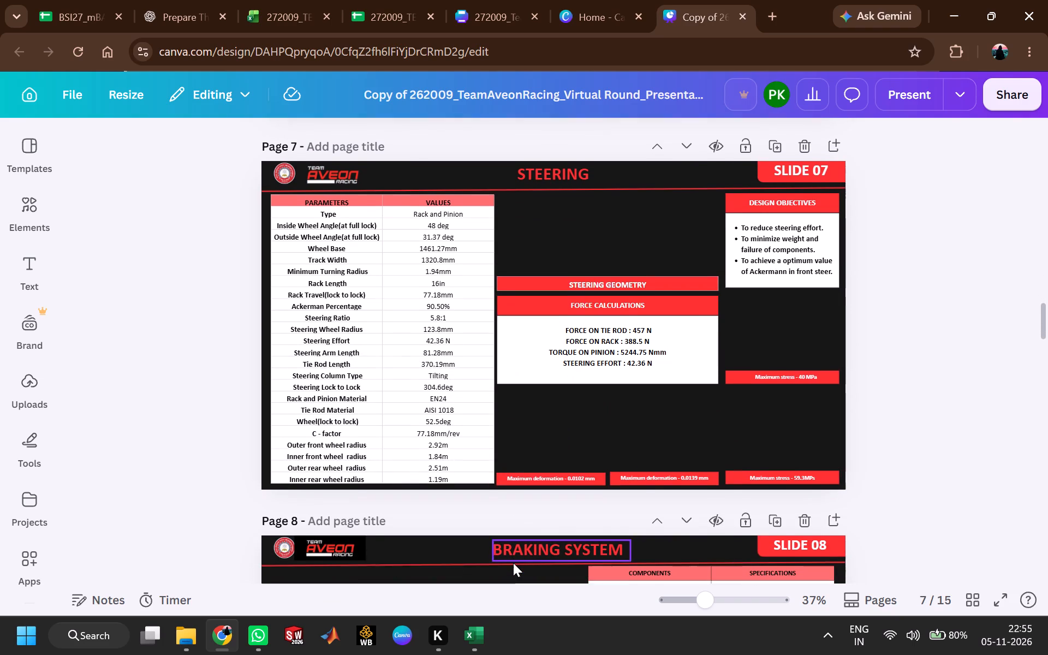
scroll(513, 563, "down", 2)
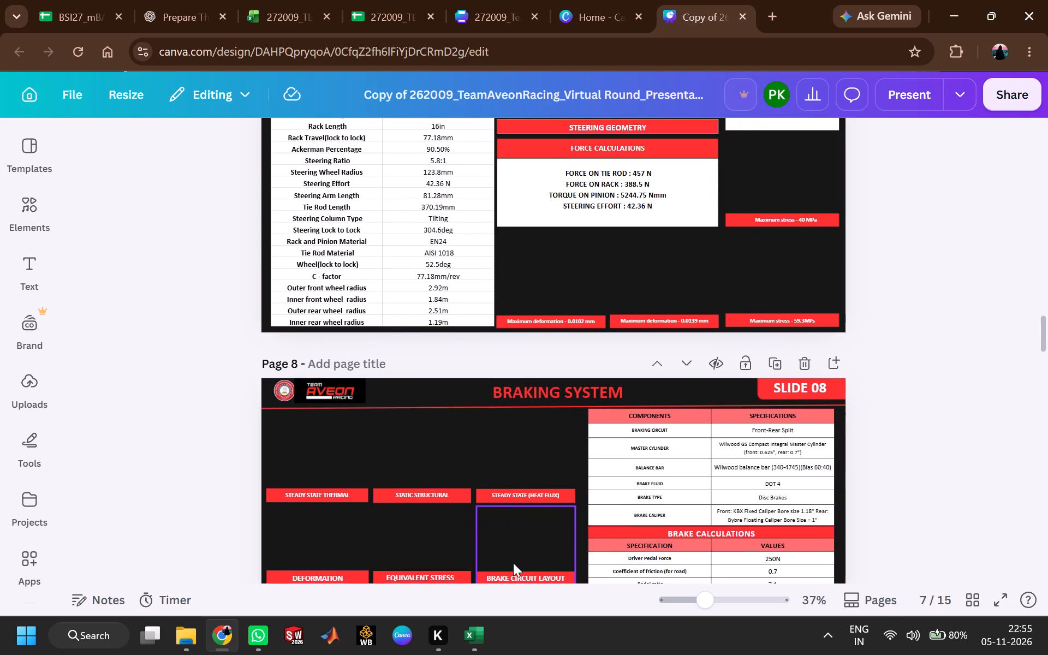
scroll(513, 563, "down", 1)
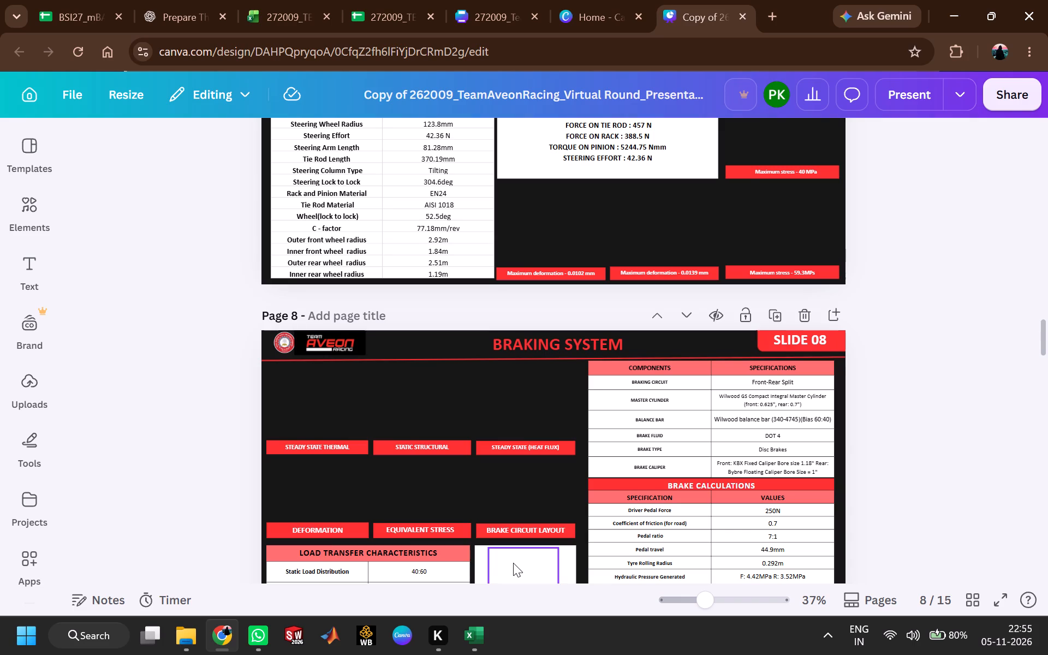
scroll(513, 563, "down", 4)
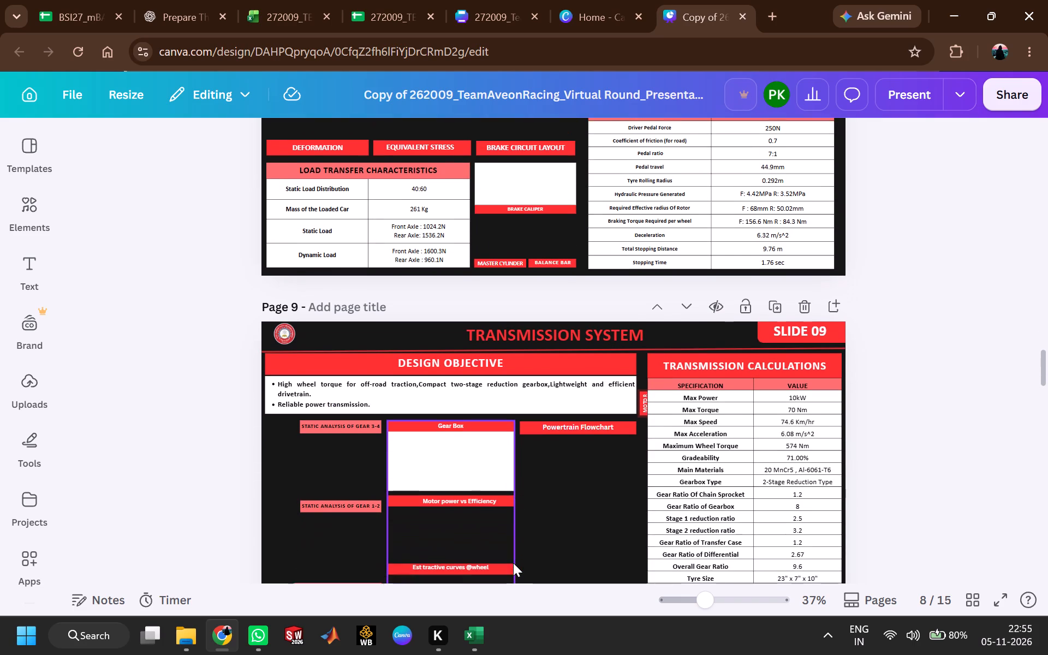
scroll(513, 563, "down", 1)
scroll(662, 532, "down", 1)
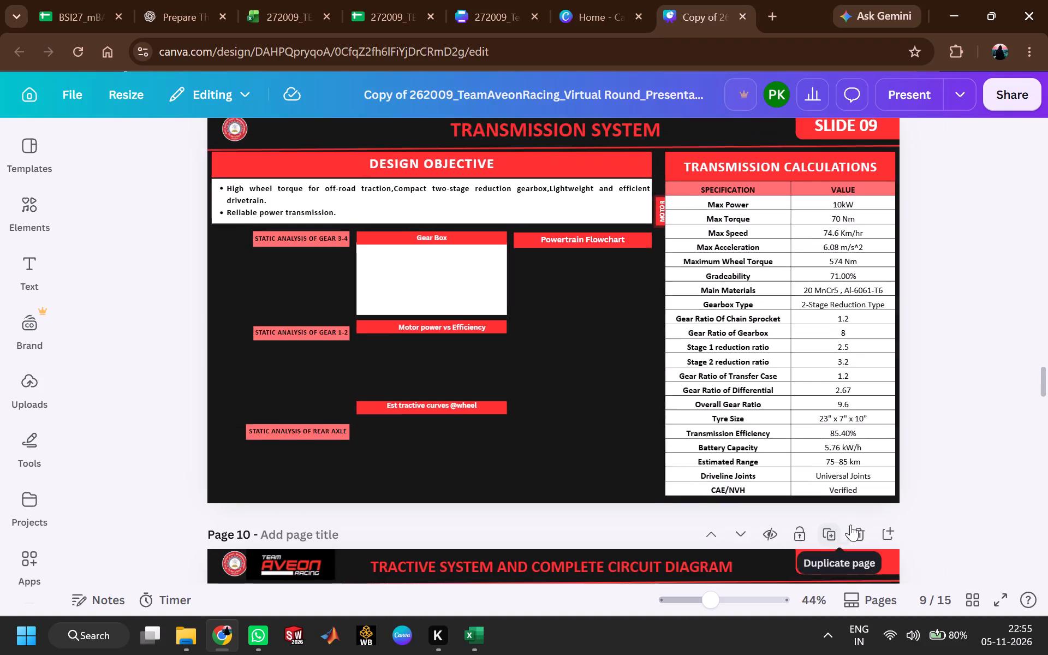
scroll(850, 525, "right", 1)
scroll(850, 525, "down", 1)
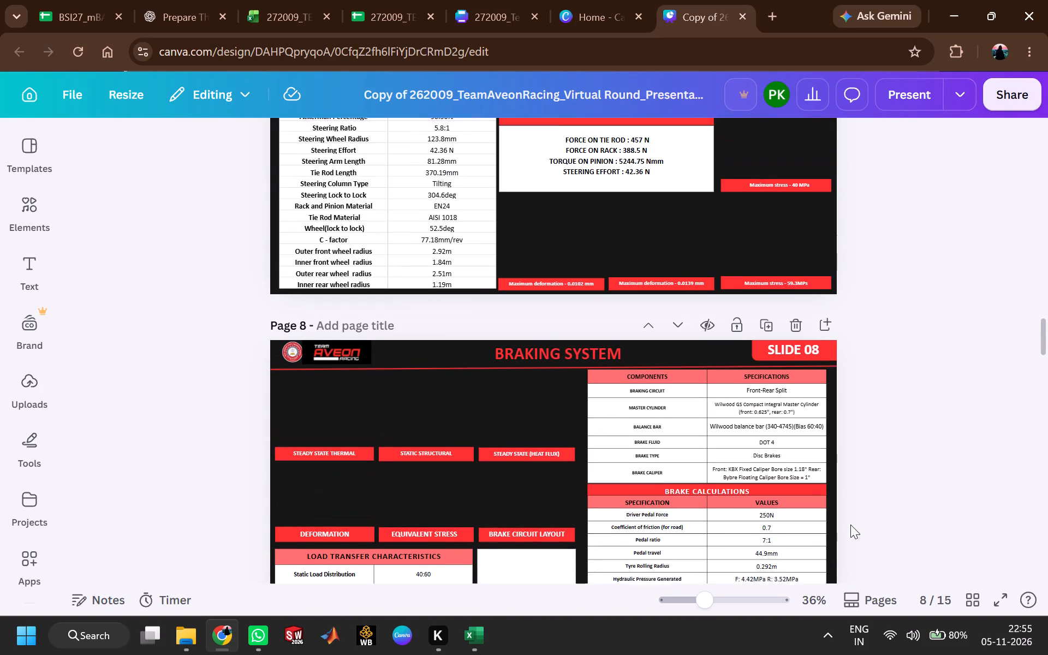
scroll(850, 525, "down", 3)
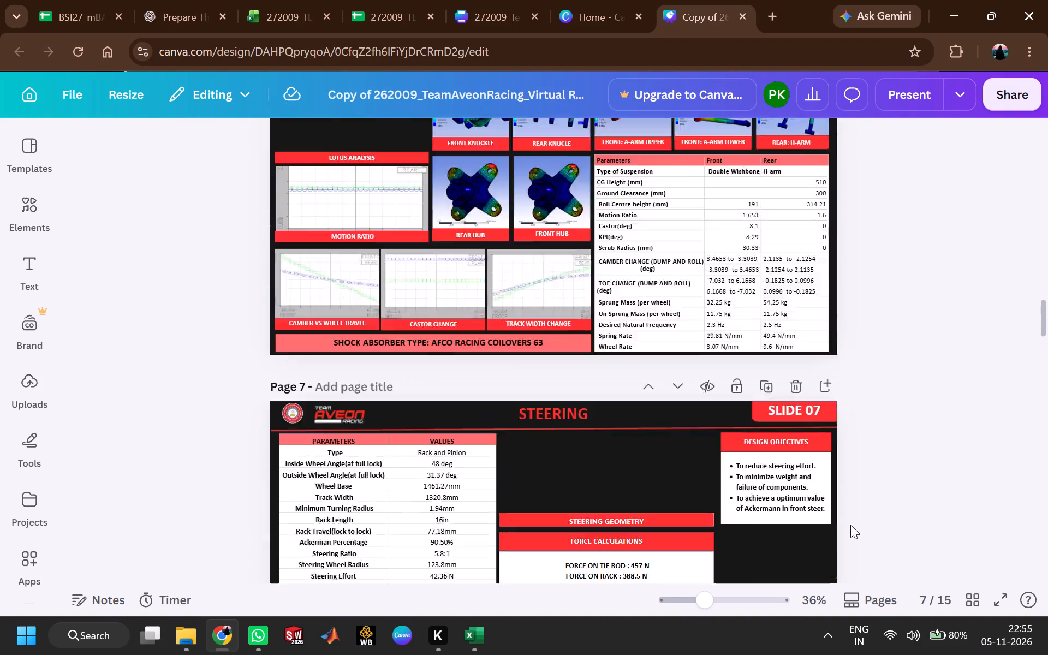
scroll(850, 525, "down", 1)
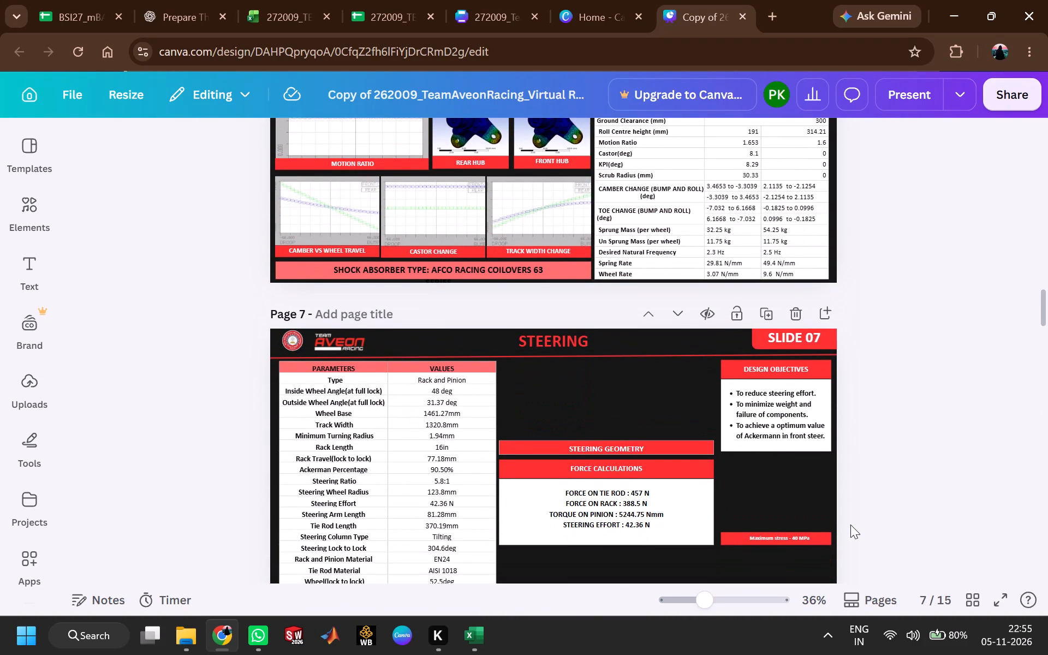
Copy the rear roll centre height, 314.21, from the presentation's suspension table into the Suspension sheet's rear Static Roll Centre Position cell.
scroll(697, 335, "up", 2)
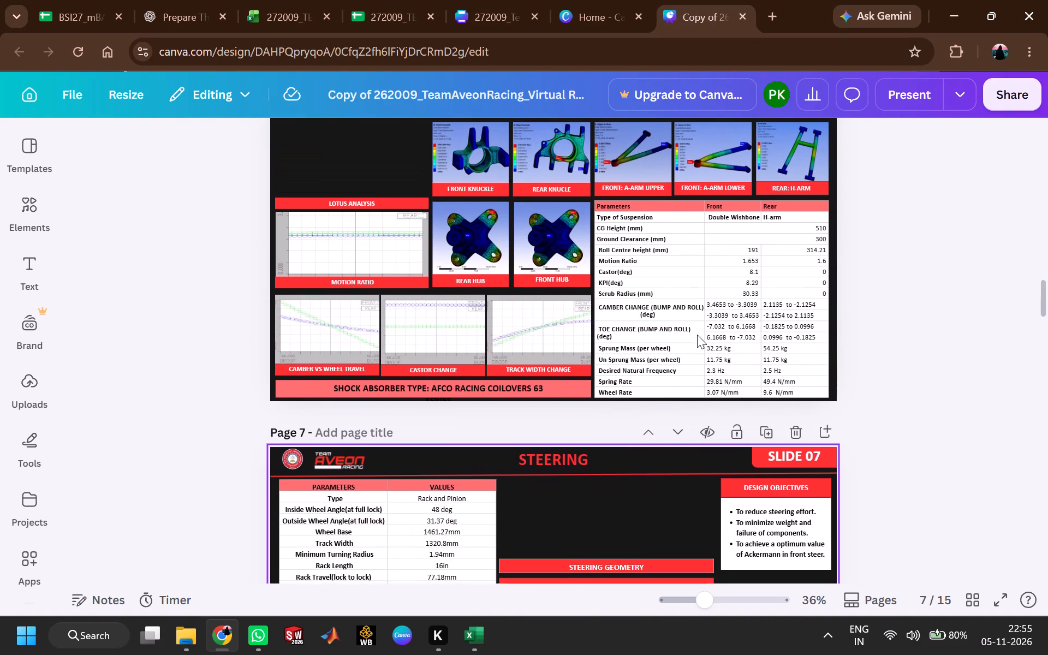
scroll(697, 335, "up", 1)
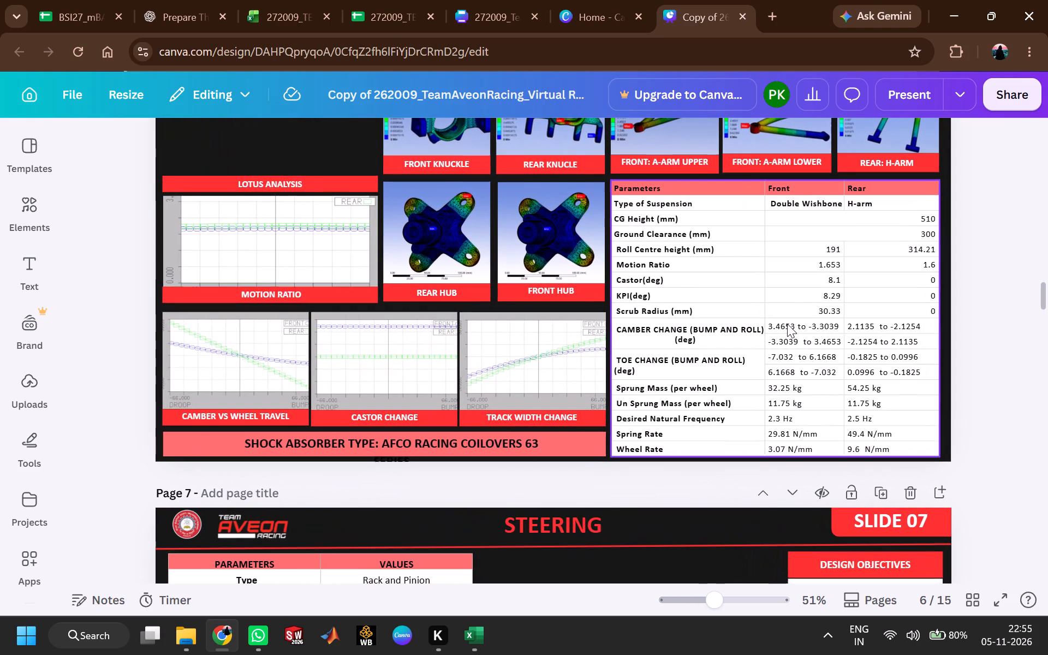
scroll(787, 324, "left", 1)
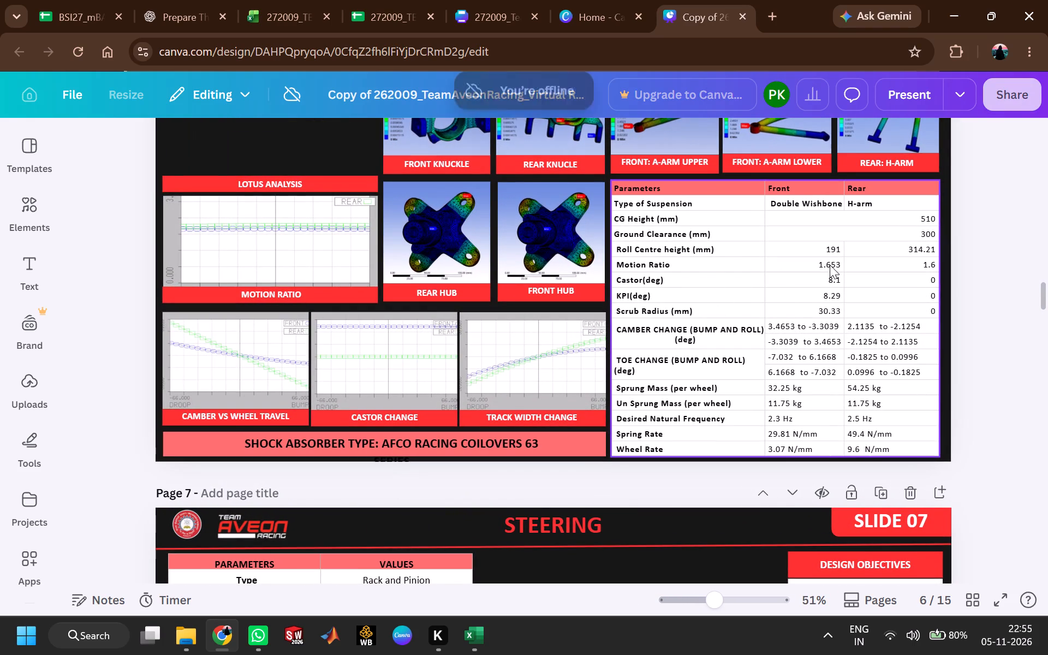
left_click(921, 246)
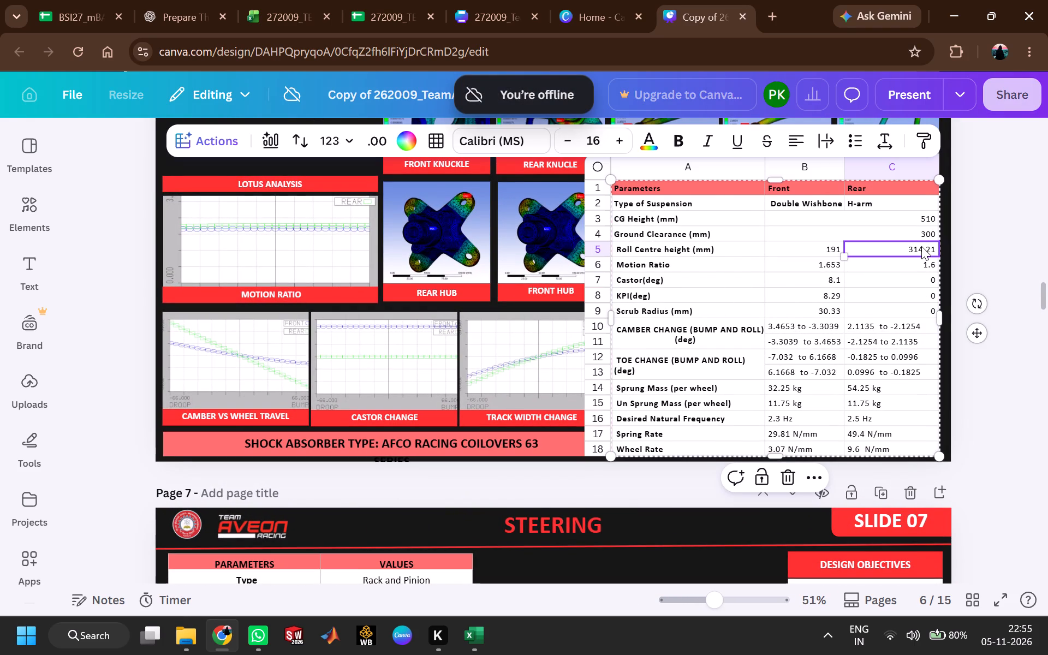
key("ctrl+c")
left_click(58, 0)
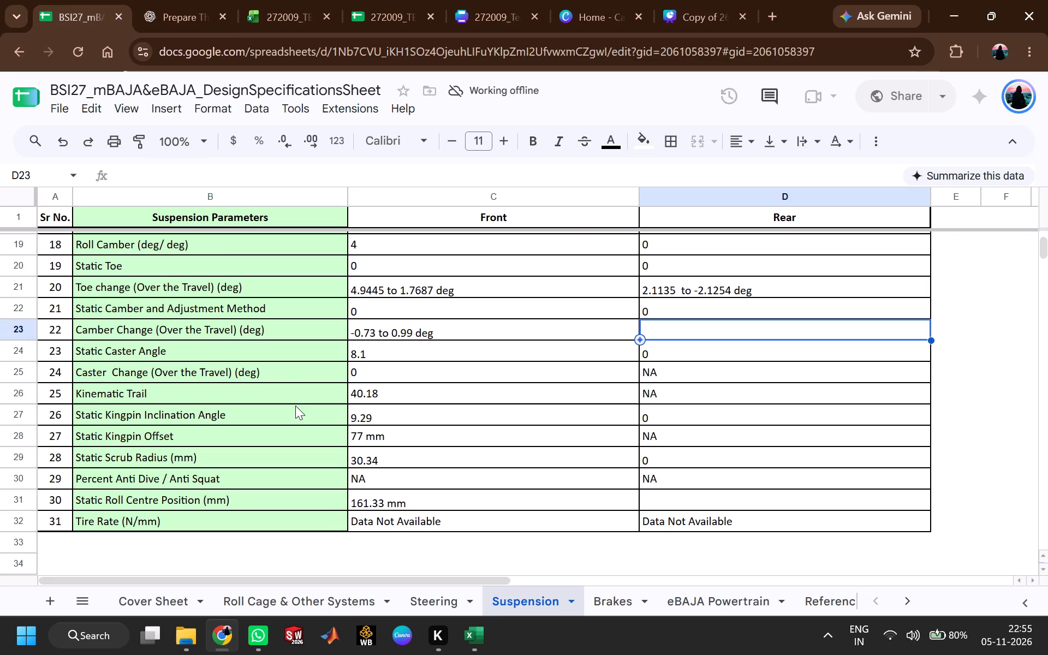
left_click(676, 502)
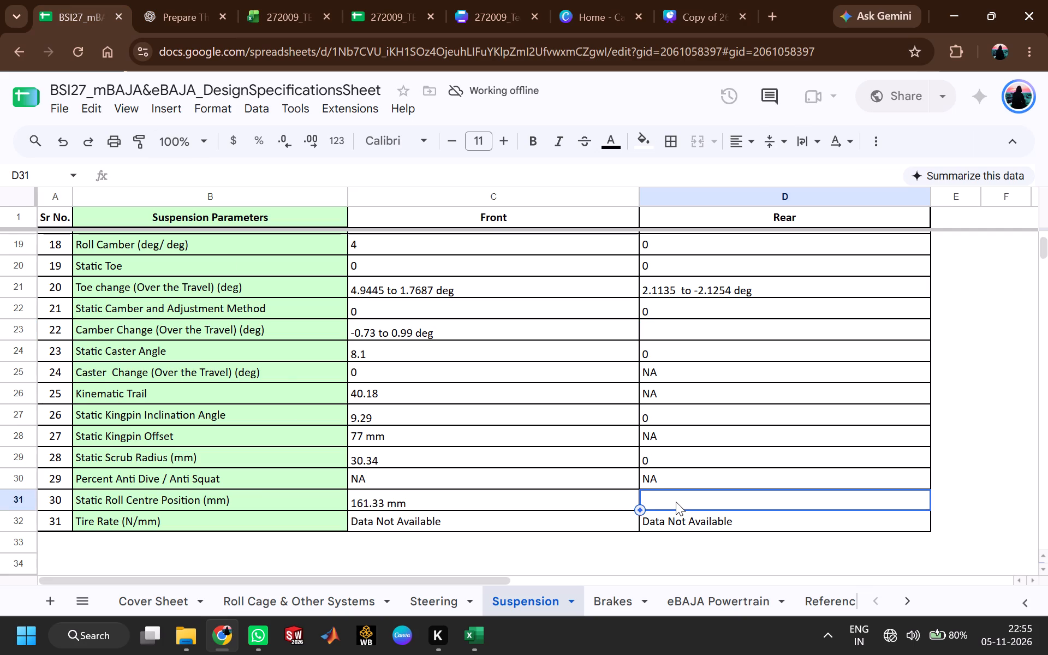
key("ctrl+v")
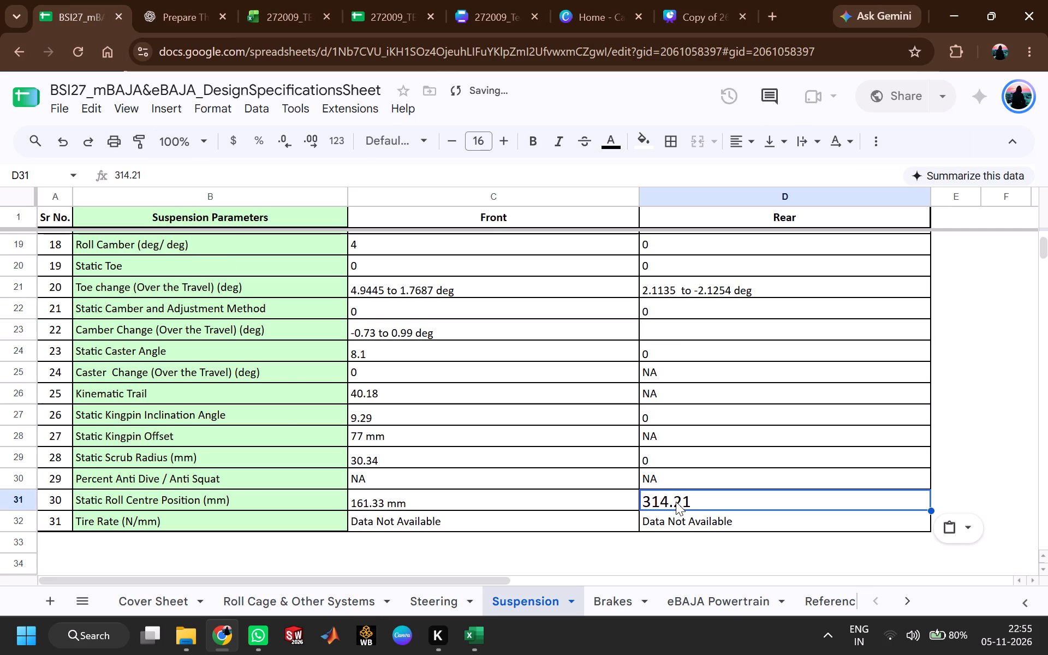
Format the rear Static Roll Centre Position value in Calibri at size 11 to match the front entry.
left_click(521, 491)
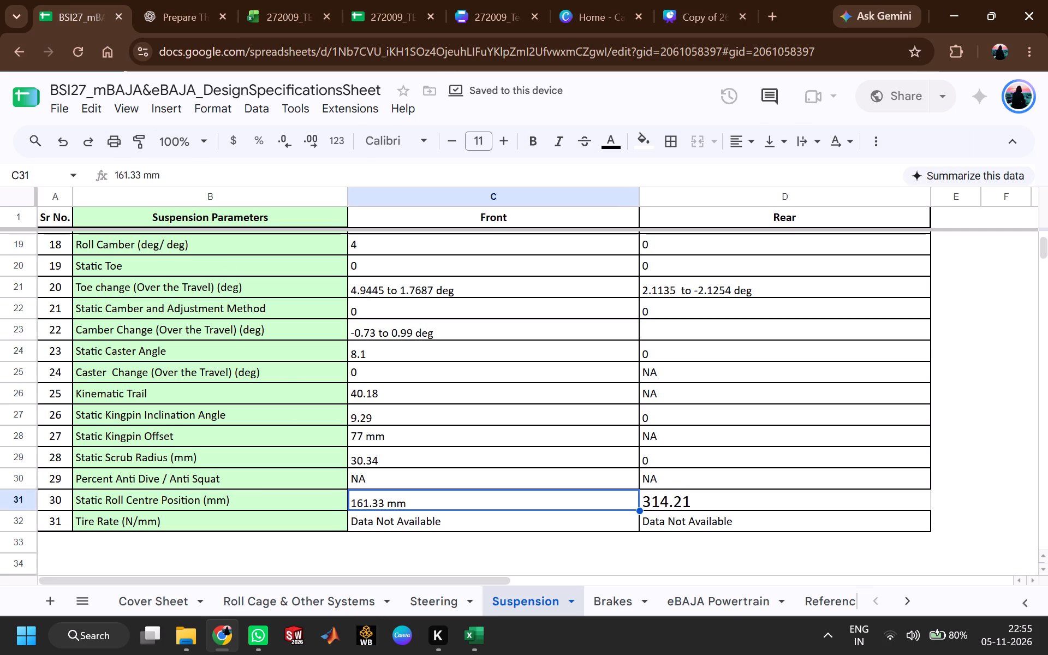
left_click(676, 500)
left_click(420, 140)
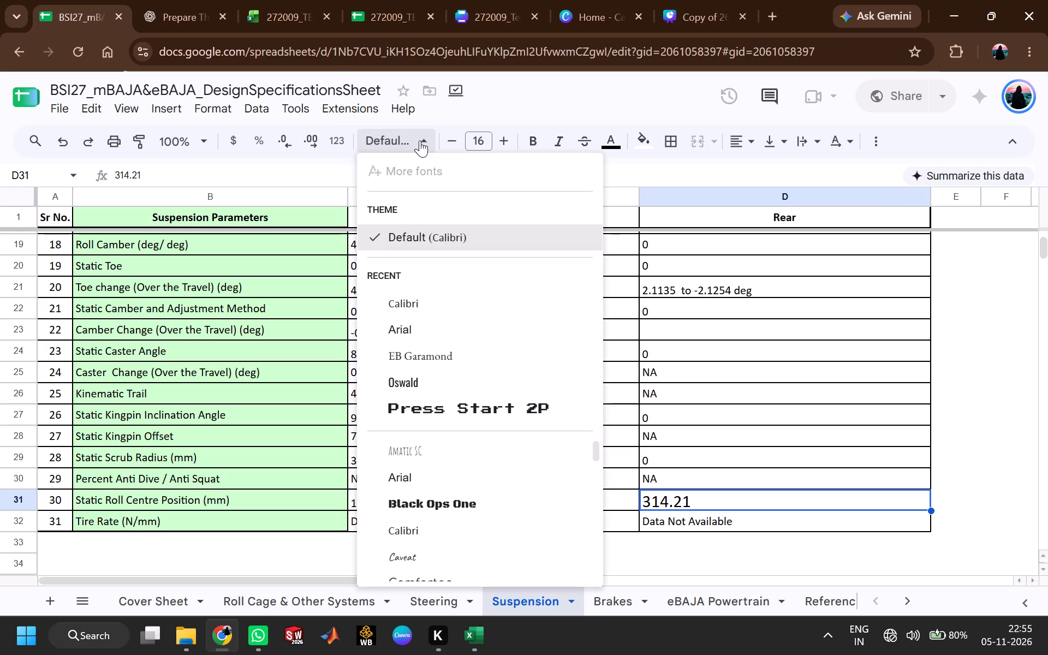
left_click(419, 311)
left_click(394, 493)
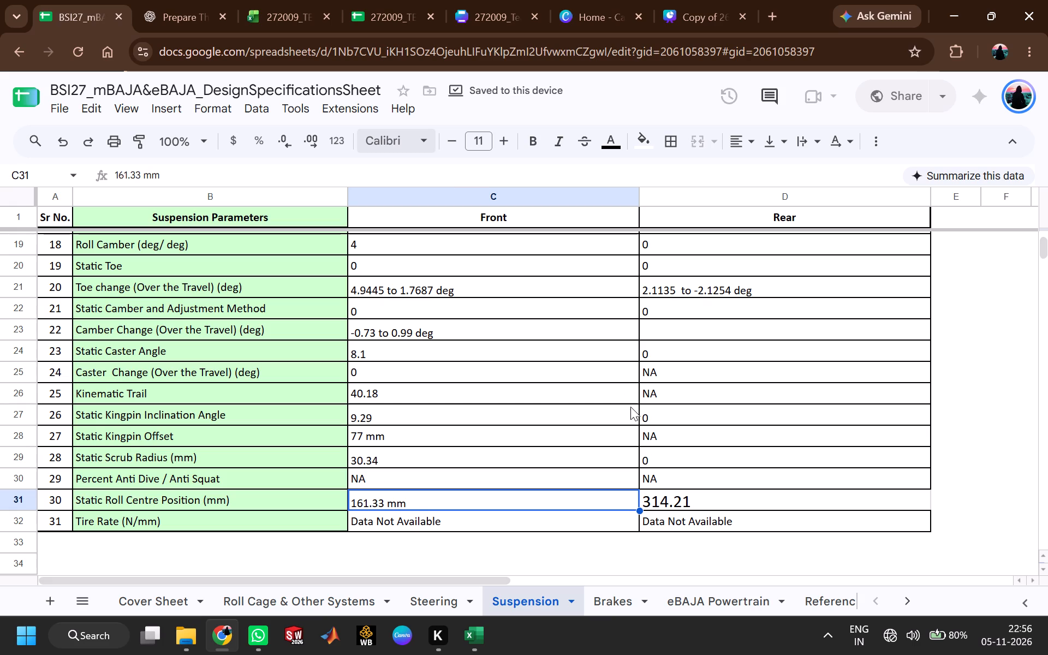
left_click(675, 490)
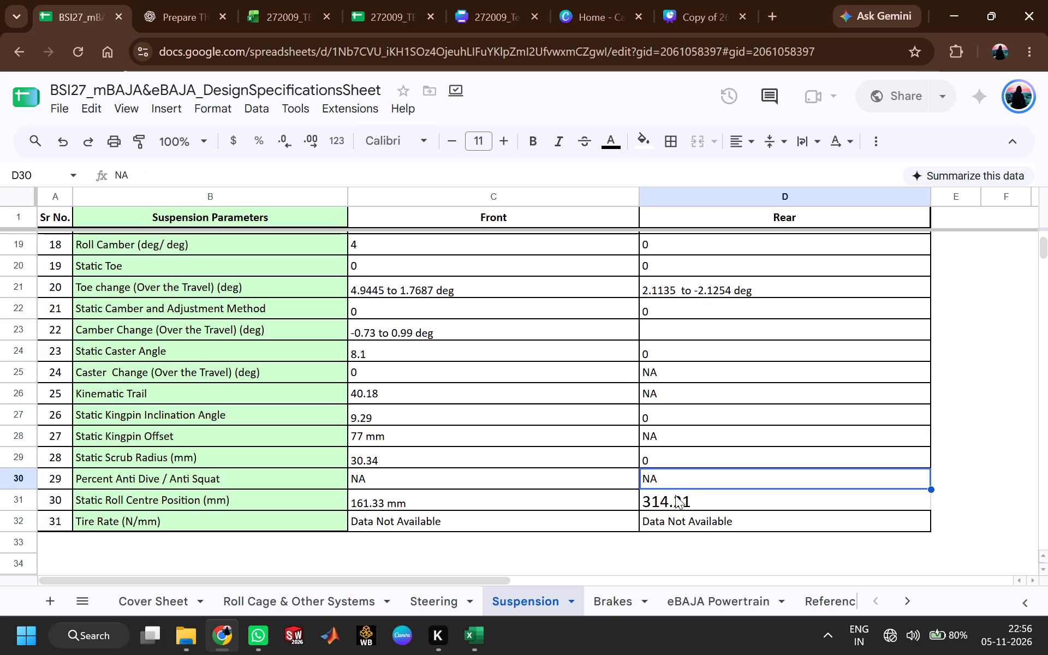
left_click(675, 495)
left_click(489, 140)
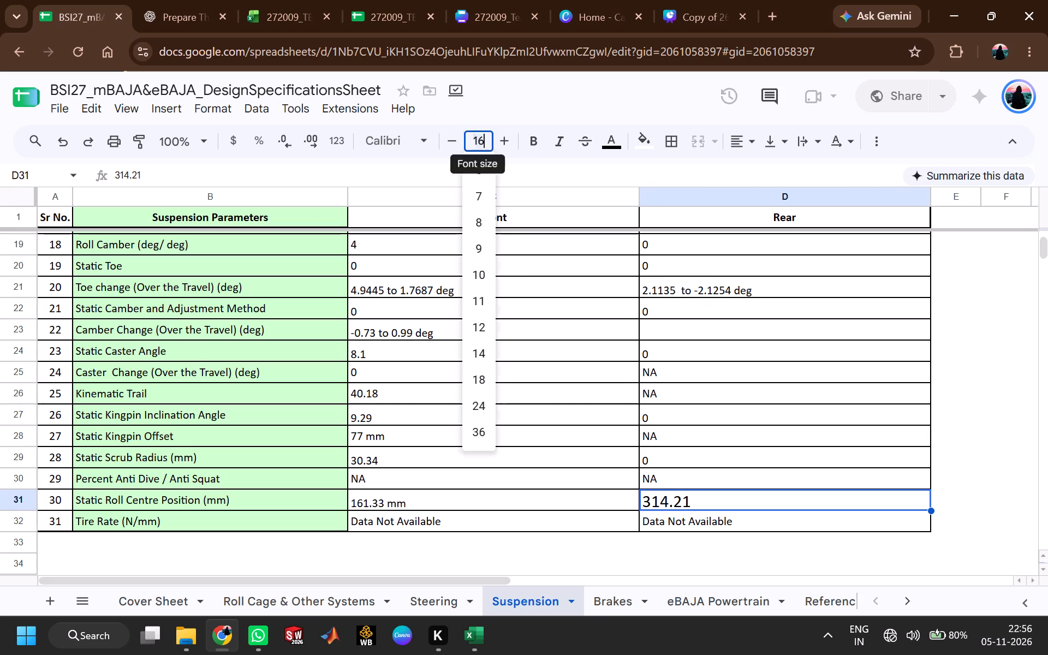
key("BackSpace")
type("11")
key("Return")
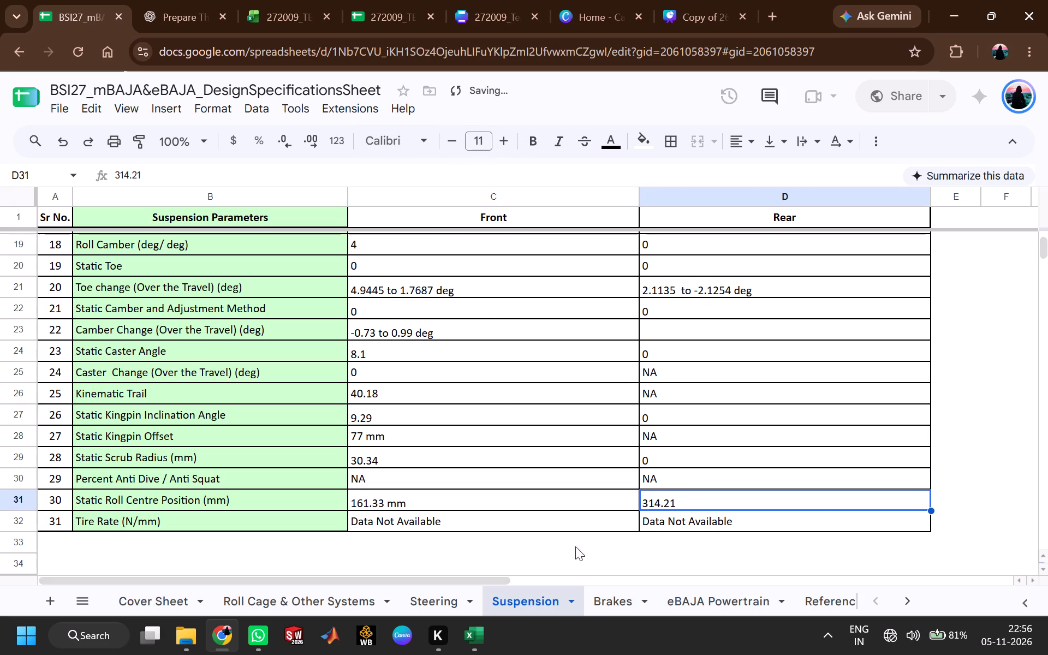
left_click(565, 543)
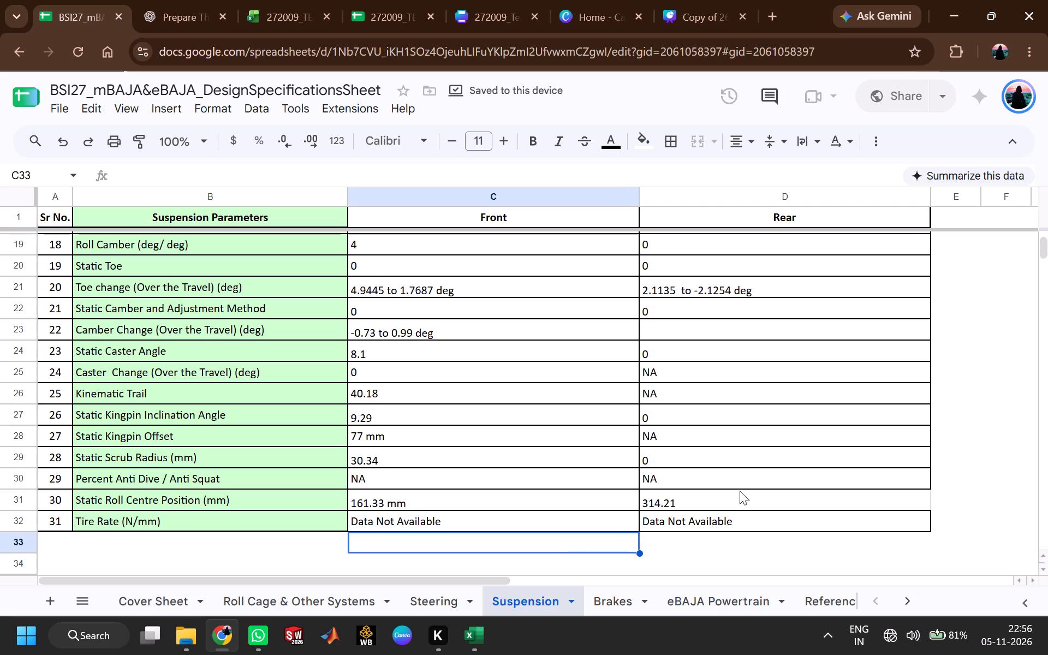
Apply all borders to the rear Static Roll Centre Position cell in the Suspension sheet.
left_click(749, 492)
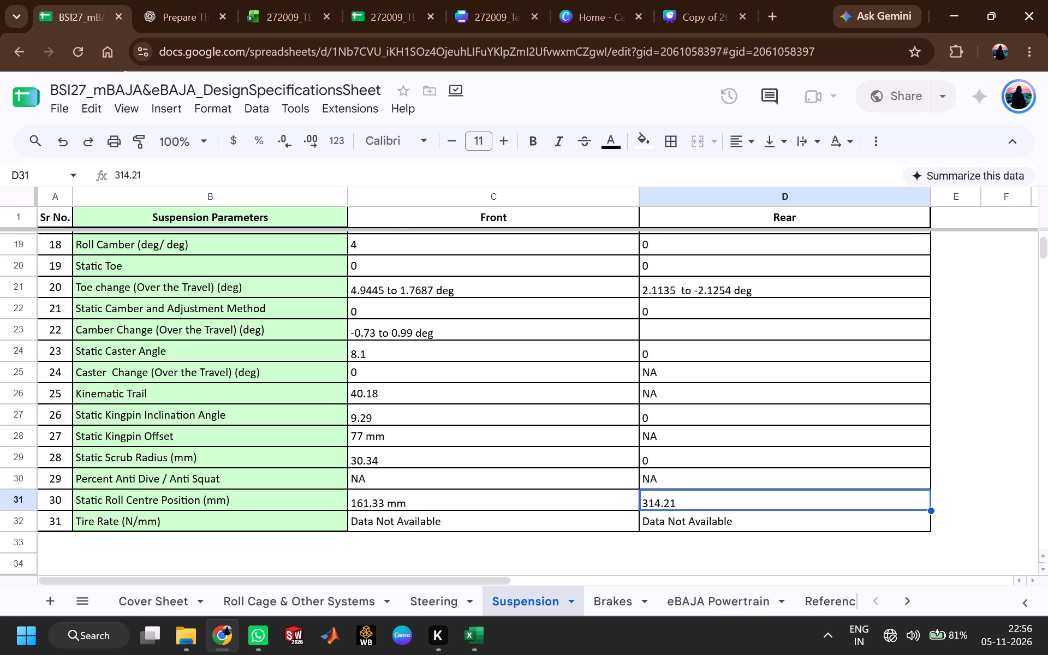
left_click(673, 143)
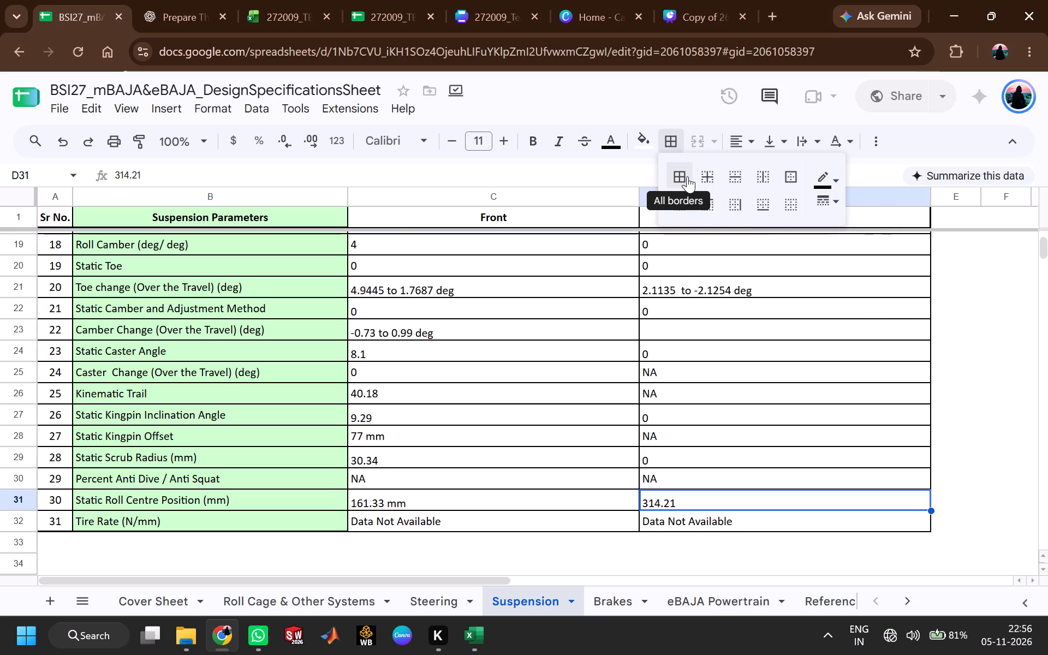
left_click(687, 176)
left_click(1006, 390)
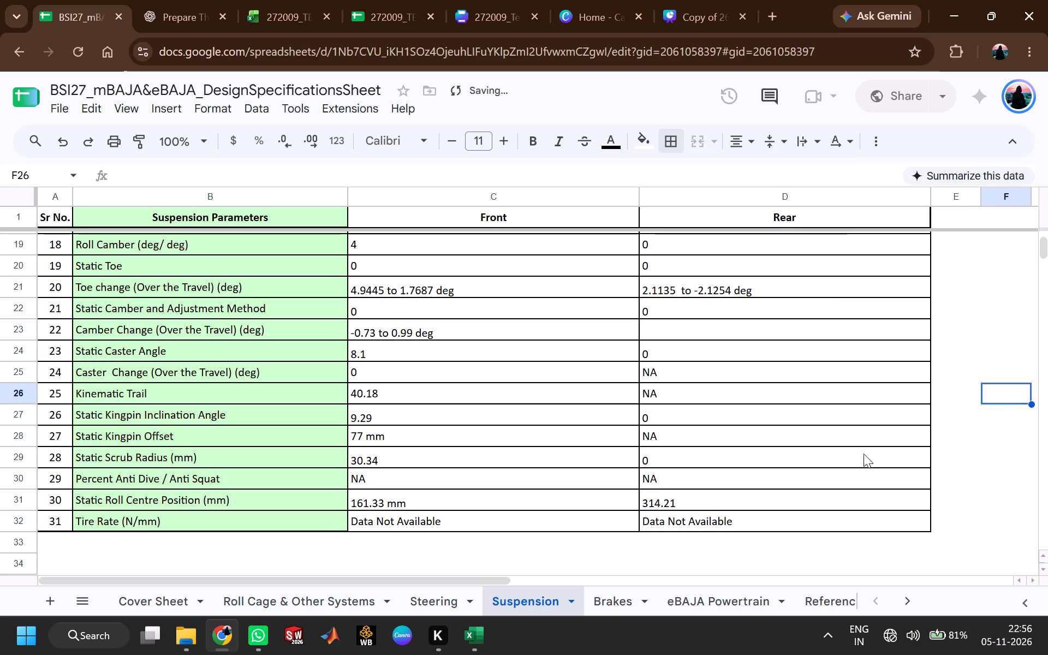
Compare the Suspension sheet's front Static Roll Centre Position and neighbouring entries with the suspension table in the Canva presentation.
left_click(485, 496)
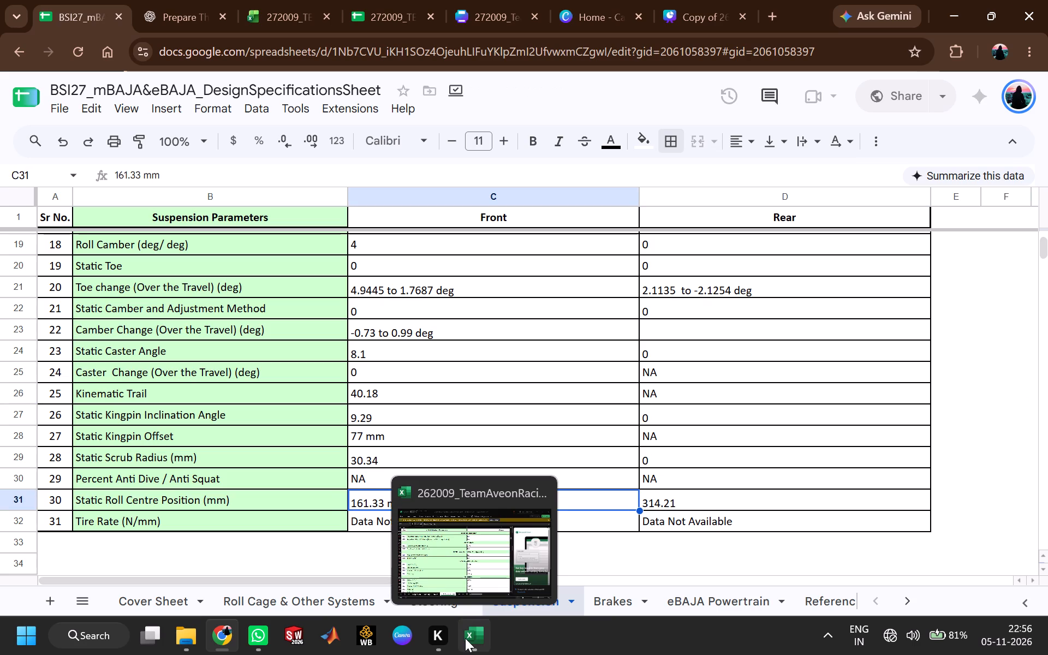
left_click(706, 11)
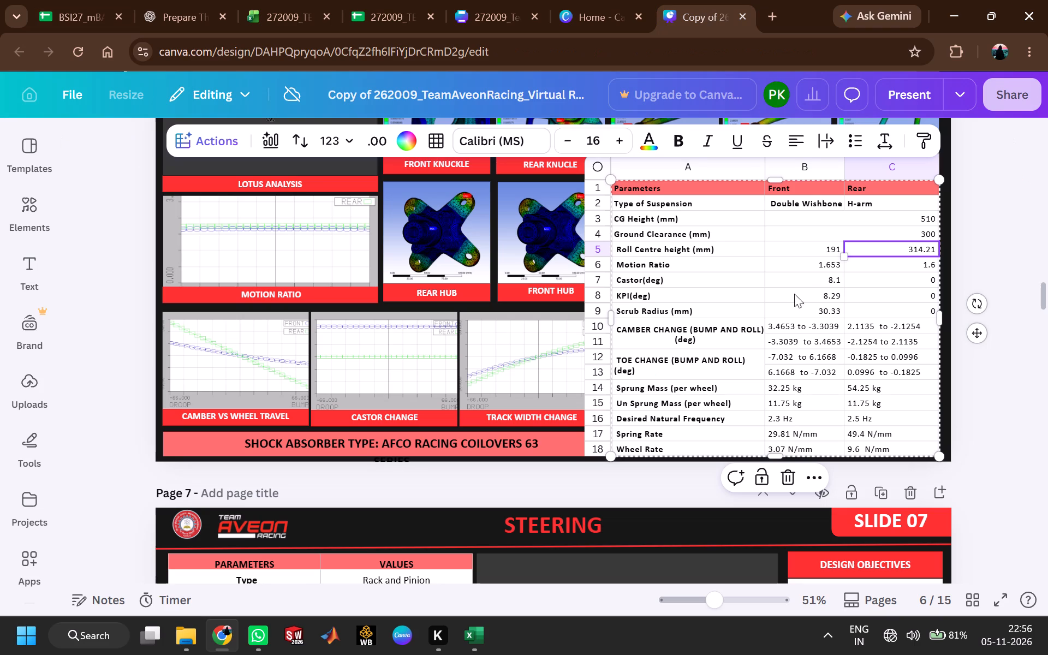
scroll(806, 289, "up", 1)
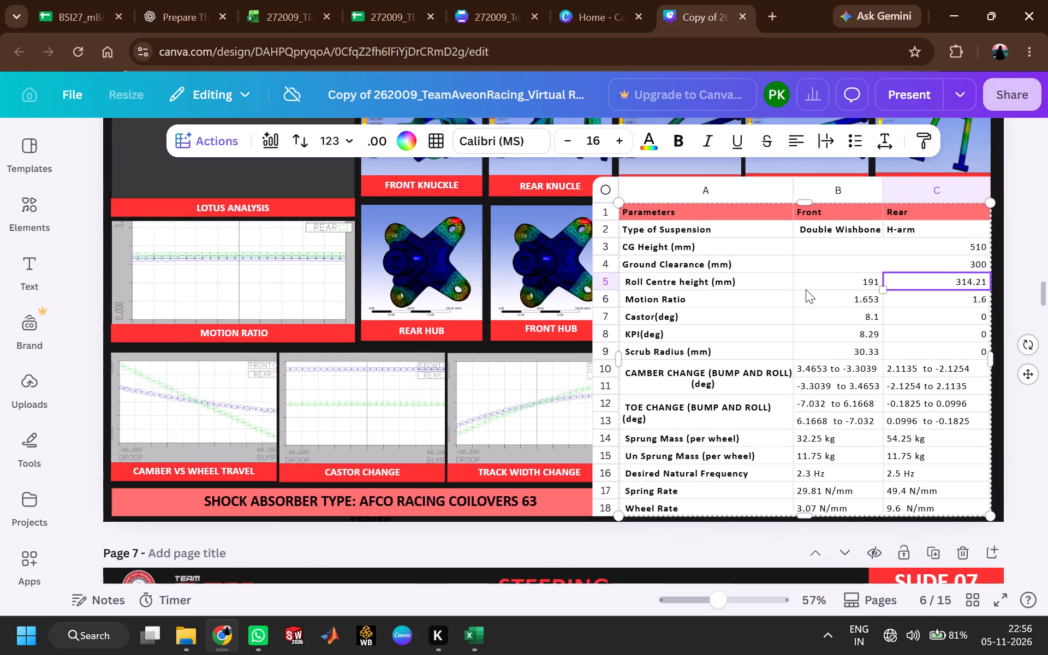
scroll(806, 289, "left", 1)
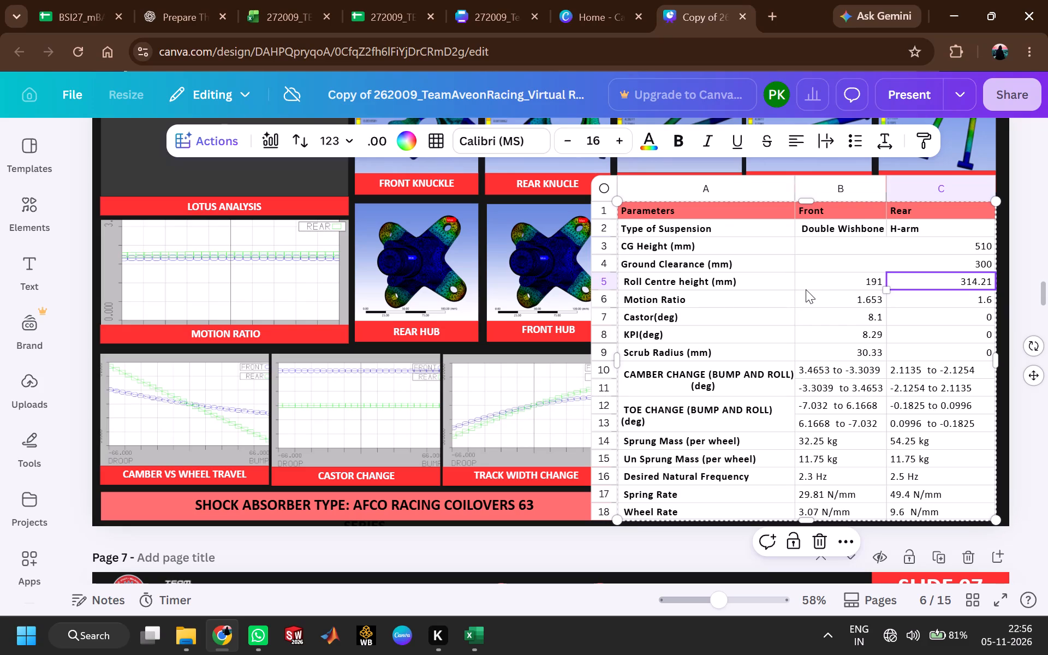
left_click(68, 21)
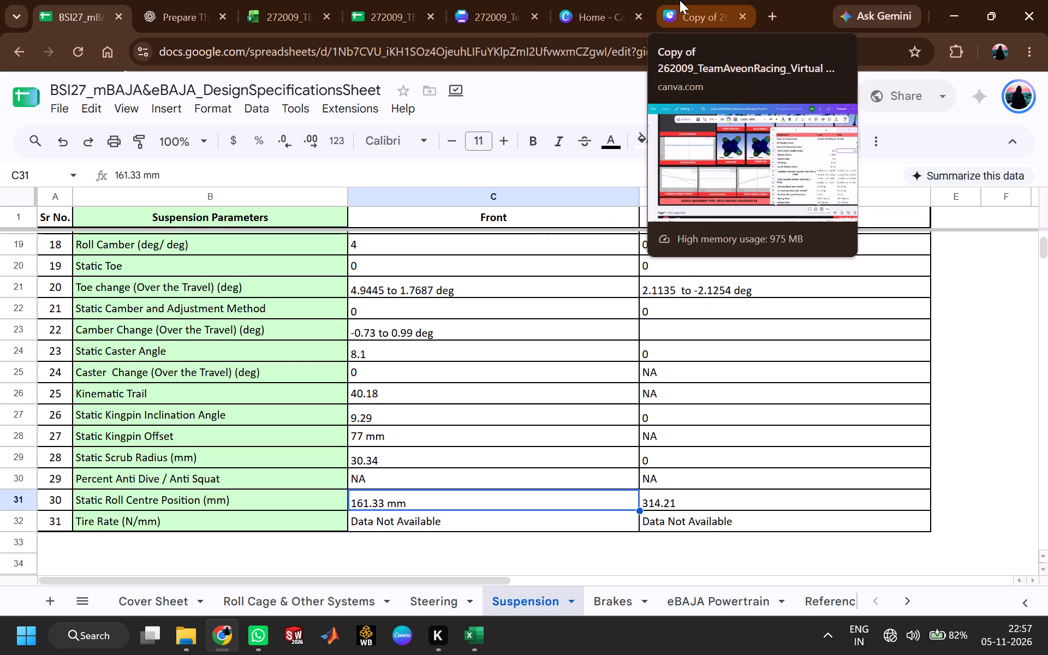
left_click(680, 0)
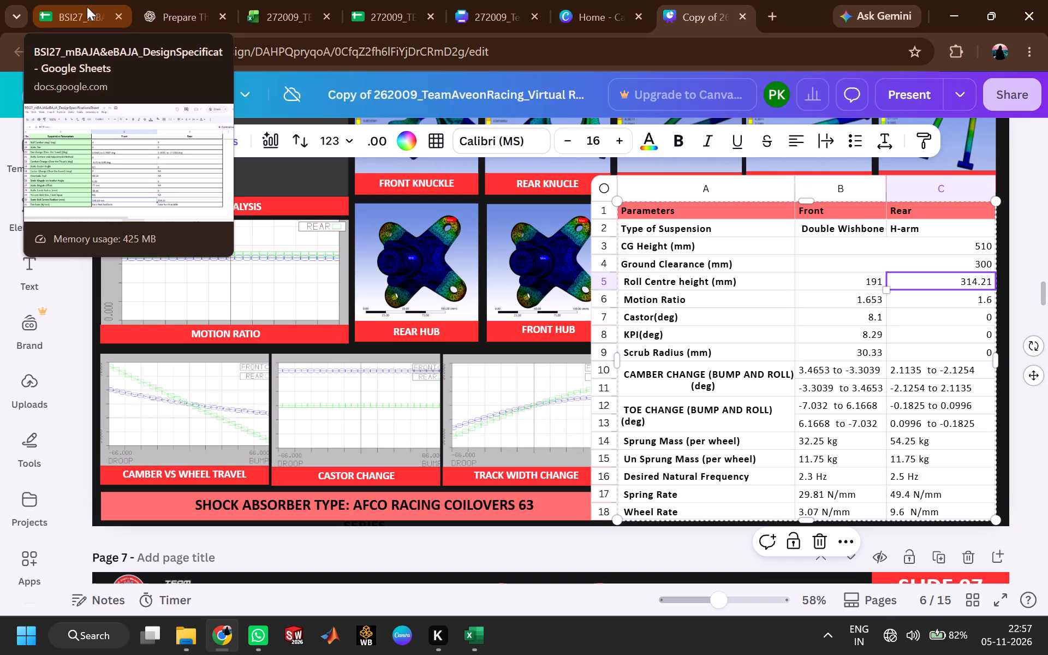
left_click(87, 7)
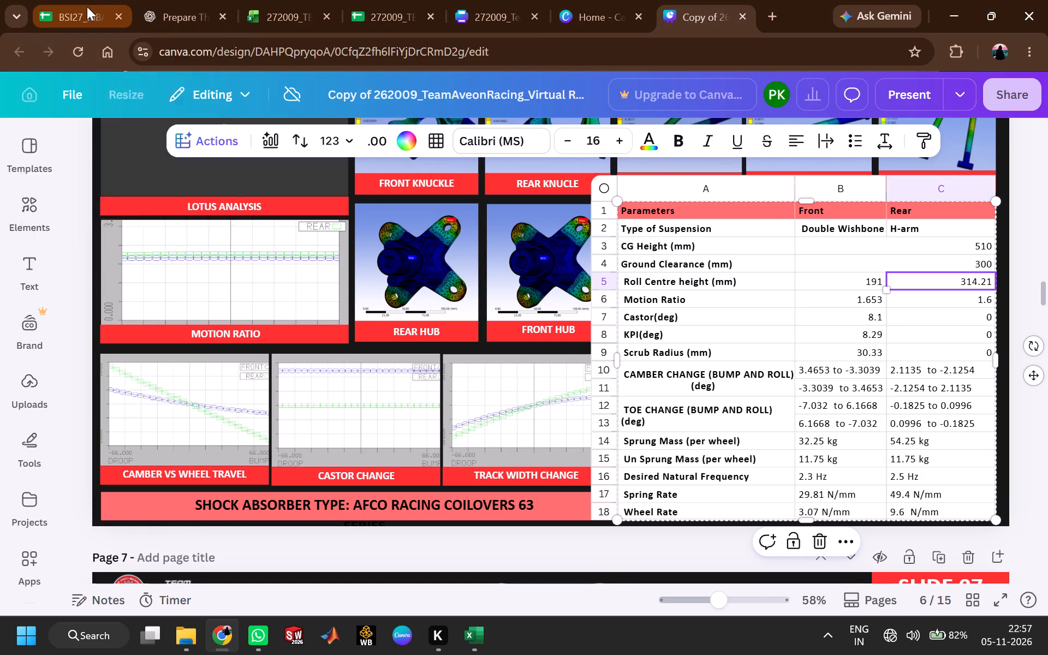
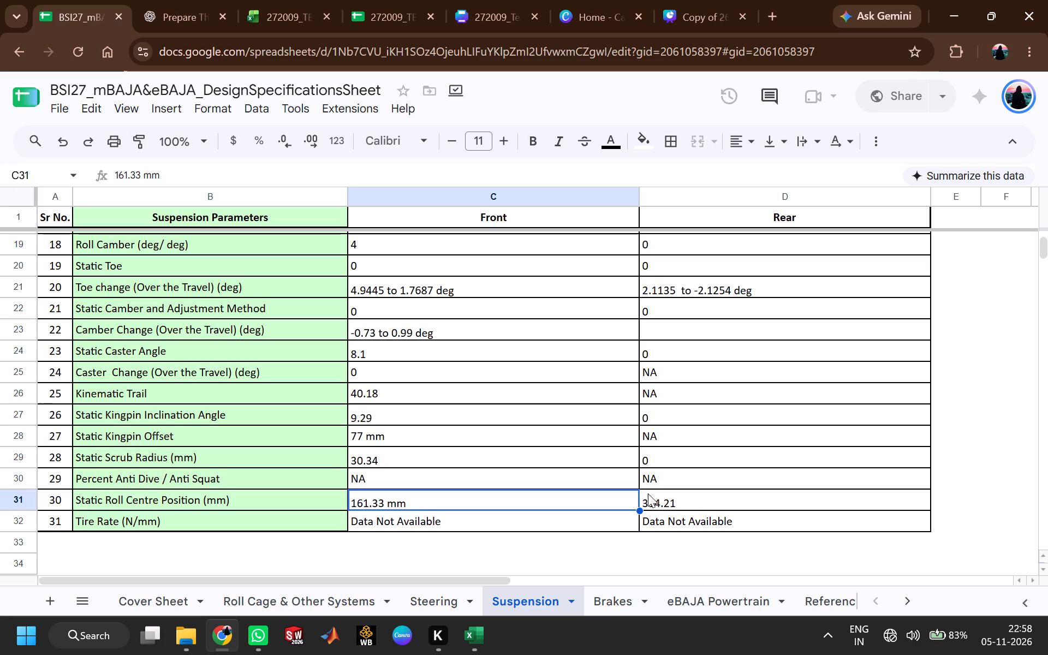
Check the Suspension sheet's Static Roll Centre Position entries against the front and rear roll centre heights in the Canva presentation's suspension table.
left_click(677, 498)
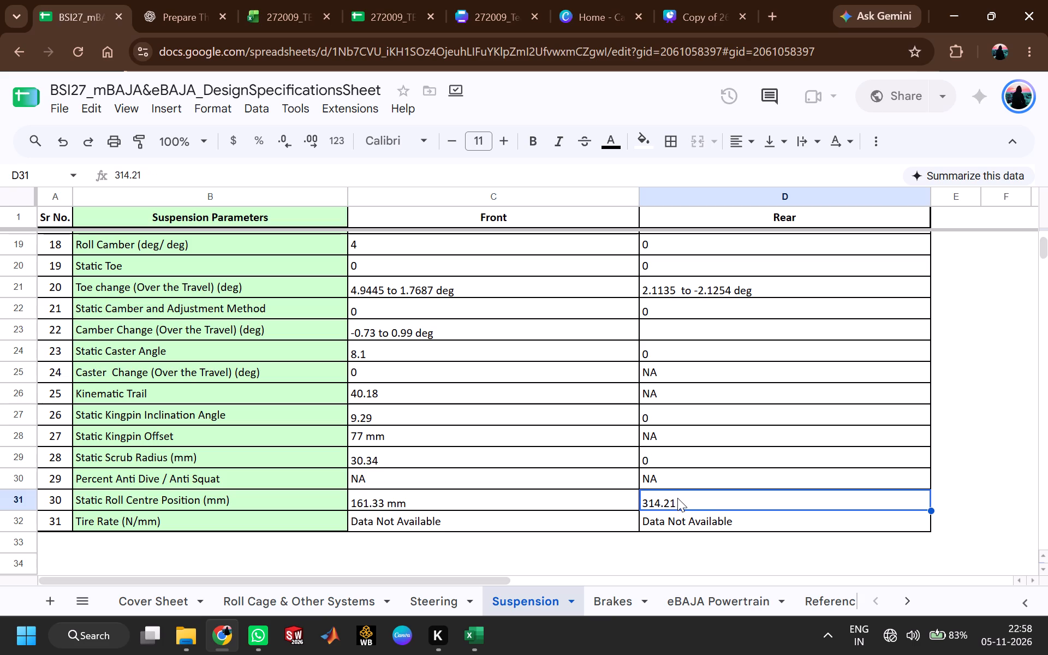
left_click(690, 16)
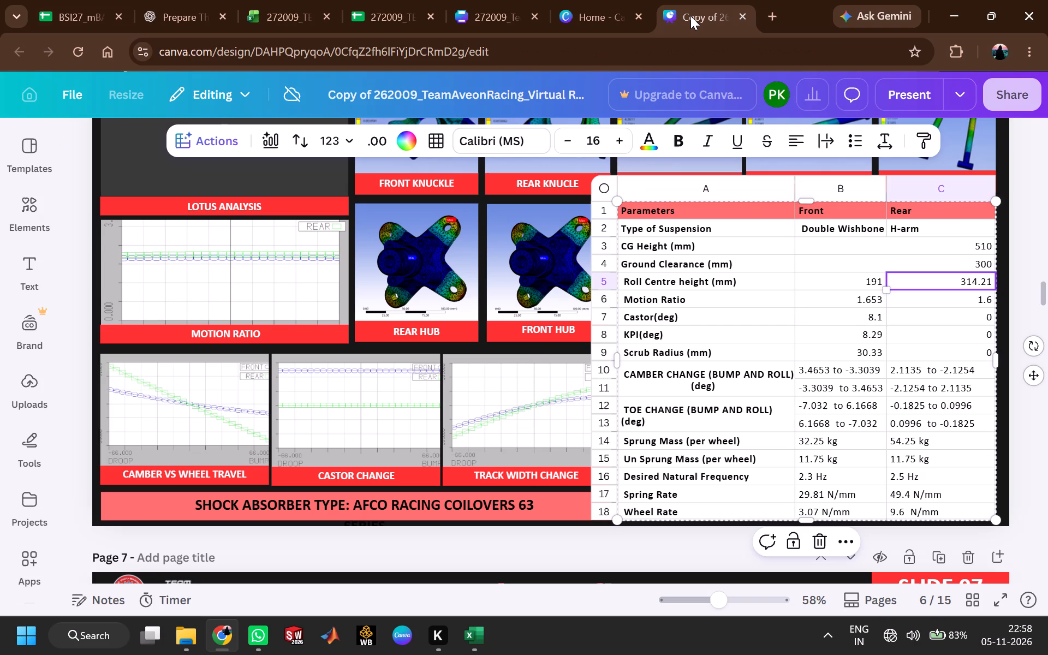
left_click(860, 280)
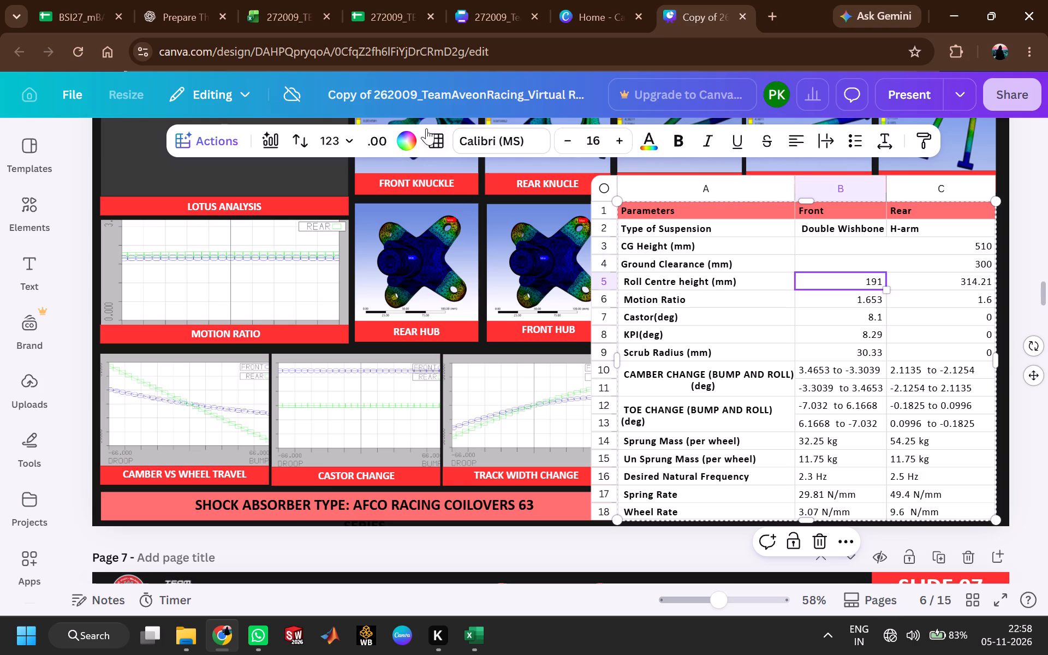
left_click(73, 0)
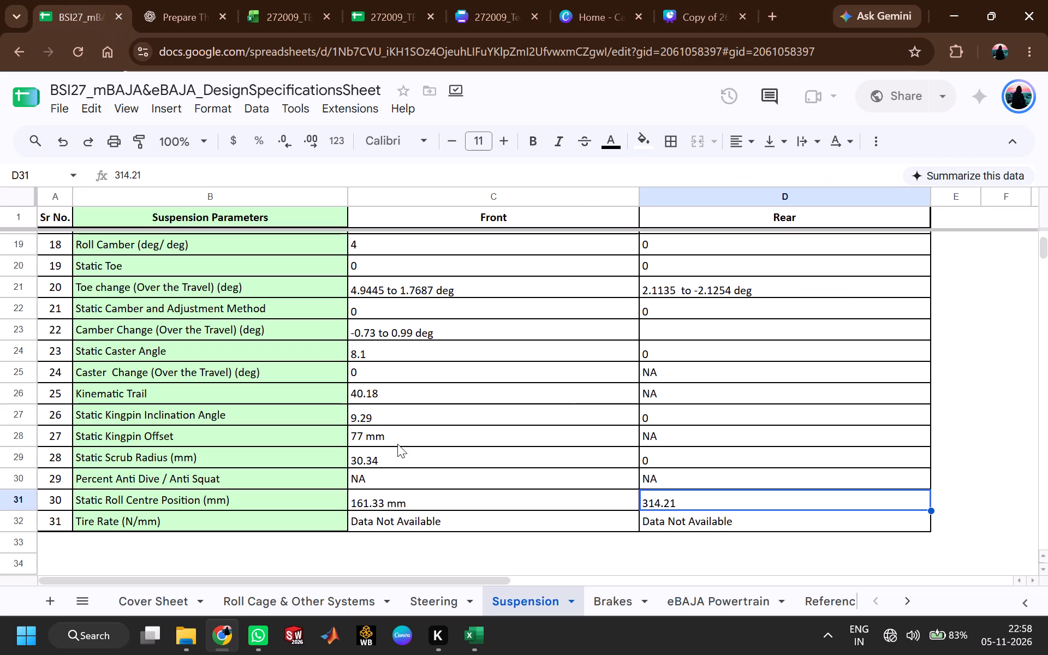
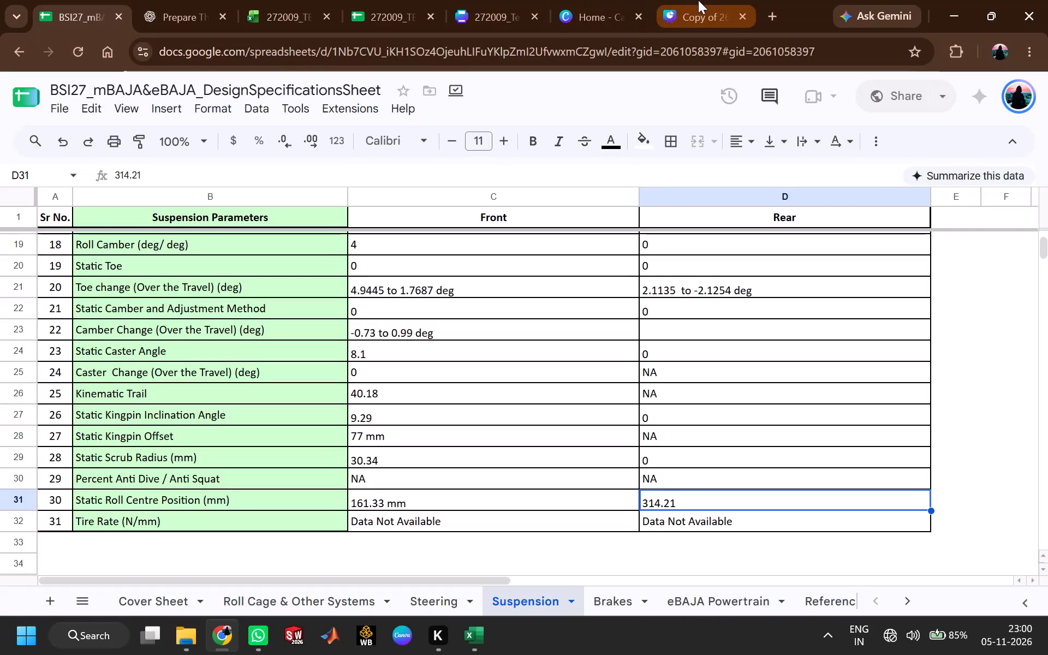
Recheck the suspension table in the Canva presentation against the Suspension sheet's roll centre entries, ending back on the sheet.
left_click(698, 0)
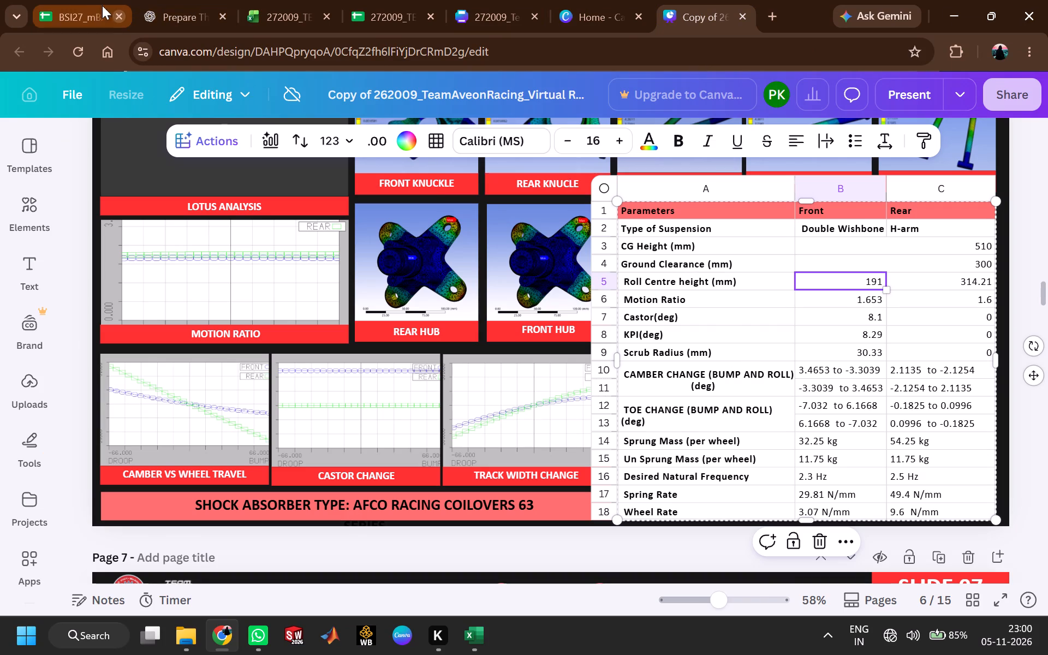
left_click(80, 0)
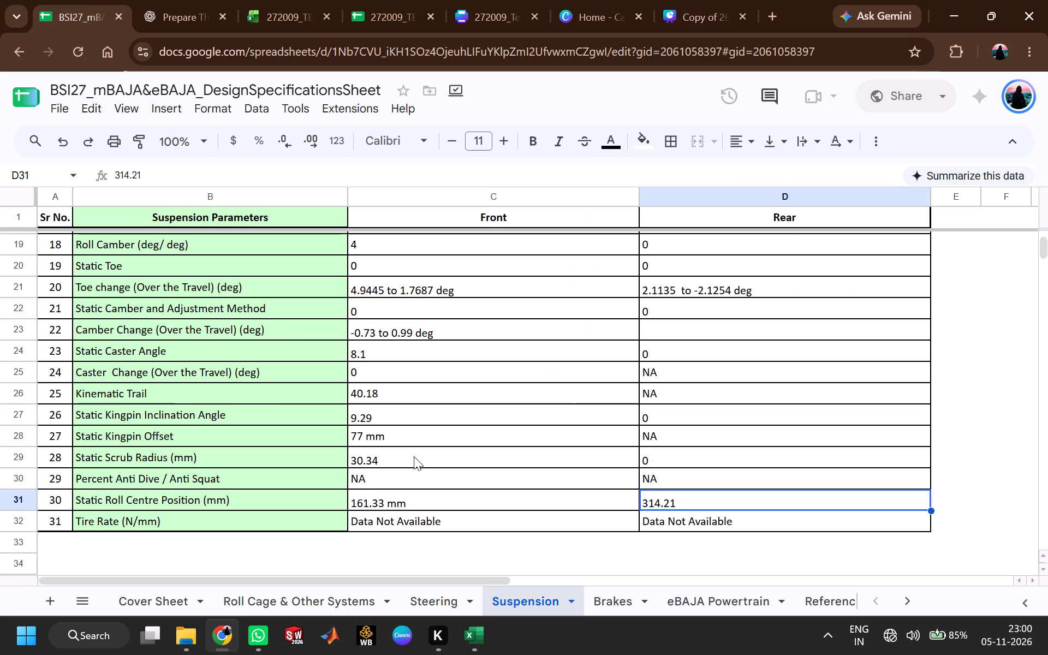
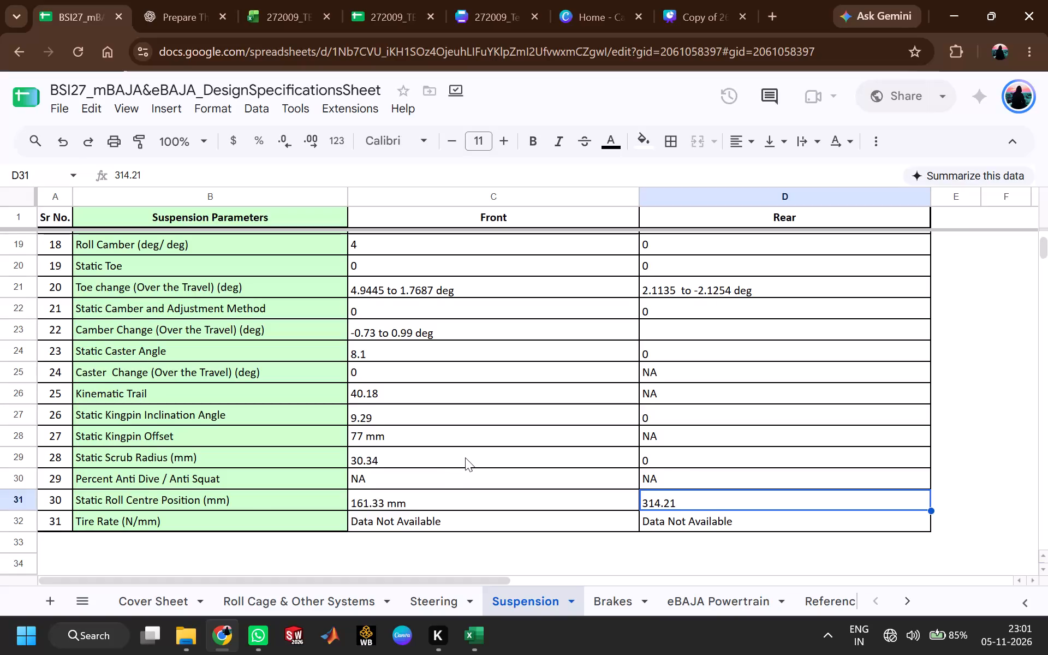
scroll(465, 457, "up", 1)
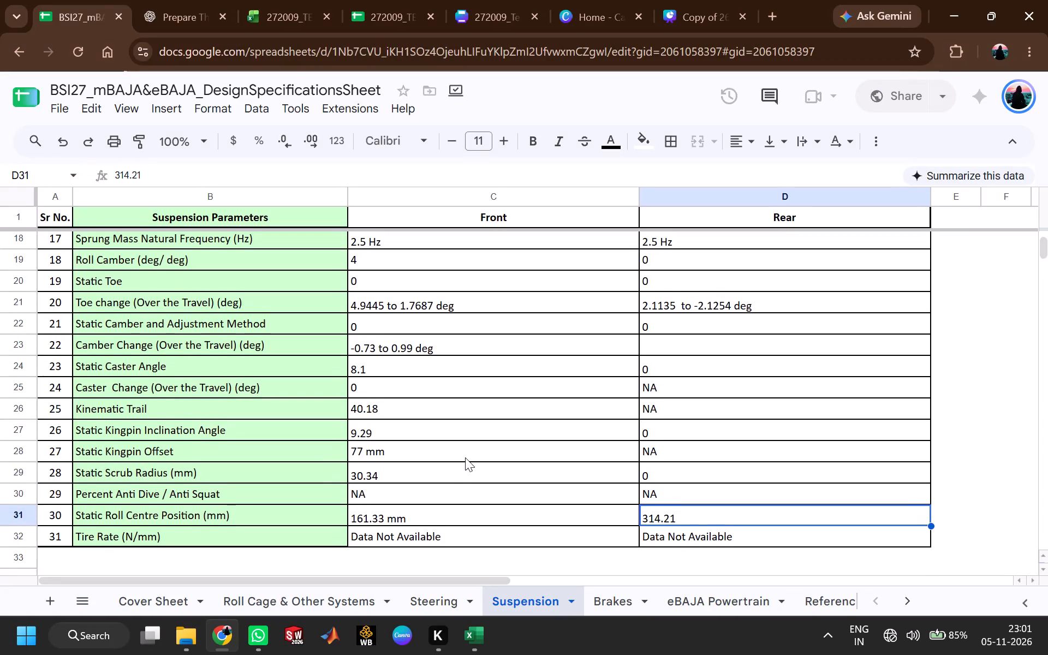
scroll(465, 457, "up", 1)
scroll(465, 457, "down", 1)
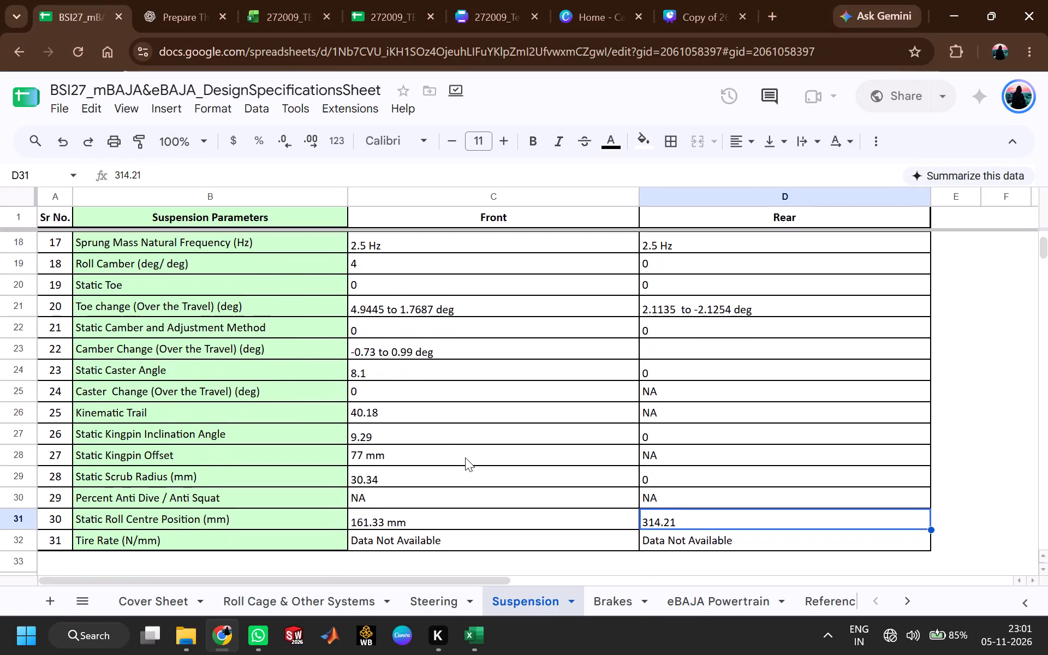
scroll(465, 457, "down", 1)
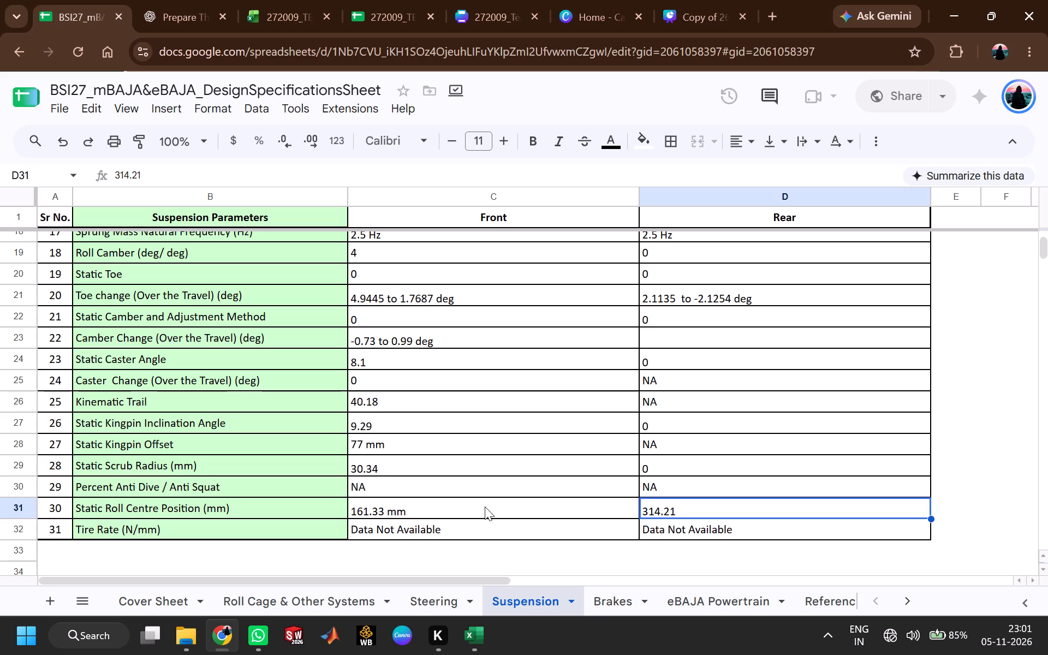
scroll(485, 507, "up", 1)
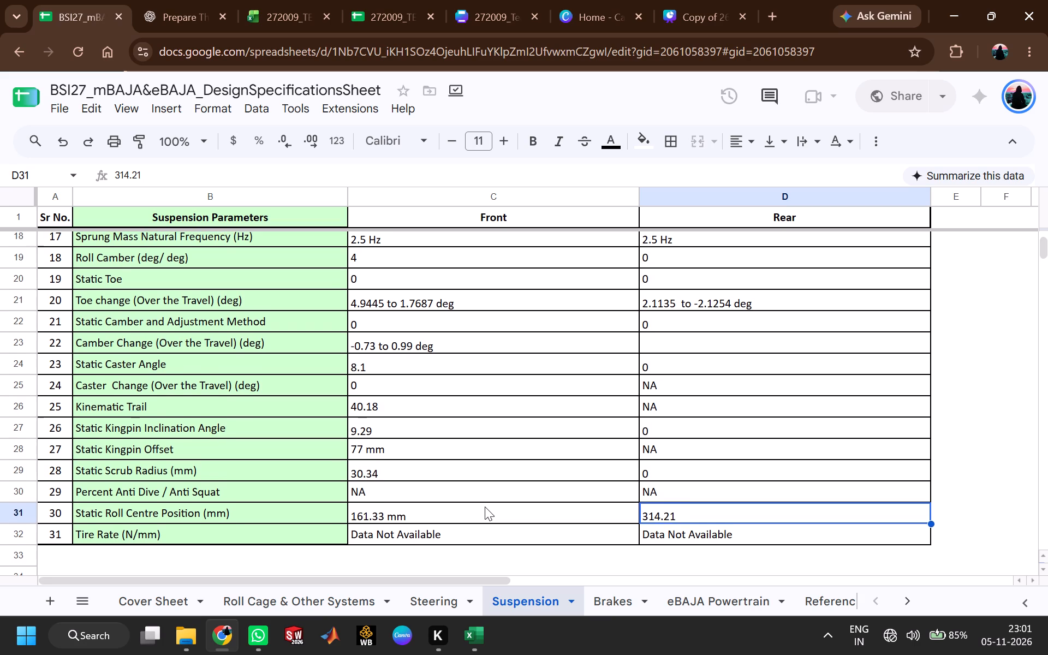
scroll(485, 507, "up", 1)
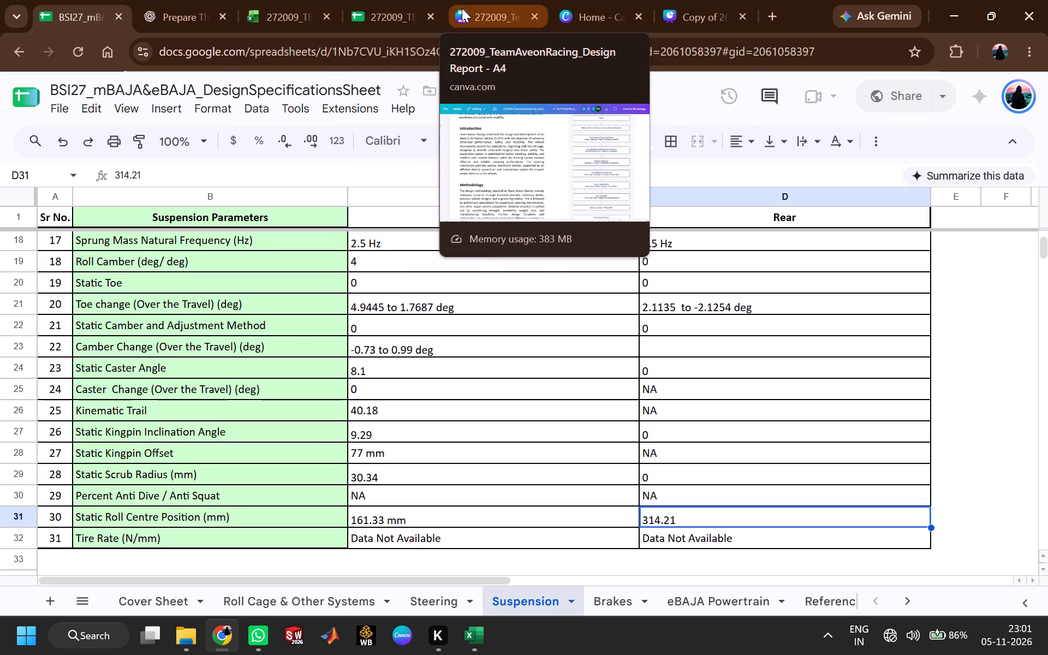
Examine the Suspension Design section and suspension parameters table on page 2 of the team's Canva design report.
left_click(486, 8)
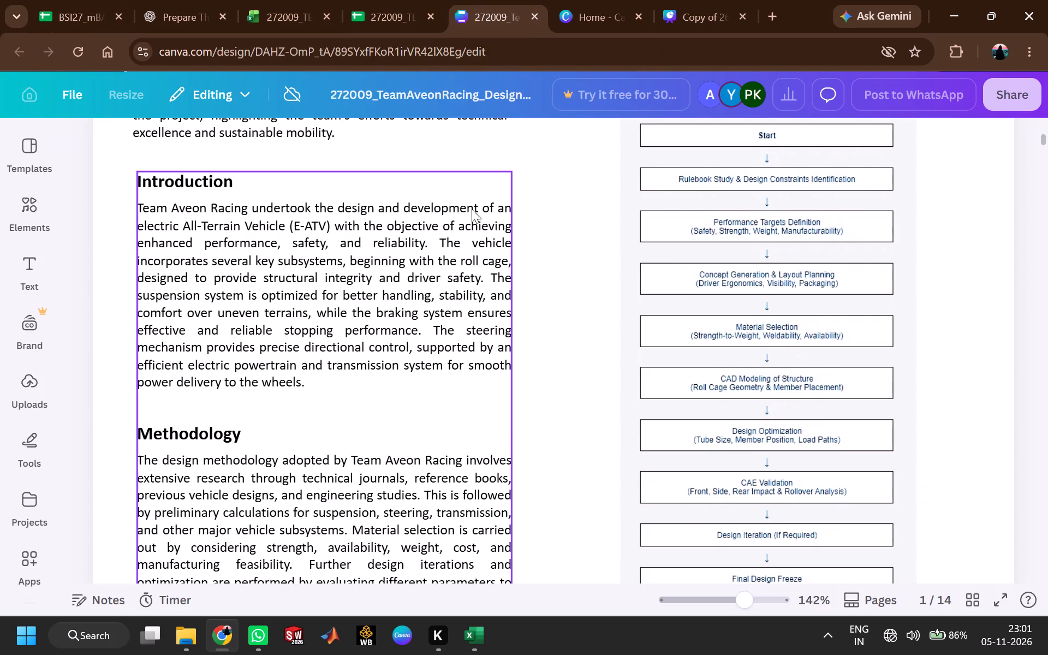
scroll(450, 255, "down", 3)
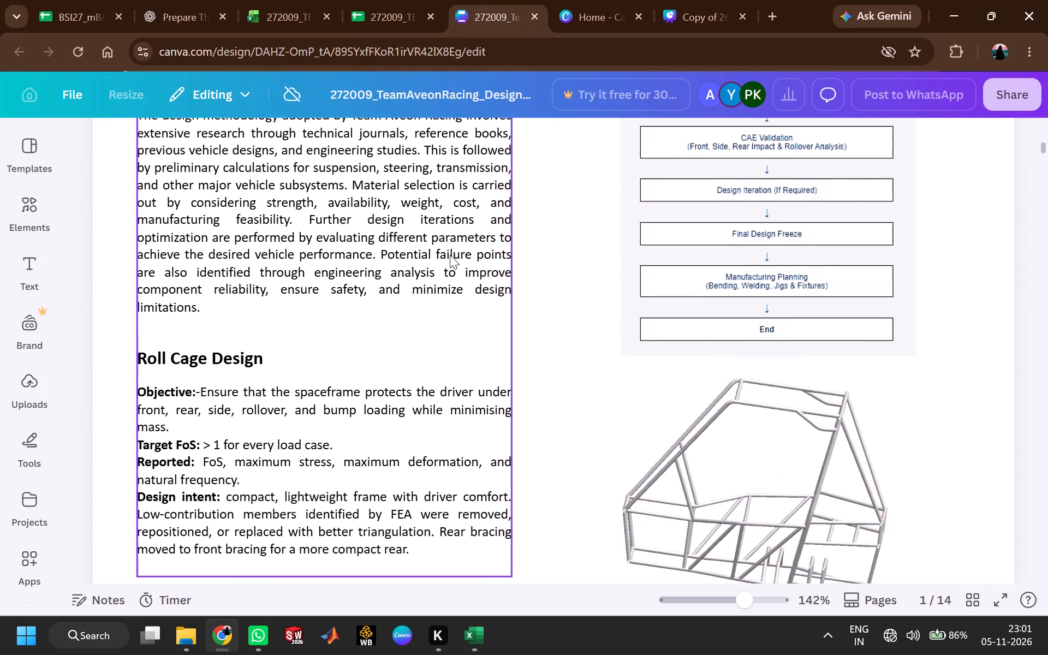
scroll(450, 255, "down", 2)
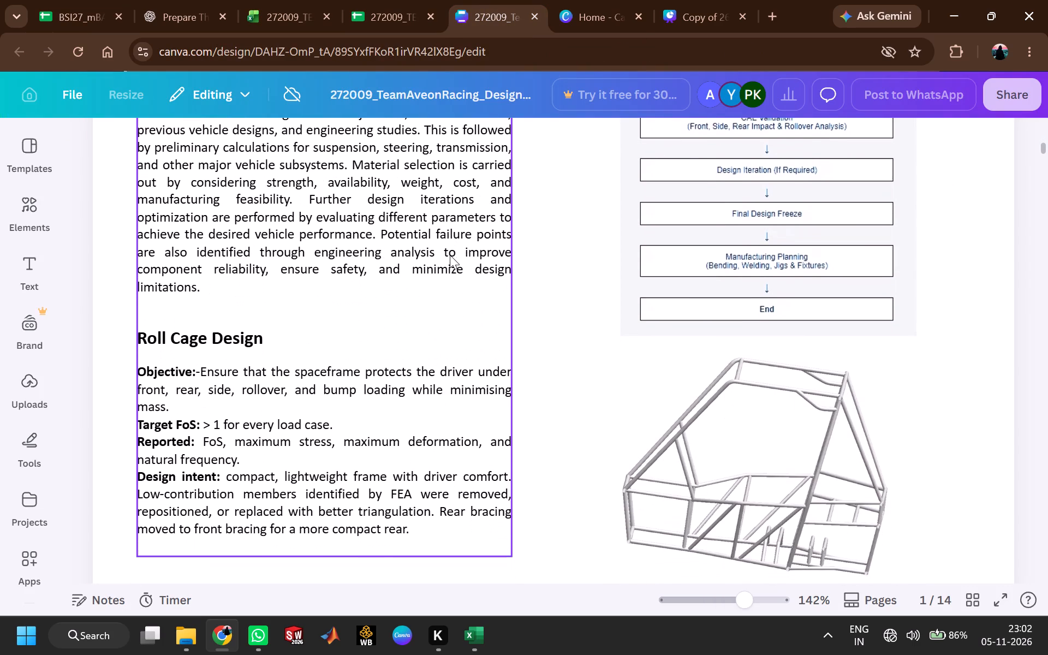
scroll(450, 255, "down", 2)
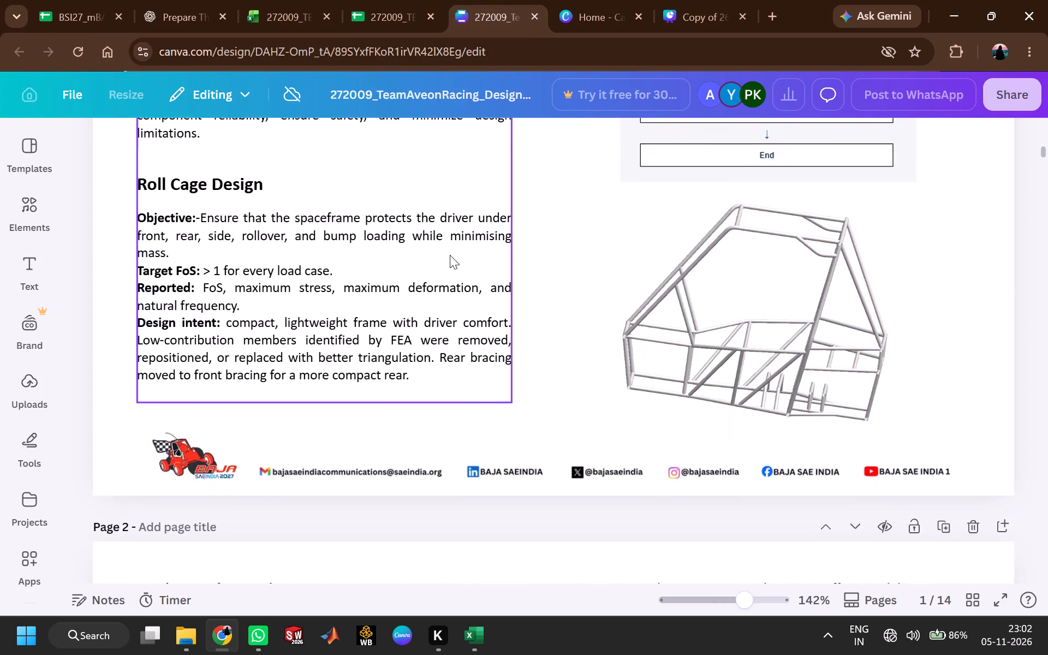
scroll(450, 255, "down", 3)
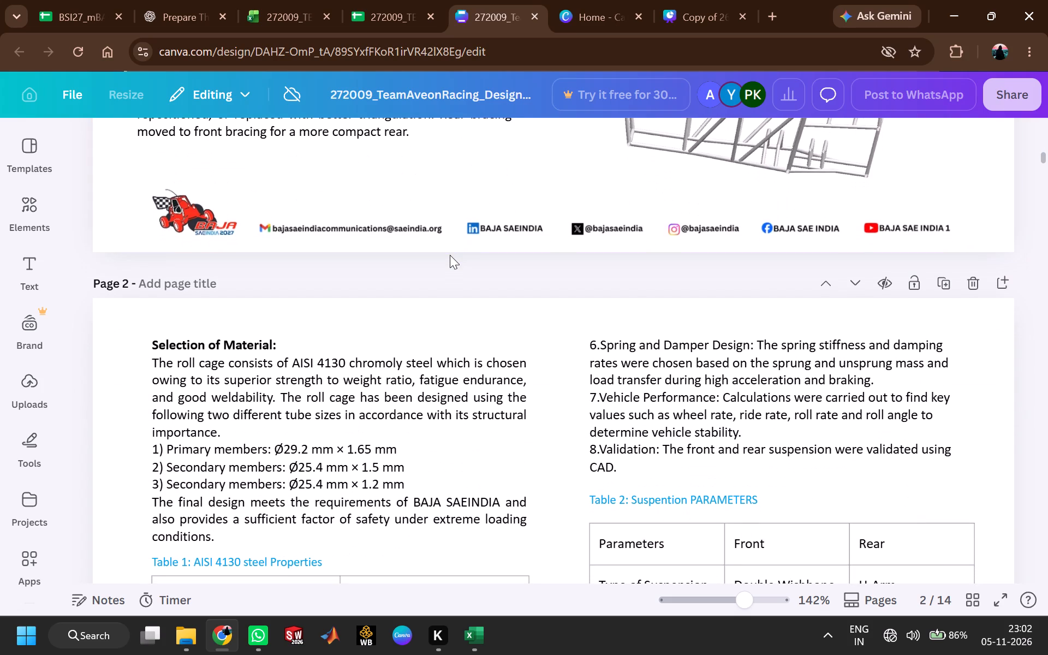
scroll(450, 255, "down", 3)
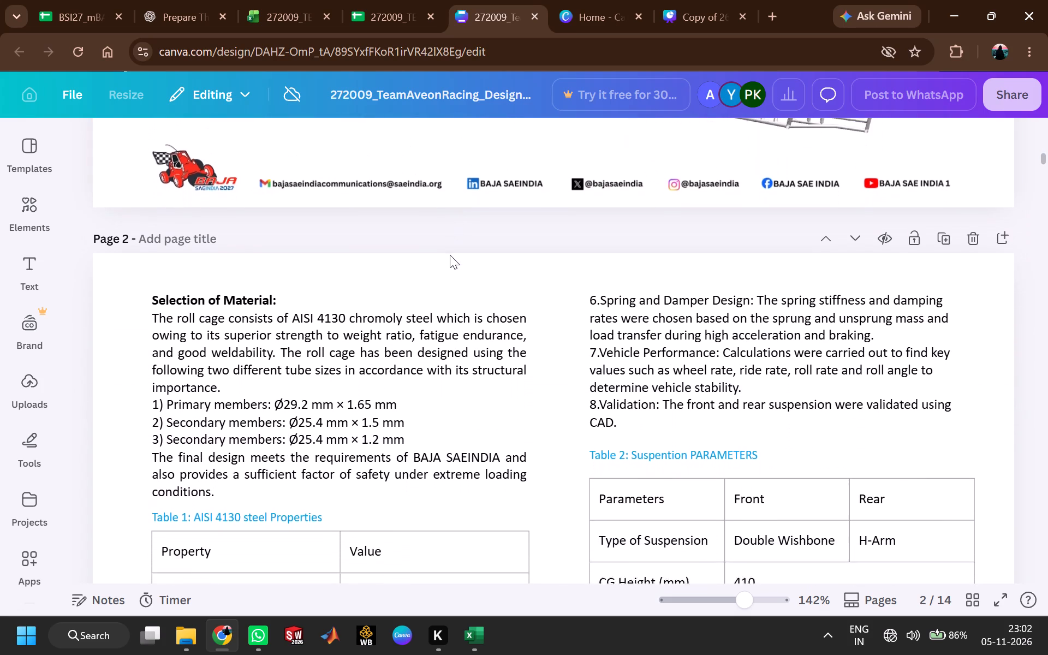
scroll(450, 255, "down", 4)
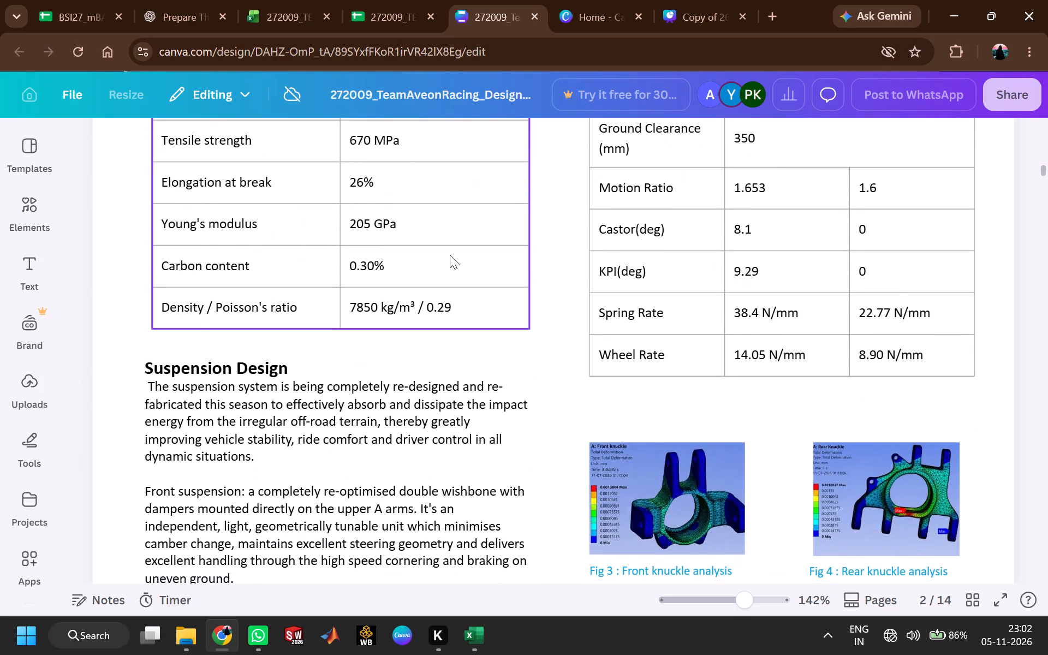
scroll(450, 255, "down", 2)
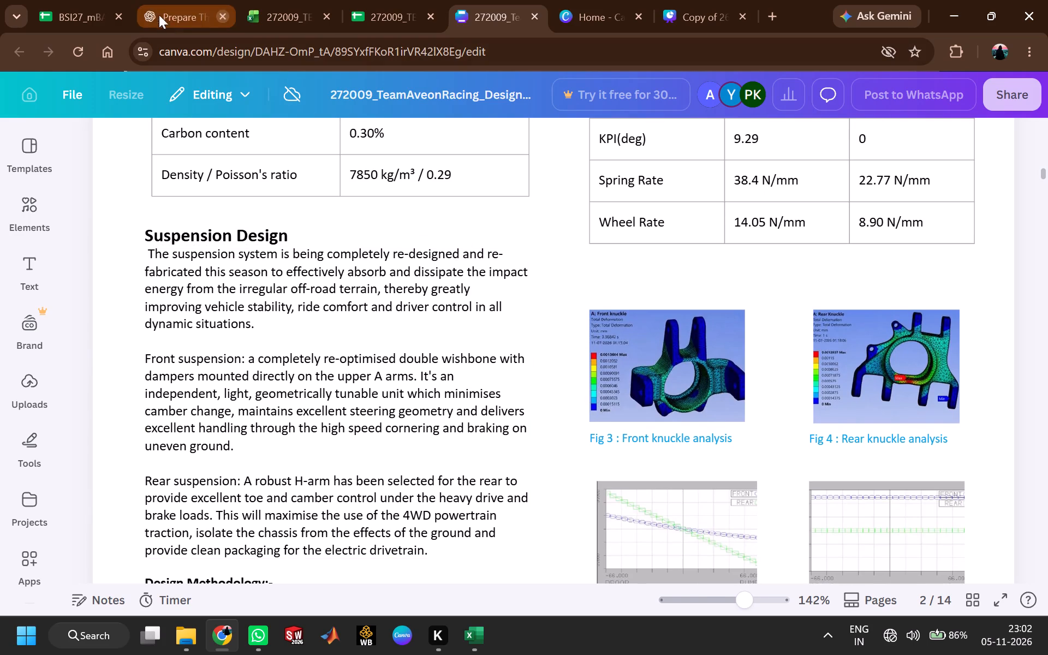
left_click(76, 10)
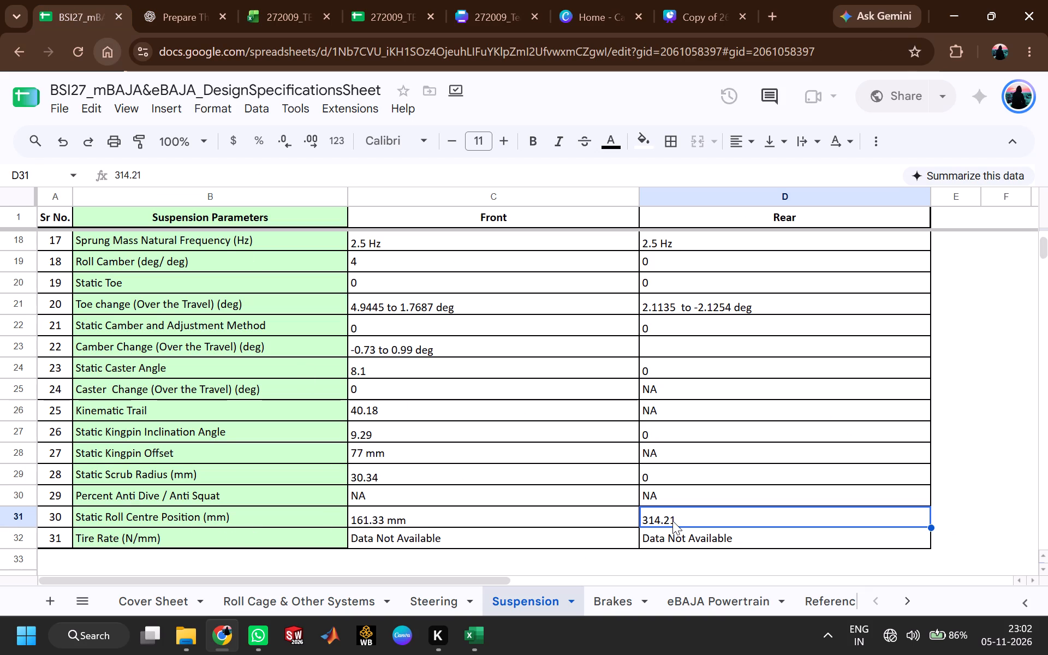
left_click(488, 17)
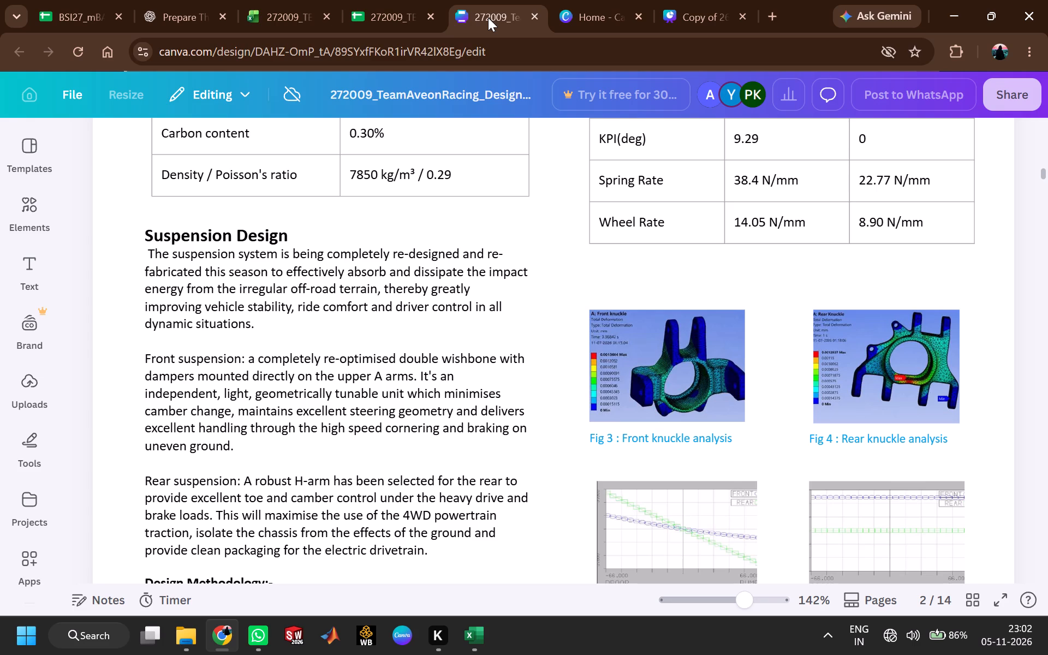
left_click(326, 333)
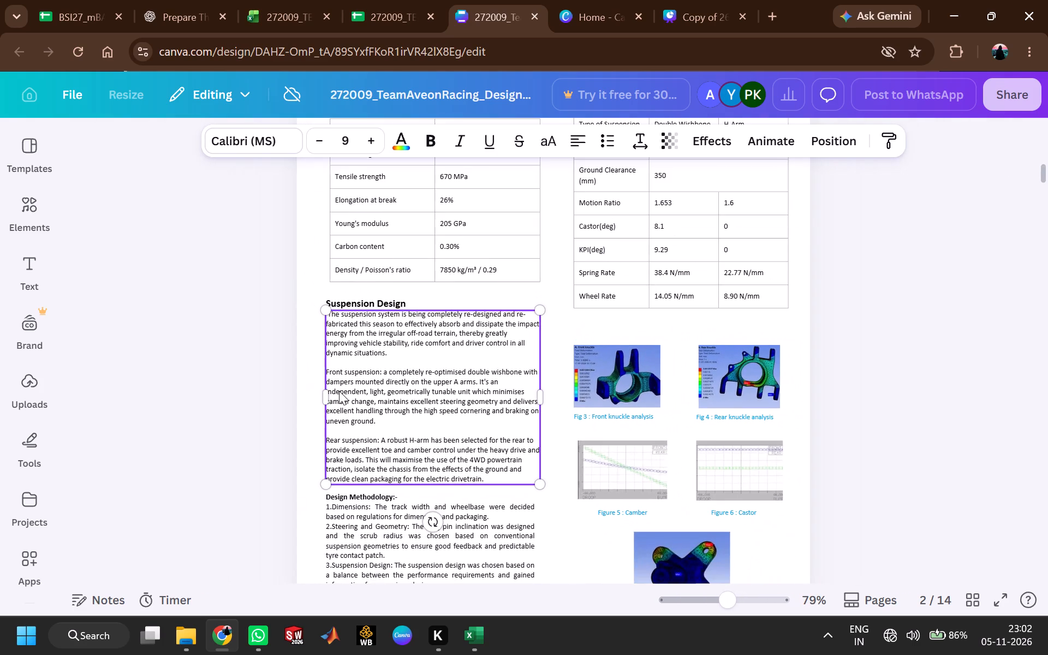
scroll(515, 327, "up", 3)
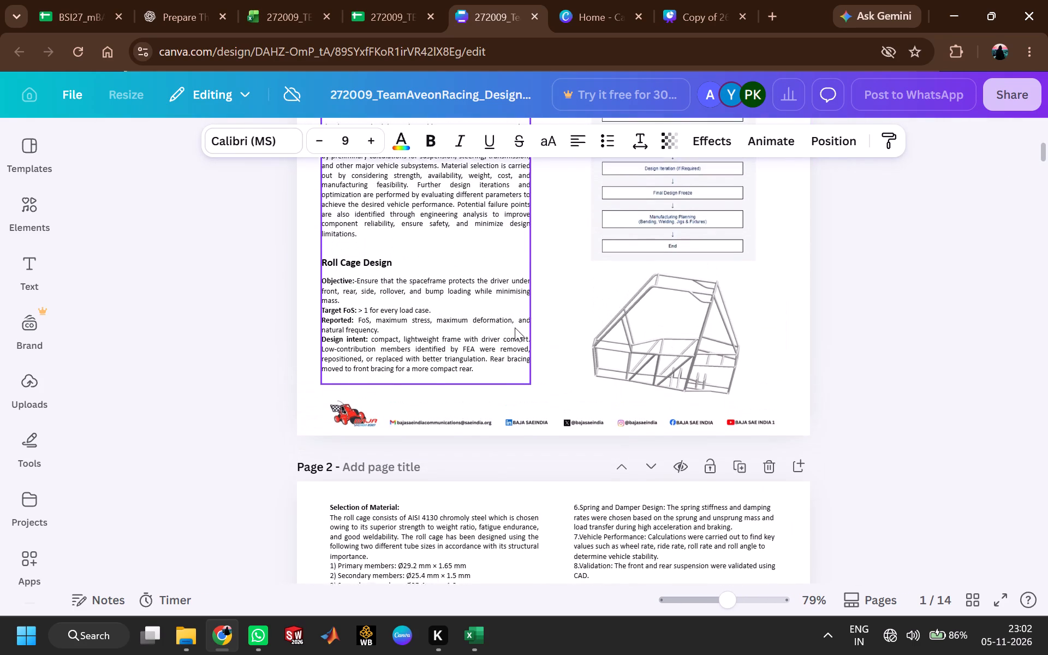
scroll(515, 327, "up", 1)
scroll(515, 327, "down", 2)
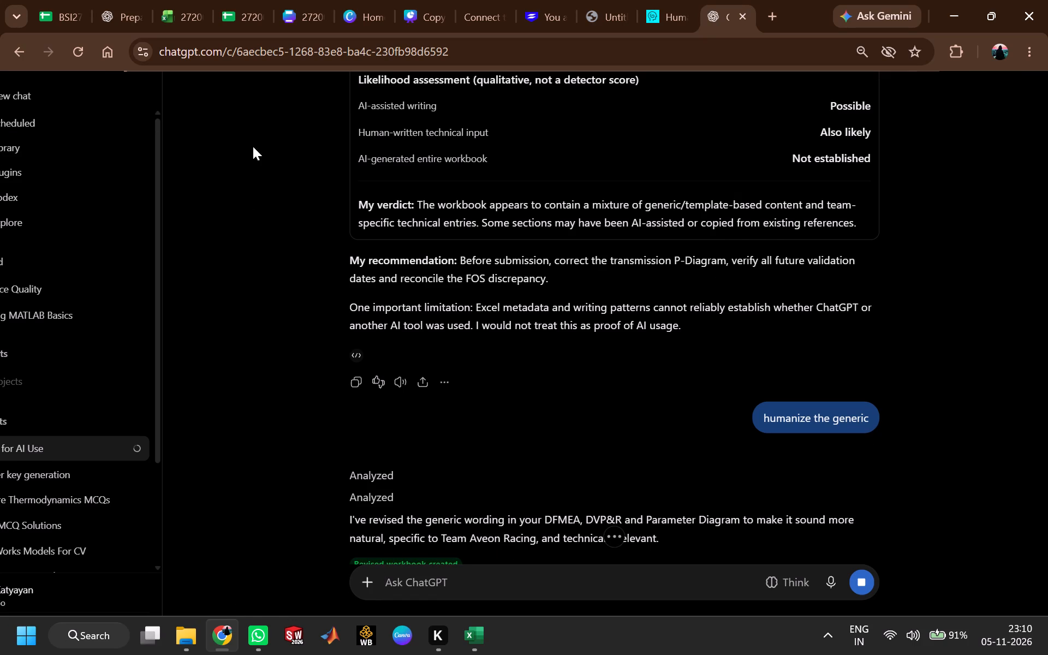
In the design specifications spreadsheet, clear the four Steering sheet values under the Dynamic Steer Ratio heading, from Rotational Damping to Percentage of Ackermann.
left_click(53, 0)
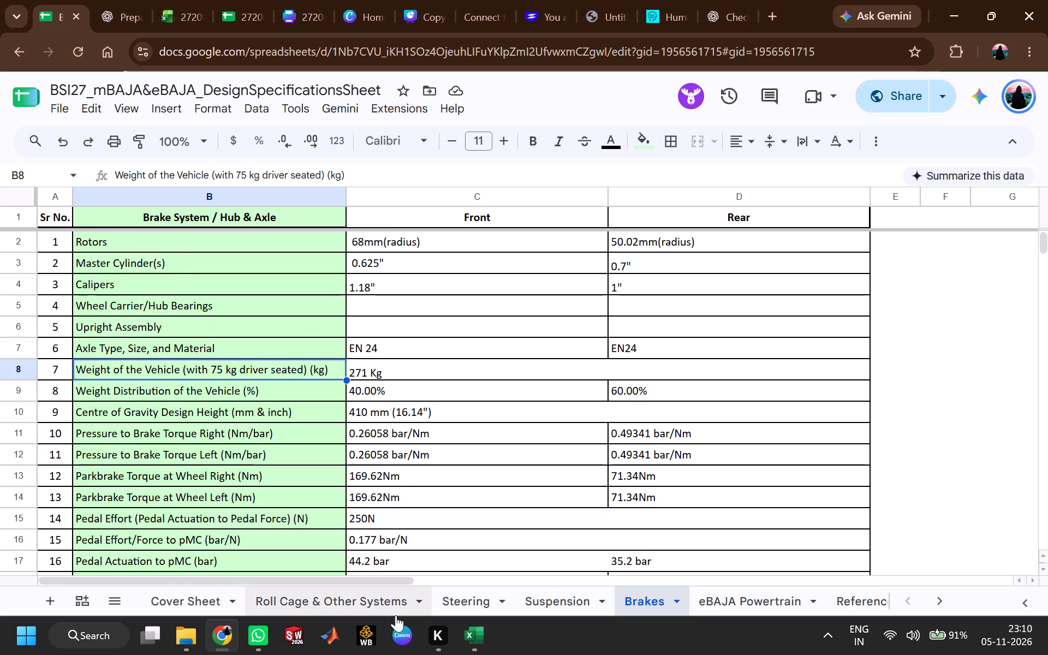
left_click(374, 603)
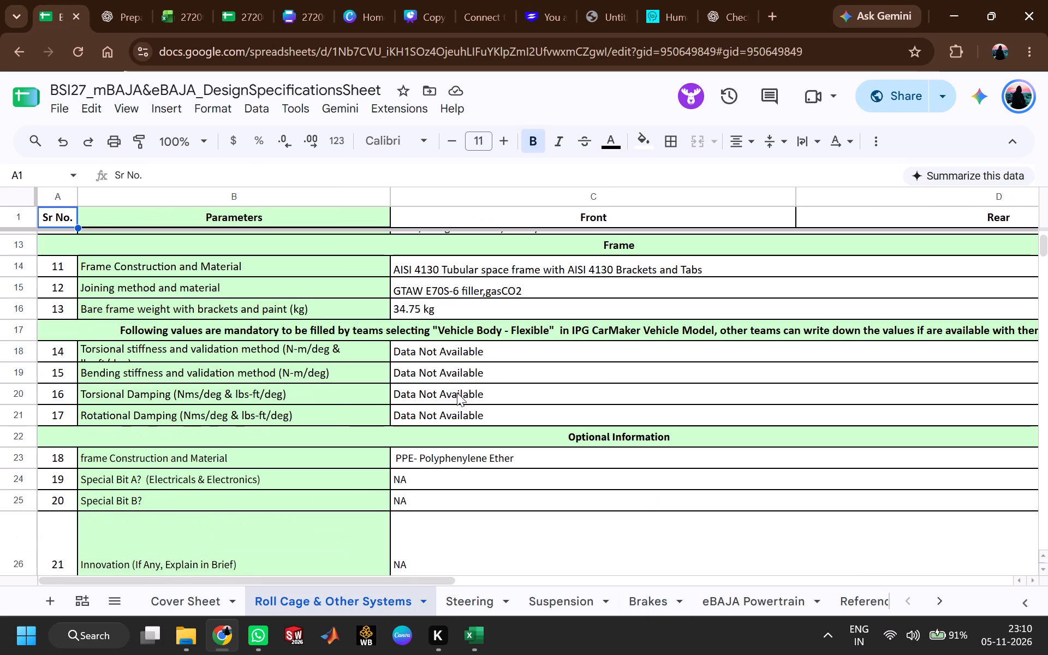
left_click(556, 596)
left_click(475, 594)
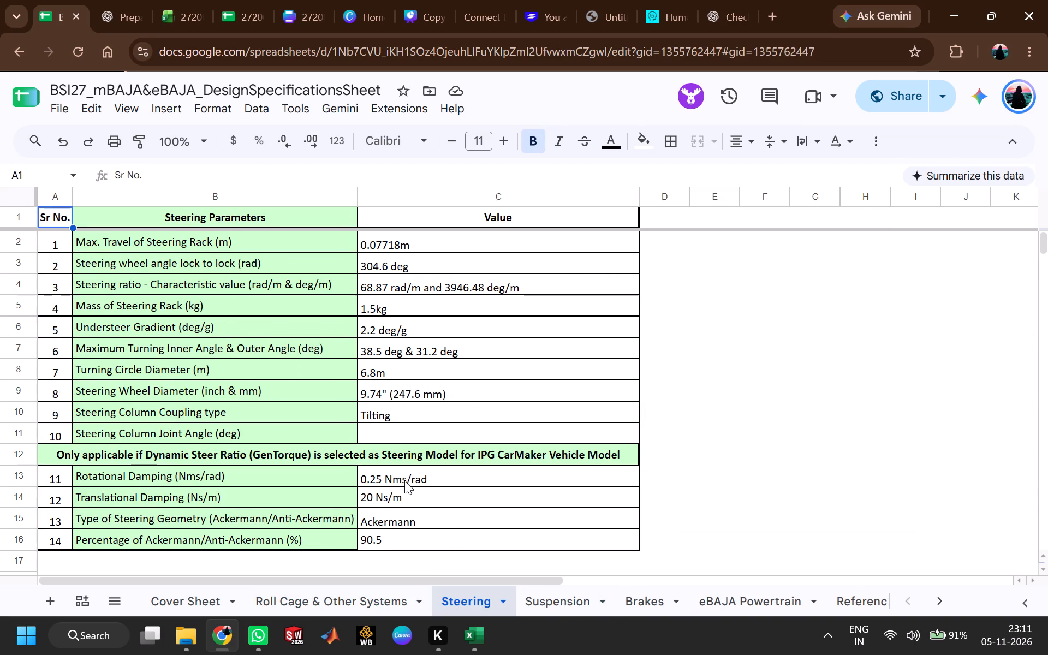
left_click_drag(404, 484, 409, 531)
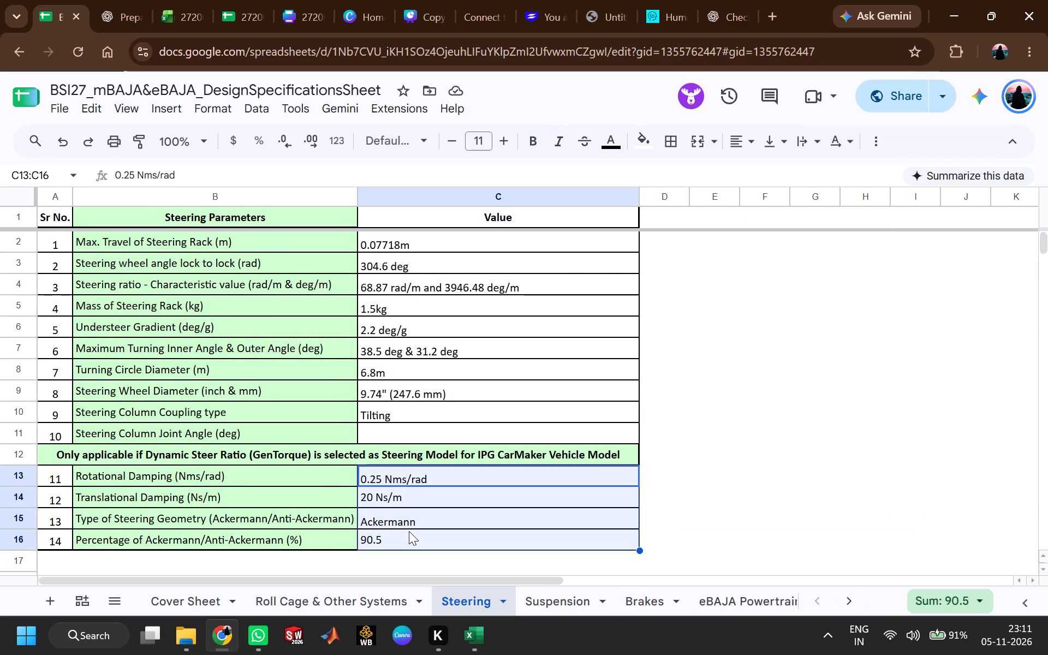
key("BackSpace")
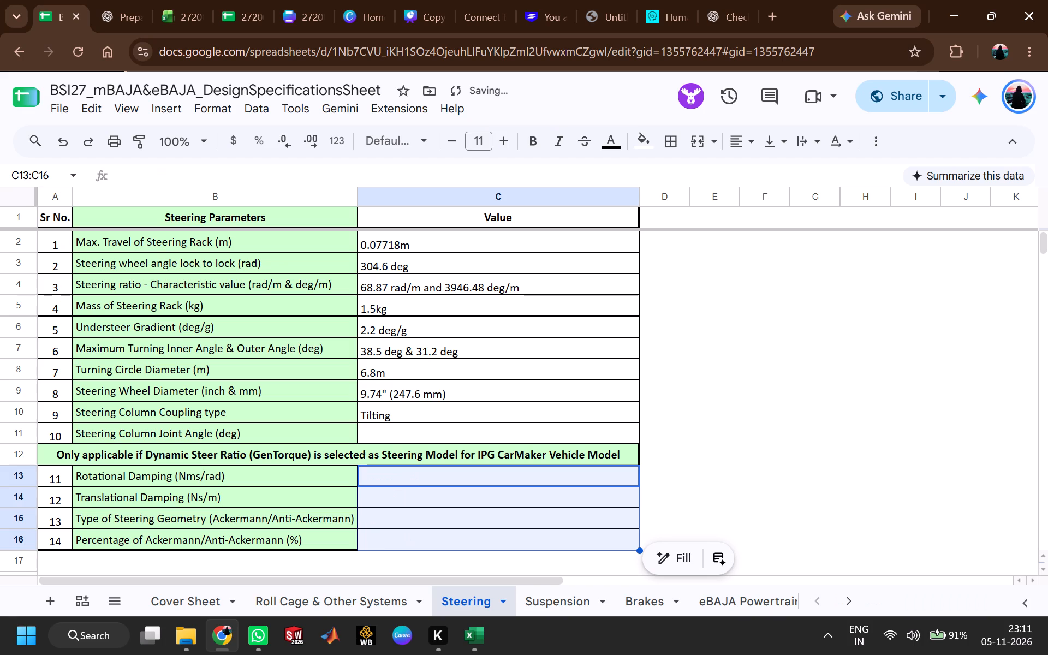
key("n")
key("BackSpace")
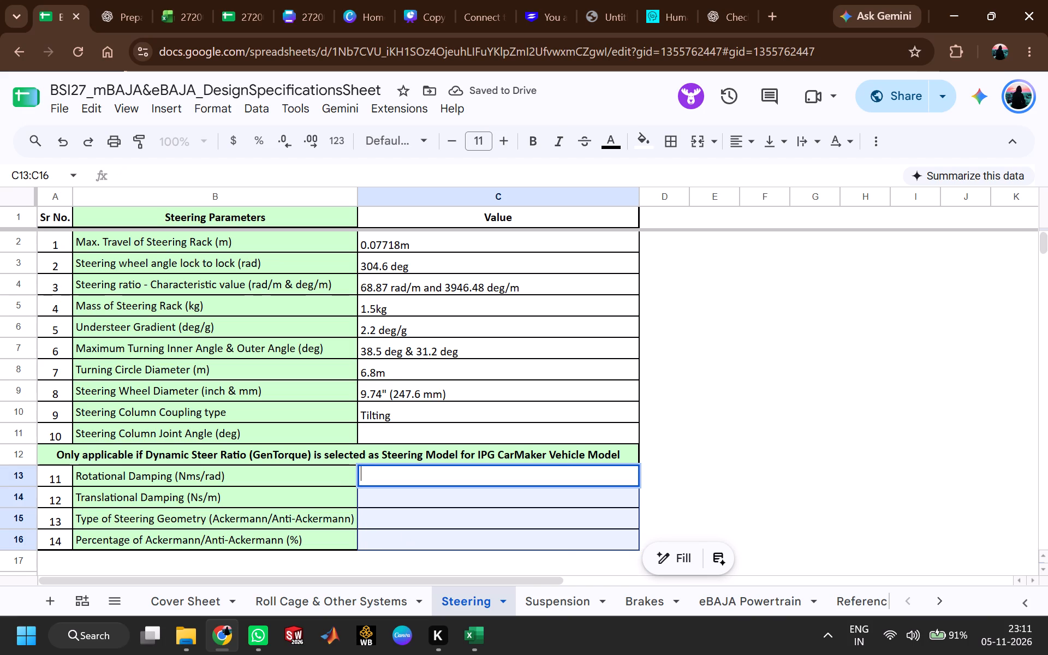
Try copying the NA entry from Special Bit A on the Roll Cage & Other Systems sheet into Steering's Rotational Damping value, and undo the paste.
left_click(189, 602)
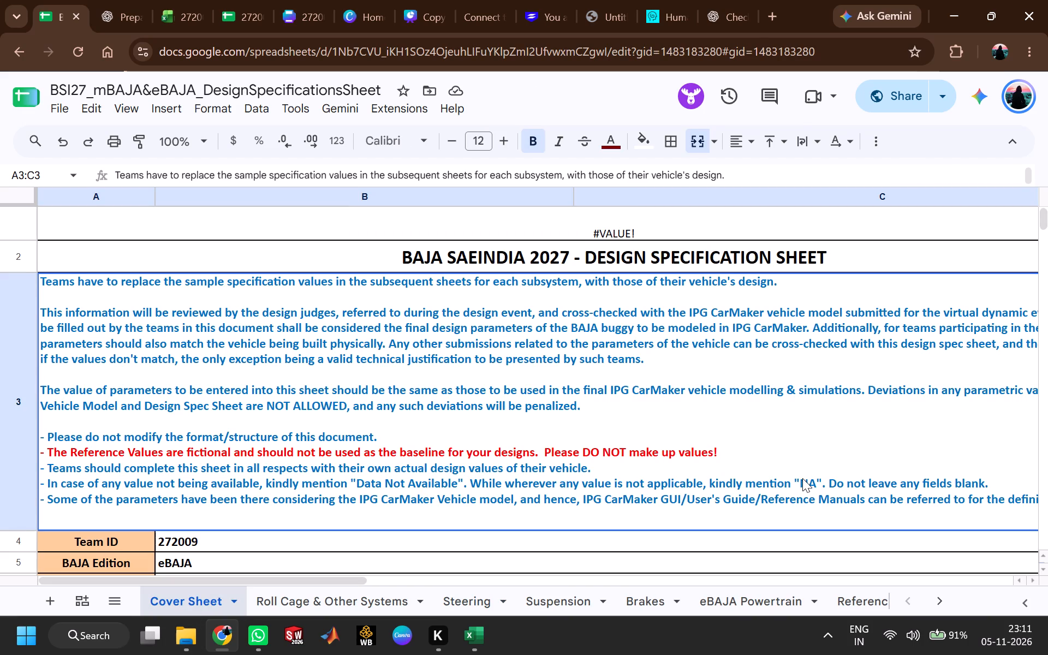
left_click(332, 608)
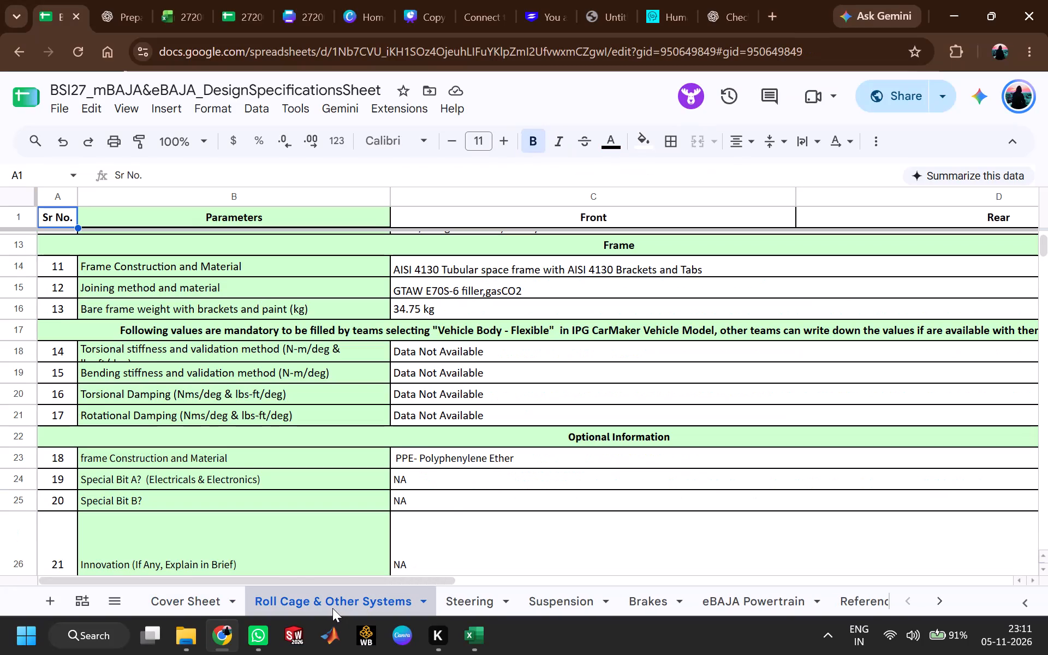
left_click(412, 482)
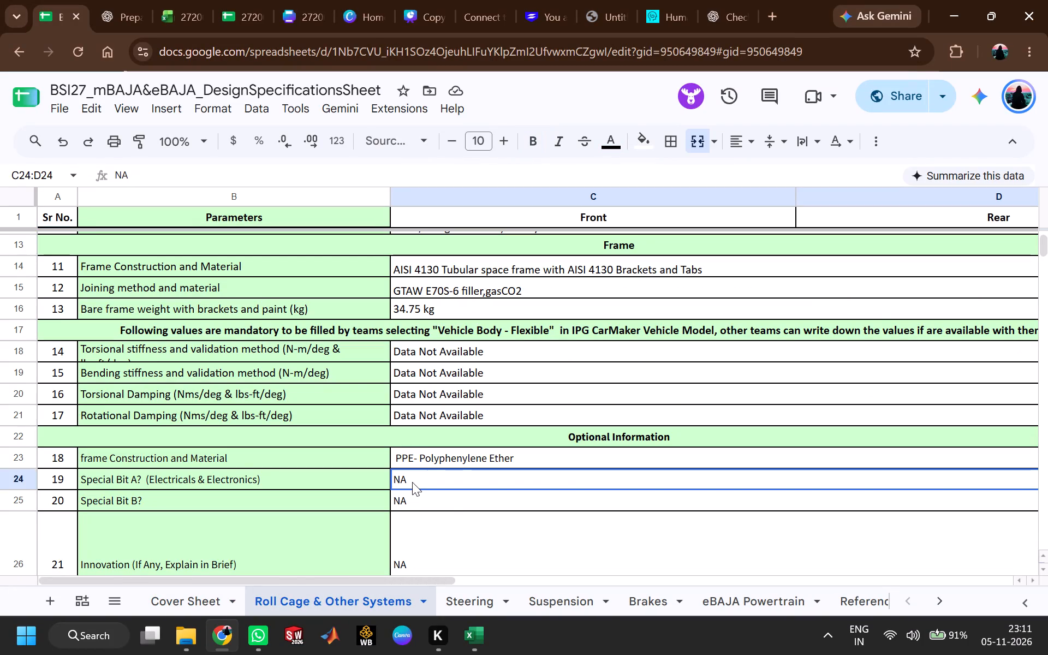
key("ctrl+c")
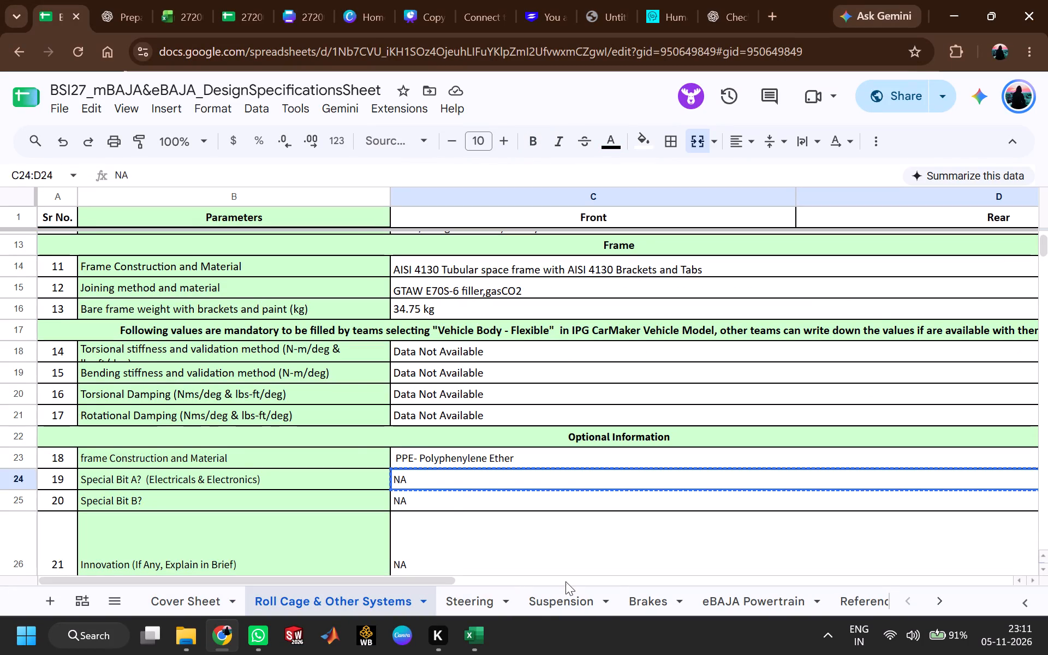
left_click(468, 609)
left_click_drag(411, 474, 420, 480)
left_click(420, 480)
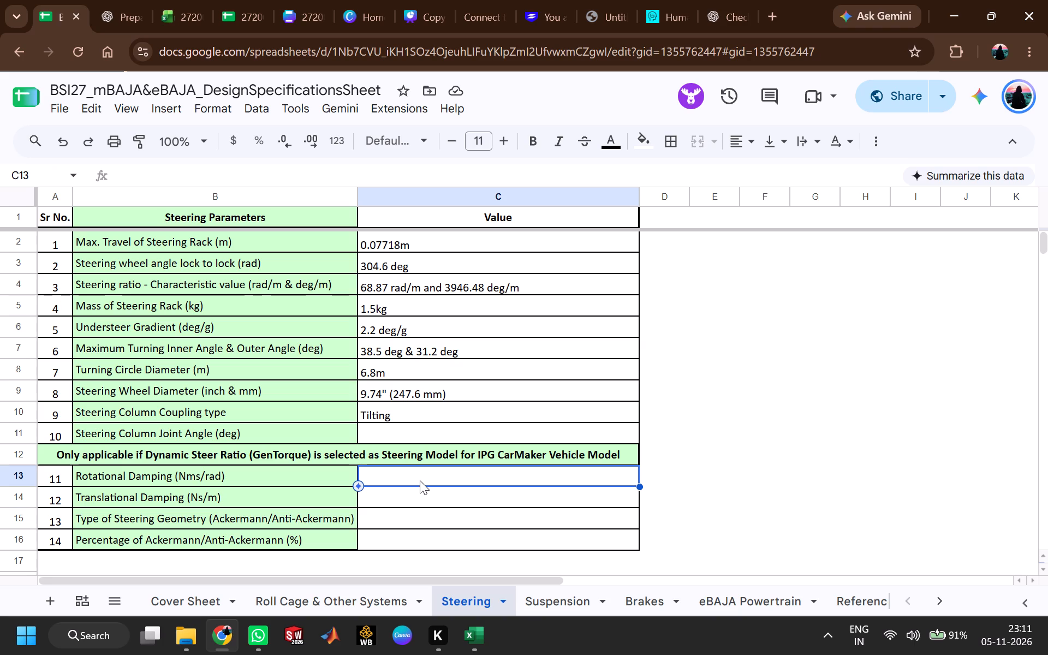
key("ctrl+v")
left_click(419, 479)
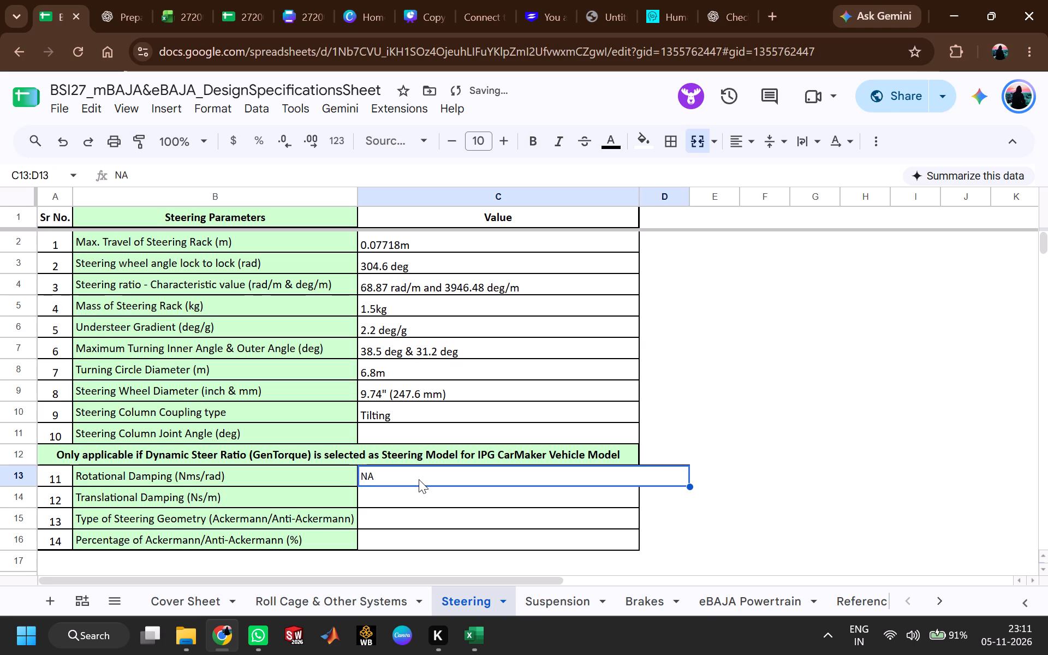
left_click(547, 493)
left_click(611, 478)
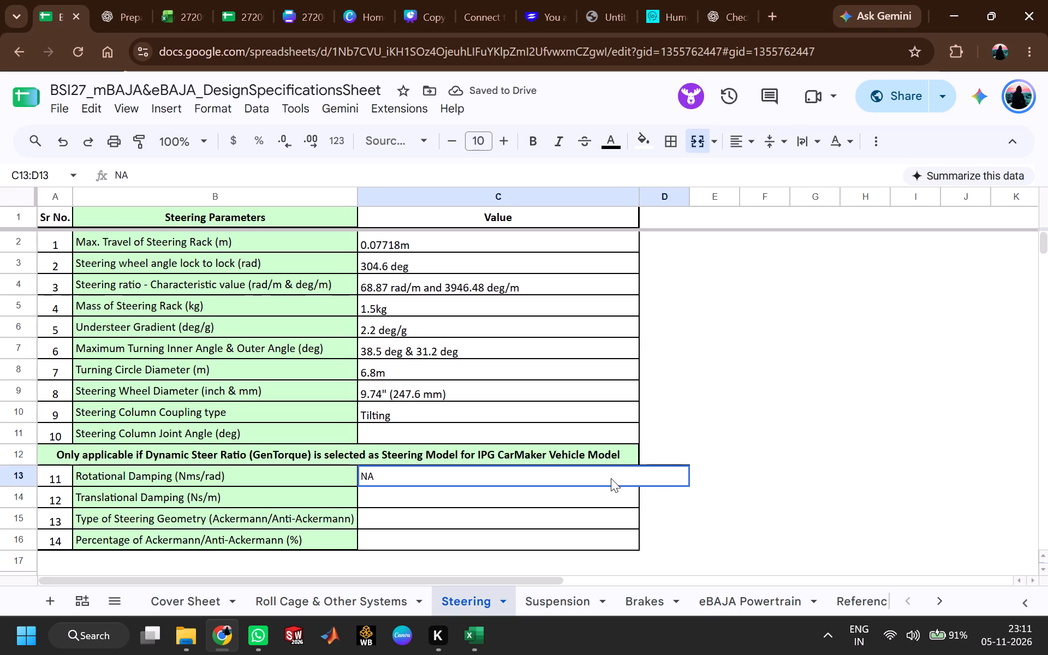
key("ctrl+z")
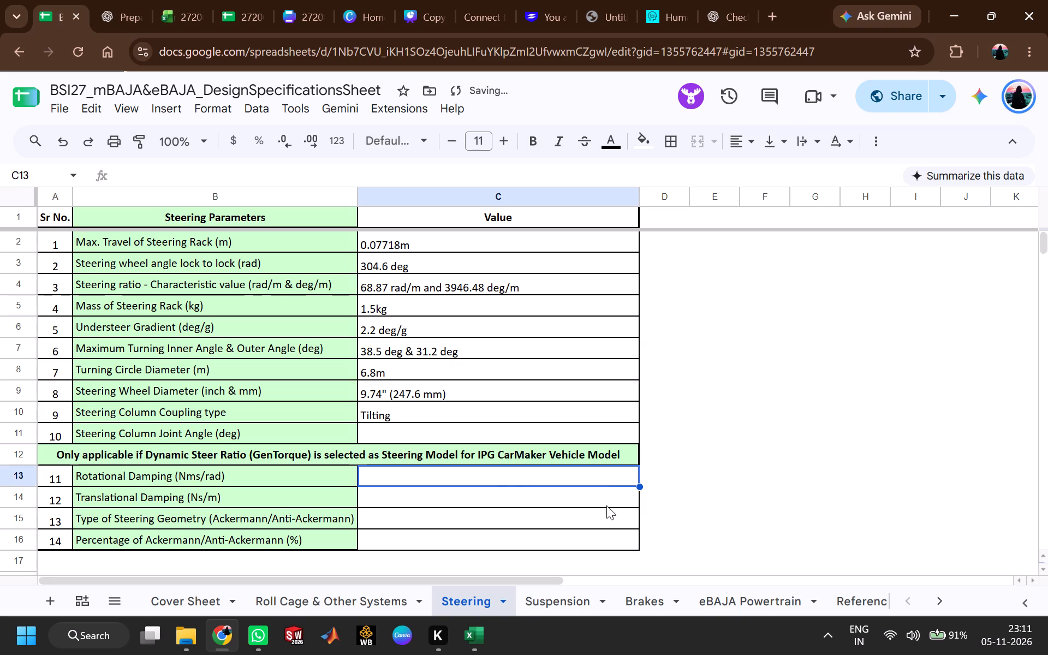
Enter NA as the Rotational Damping value and copy it to Translational Damping, Type of Steering Geometry and Percentage of Ackermann.
type("NA")
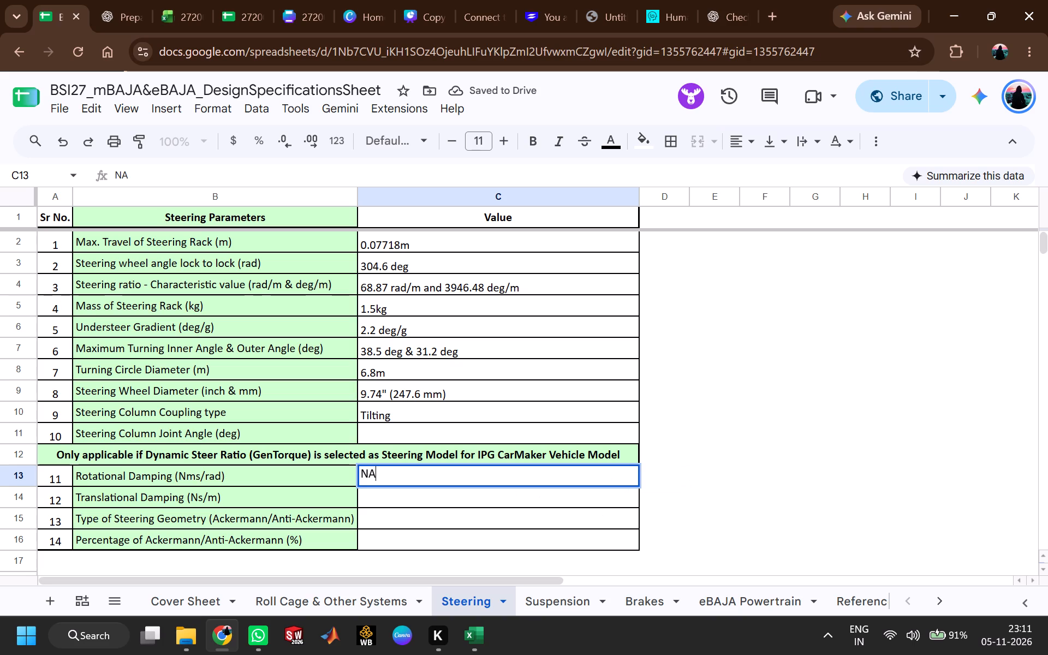
left_click(492, 505)
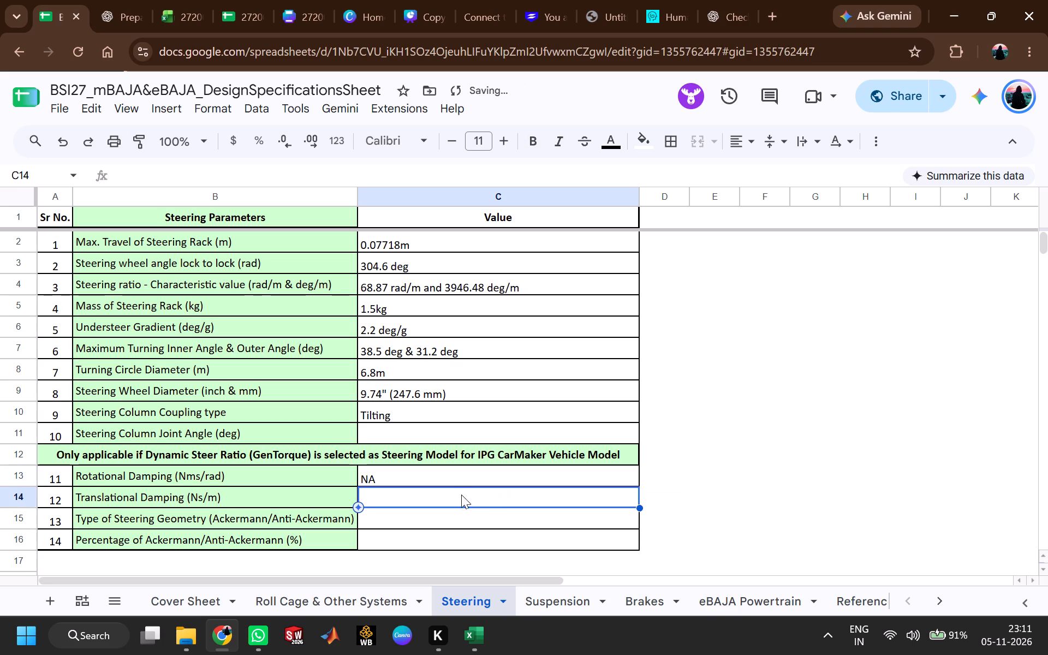
left_click(446, 474)
key("ctrl+c")
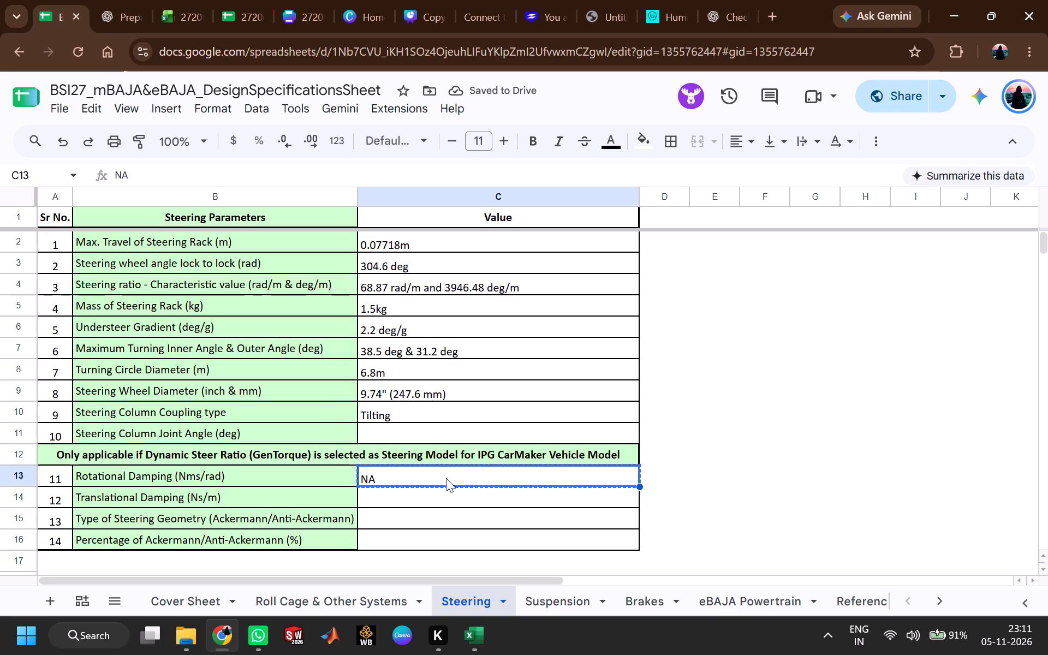
left_click_drag(448, 472, 449, 496)
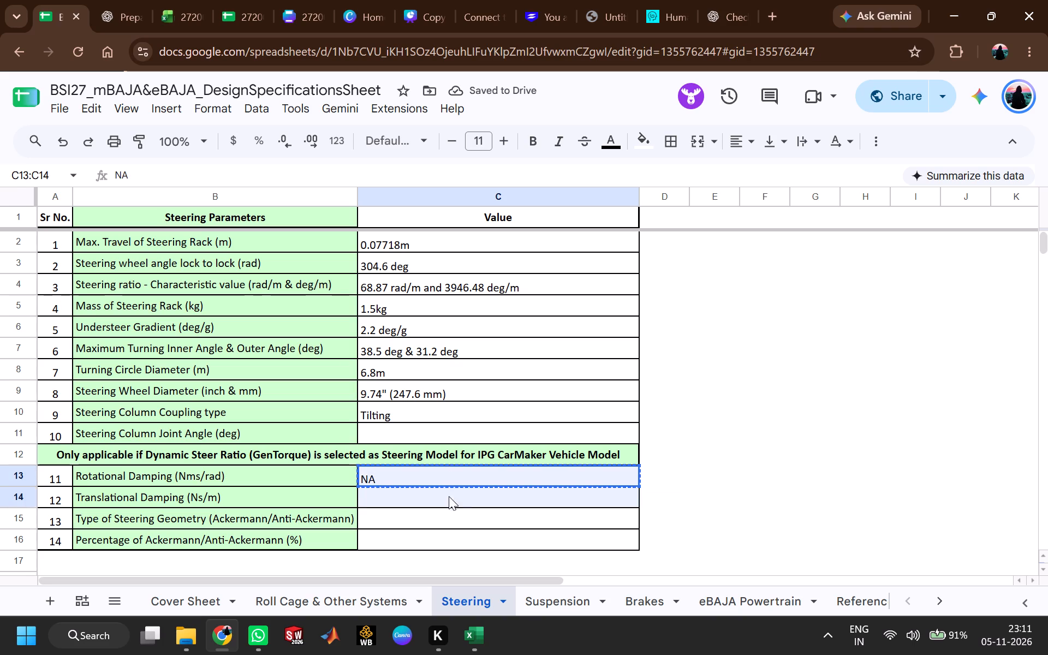
left_click_drag(449, 496, 453, 538)
key("ctrl+v")
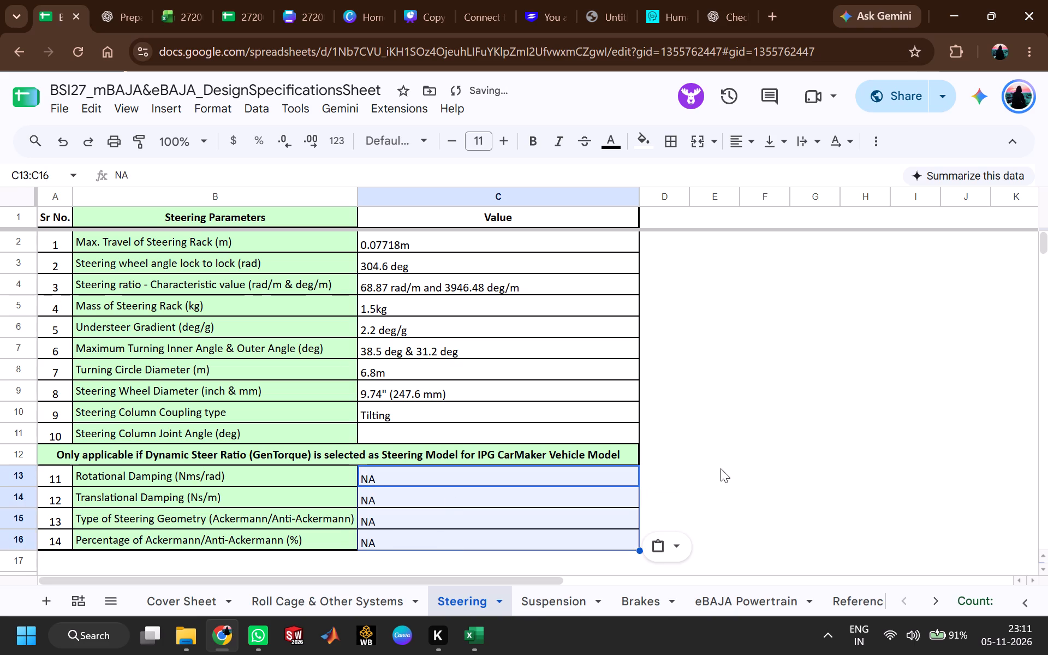
left_click(722, 468)
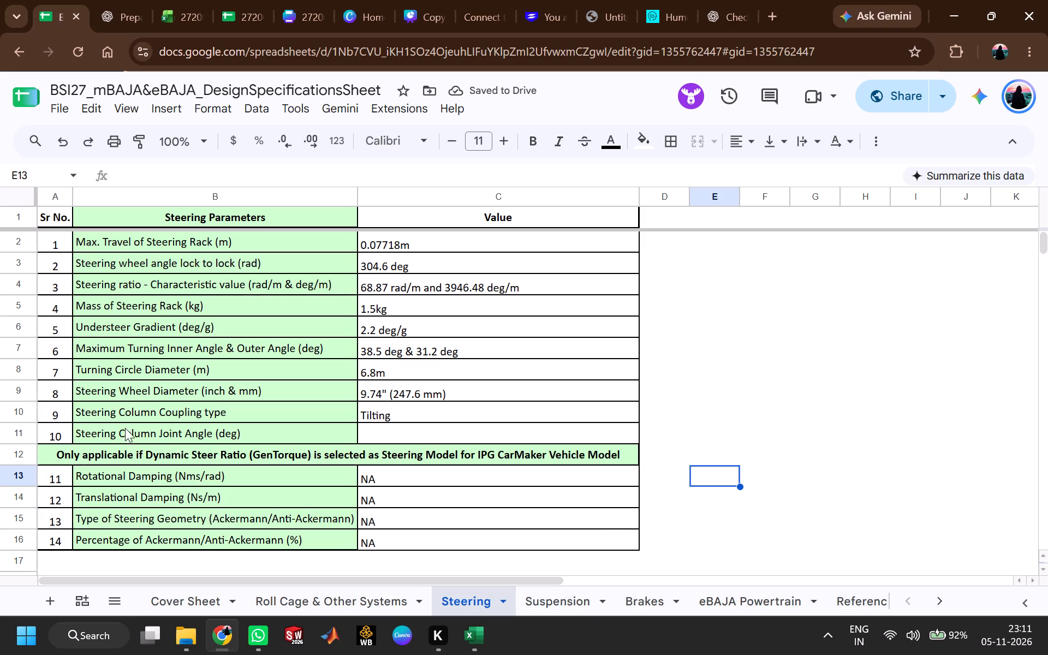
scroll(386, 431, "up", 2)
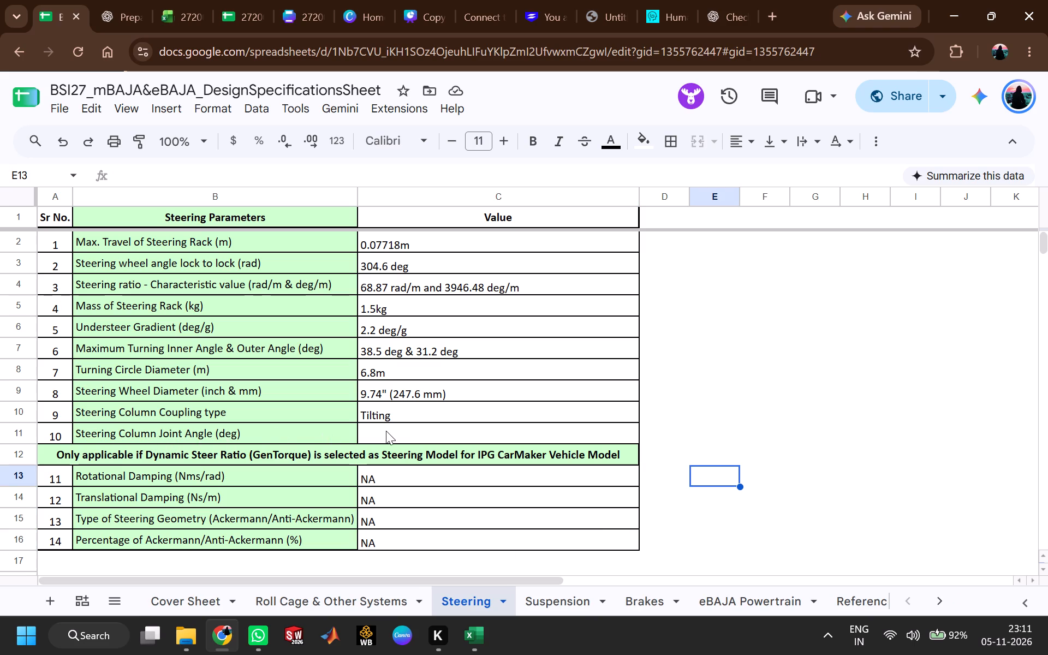
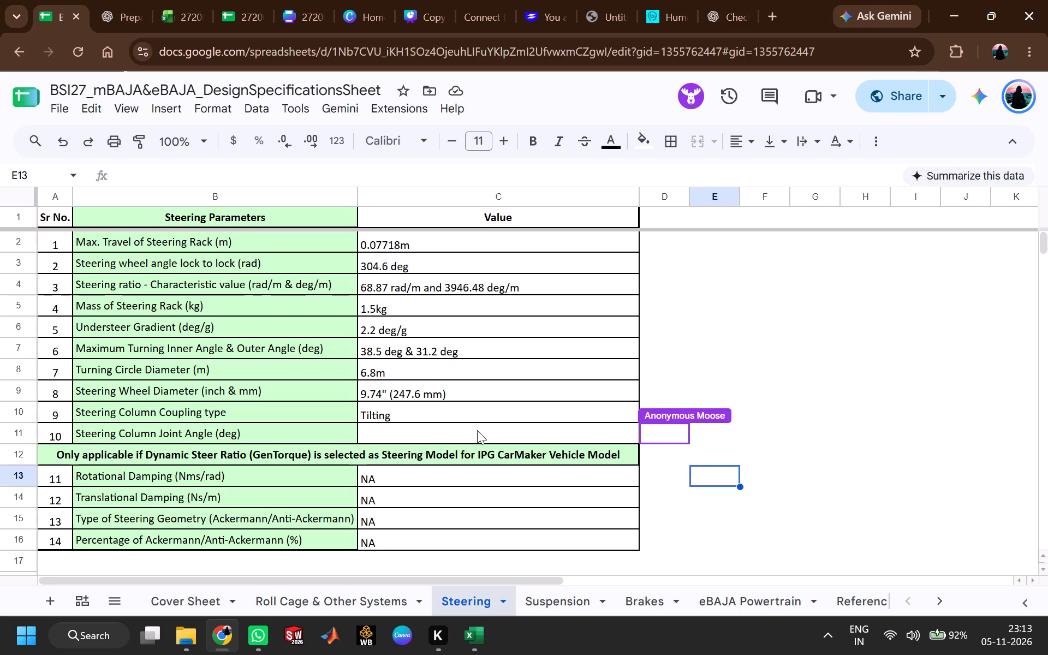
Enter 120deg as the Steering Column Joint Angle value on the Steering sheet.
left_click(450, 429)
type("120")
key("g")
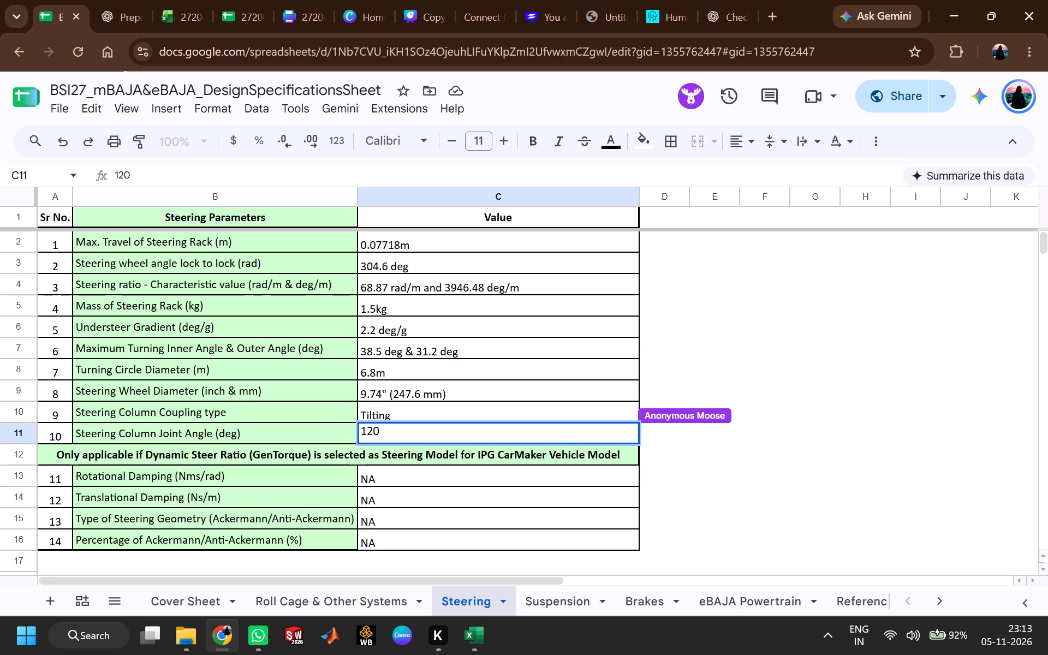
key("BackSpace")
type("DEG")
key("BackSpace")
key("BackSpace")
key("BackSpace")
type("de")
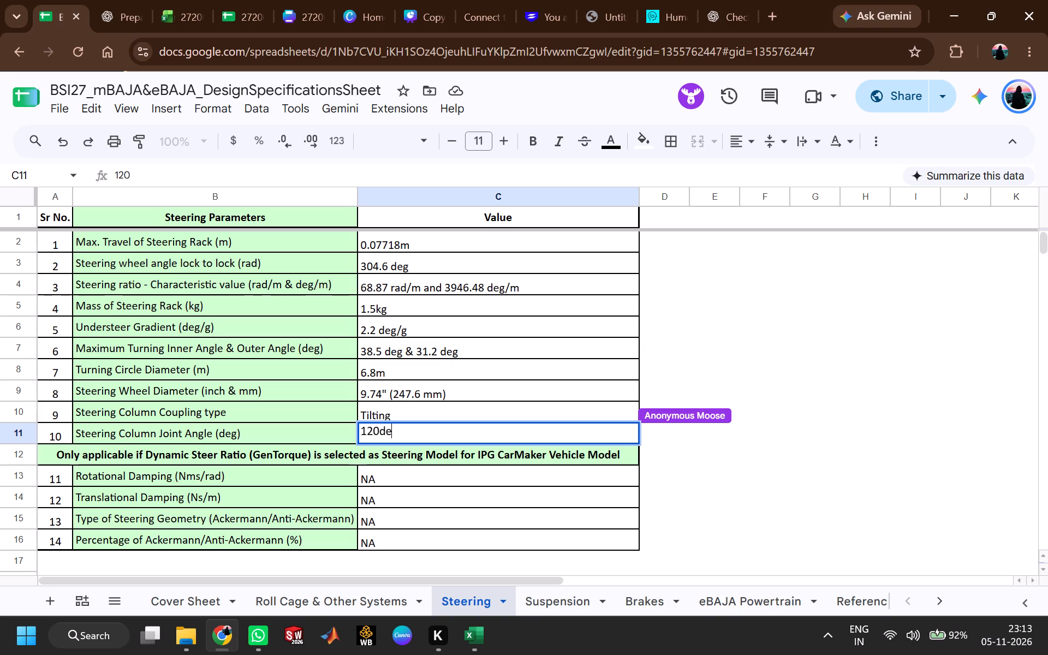
key("g")
key("Return")
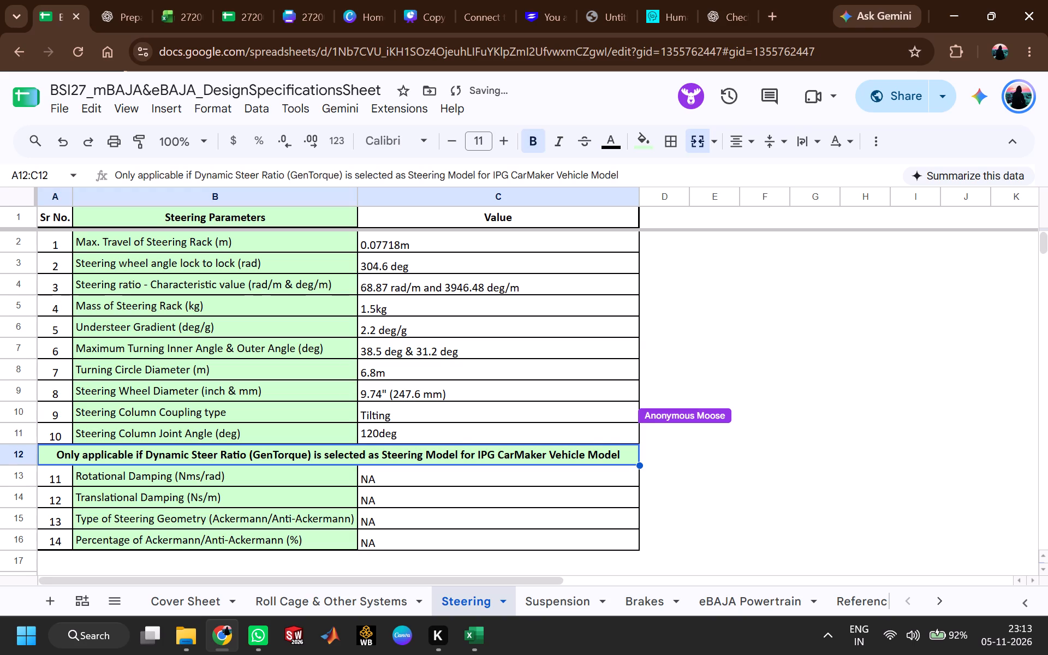
Review the front and rear parameter values on the Suspension sheet for missing entries.
scroll(489, 451, "up", 1)
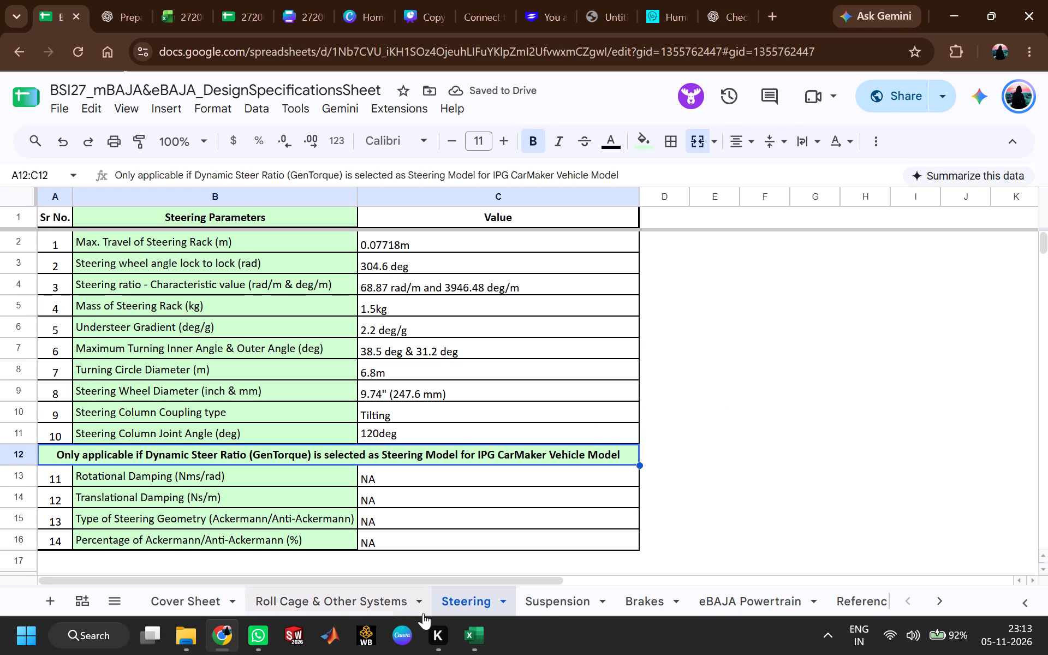
left_click(546, 603)
scroll(601, 343, "up", 1)
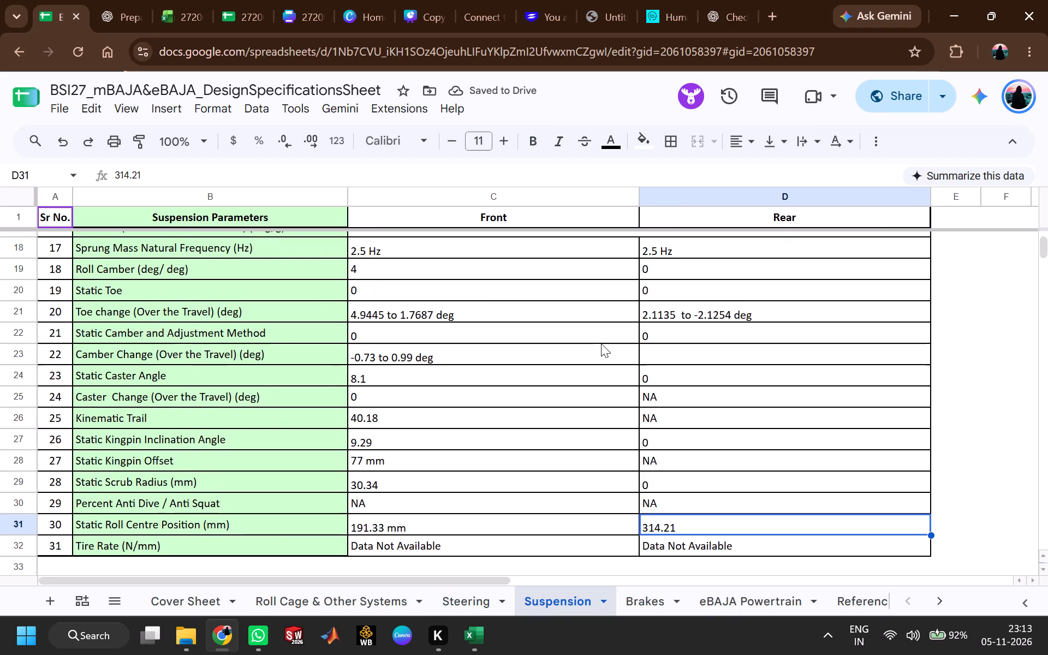
scroll(601, 343, "up", 1)
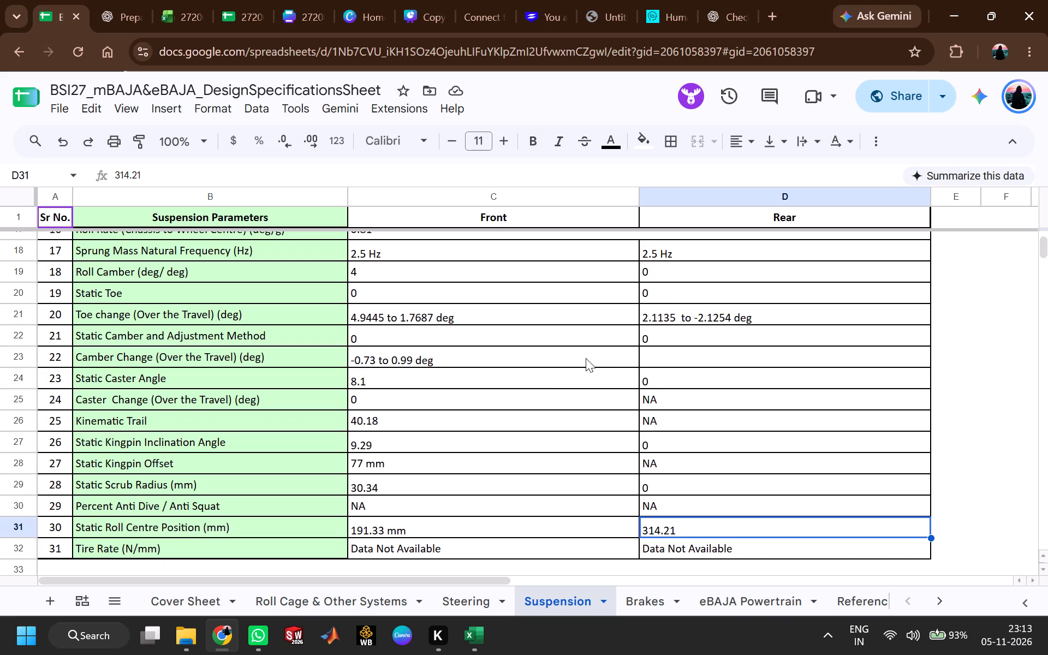
scroll(616, 354, "up", 1)
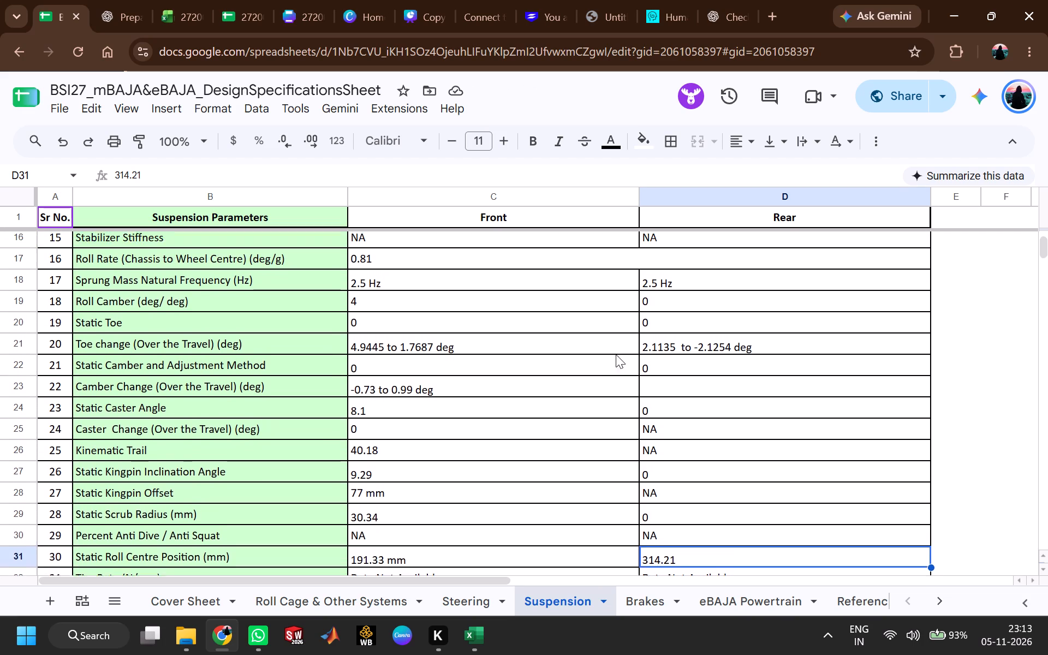
scroll(616, 354, "up", 4)
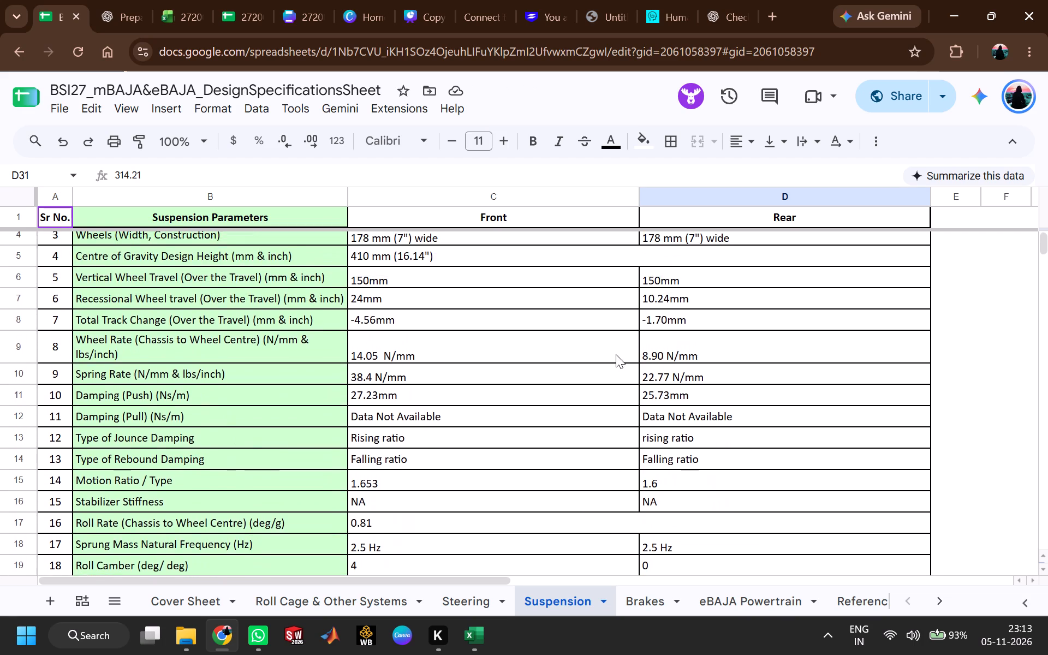
scroll(616, 354, "up", 1)
scroll(616, 354, "down", 2)
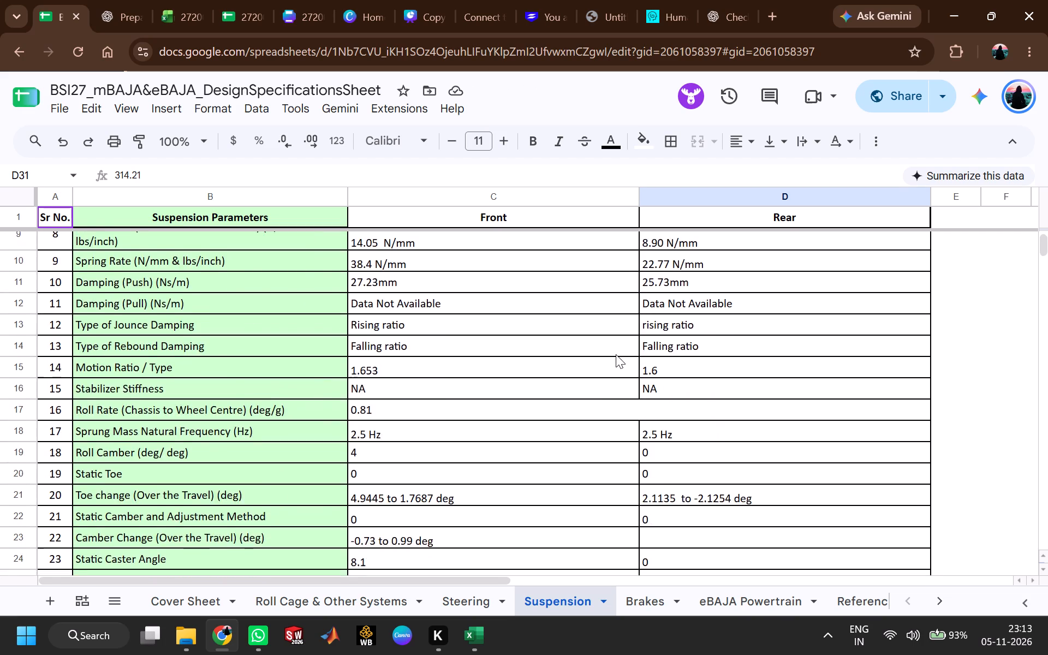
scroll(616, 354, "down", 3)
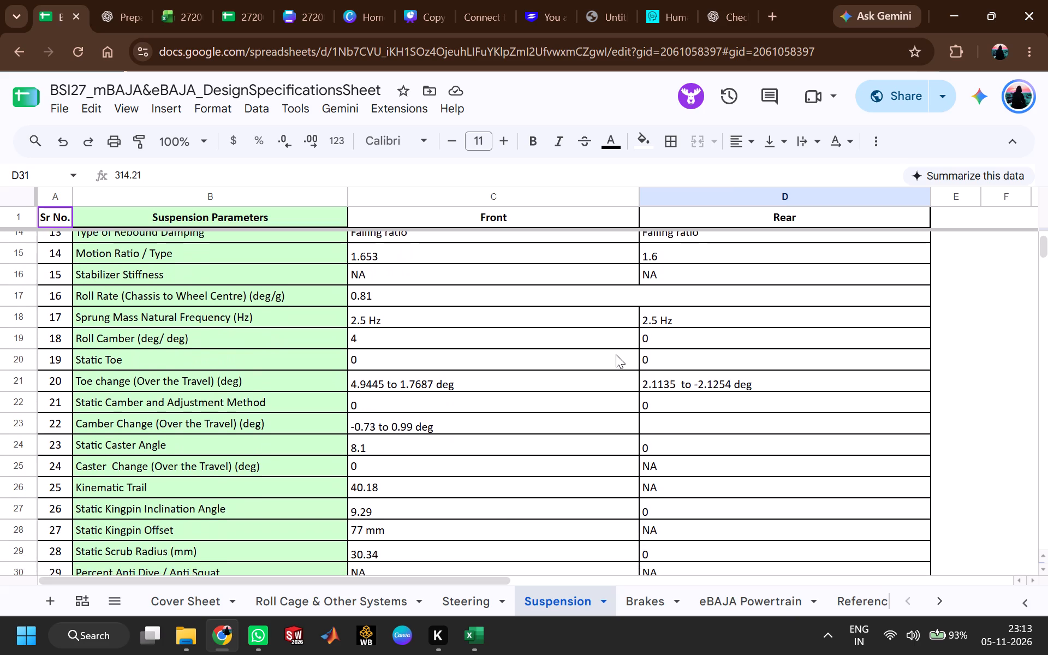
scroll(616, 354, "down", 1)
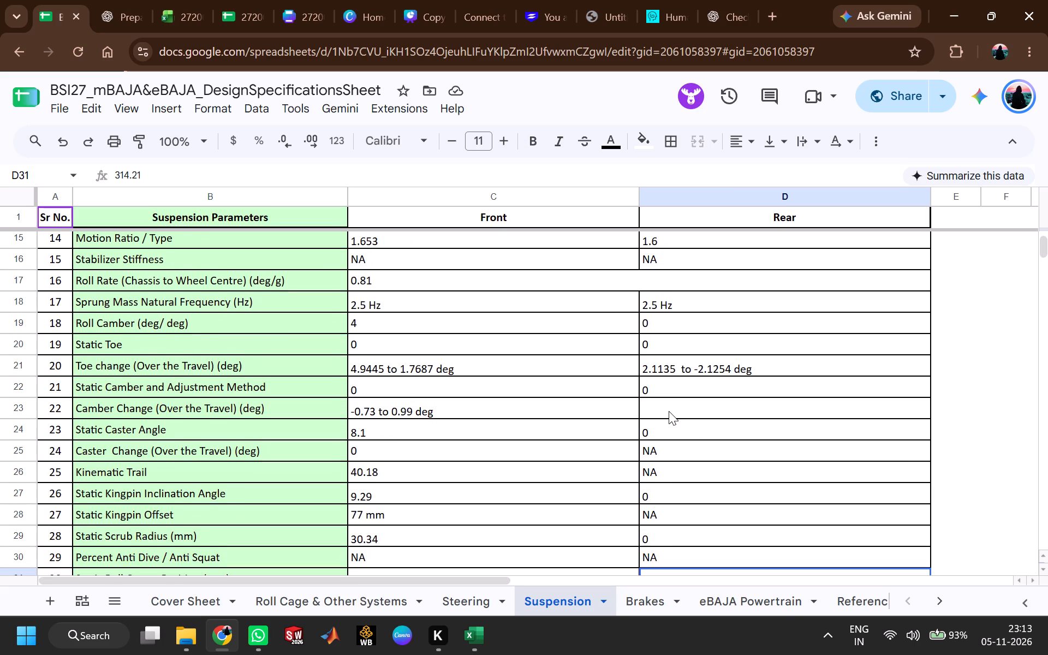
Enter 0 as the Rear value of Camber Change (Over the Travel) on the Suspension sheet.
left_click(669, 411)
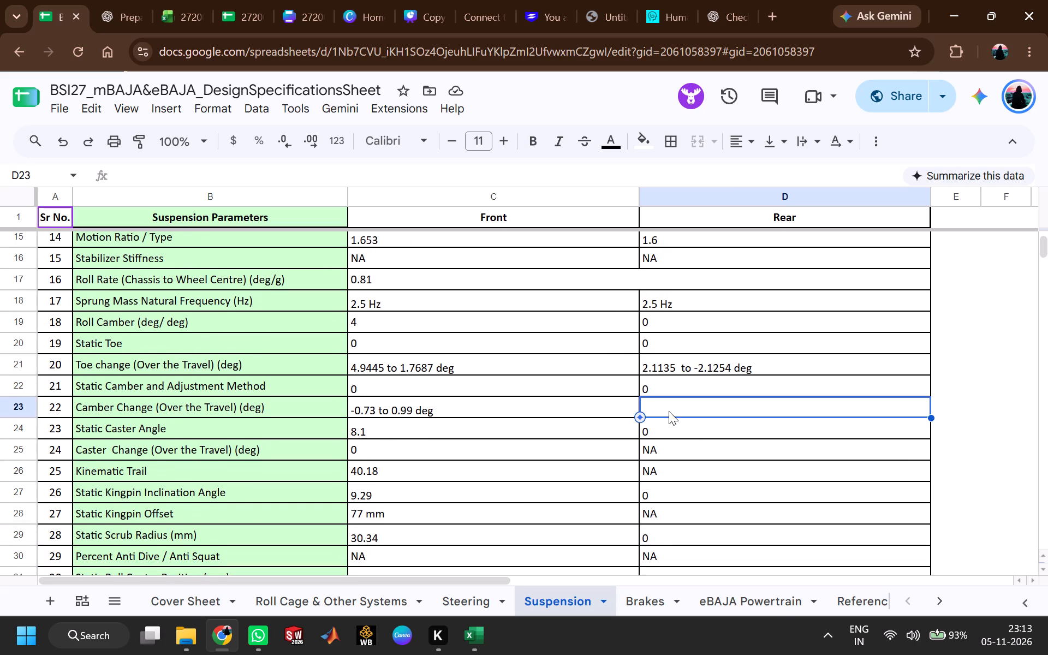
scroll(669, 411, "down", 1)
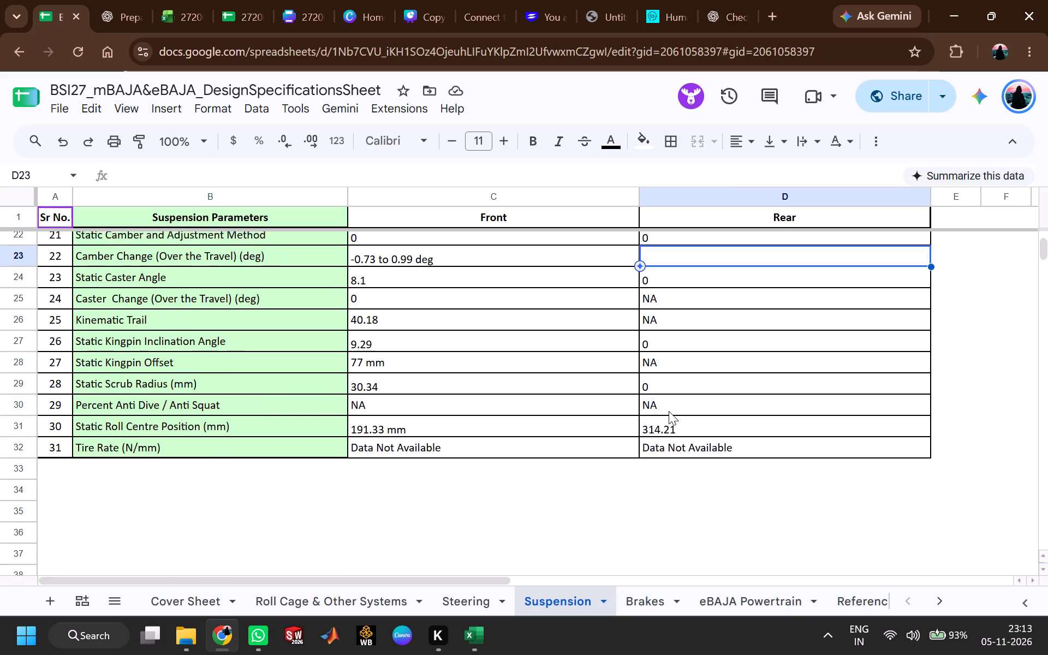
scroll(669, 411, "down", 1)
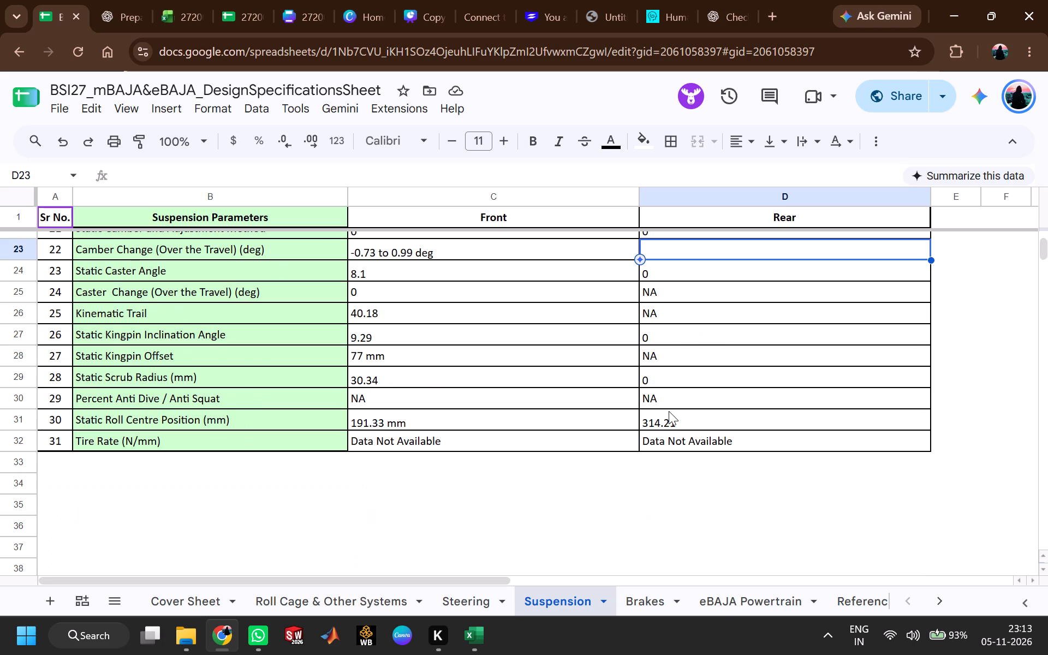
scroll(669, 411, "up", 1)
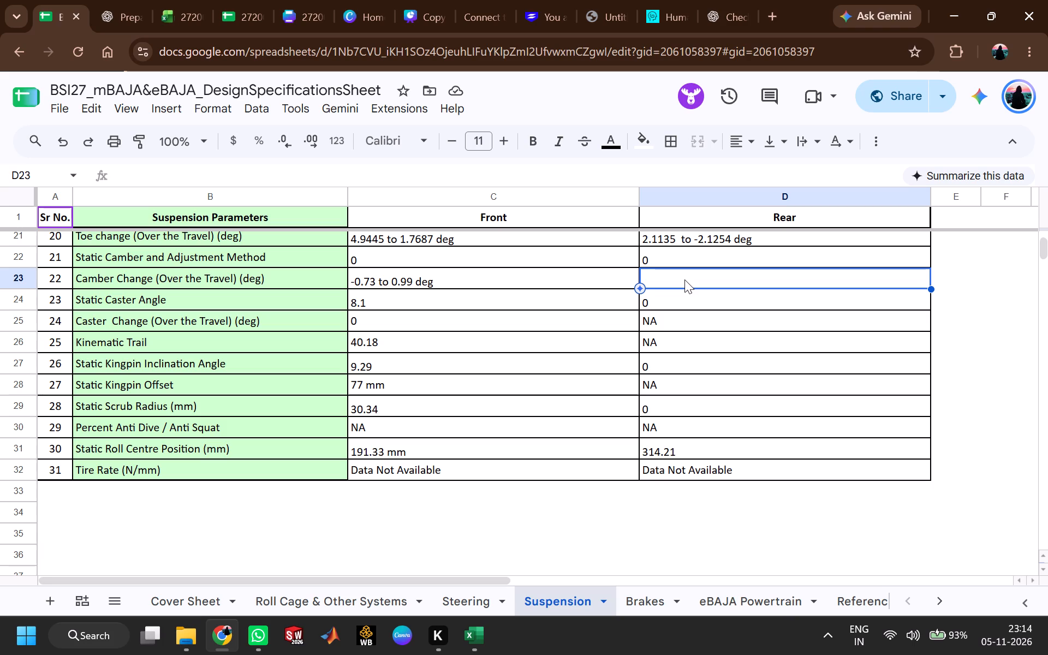
scroll(684, 279, "up", 1)
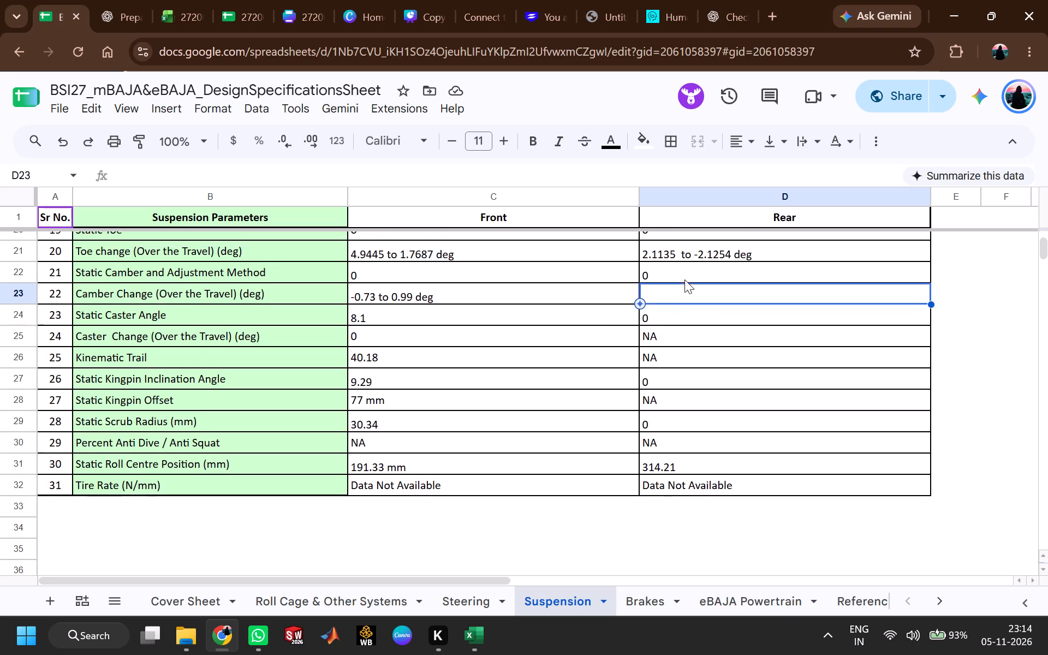
scroll(684, 279, "up", 6)
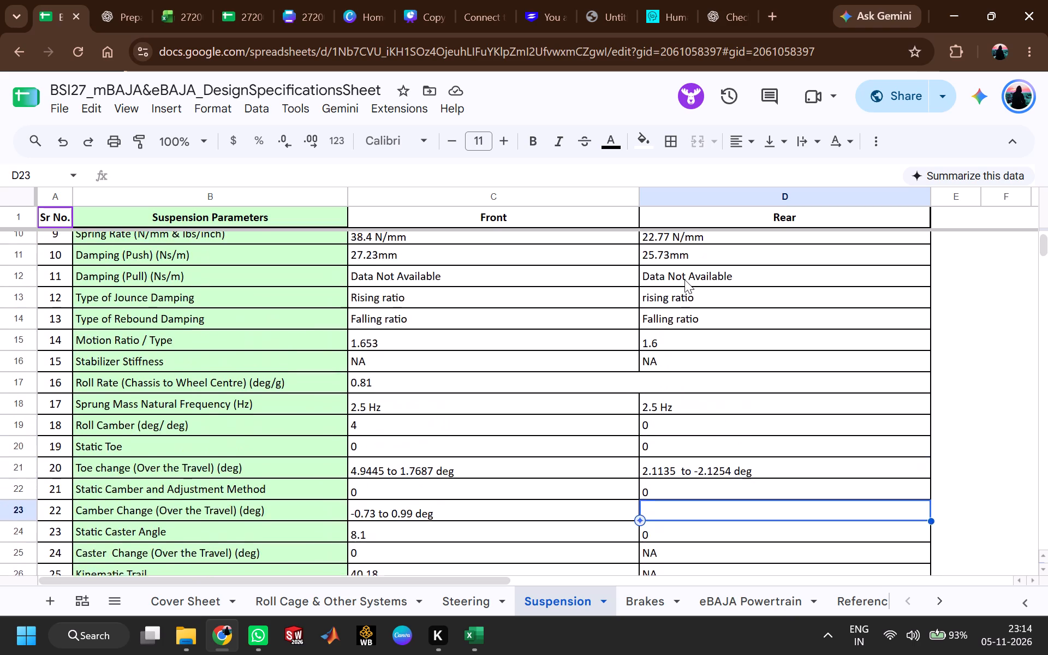
scroll(684, 279, "up", 2)
scroll(684, 279, "down", 1)
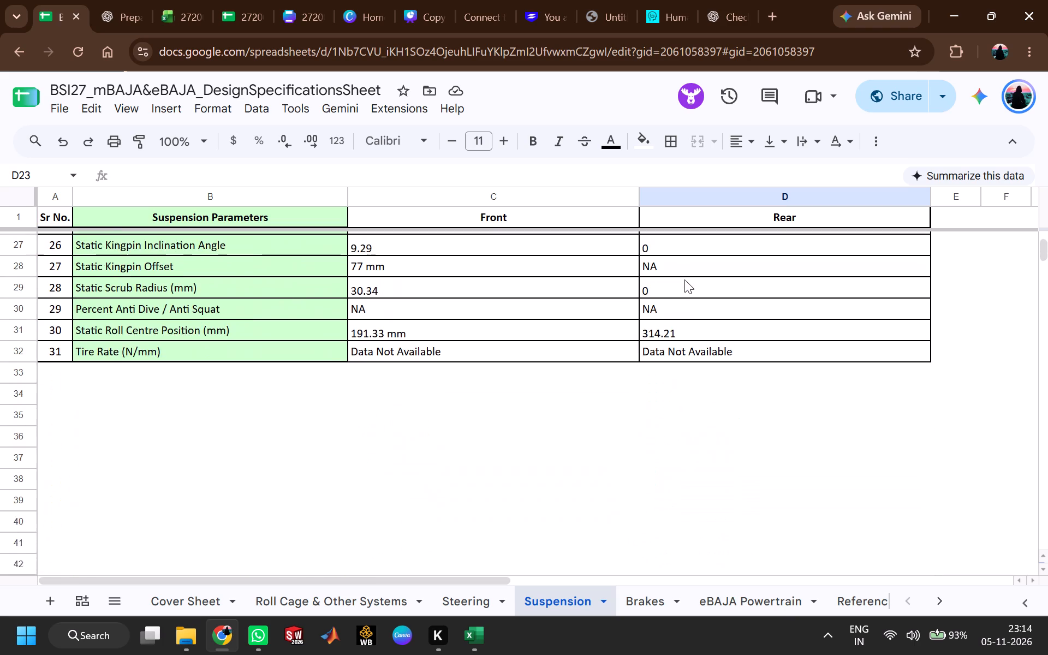
scroll(684, 279, "down", 1)
scroll(684, 279, "up", 2)
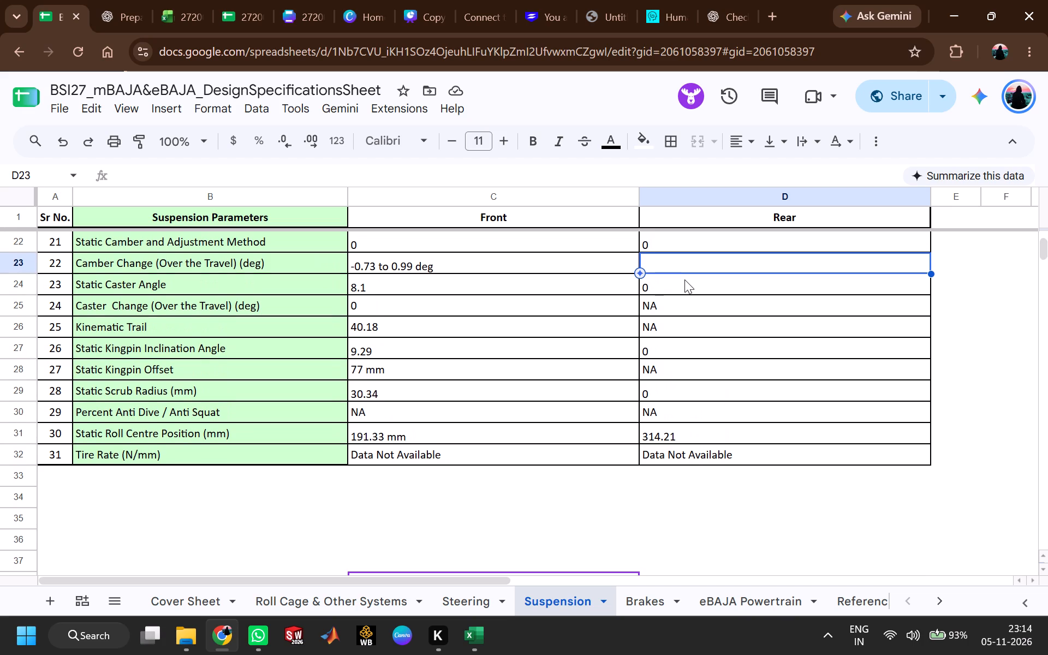
key("0")
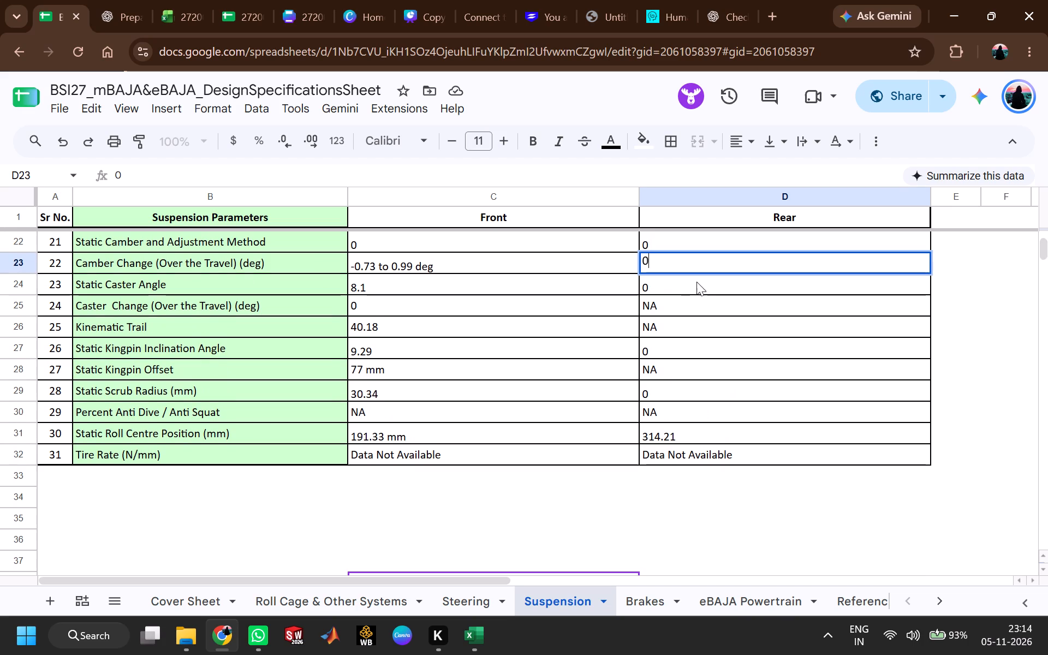
left_click(700, 311)
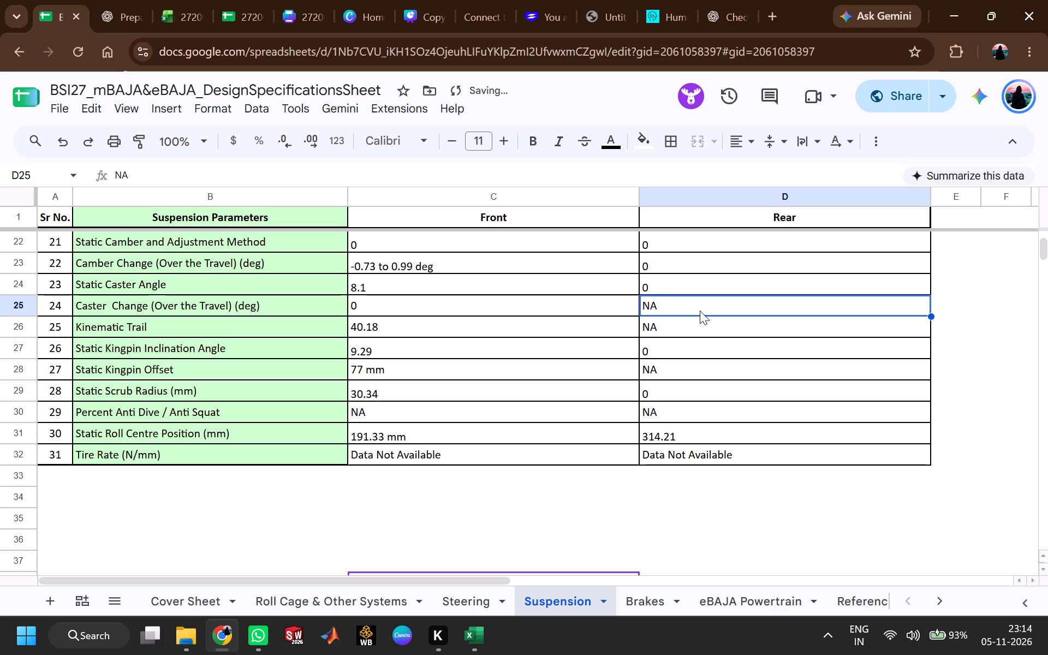
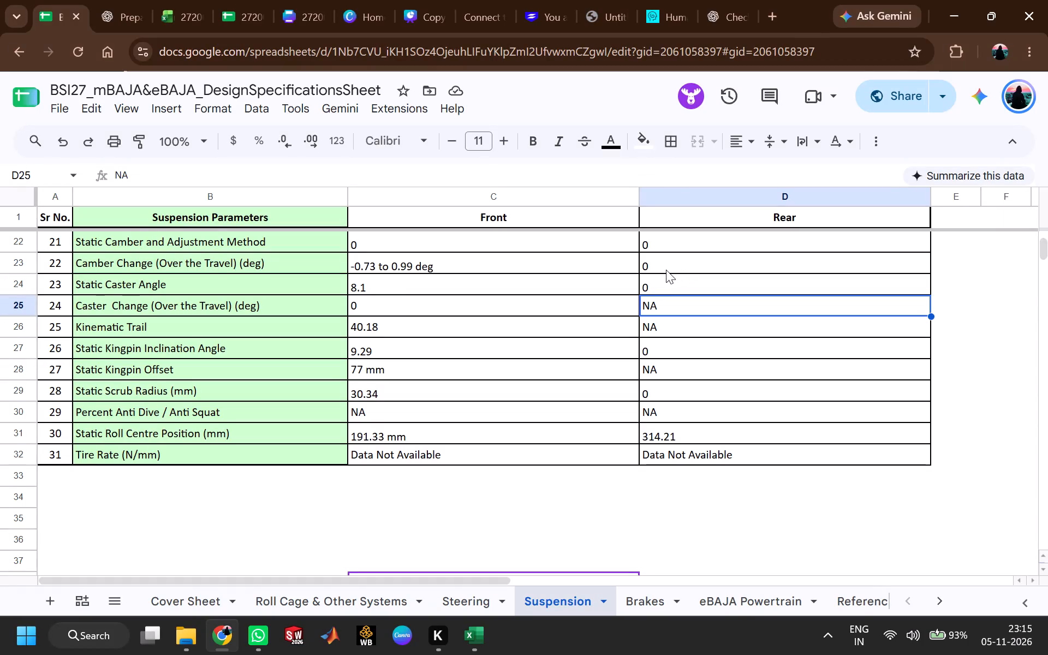
Compare the Suspension sheet's front and rear values, including camber change, with the suspension parameter table in the Canva presentation.
left_click(666, 270)
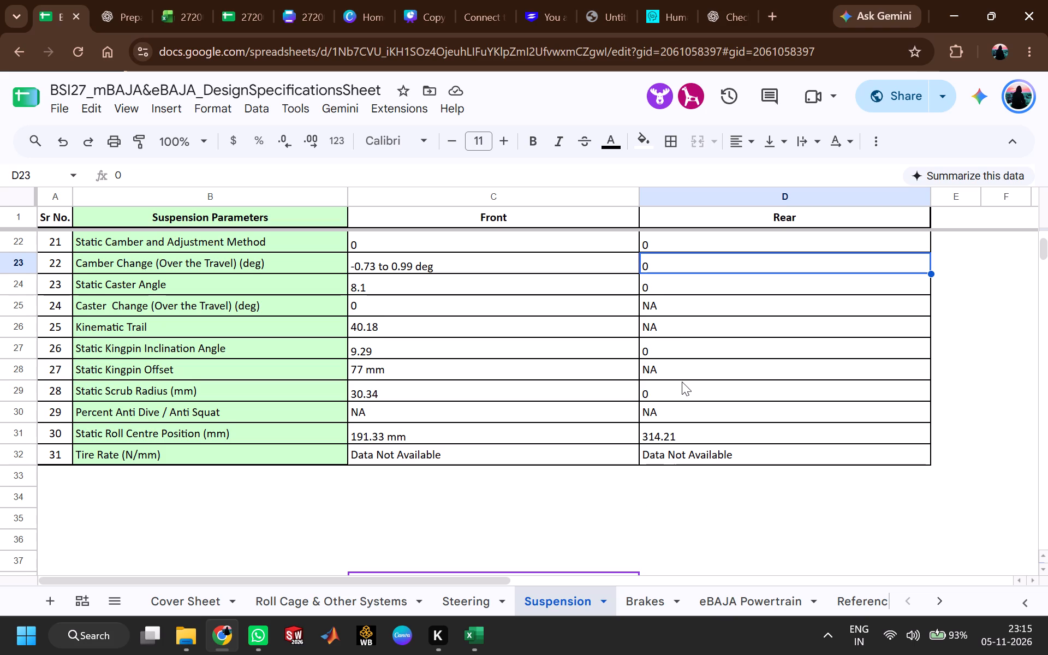
scroll(682, 382, "up", 2)
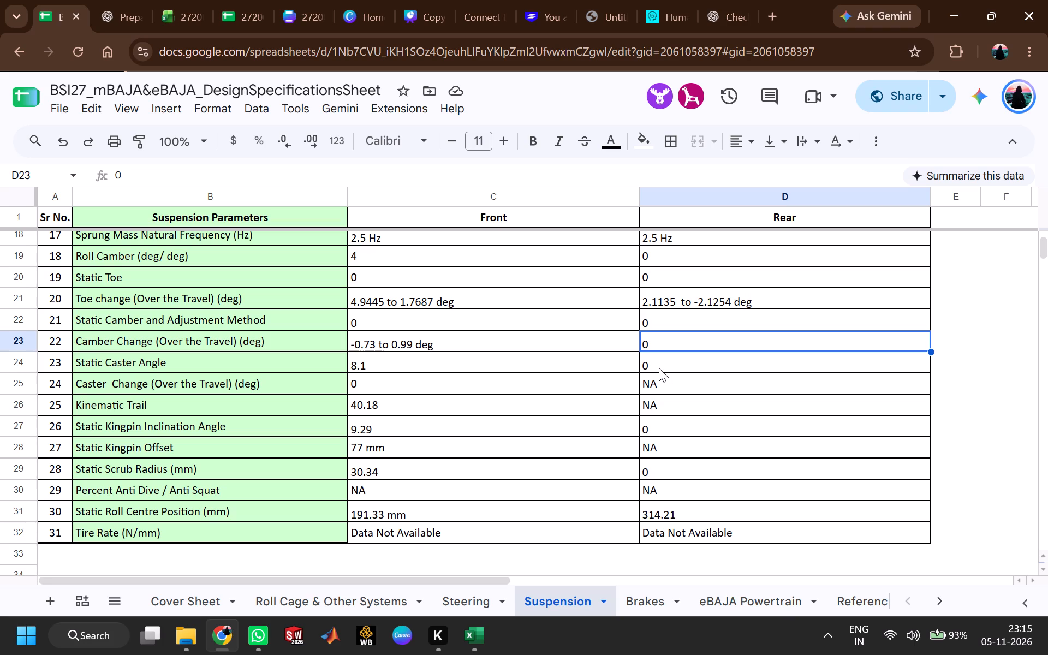
scroll(659, 368, "up", 1)
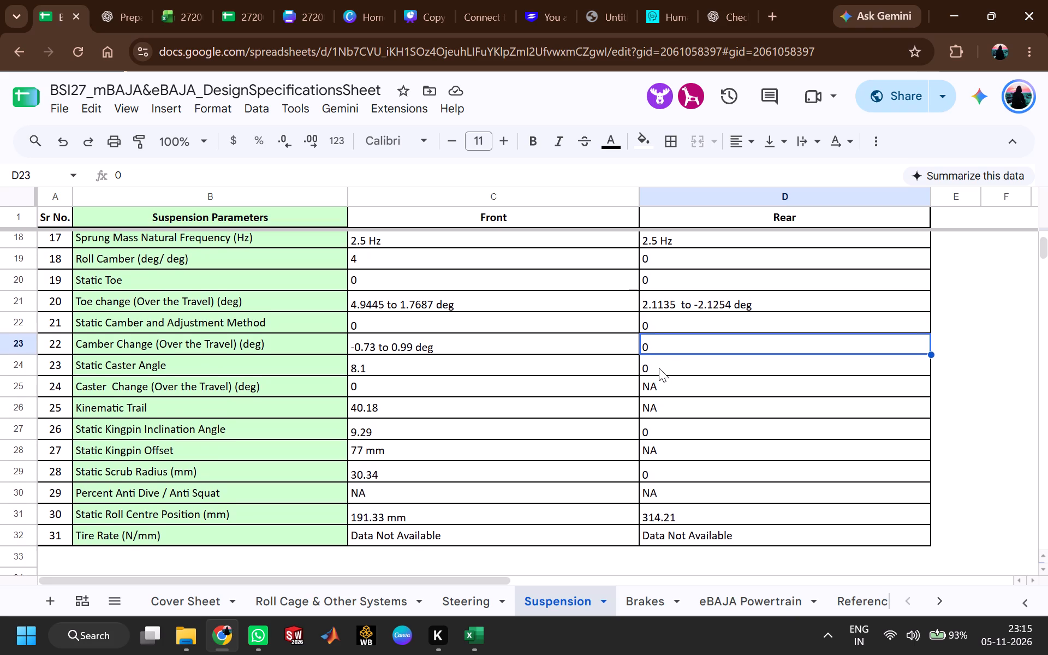
scroll(659, 368, "up", 1)
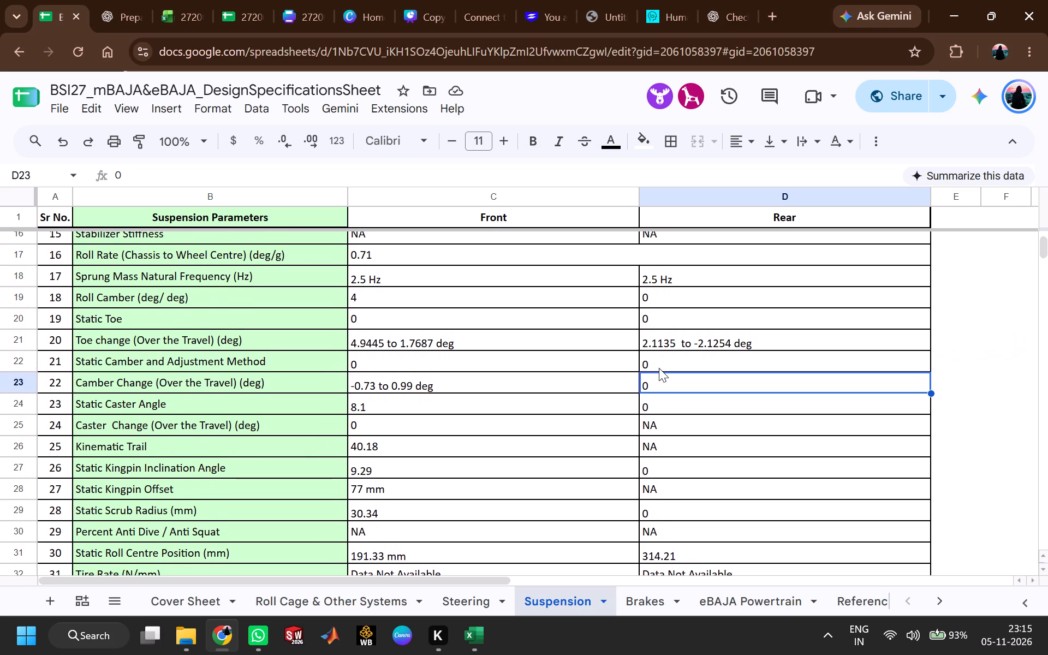
scroll(659, 368, "up", 2)
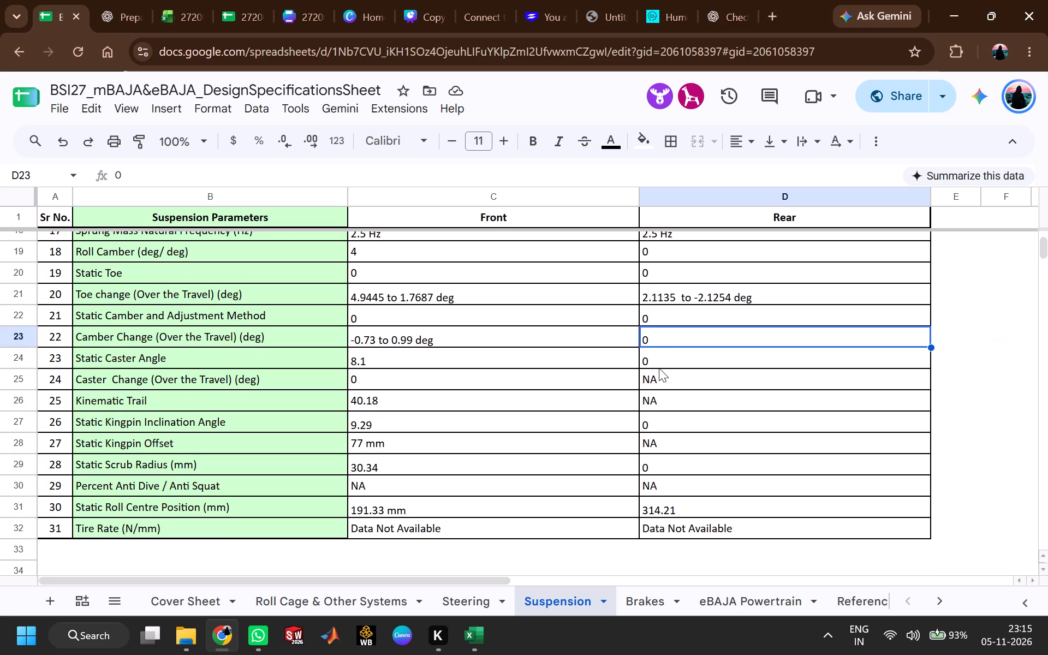
left_click(425, 19)
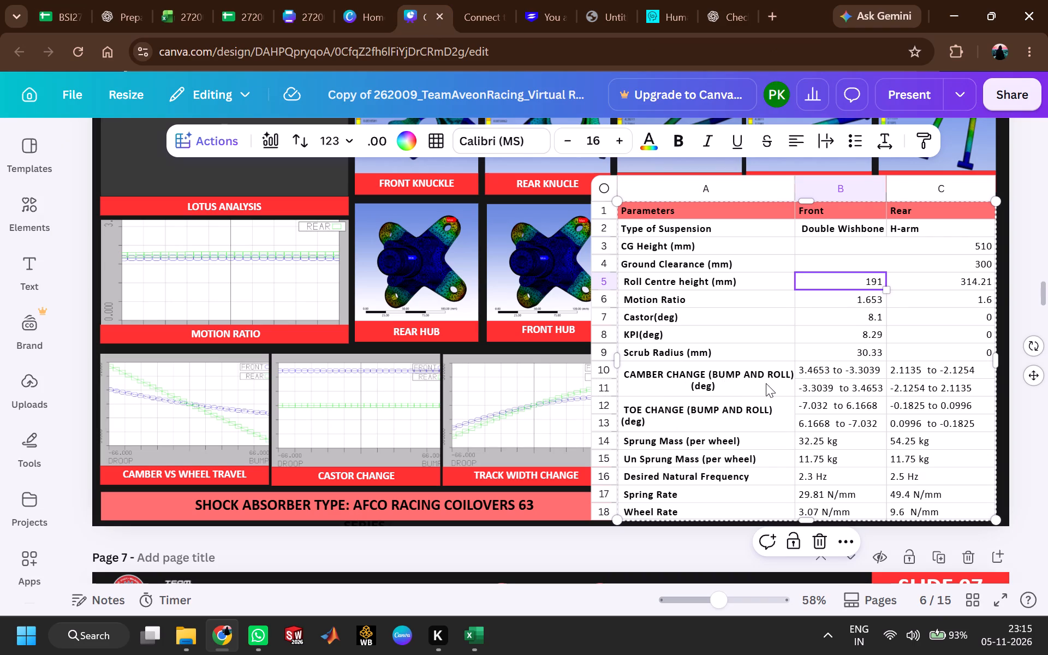
left_click(70, 8)
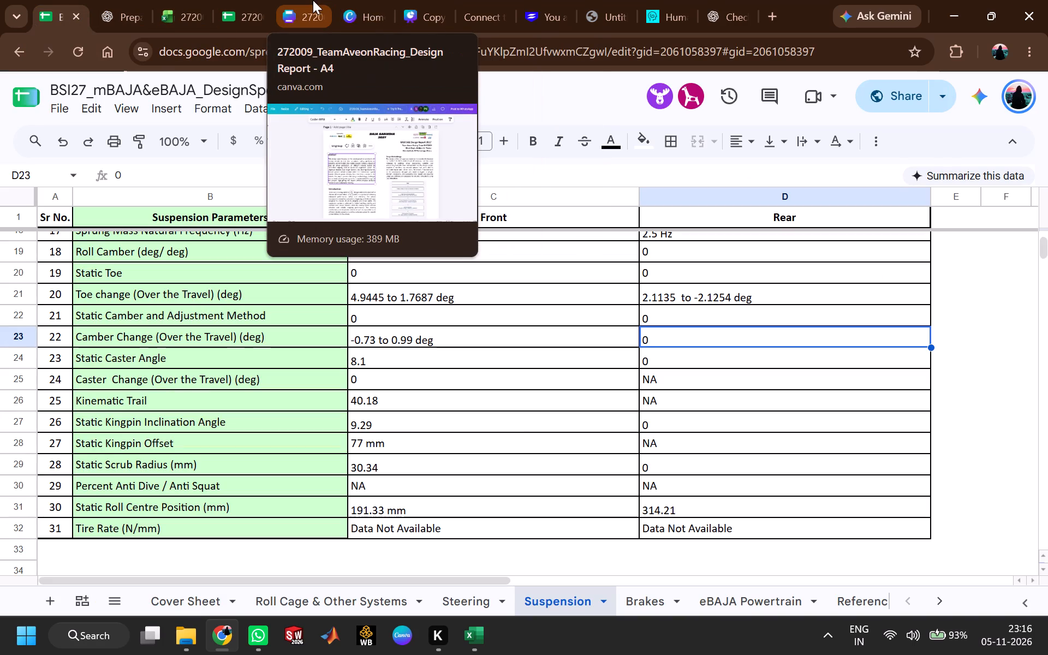
left_click(418, 1)
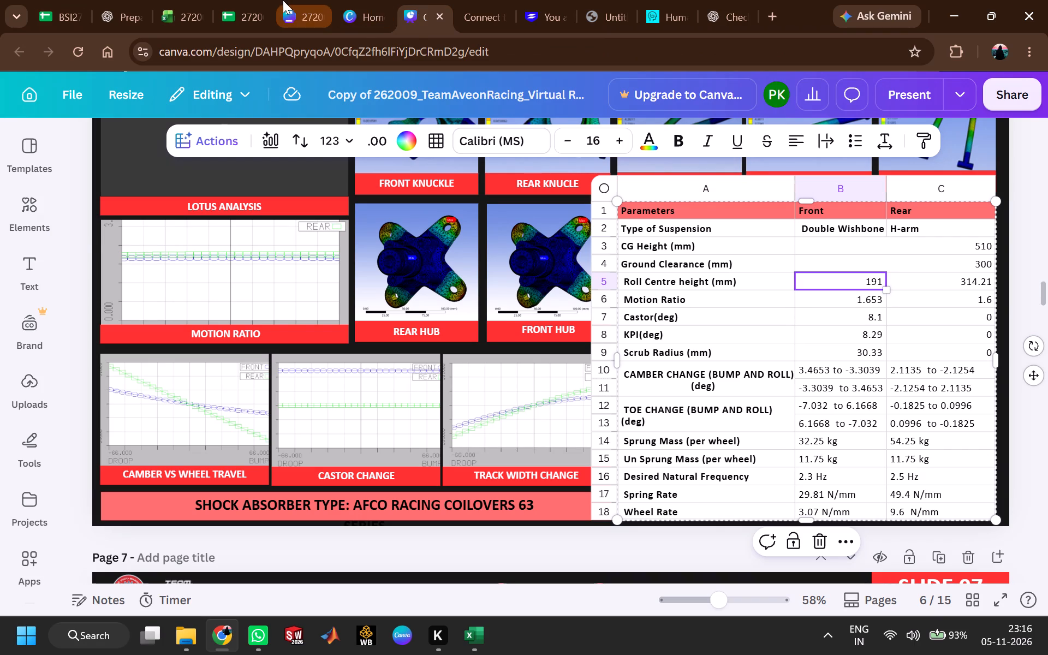
left_click(58, 2)
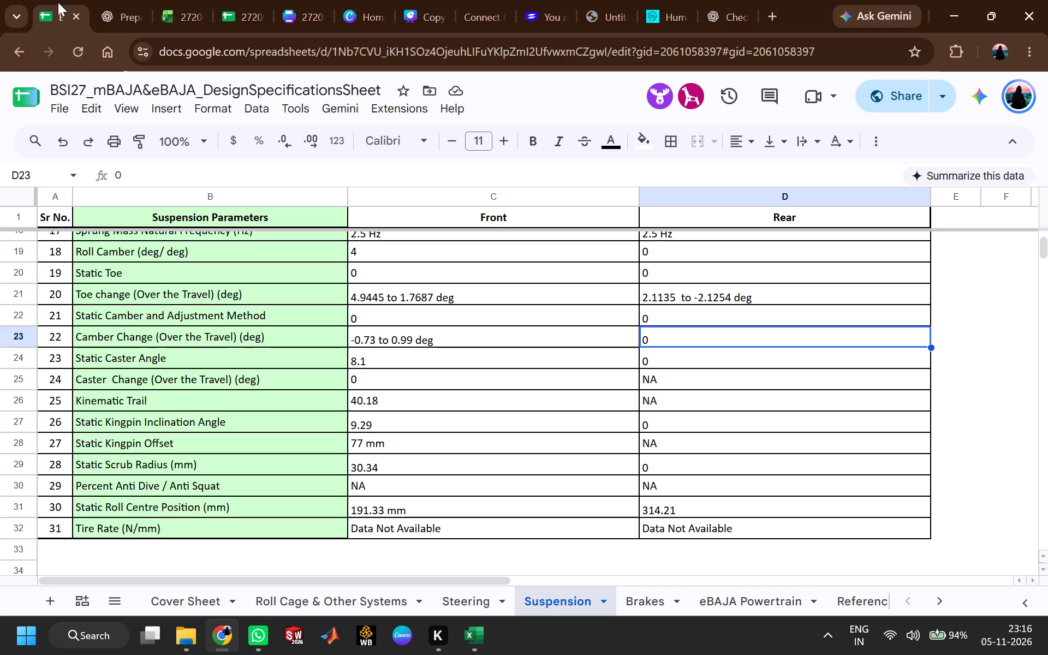
Review the front and rear entries on the Brakes sheet for missing or incorrect values.
left_click(657, 608)
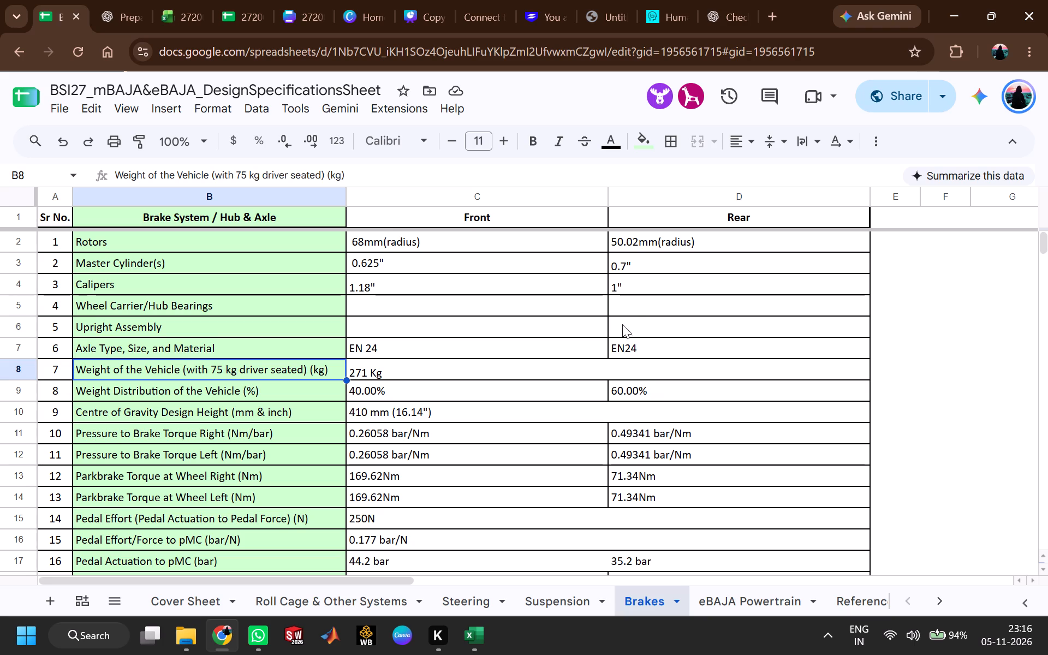
left_click(534, 599)
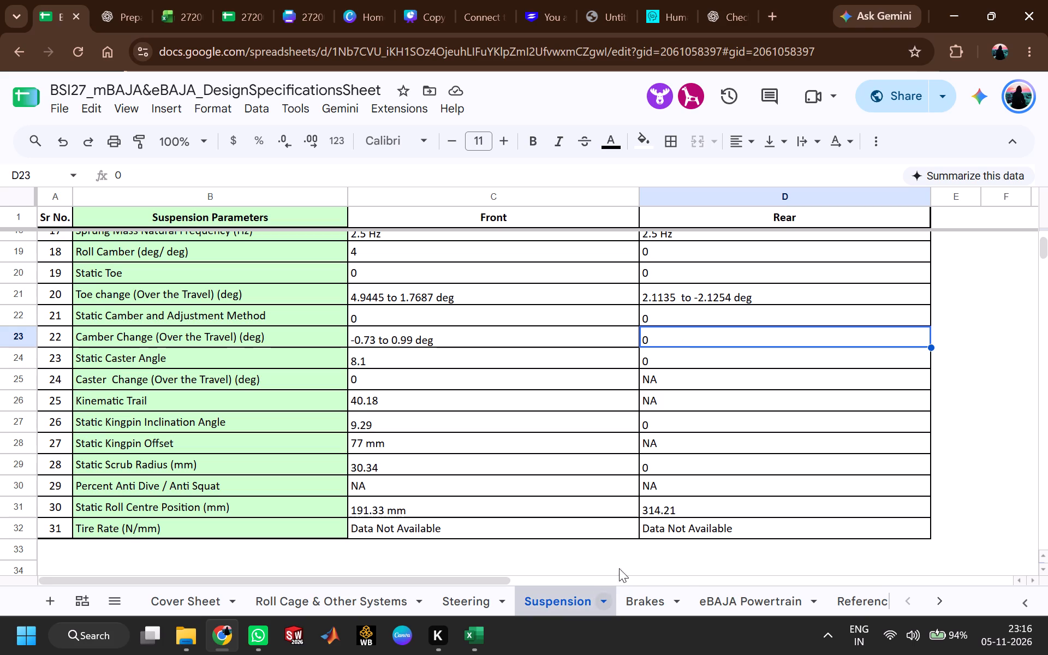
left_click(658, 591)
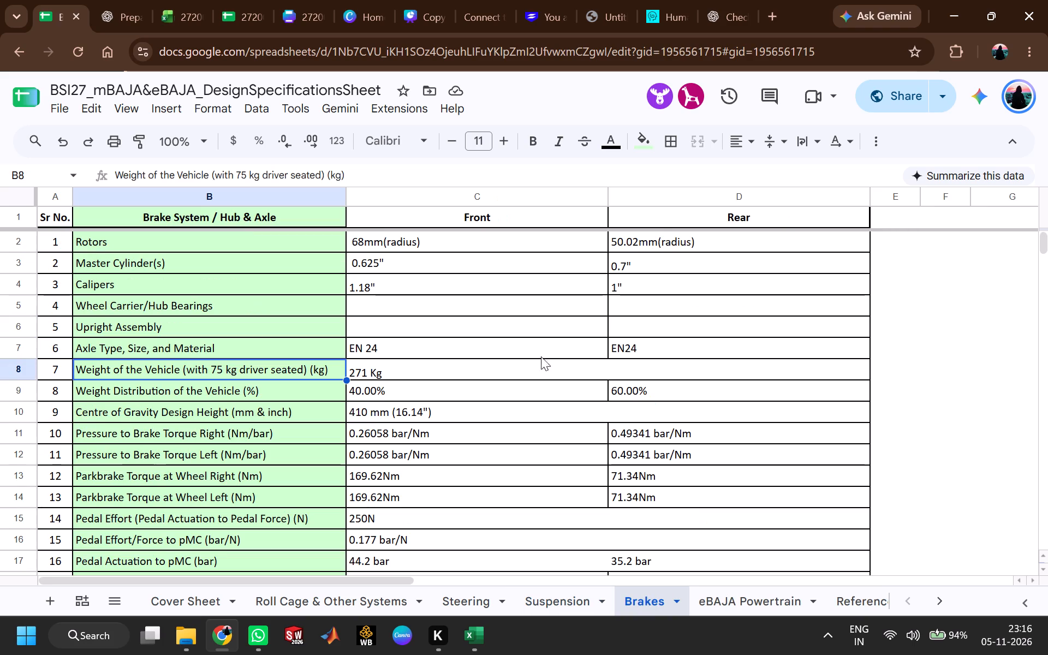
scroll(467, 298, "up", 1)
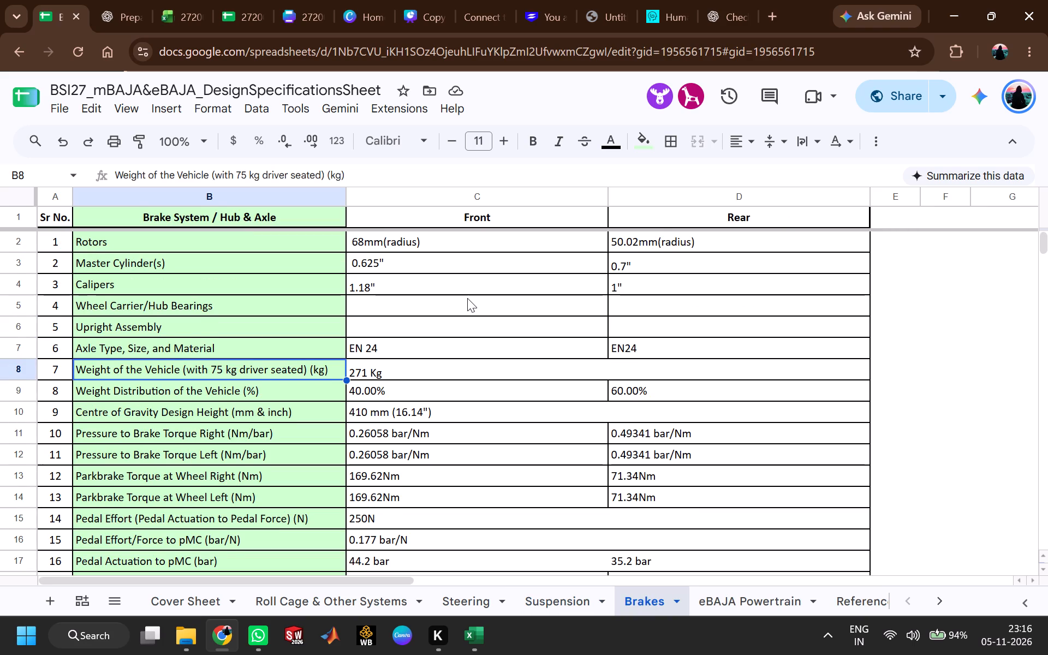
scroll(467, 298, "down", 4)
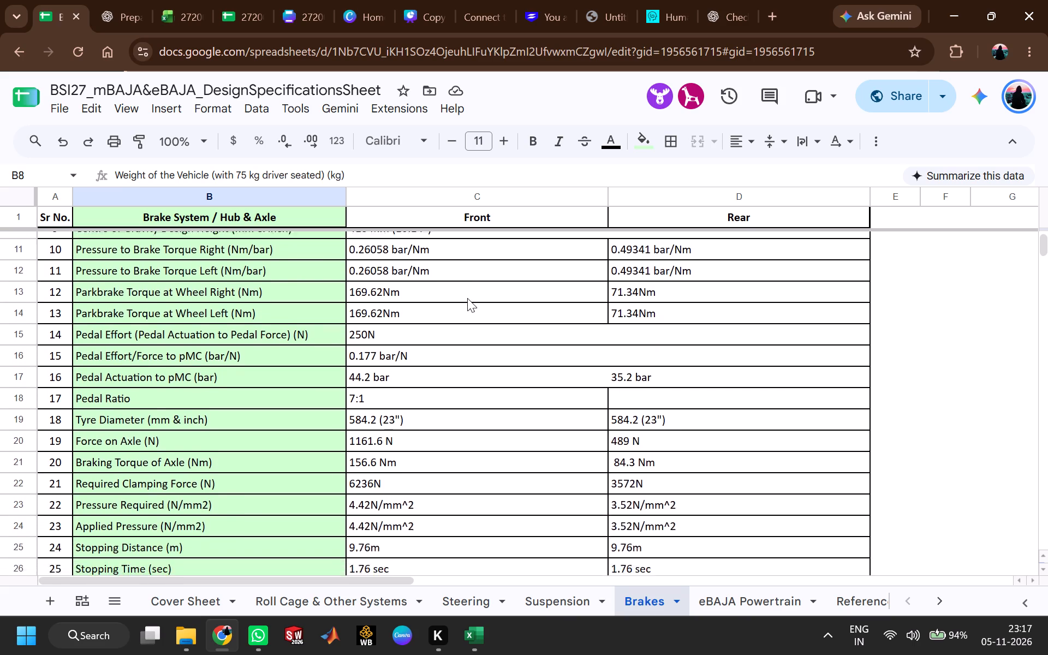
scroll(467, 298, "down", 3)
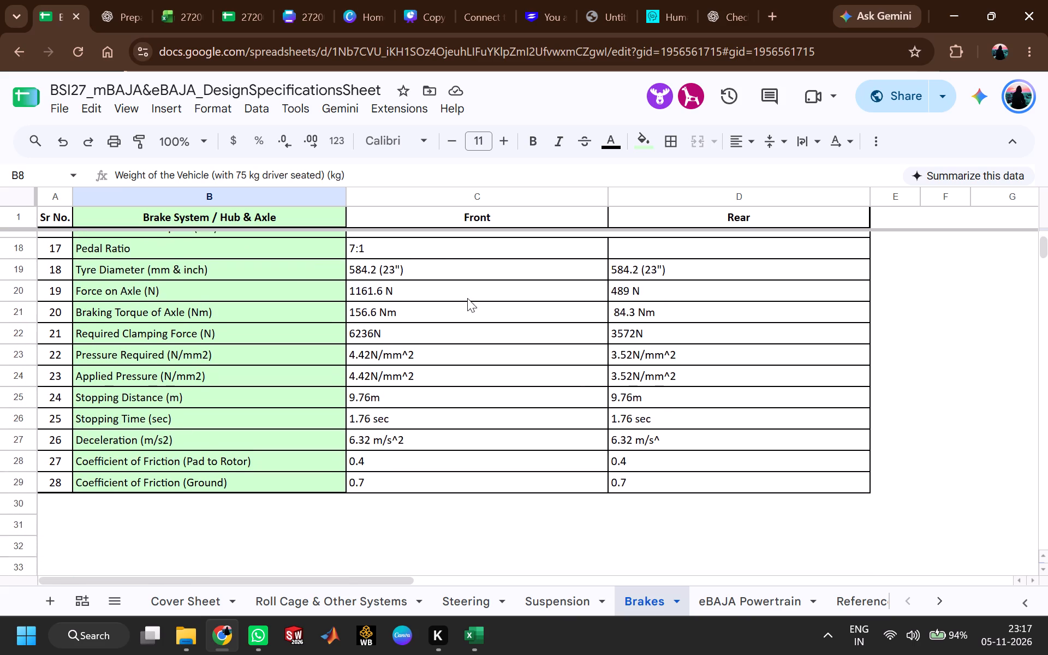
scroll(467, 298, "down", 1)
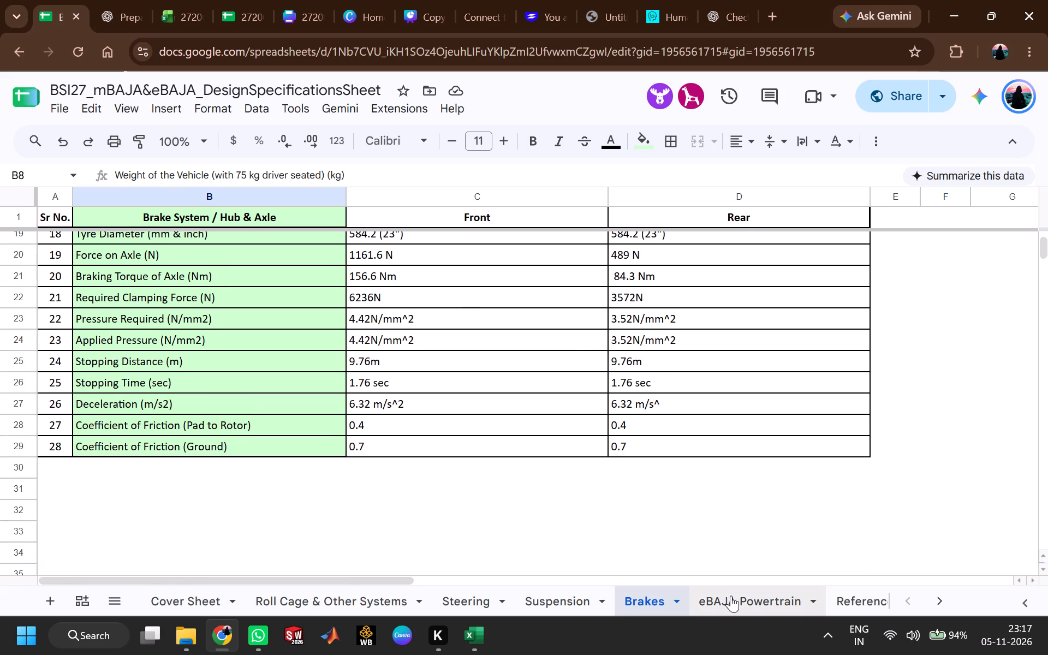
Review the eBAJA Powertrain sheet's battery, motor and gear ratio entries for completeness.
left_click(731, 597)
scroll(589, 390, "right", 1)
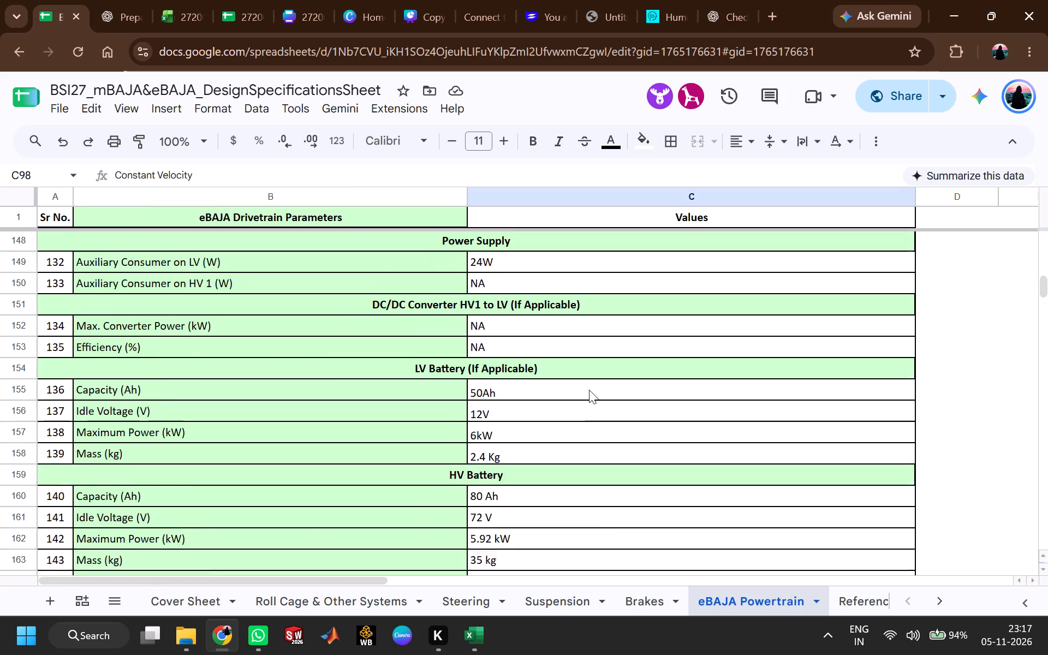
scroll(589, 390, "right", 1)
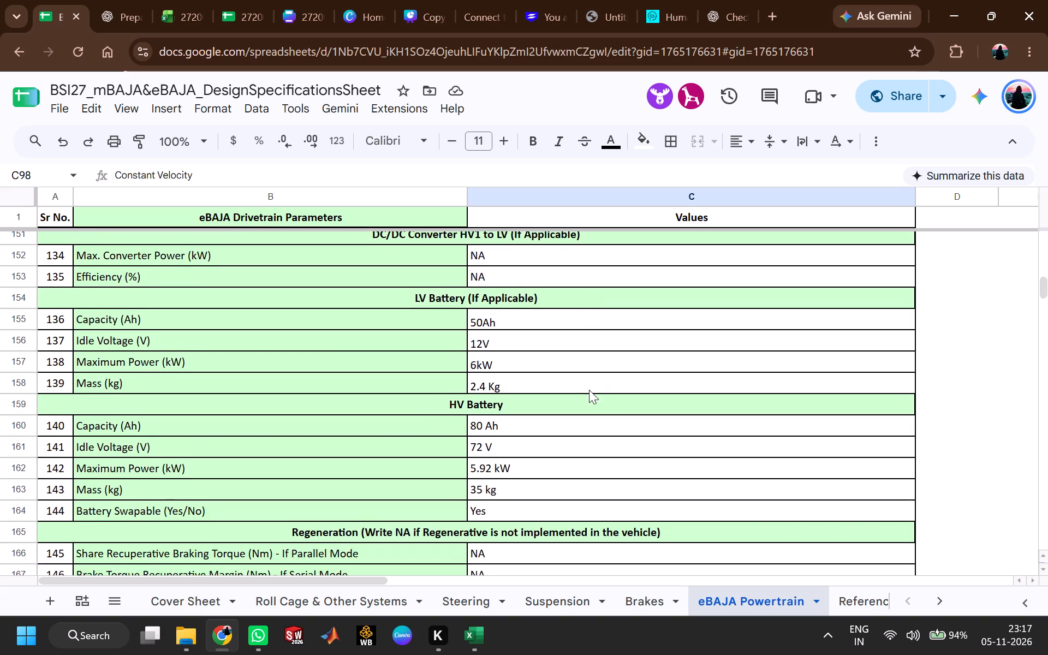
scroll(589, 390, "up", 8)
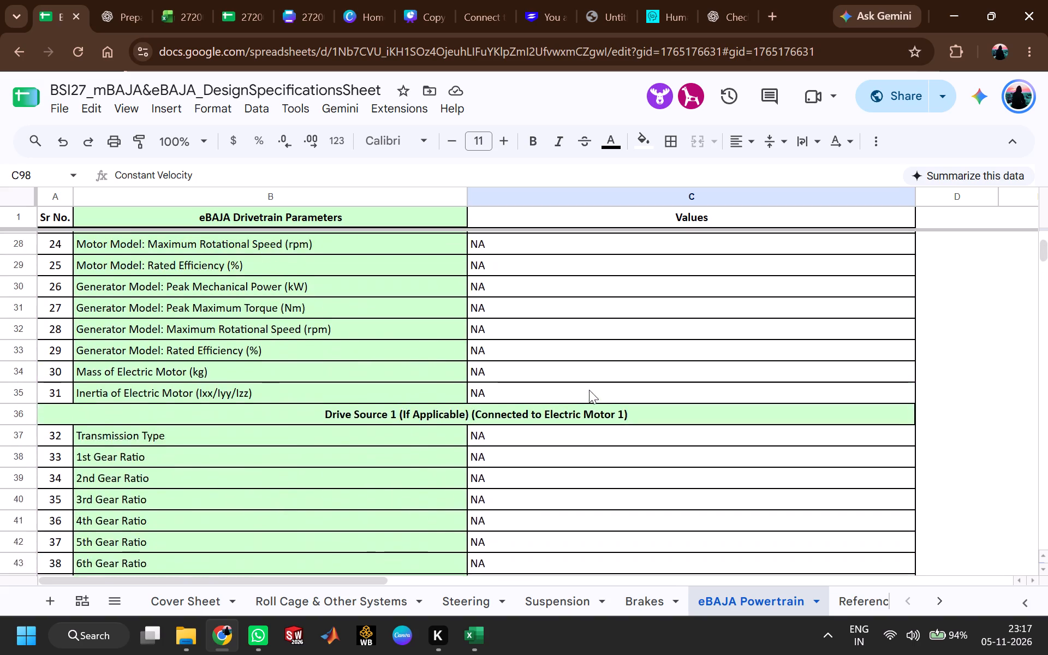
scroll(589, 390, "up", 6)
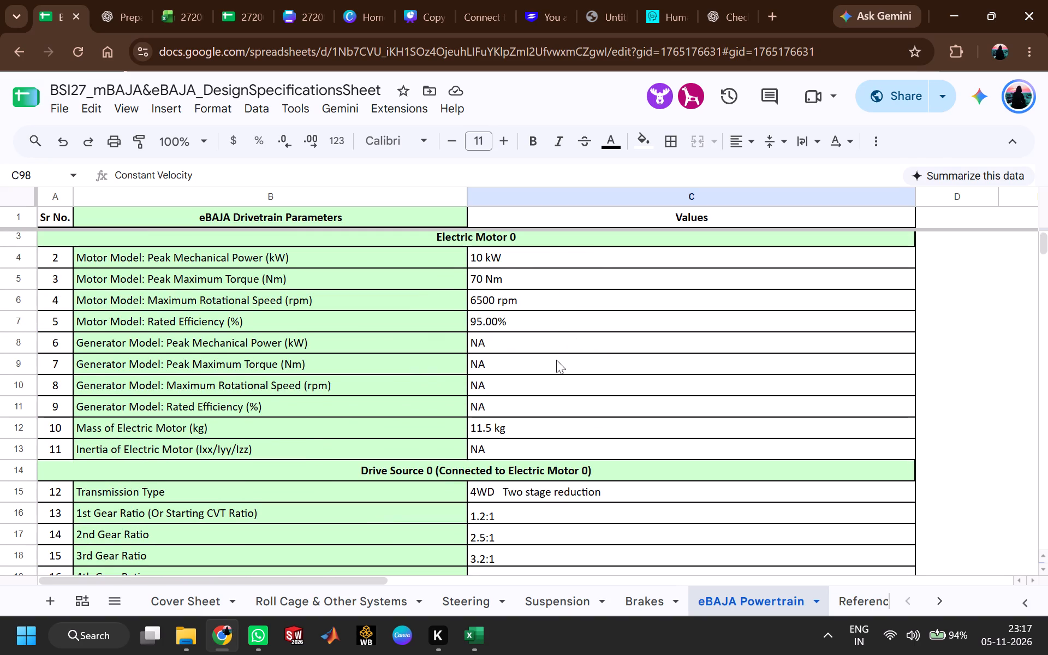
scroll(571, 383, "down", 2)
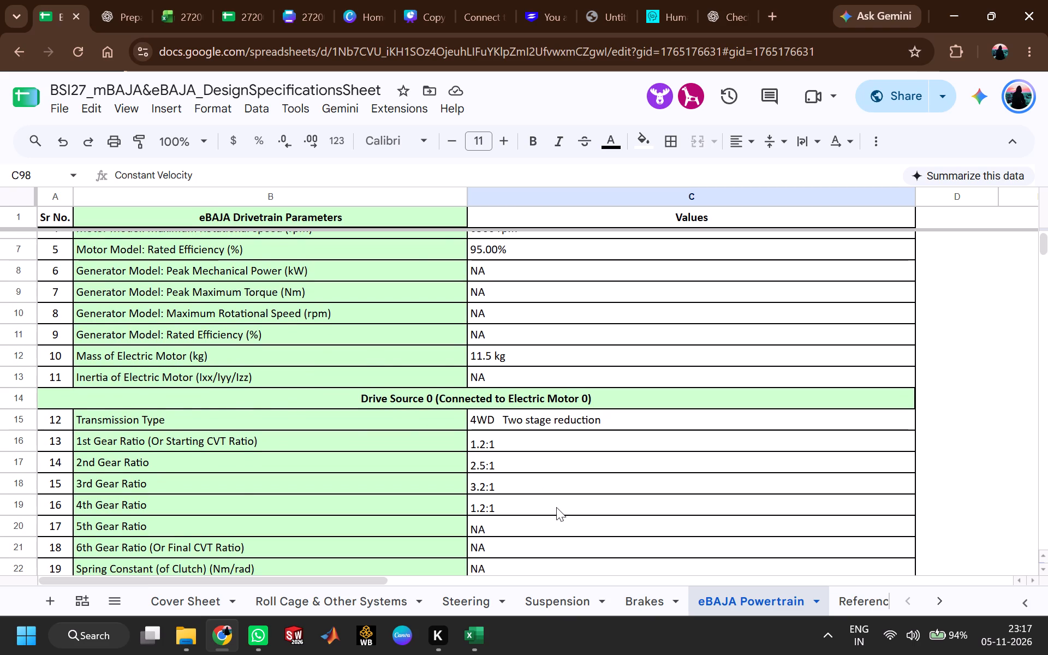
scroll(556, 507, "down", 3)
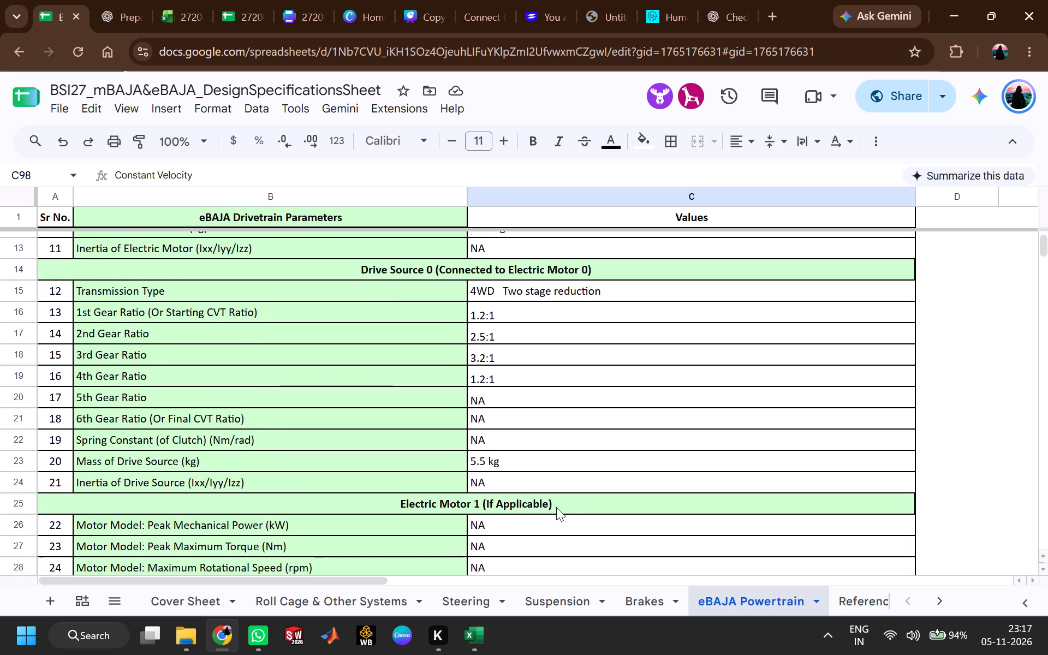
scroll(556, 507, "down", 1)
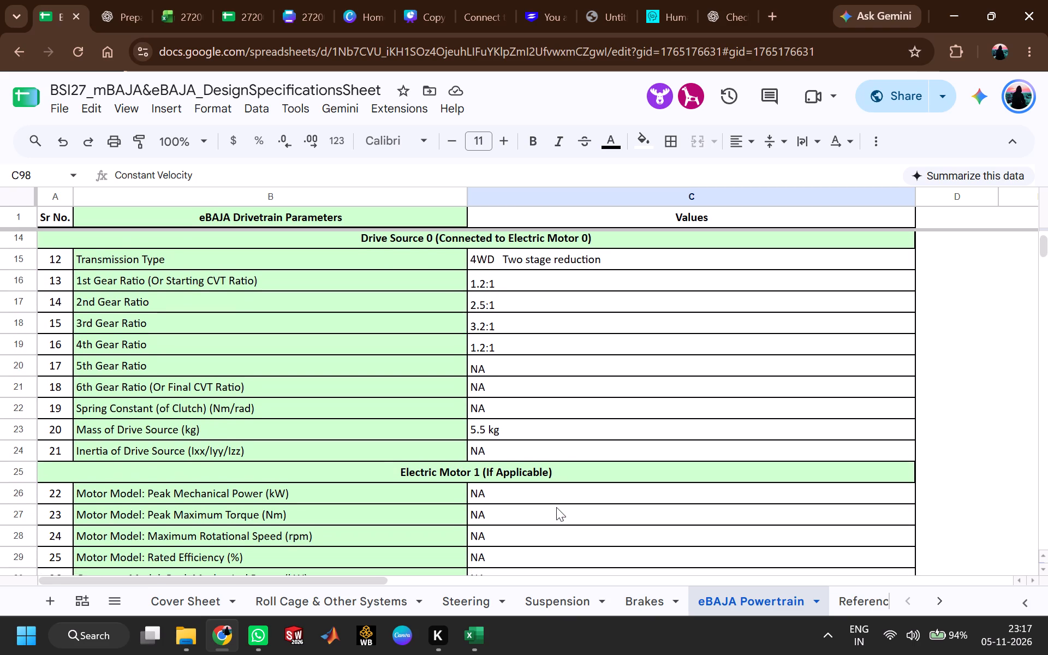
scroll(556, 507, "down", 1)
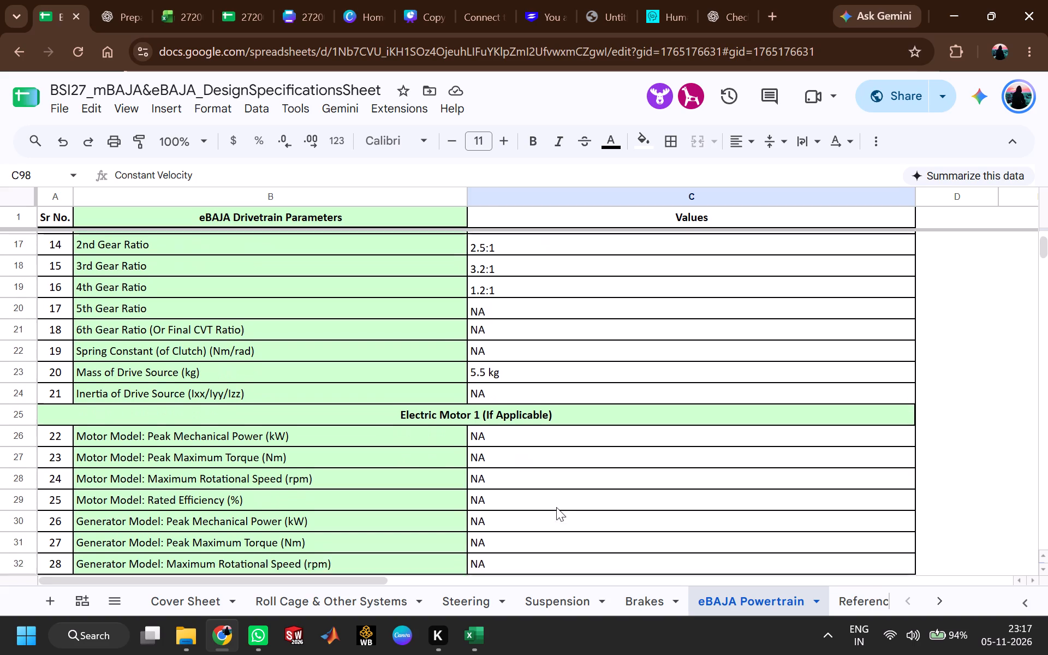
scroll(556, 507, "down", 1)
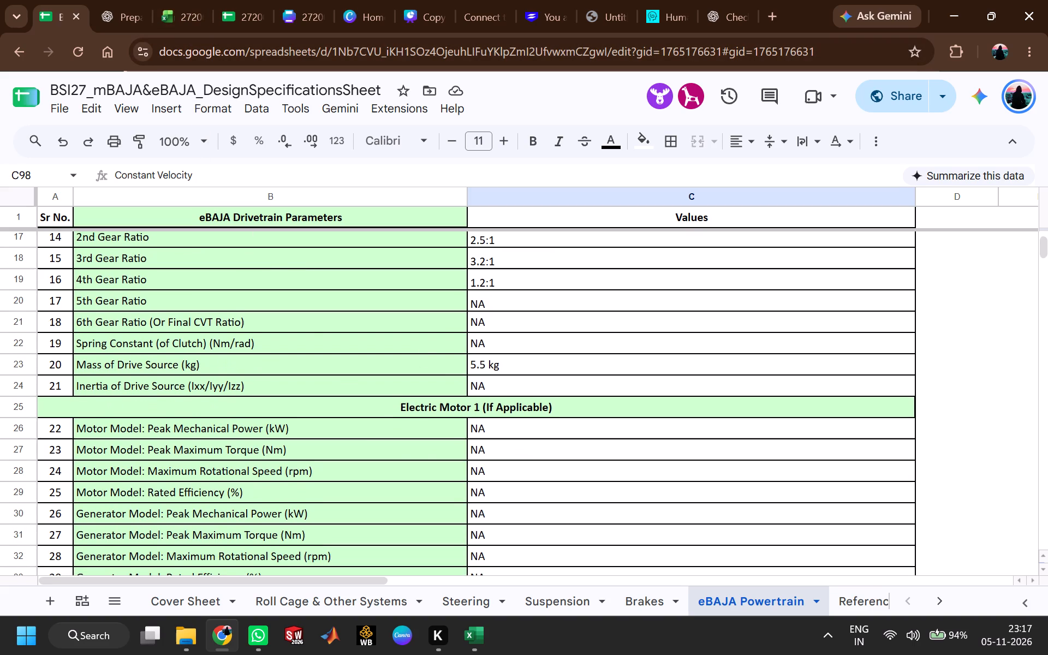
Set the Rear value of Camber Change (Over the Travel) on the Suspension sheet to 2.1135 to -2.1254 deg.
left_click(458, 599)
left_click(553, 601)
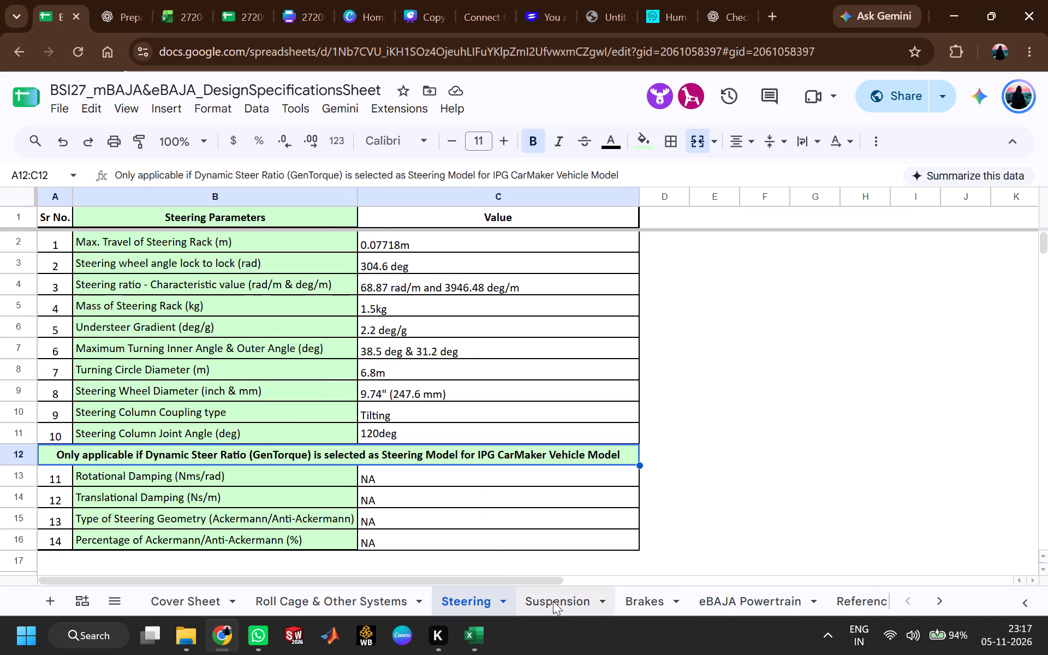
left_click(665, 341)
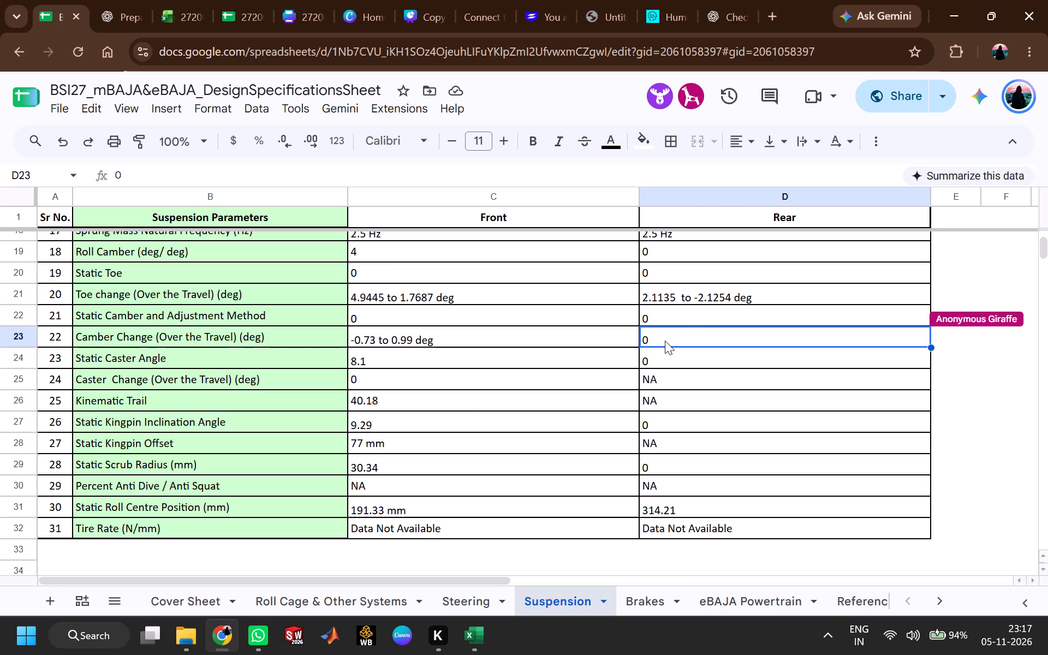
key("BackSpace")
key("2")
key("period")
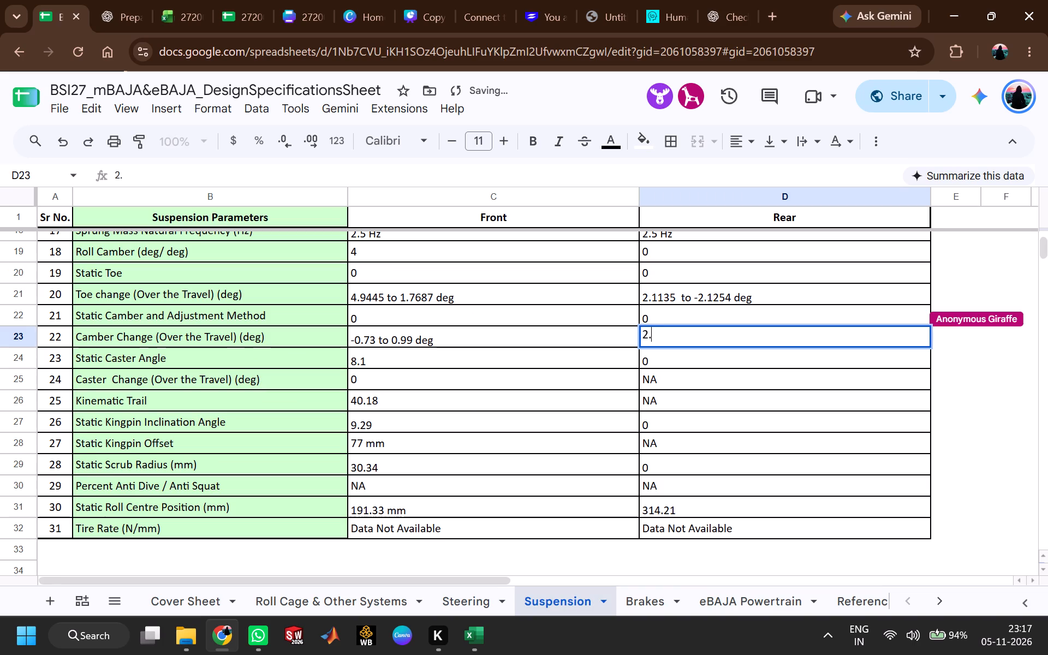
type("1135")
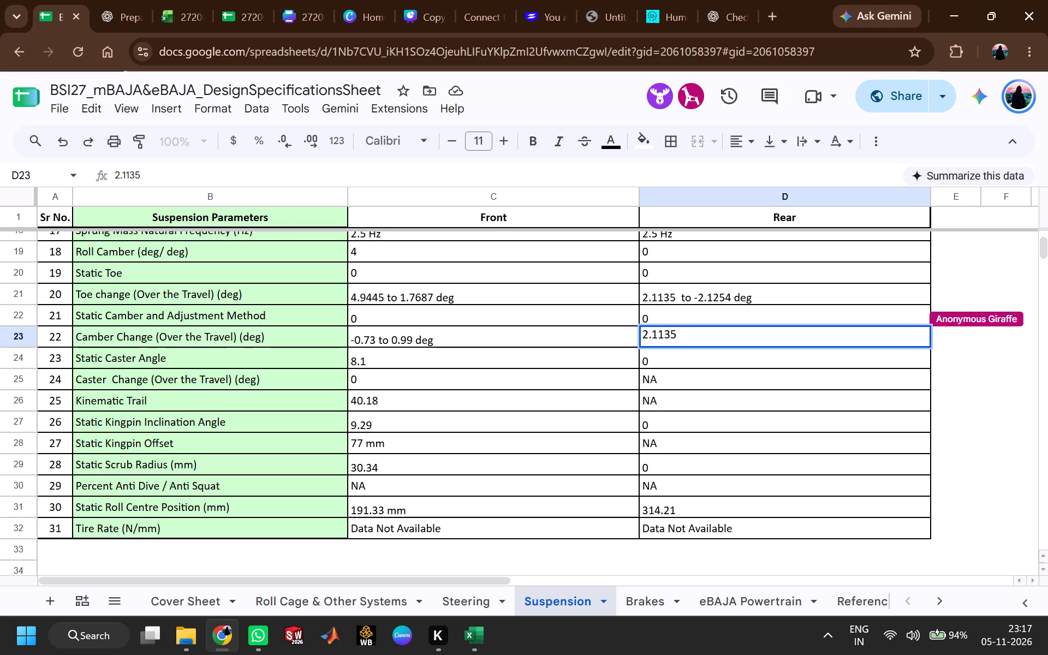
key("space")
type("to")
key("space")
type("-")
key("2")
key("period")
type("124")
key("BackSpace")
type("54")
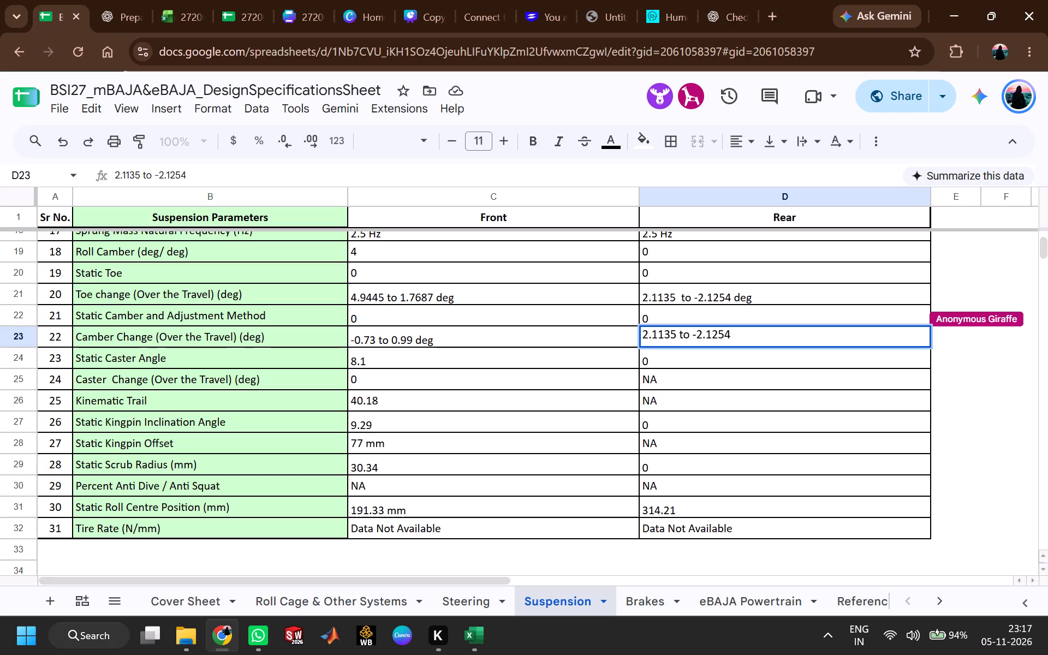
key("space")
type("de")
key("g")
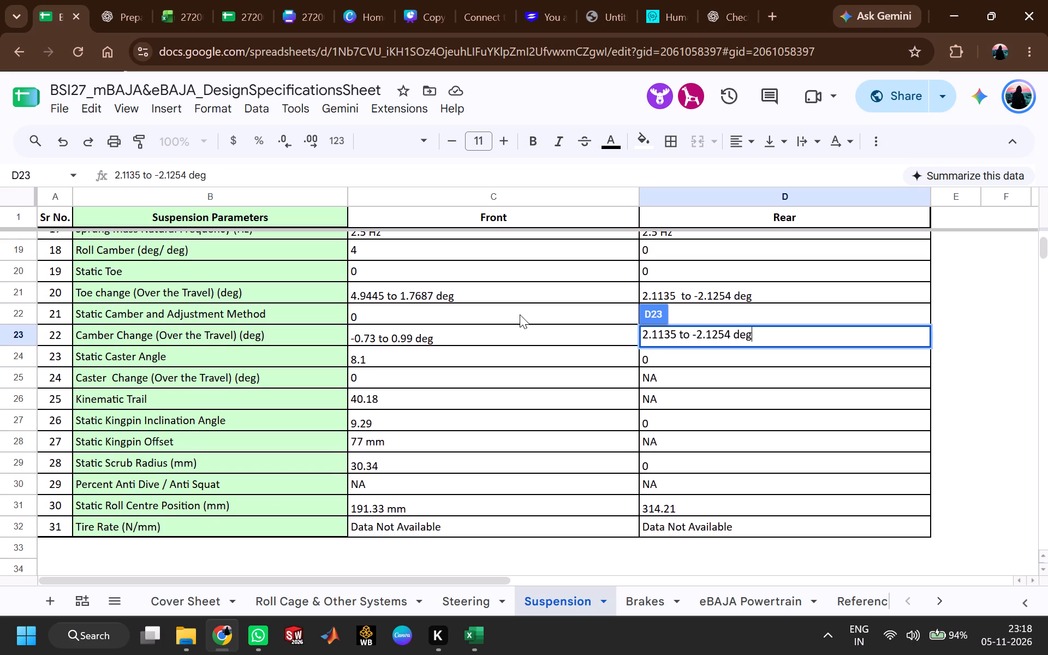
left_click(537, 375)
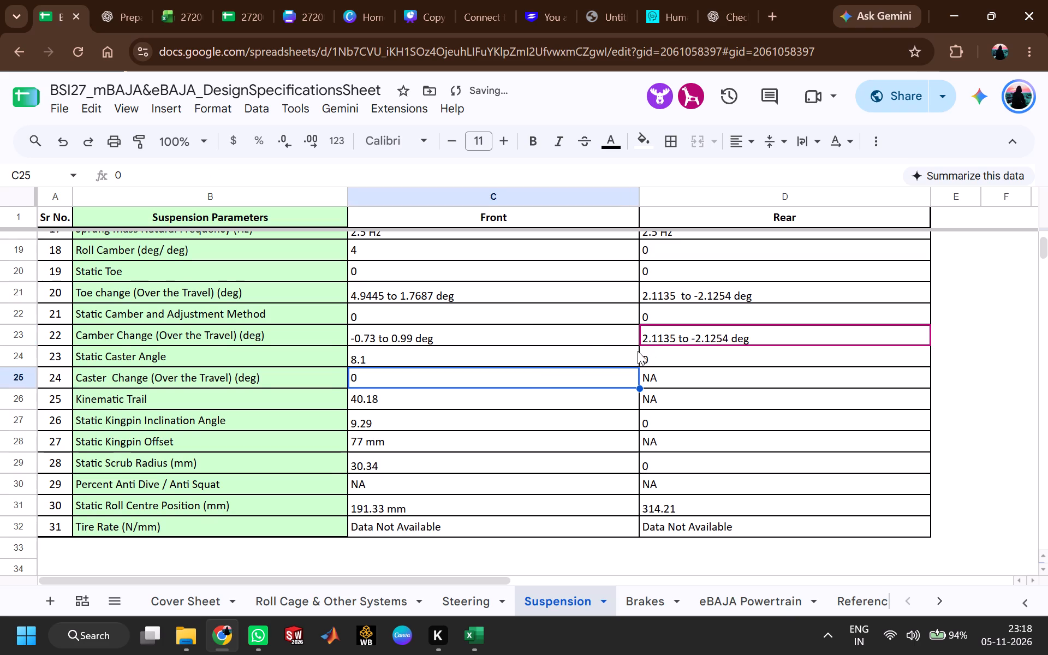
left_click(582, 336)
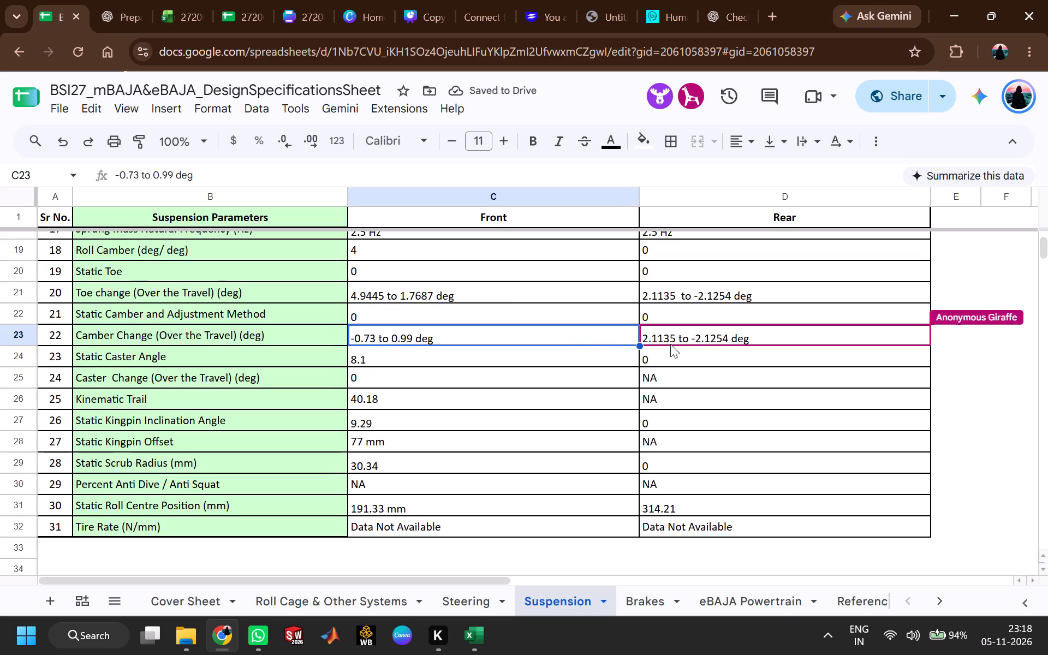
left_click(692, 371)
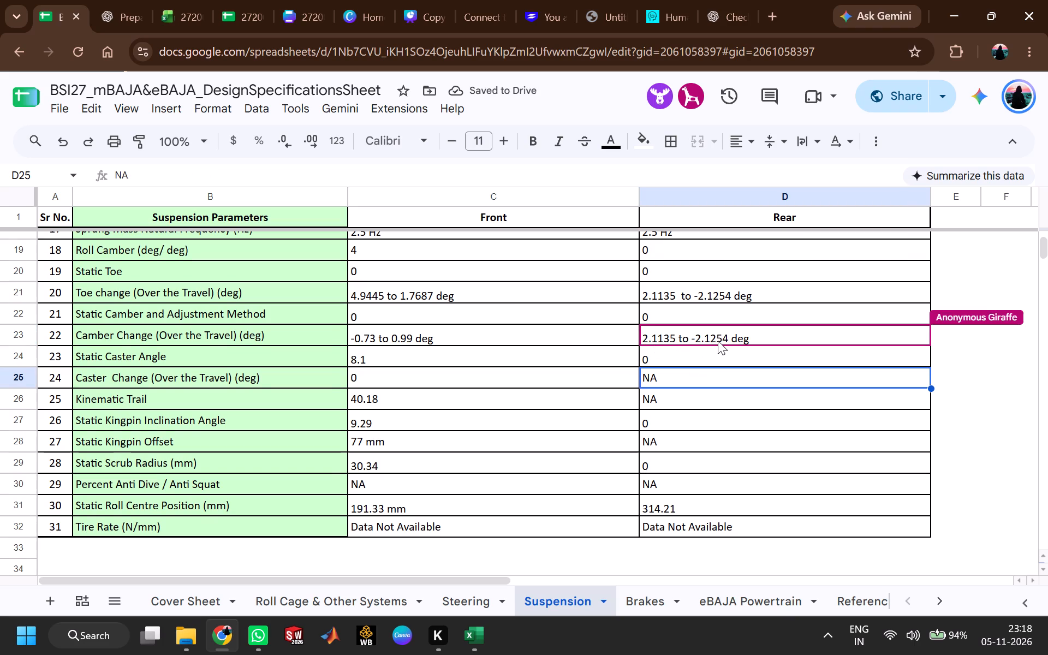
left_click(718, 341)
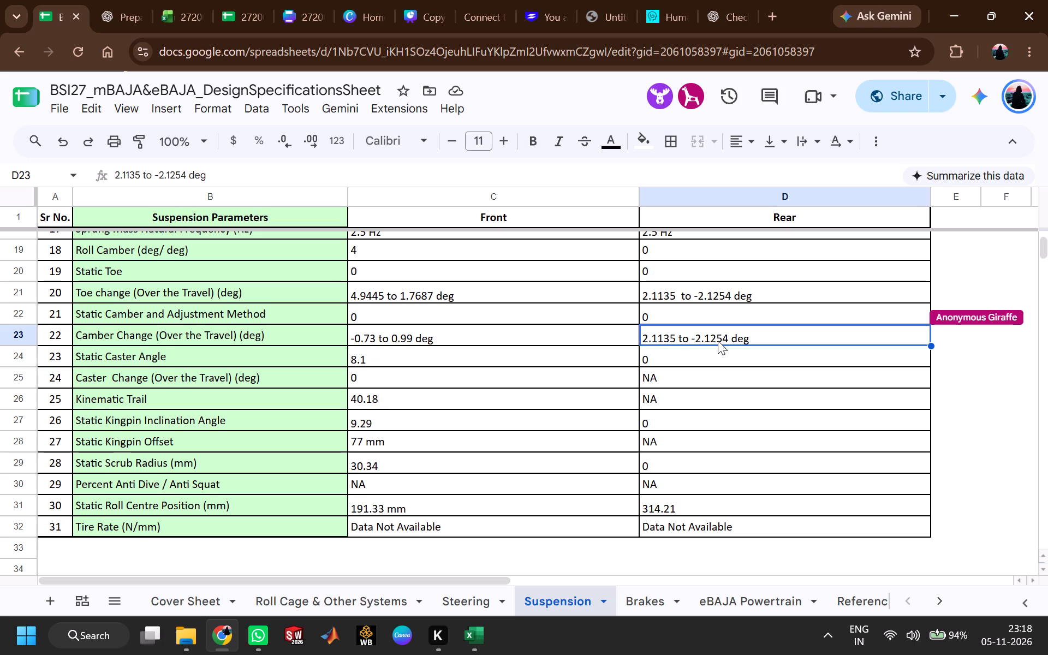
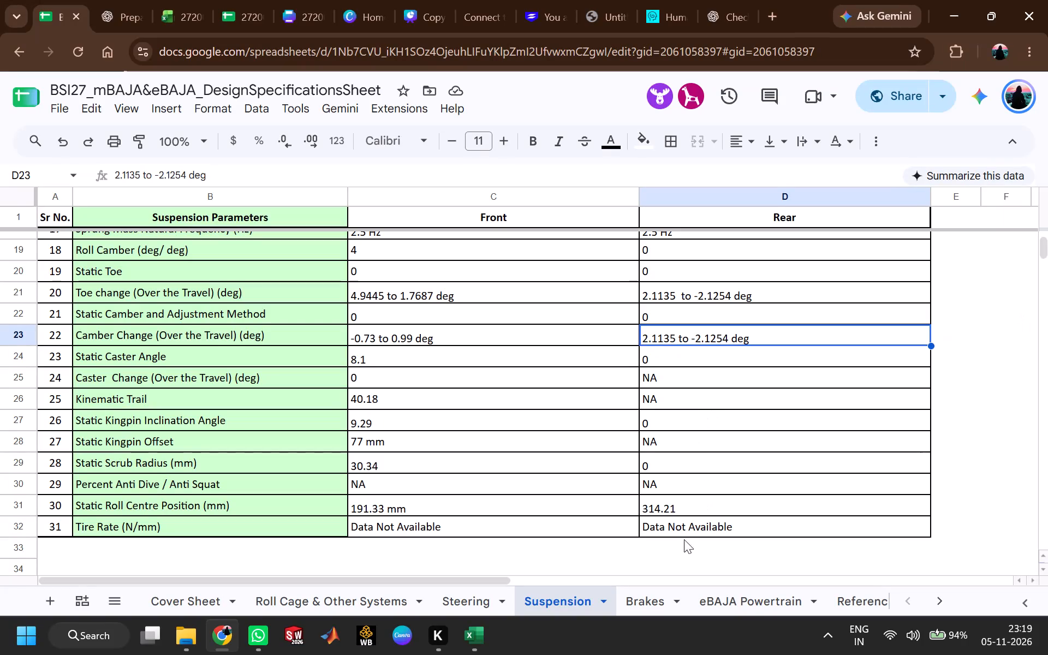
Add the unit mm to the Rear value of Static Roll Centre Position on the Suspension sheet, making it 314.21 mm.
left_click(692, 513)
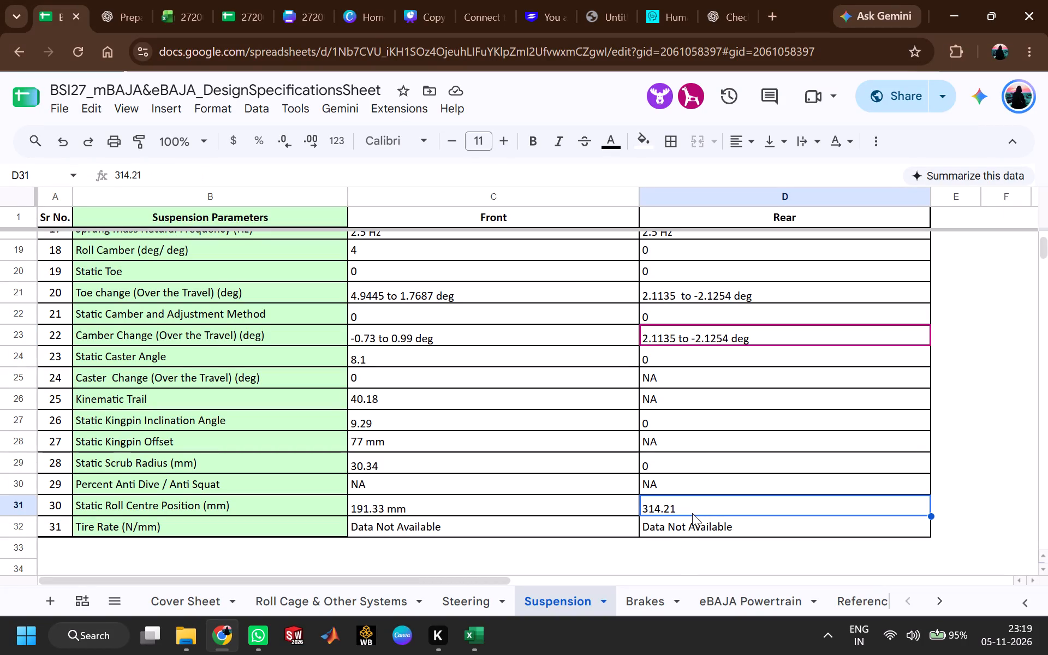
double_click(683, 504)
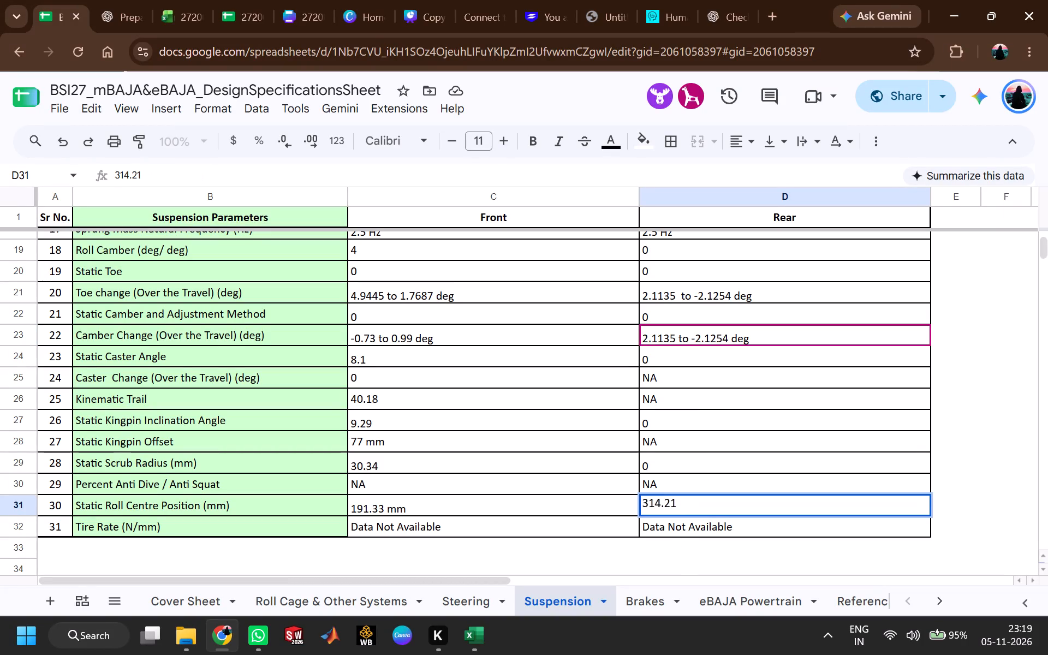
key("space")
type("mm")
key("Return")
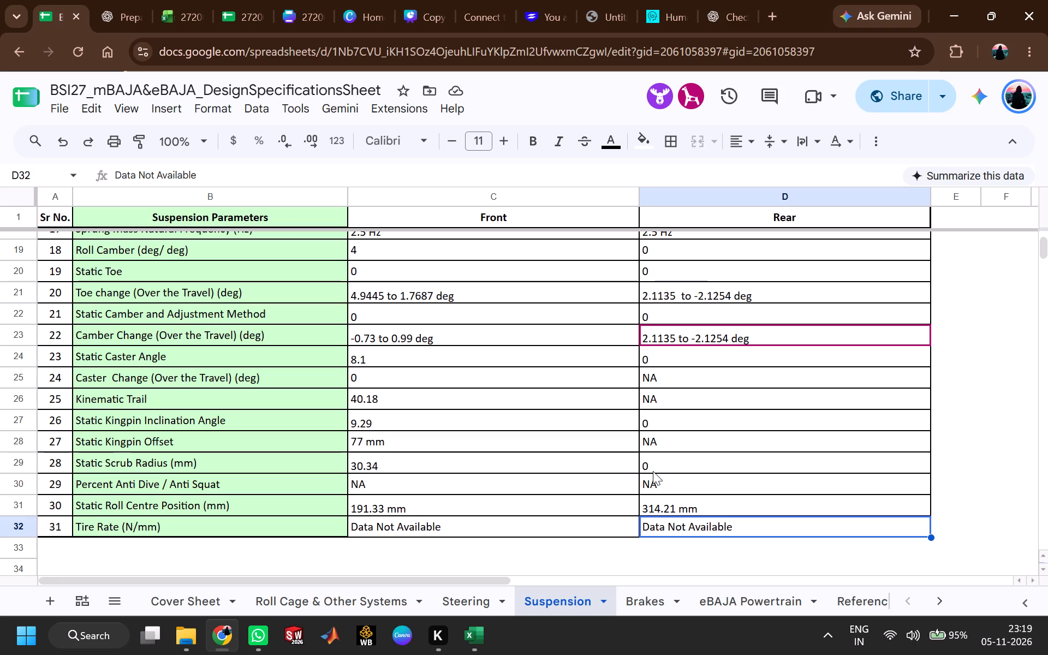
Replace the Rear value of Toe change (Over the Travel) with 0.0996 to -0.1825 deg.
left_click(716, 293)
key("BackSpace")
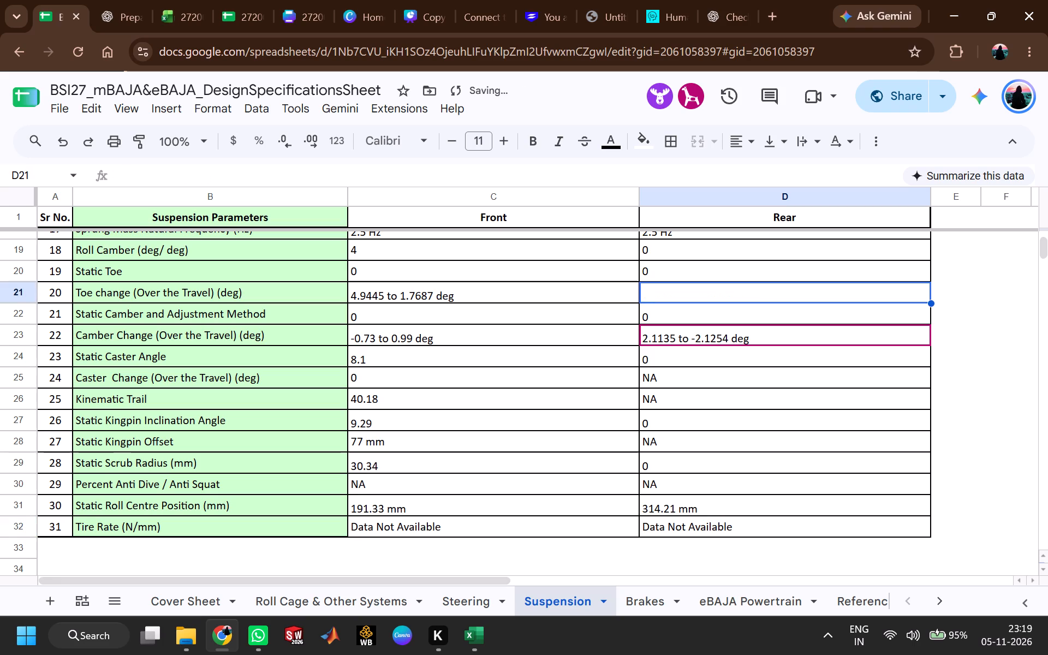
key("0")
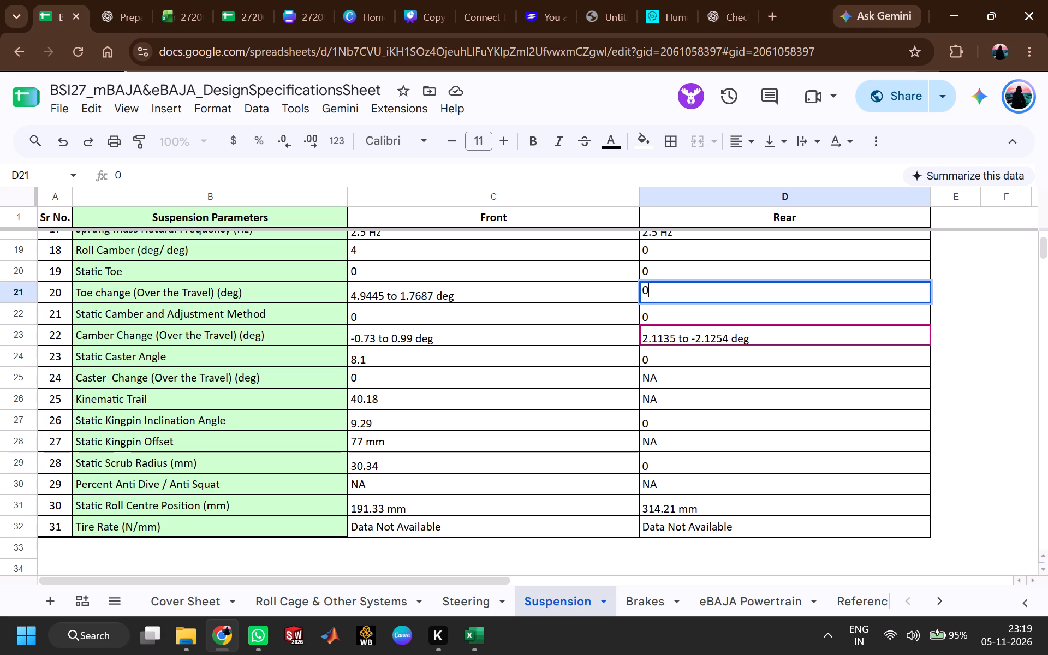
key("period")
key("0")
type("996")
key("space")
type("y")
key("BackSpace")
type("to 0")
key("BackSpace")
key("minus")
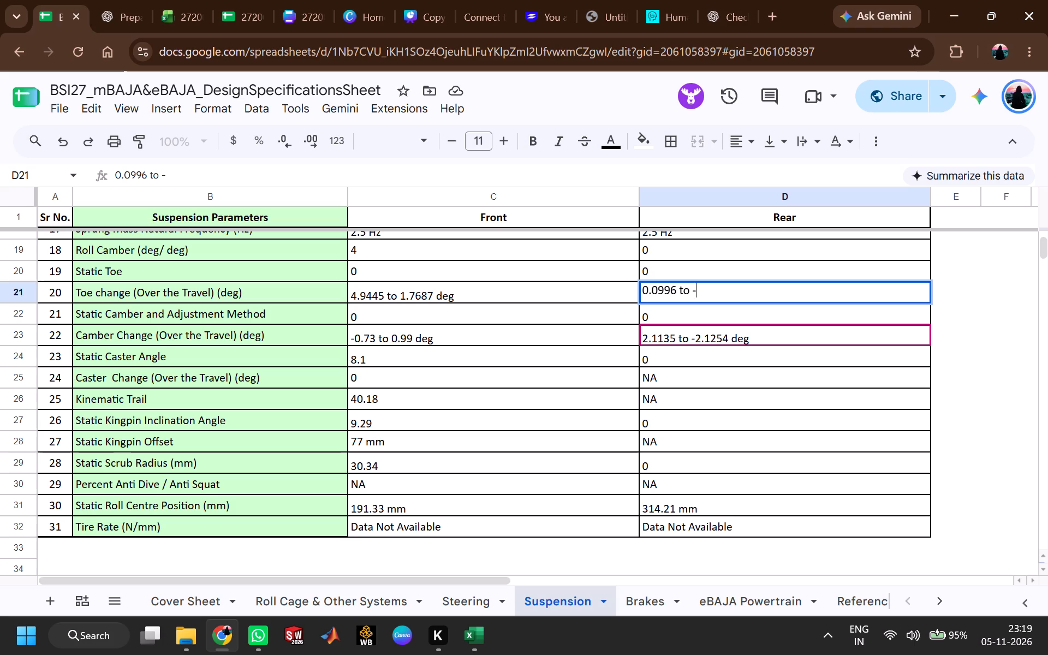
type("0.")
key("1")
type("825")
key("space")
type("de")
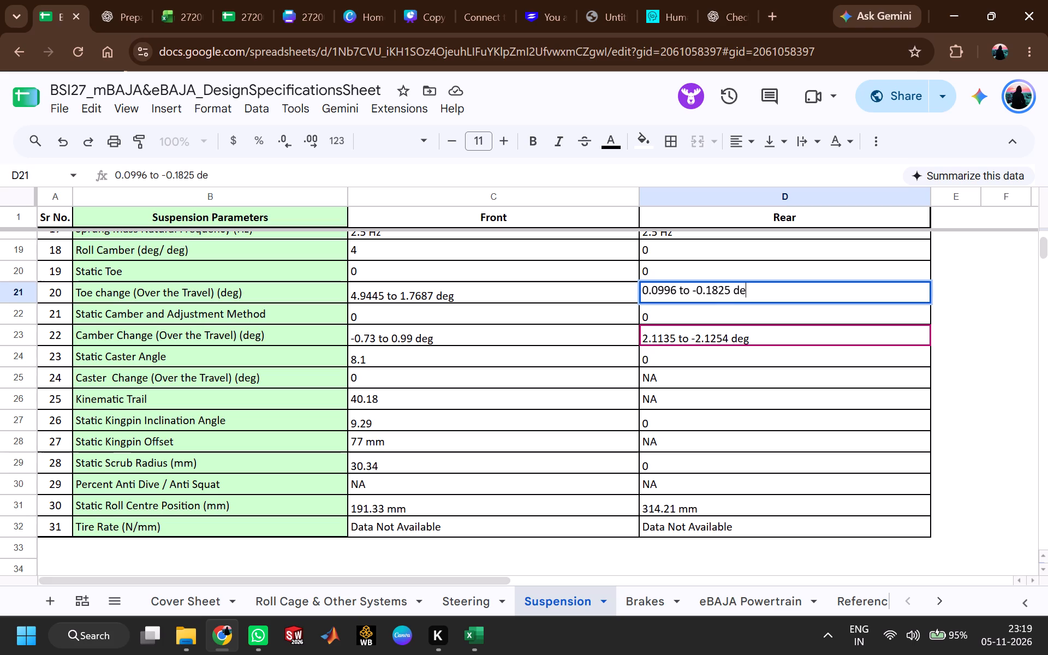
key("g")
left_click(474, 294)
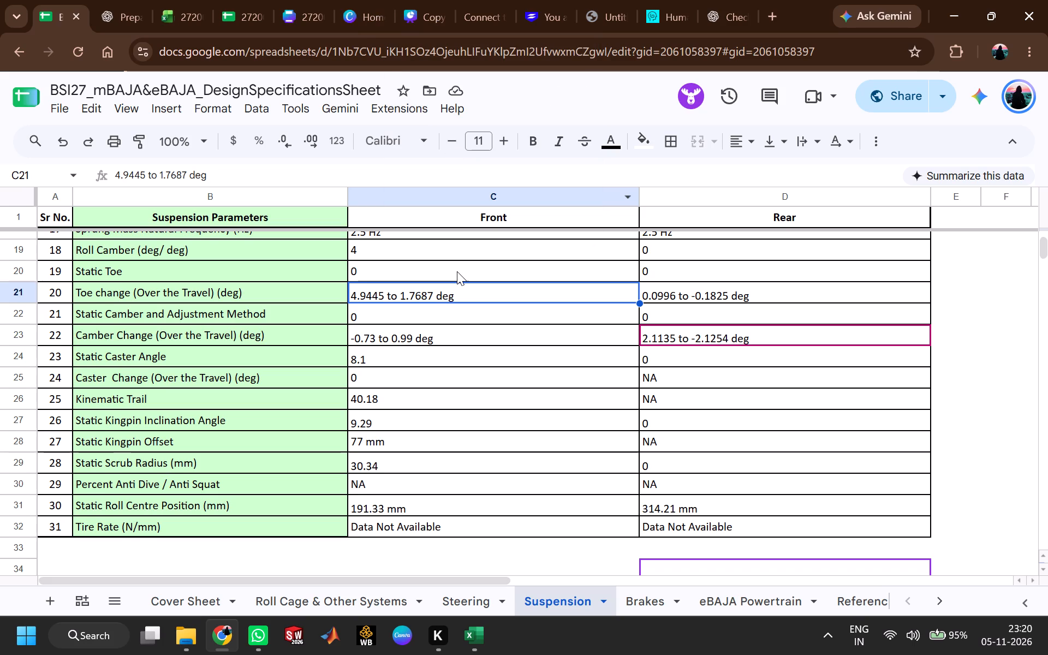
Review all front and rear entries on the Suspension sheet, from Suspension Type to Tire Rate, for missing or incorrect values.
scroll(457, 271, "up", 2)
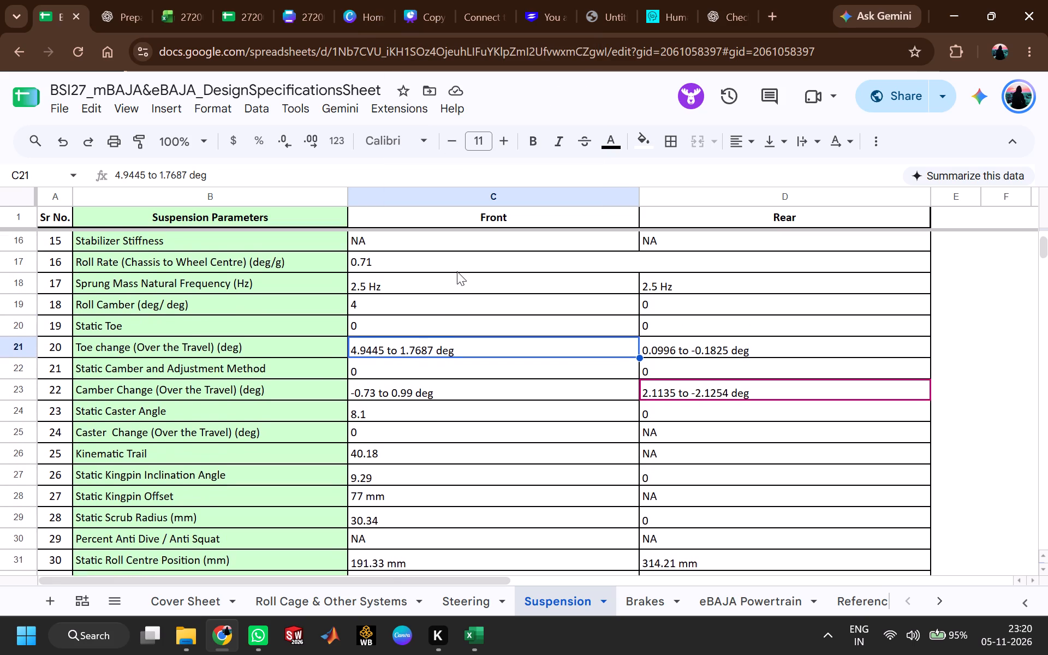
scroll(457, 271, "up", 2)
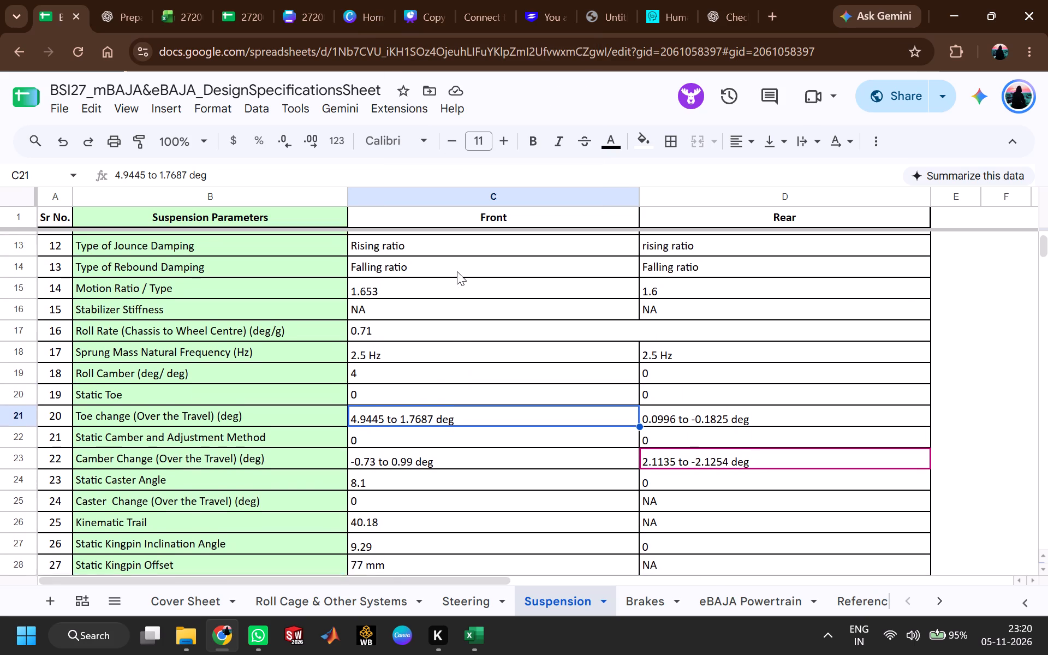
scroll(457, 271, "up", 2)
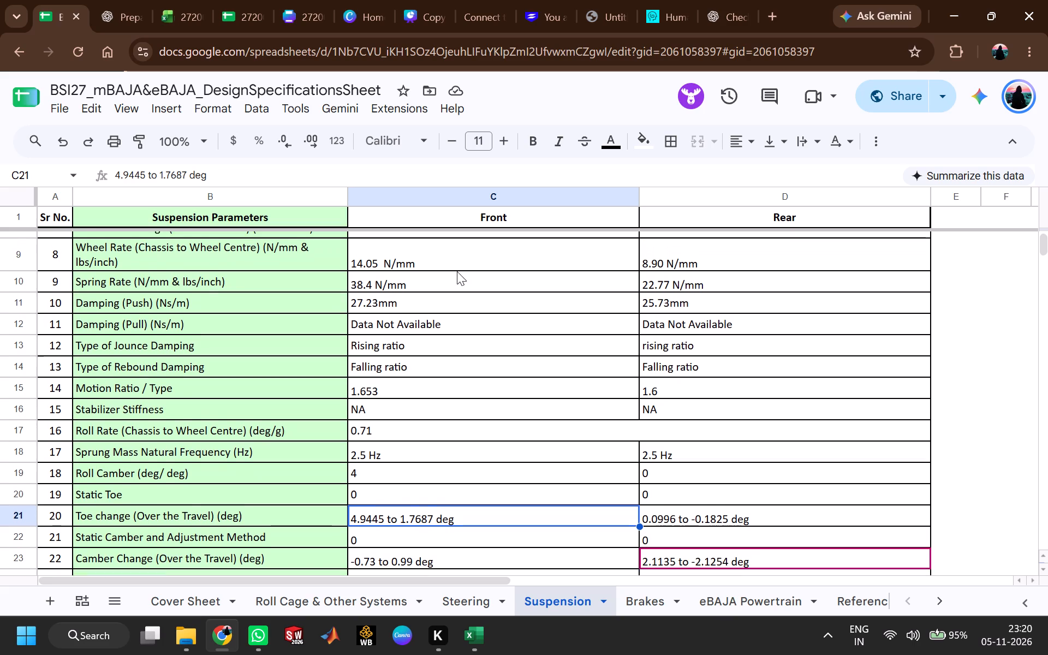
scroll(457, 271, "up", 3)
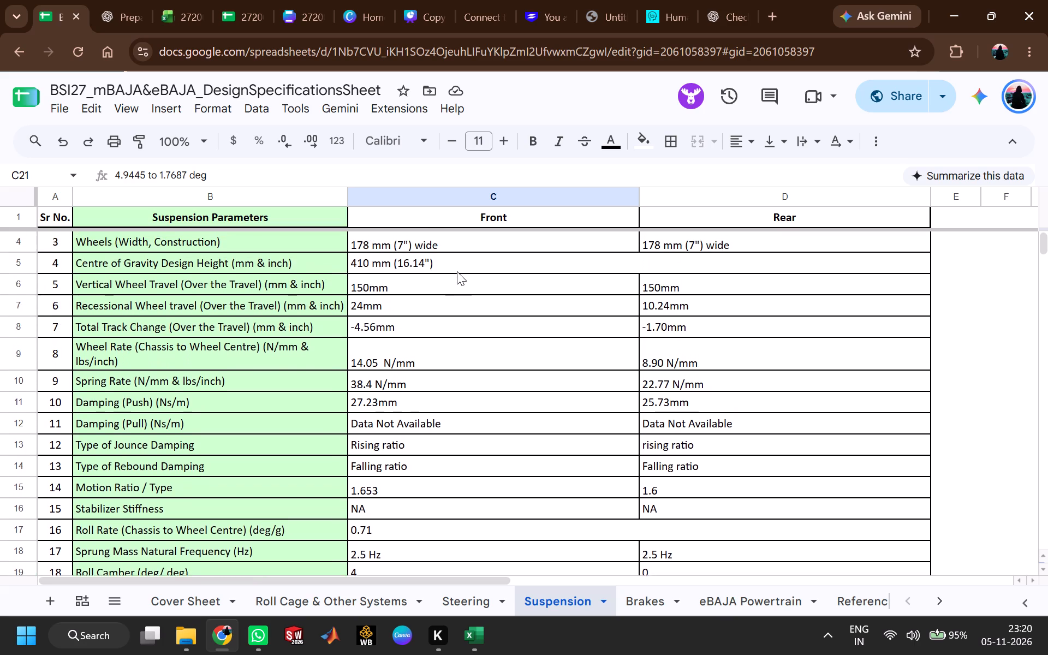
scroll(457, 271, "up", 2)
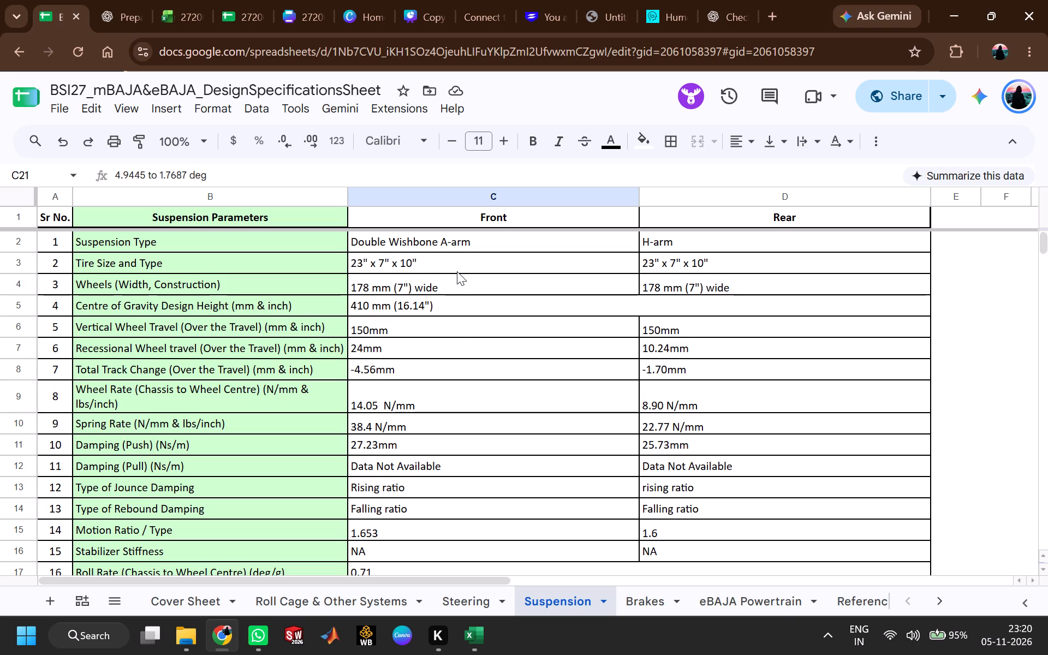
scroll(463, 386, "down", 1)
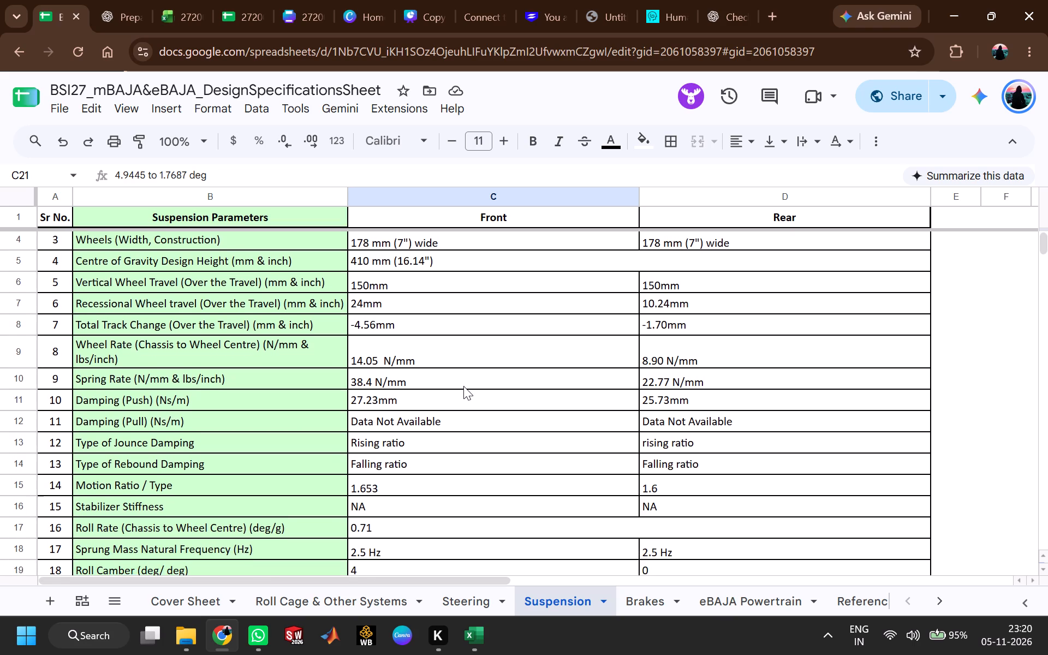
scroll(463, 386, "down", 2)
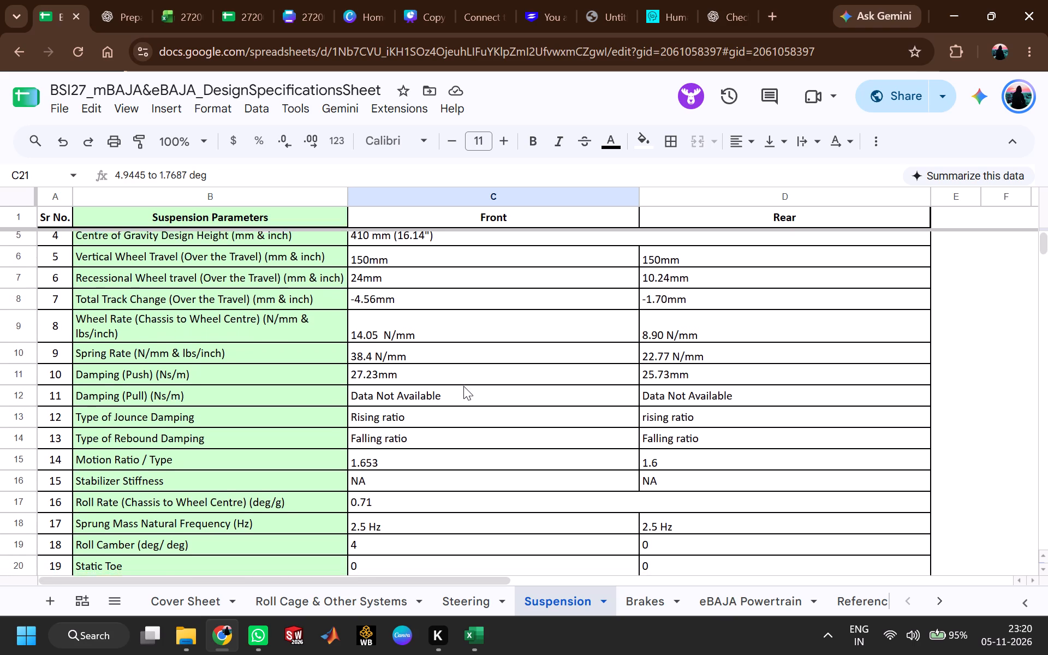
scroll(463, 386, "down", 1)
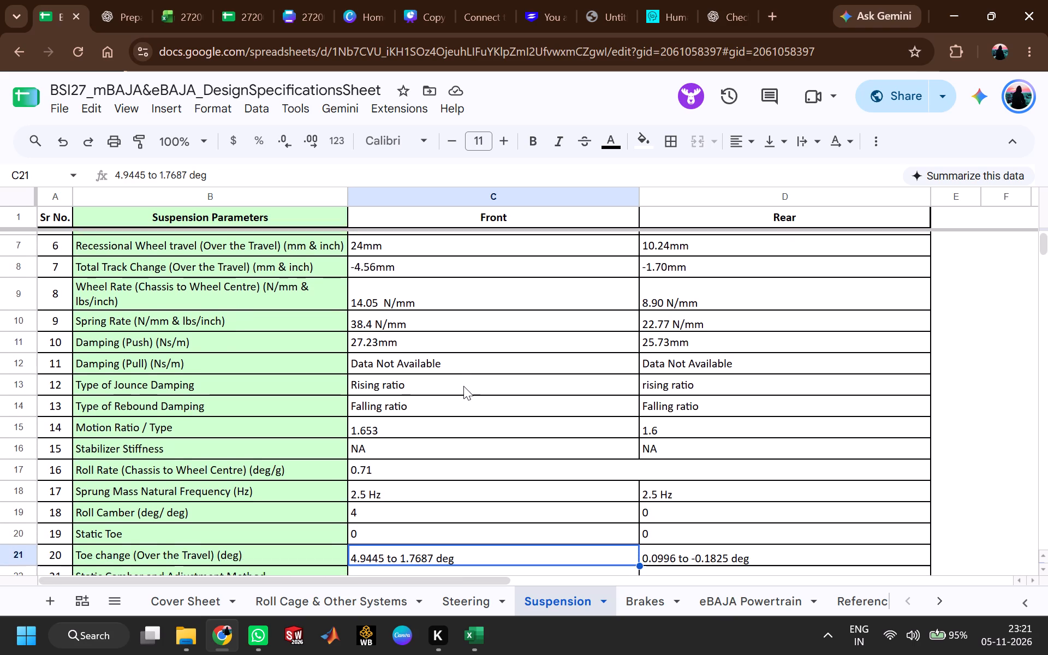
scroll(463, 386, "down", 1)
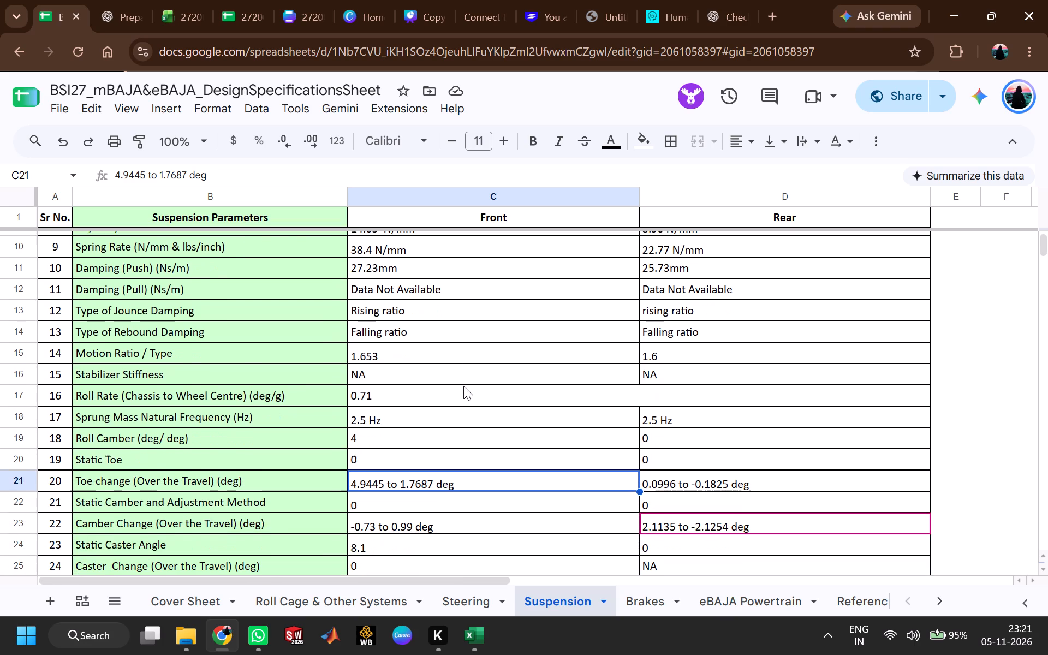
scroll(463, 386, "down", 1)
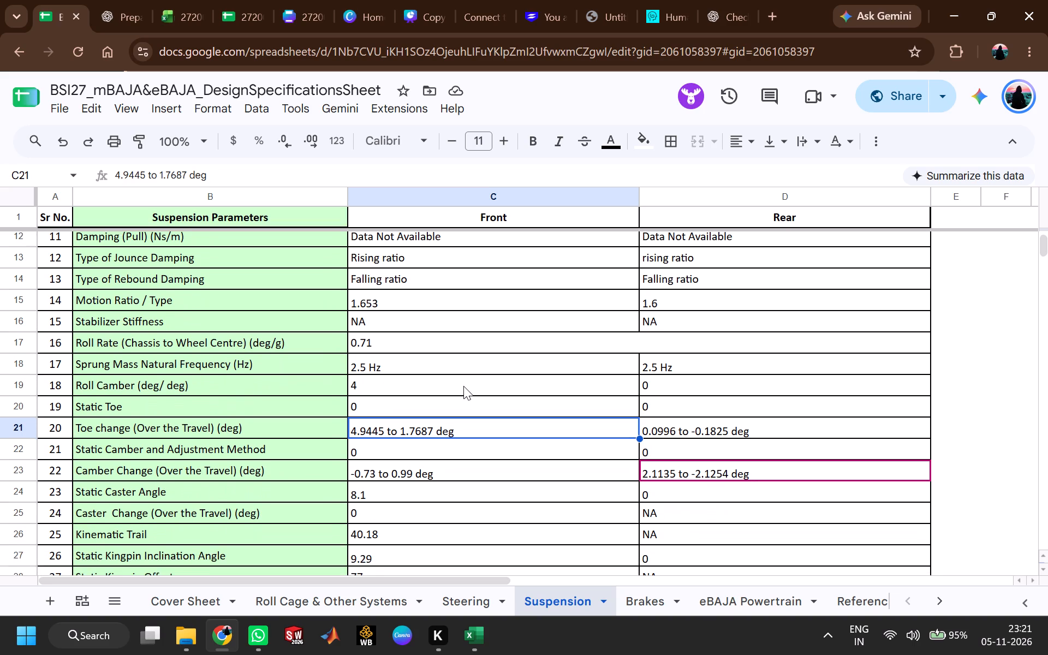
scroll(463, 386, "down", 2)
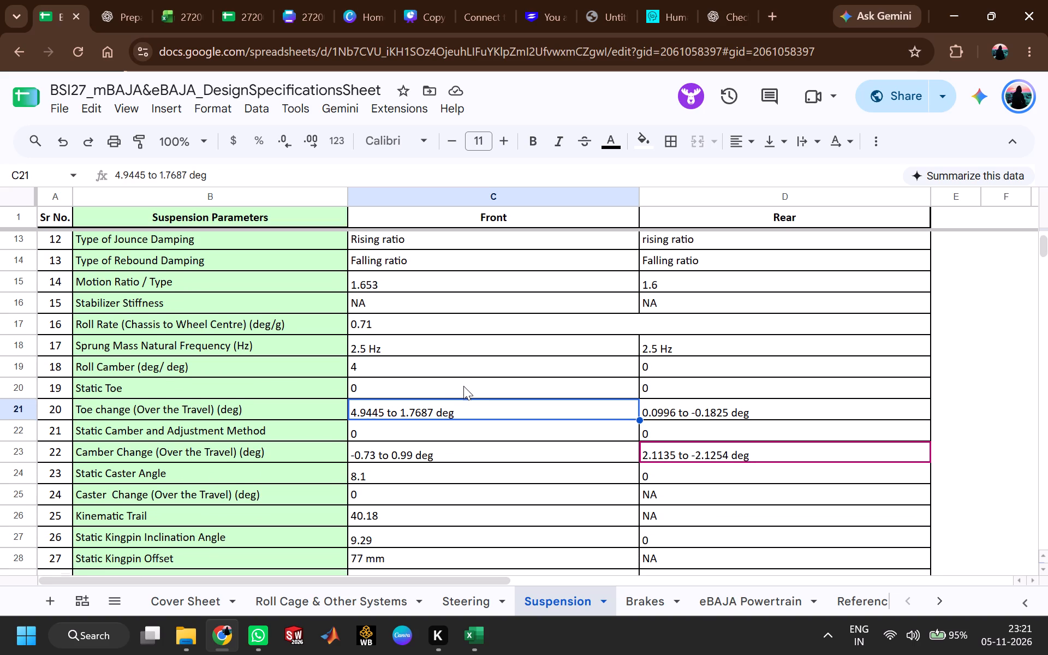
scroll(463, 386, "down", 2)
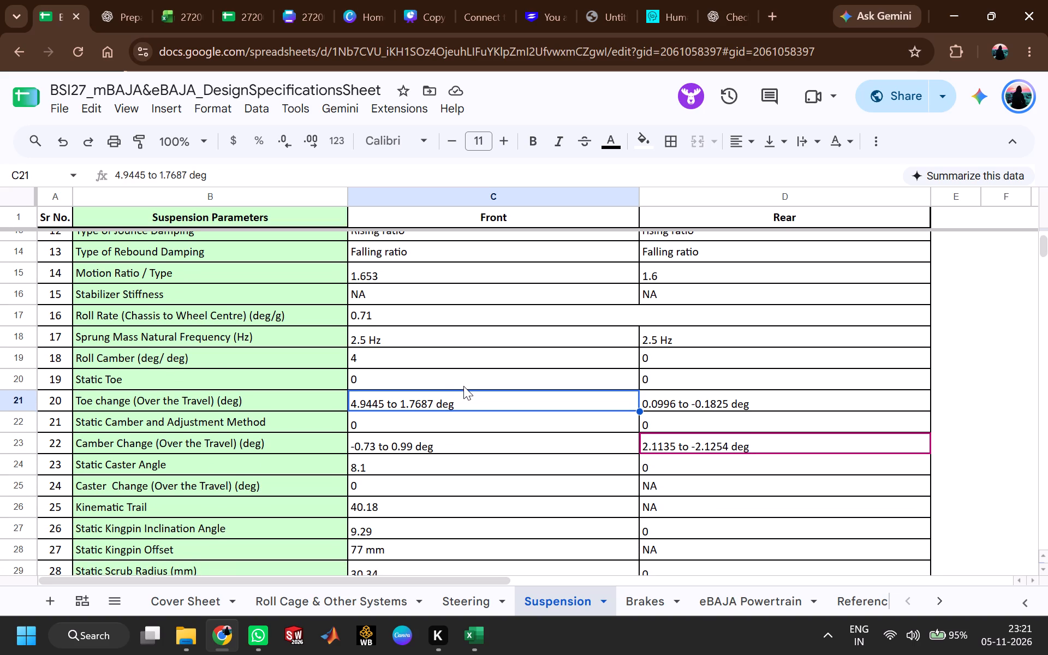
scroll(463, 386, "down", 3)
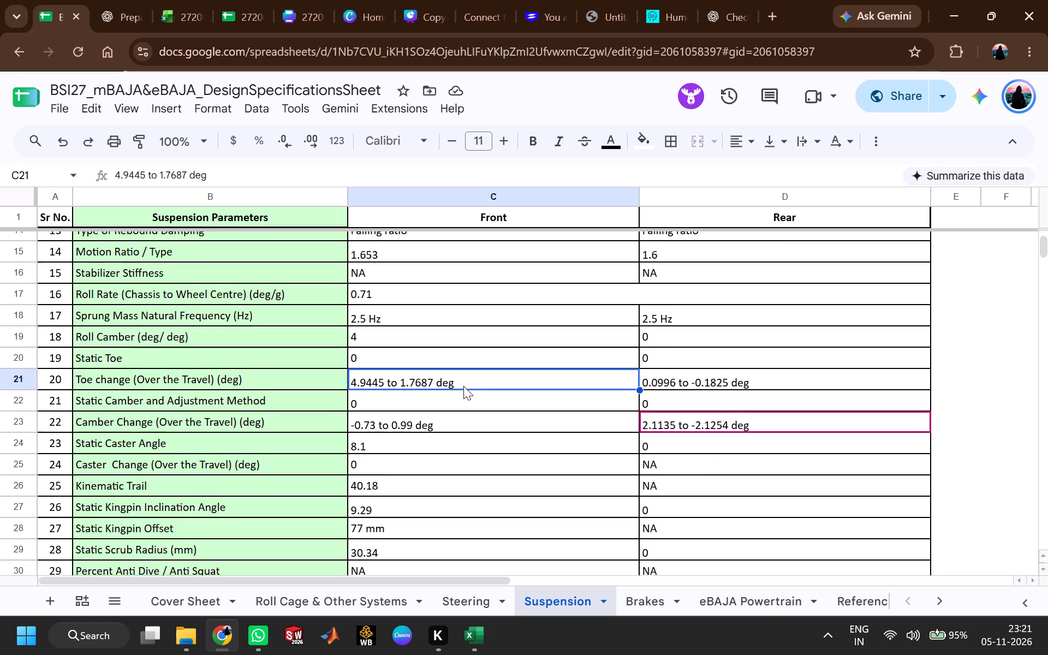
scroll(463, 386, "down", 2)
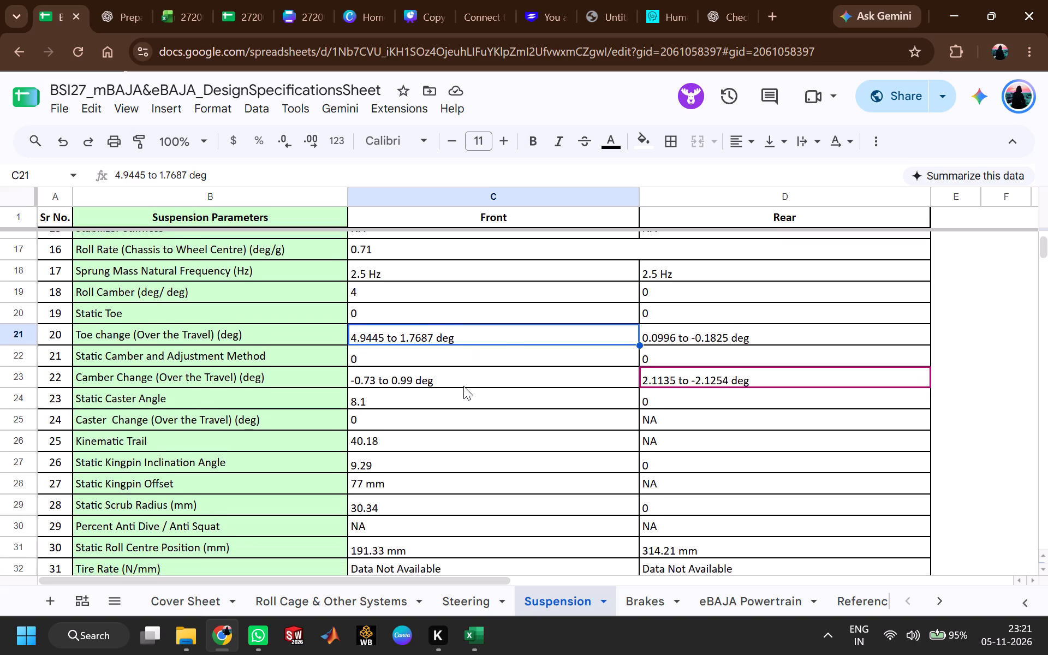
scroll(463, 386, "down", 2)
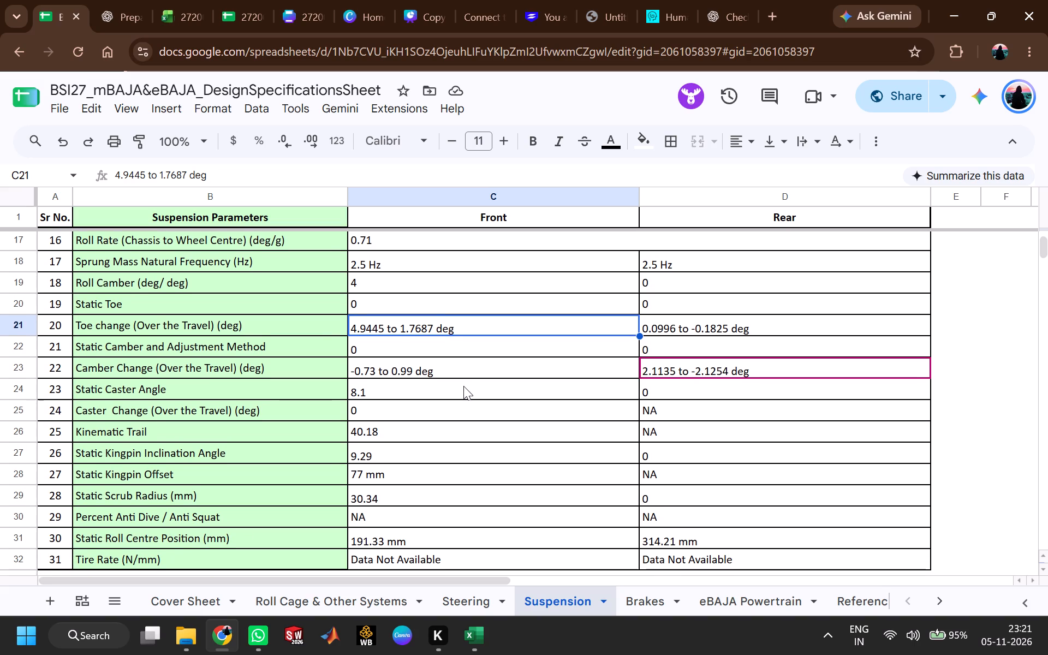
scroll(463, 386, "down", 1)
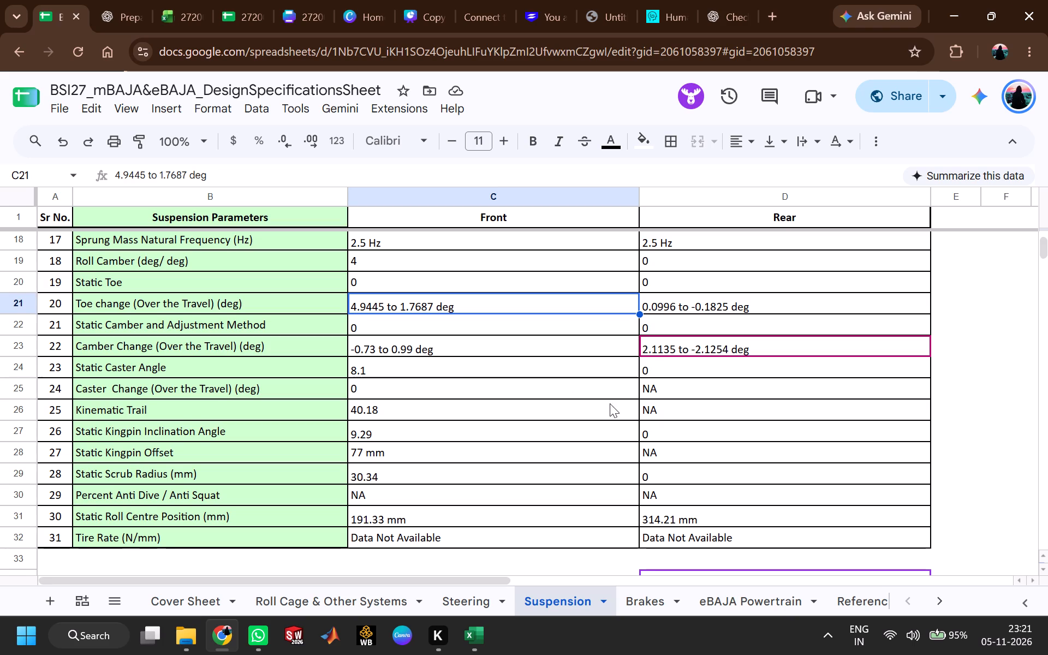
scroll(592, 414, "up", 2)
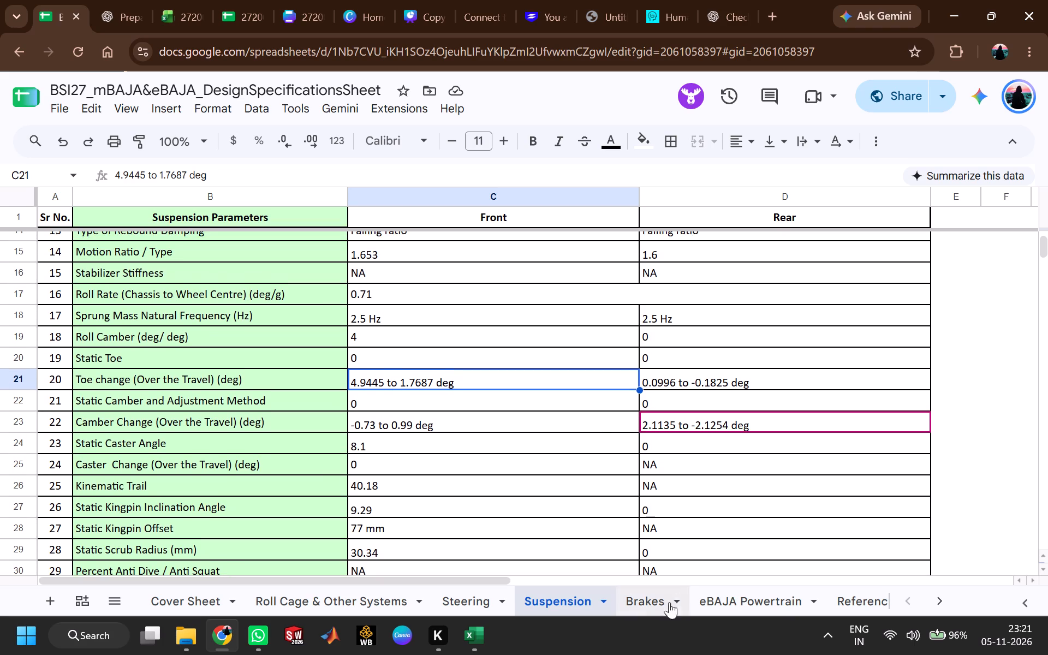
Review the entries on the Brakes, Suspension and Steering sheets for blank or incorrect values.
left_click(641, 599)
scroll(499, 384, "up", 1)
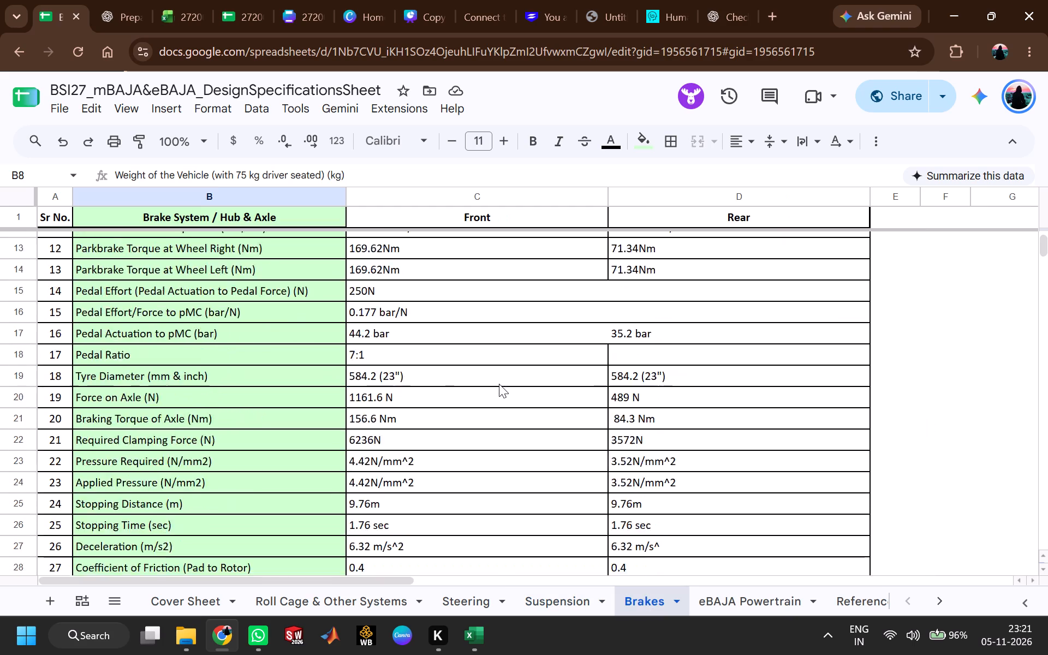
scroll(499, 384, "up", 5)
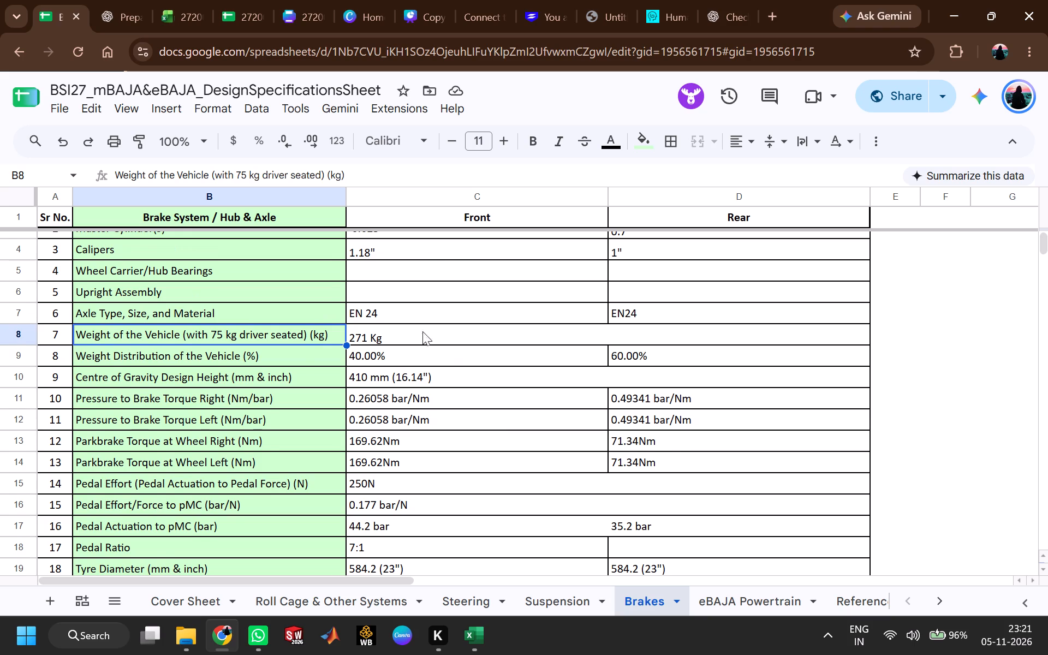
left_click(543, 603)
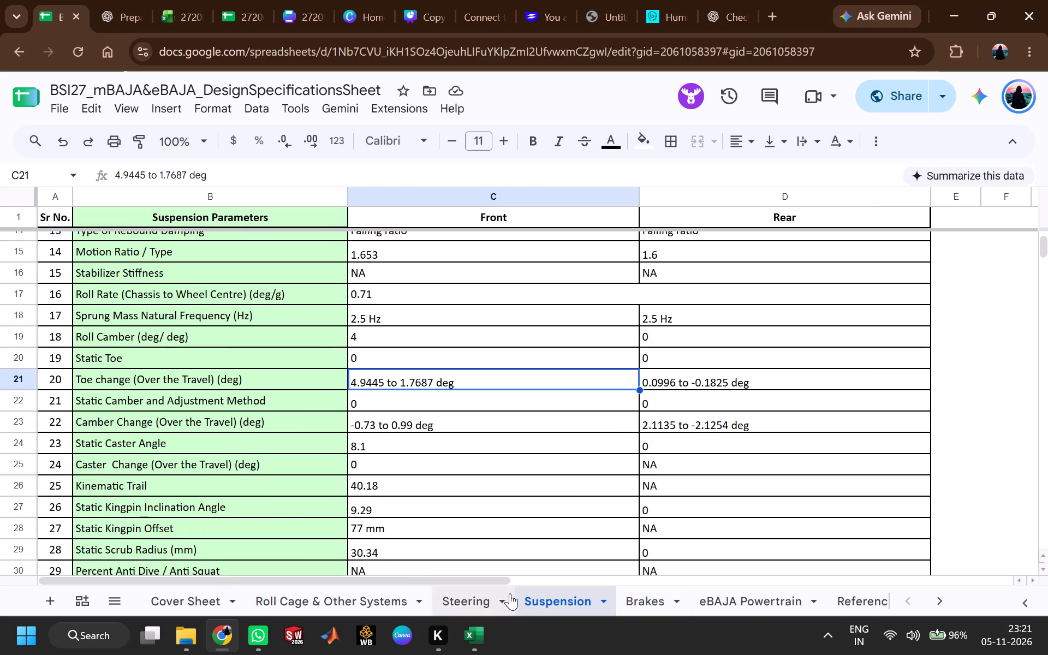
scroll(561, 508, "up", 1)
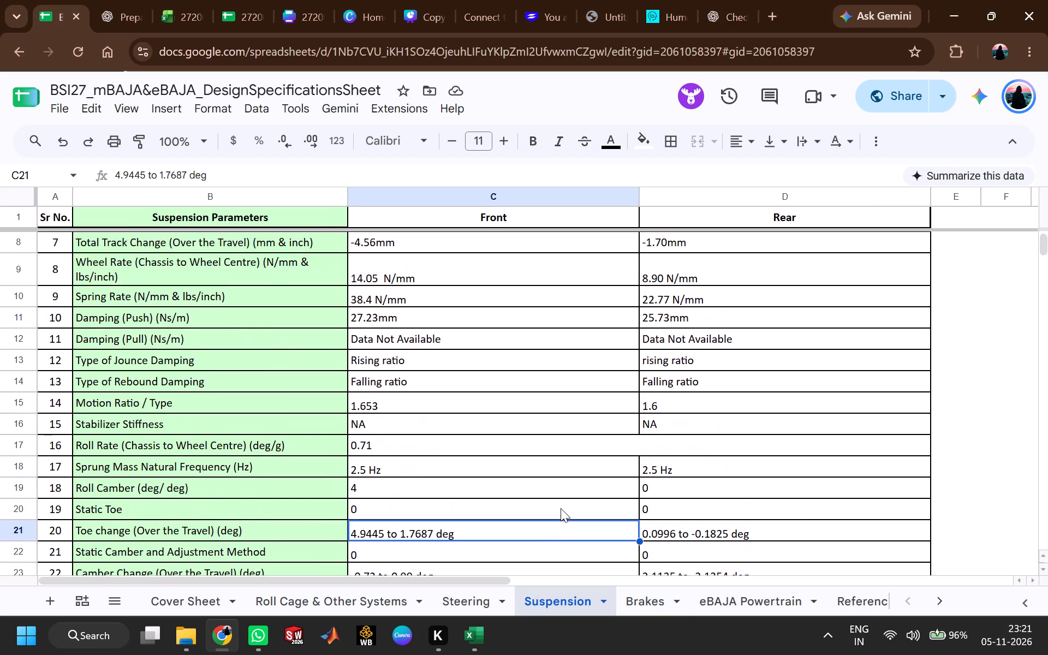
scroll(561, 508, "up", 1)
left_click(467, 603)
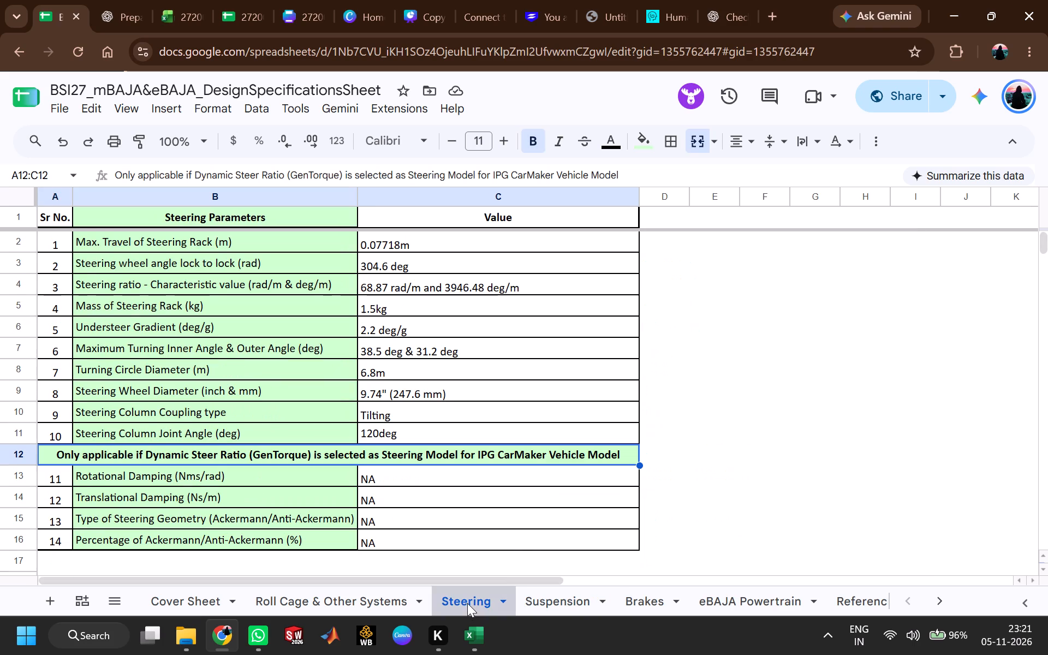
scroll(488, 510, "up", 1)
left_click(648, 597)
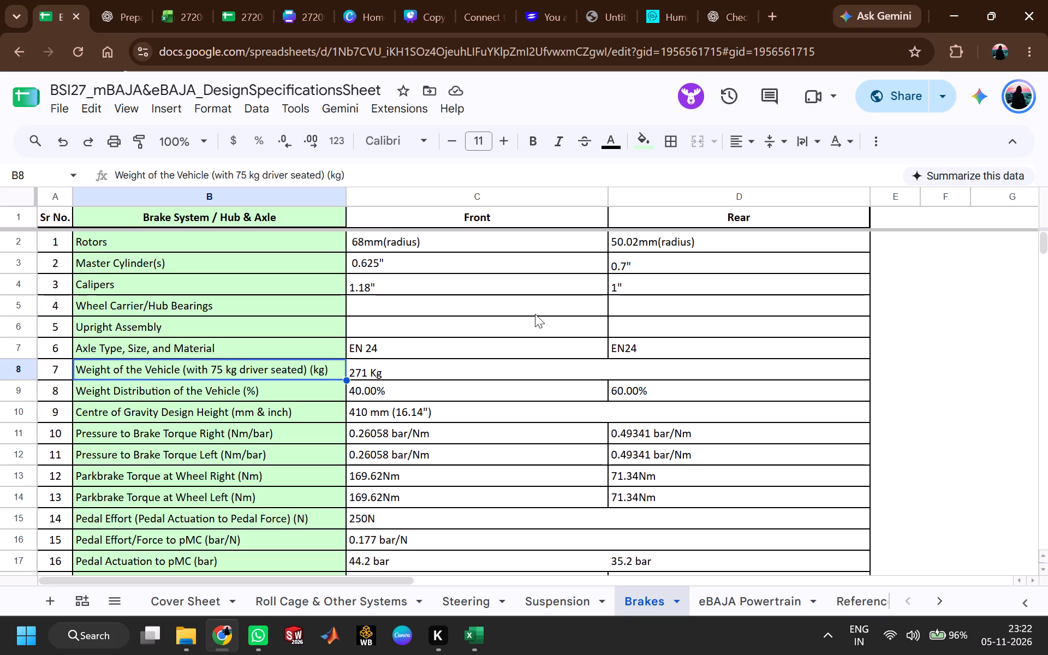
Review the eBAJA Powertrain sheet from the electric motor rows to the Front Axle and Rear Axle sections for blank fields.
left_click(764, 592)
scroll(594, 336, "up", 3)
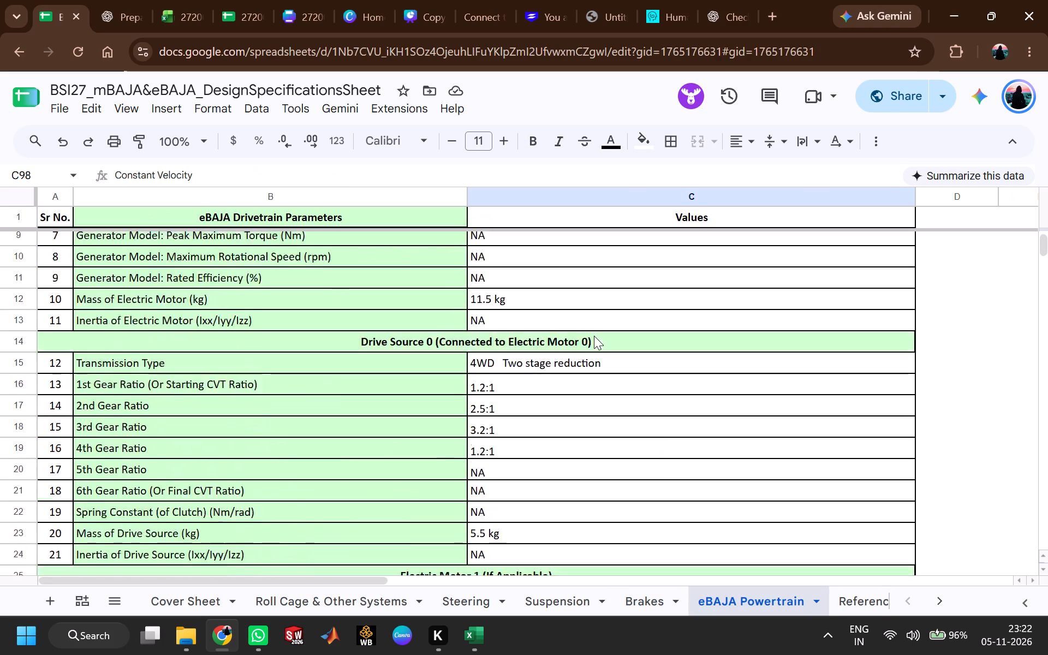
scroll(594, 336, "up", 13)
scroll(594, 336, "down", 1)
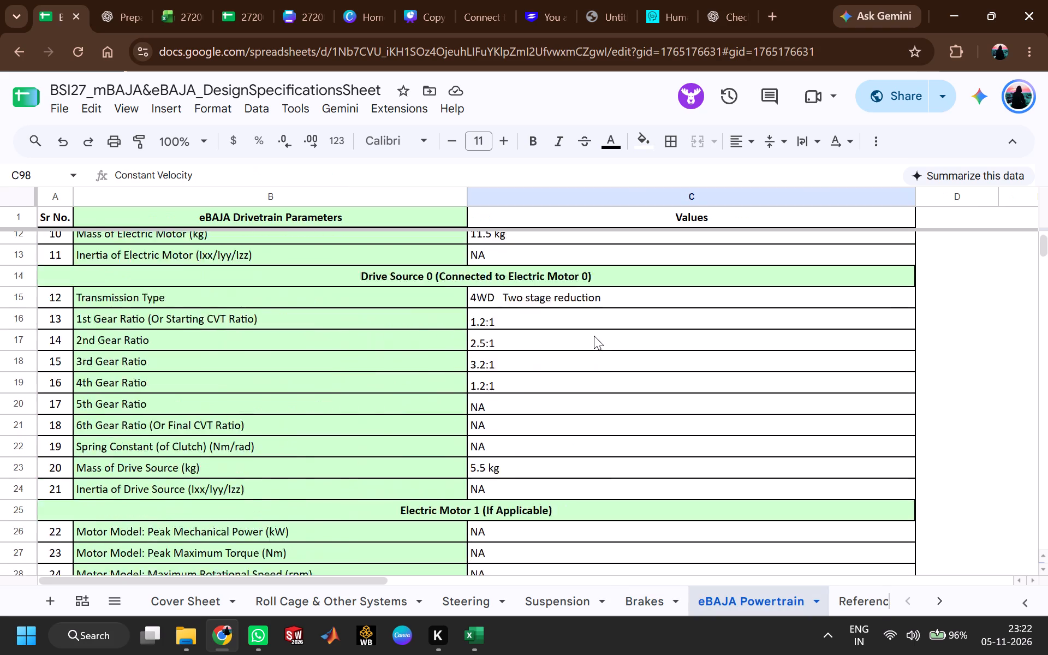
scroll(594, 336, "down", 7)
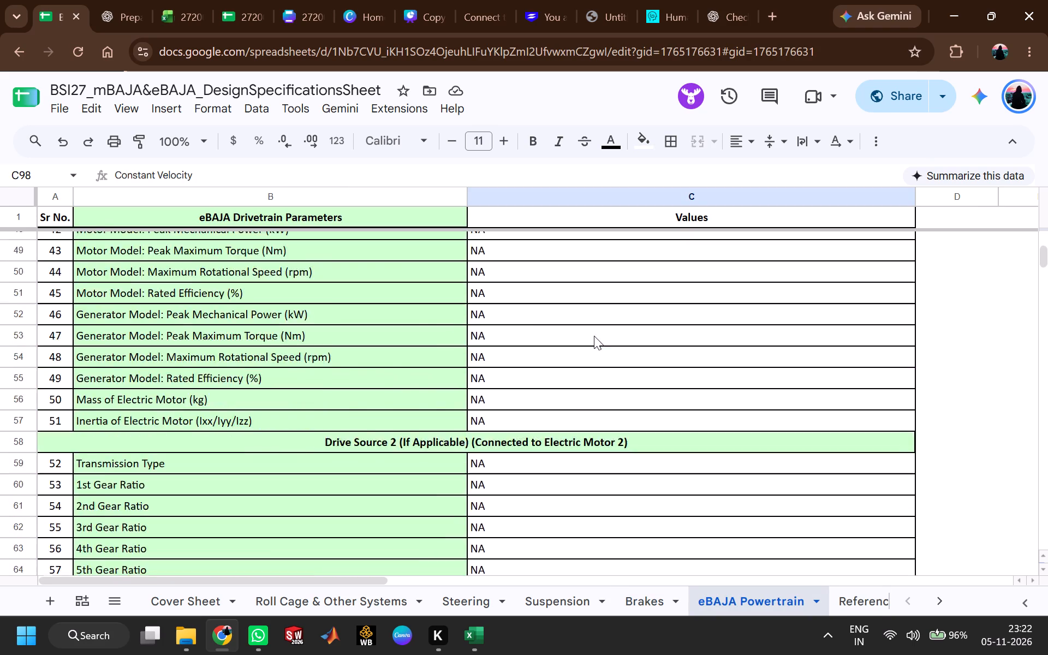
scroll(594, 336, "down", 4)
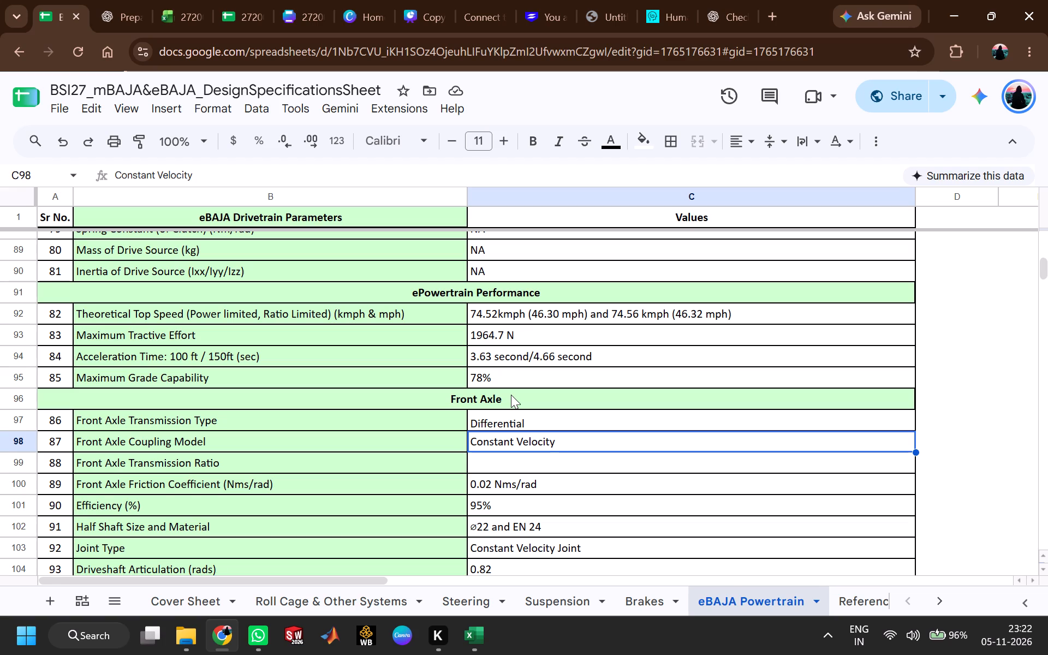
left_click(507, 467)
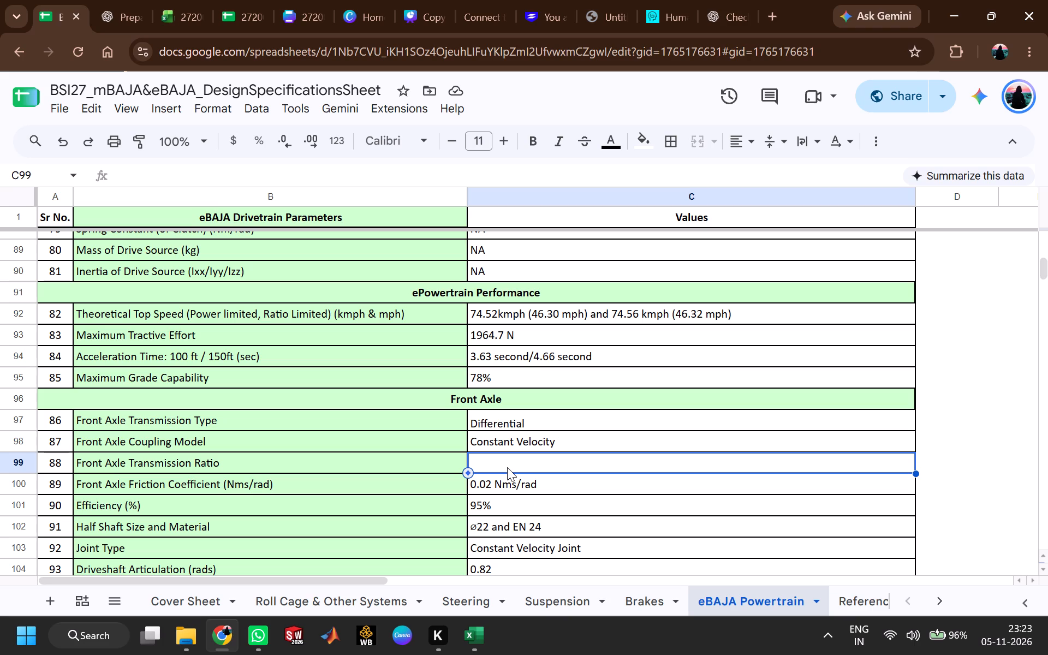
scroll(507, 467, "down", 2)
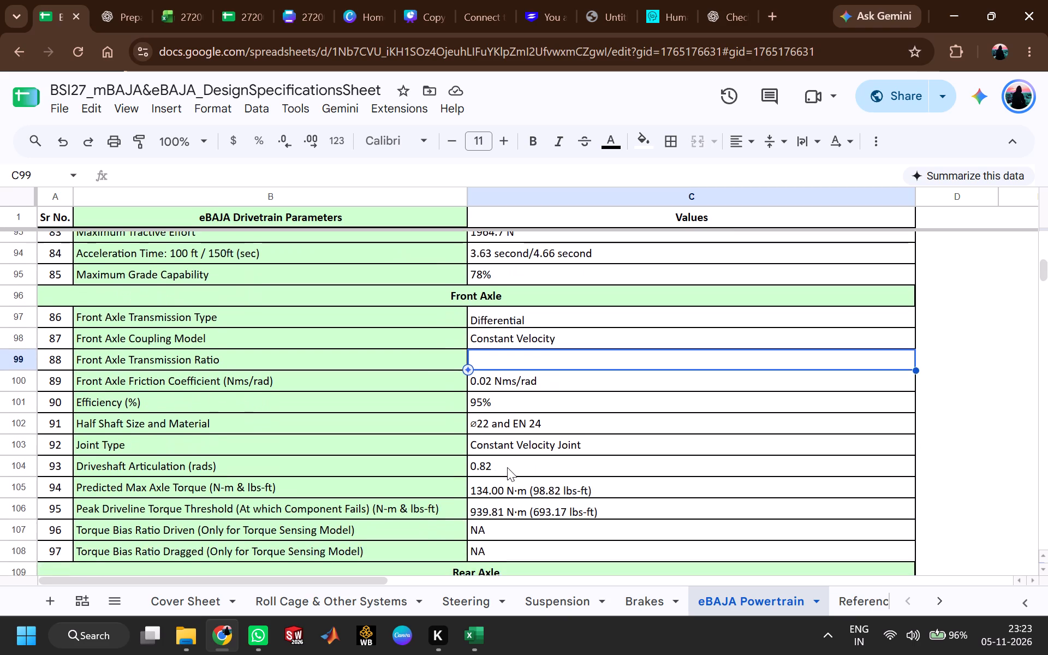
scroll(507, 467, "down", 2)
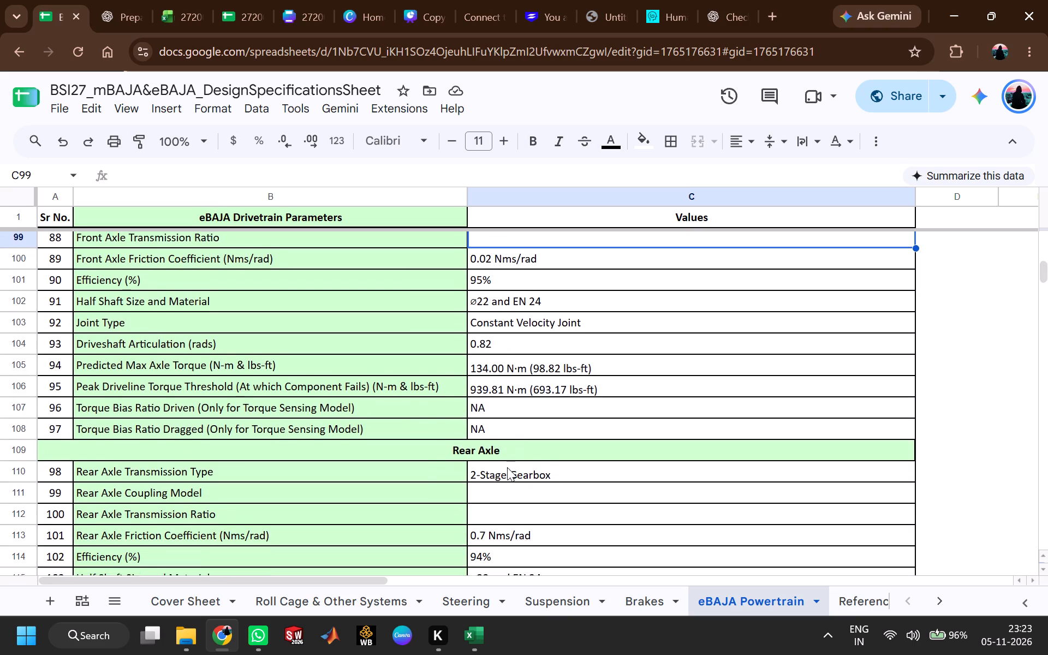
scroll(507, 467, "down", 1)
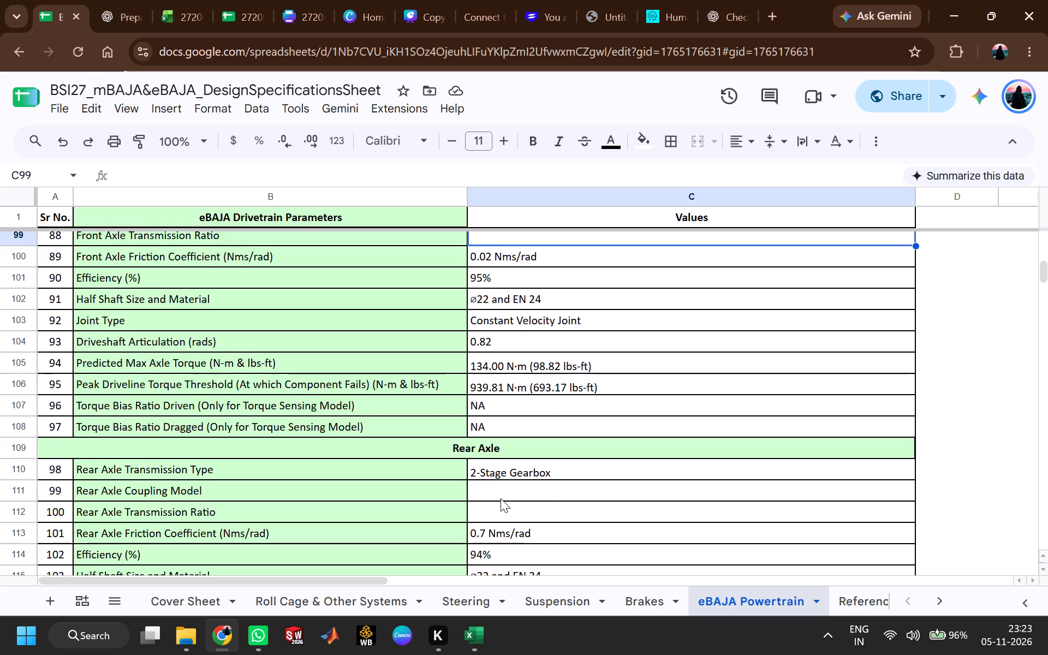
scroll(501, 498, "up", 1)
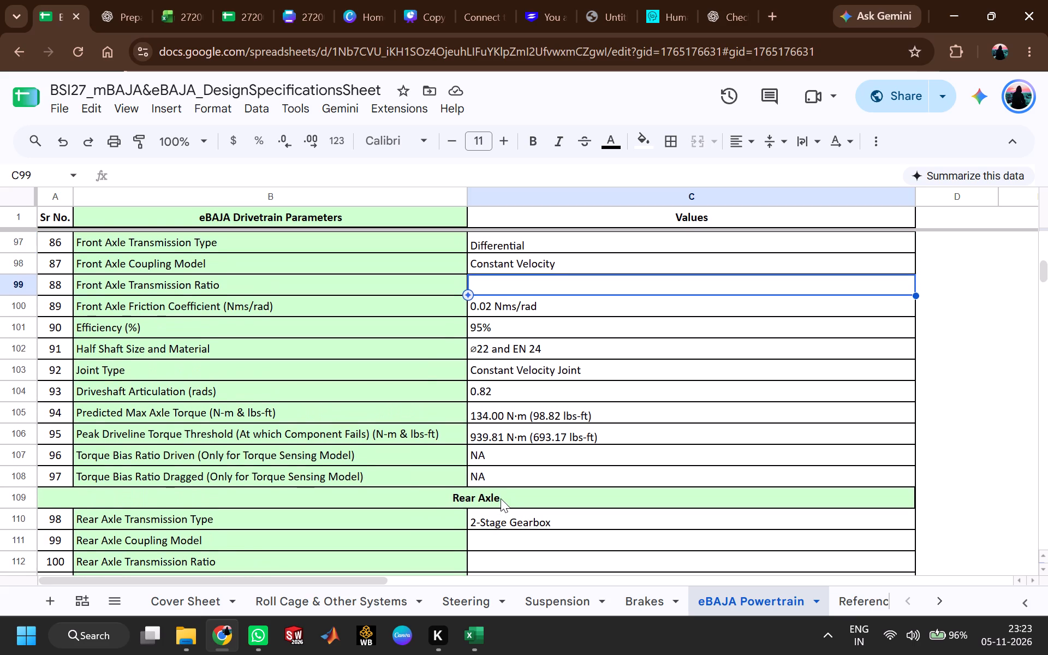
scroll(501, 498, "down", 1)
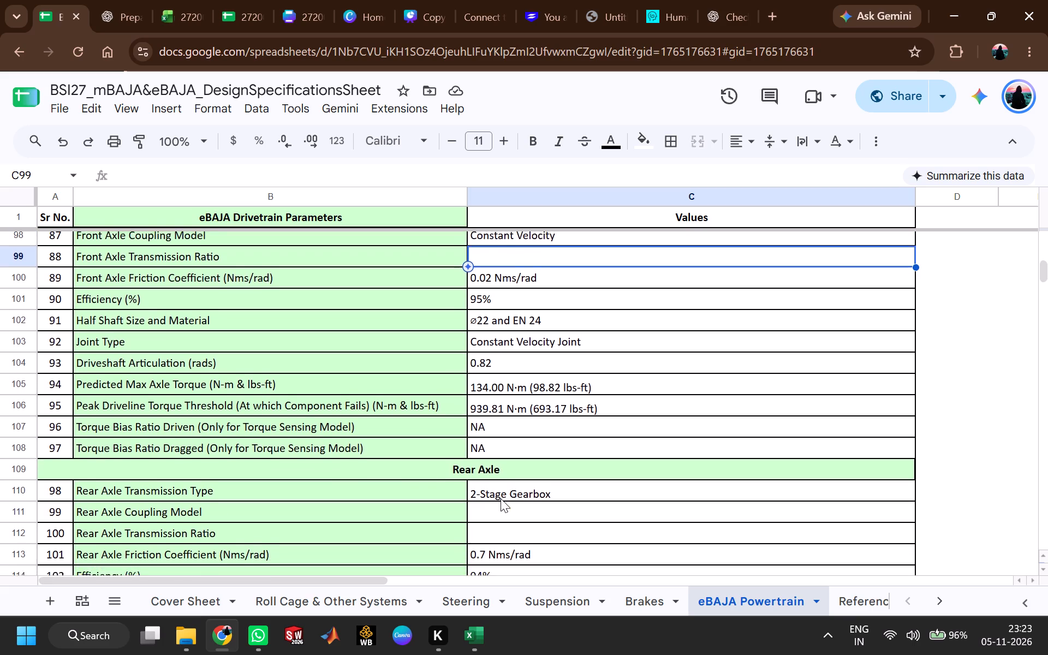
scroll(501, 498, "down", 1)
scroll(501, 498, "up", 2)
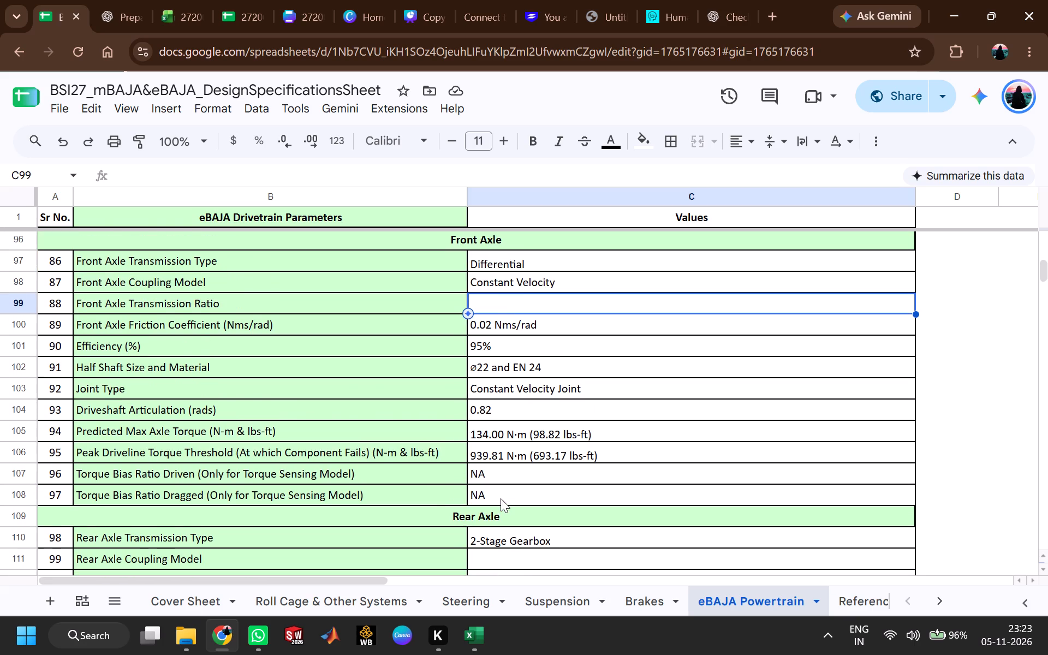
scroll(501, 498, "up", 1)
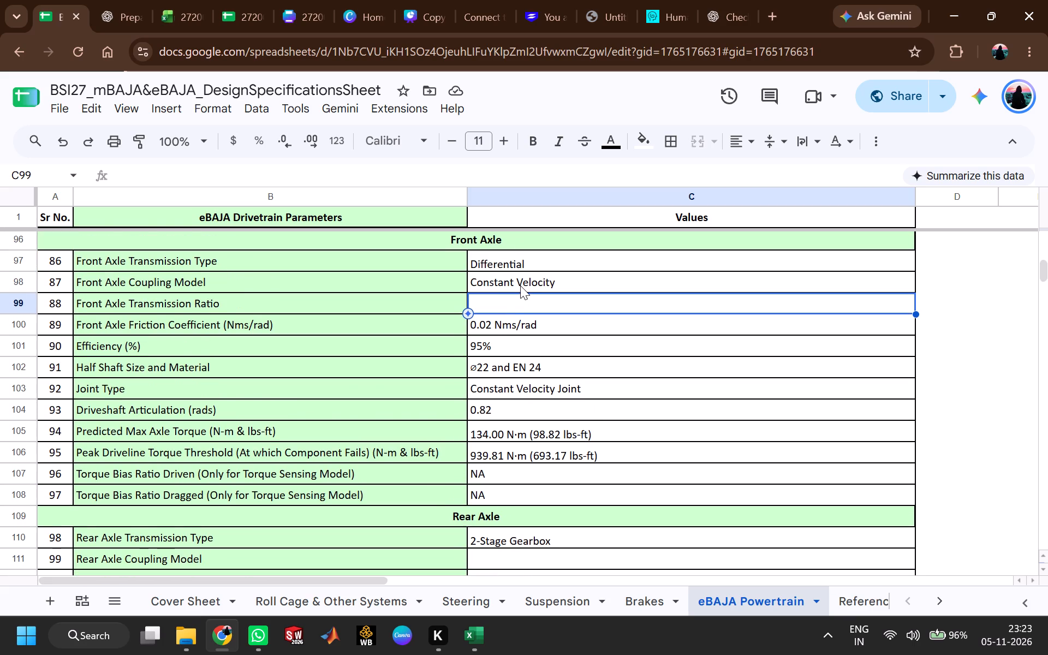
Copy the Front Axle Coupling Model value, Constant Velocity, into the empty Rear Axle Coupling Model field.
left_click(520, 285)
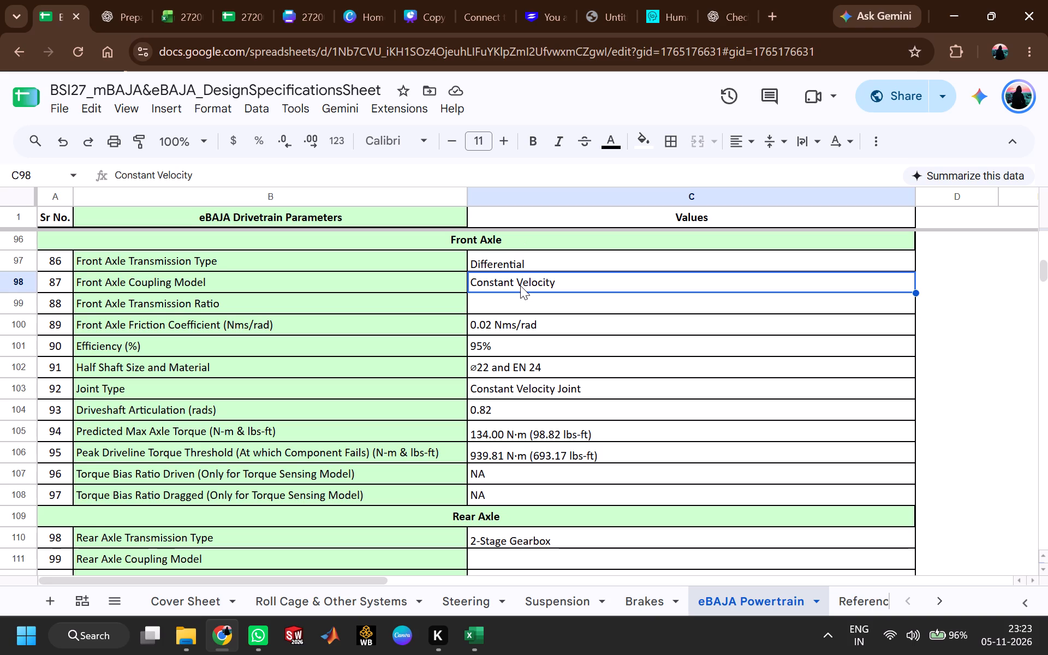
key("ctrl+c")
scroll(610, 397, "down", 1)
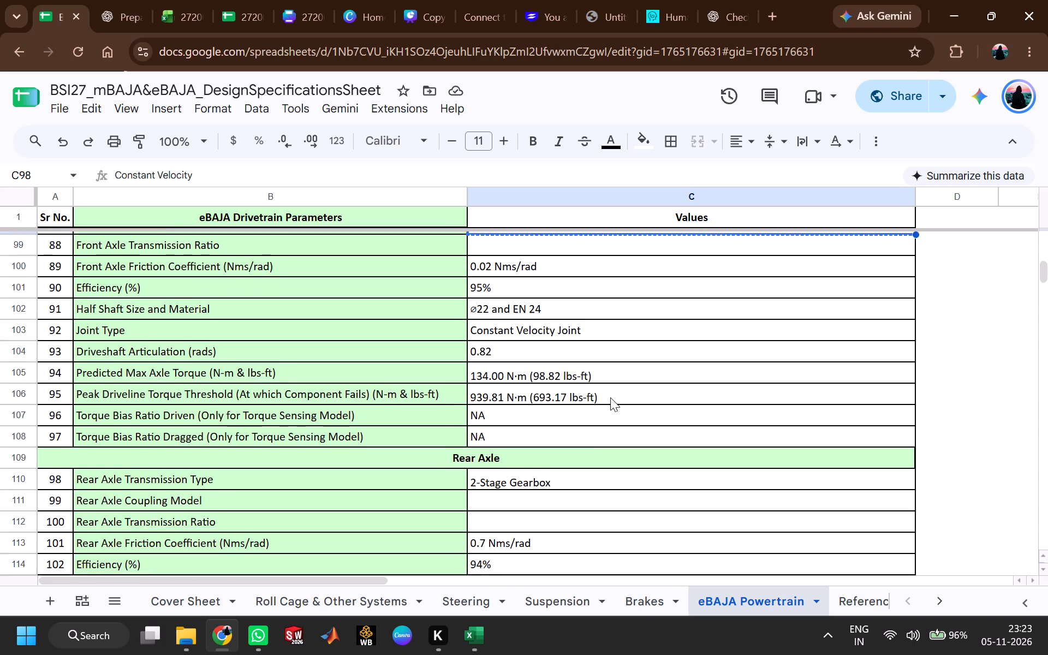
scroll(610, 397, "down", 1)
left_click(507, 494)
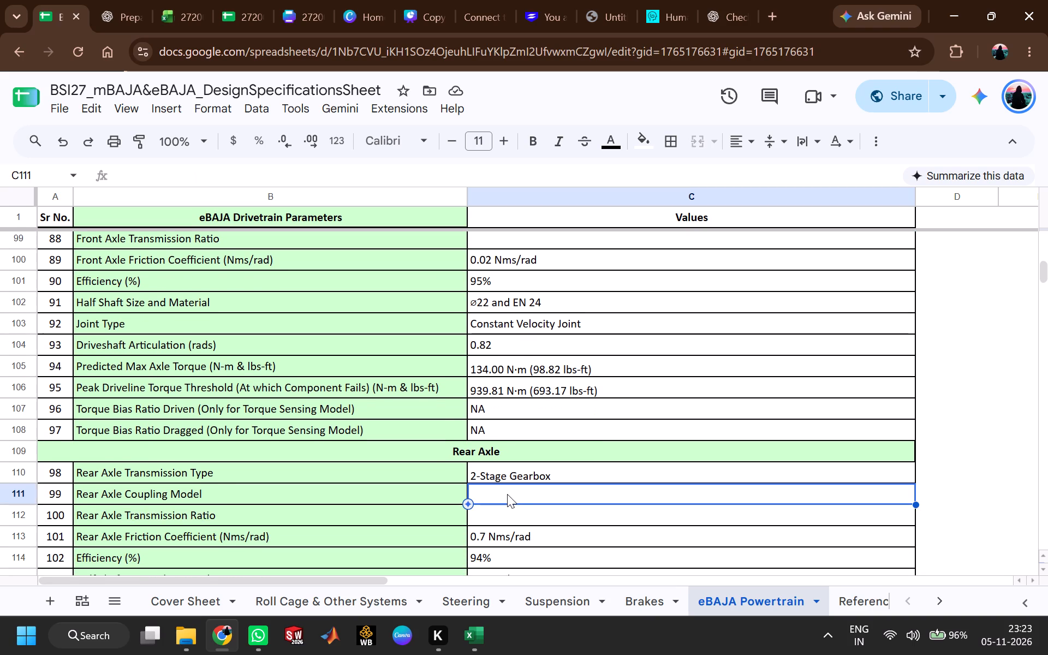
key("ctrl+v")
Replace UV with Constant Velocity in the Rear Axle Joint type, making it Constant Velocity Joint.
scroll(536, 521, "down", 1)
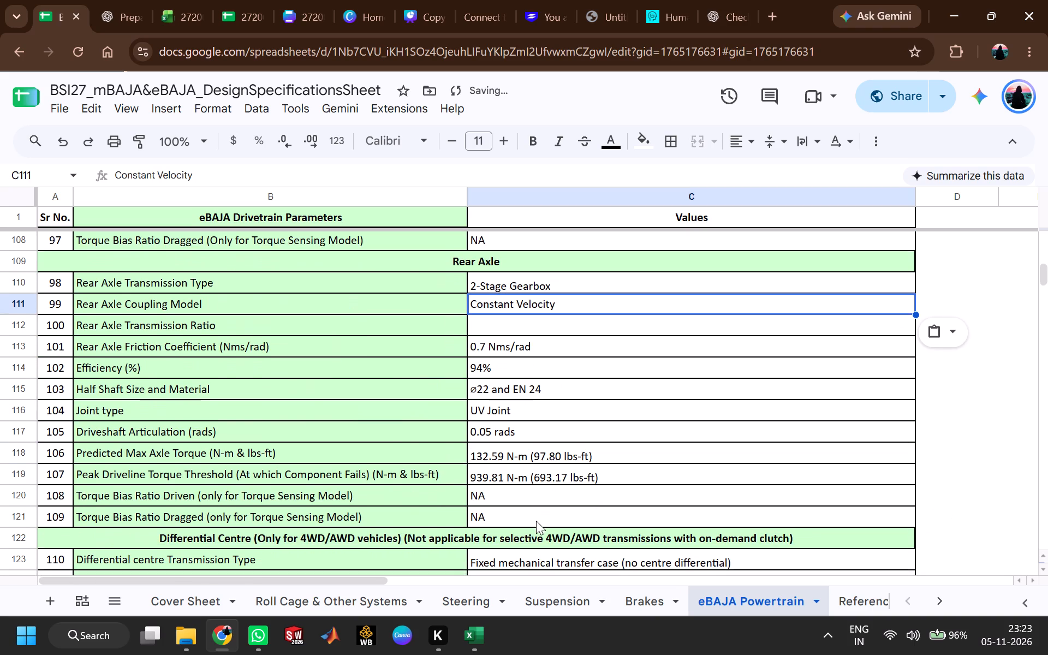
scroll(536, 521, "down", 1)
left_click(492, 414)
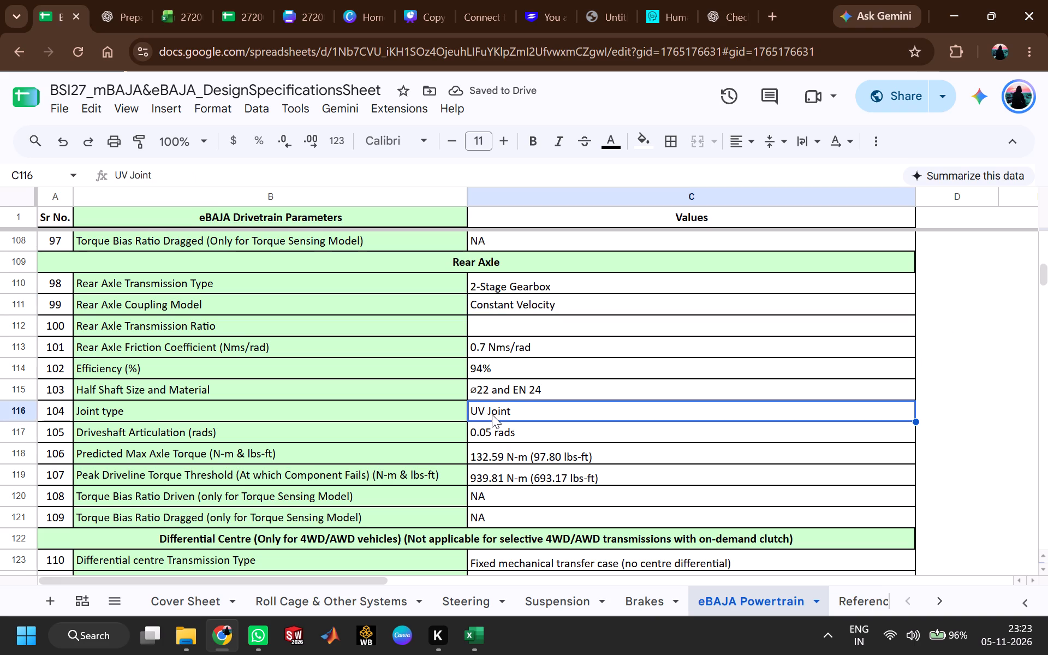
double_click(485, 409)
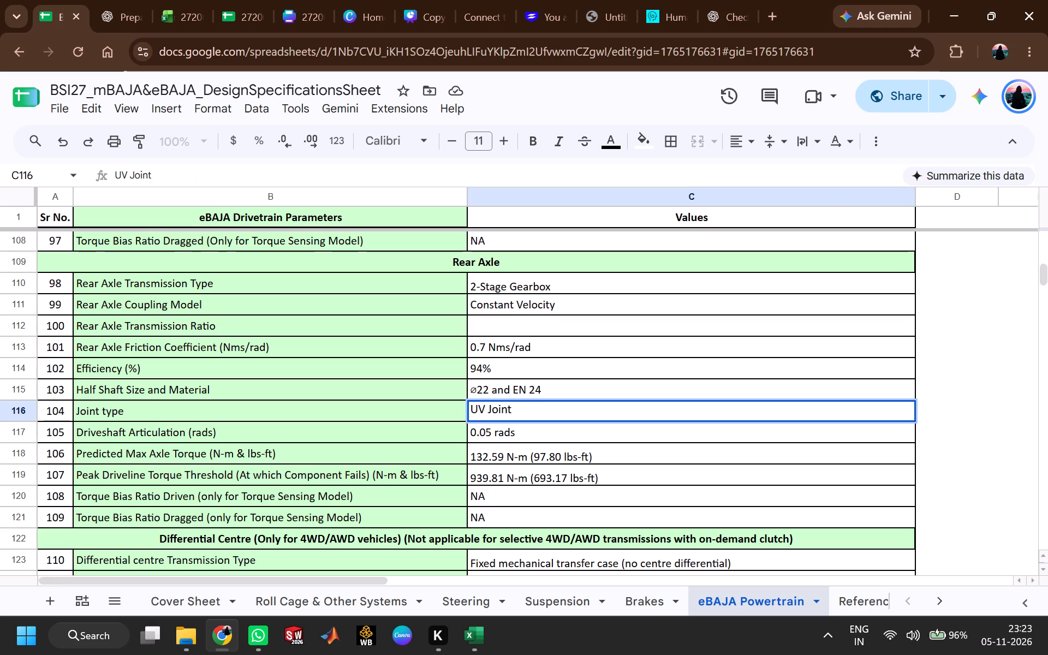
left_click(485, 409)
key("BackSpace")
key("BackSpace")
key("ctrl+v")
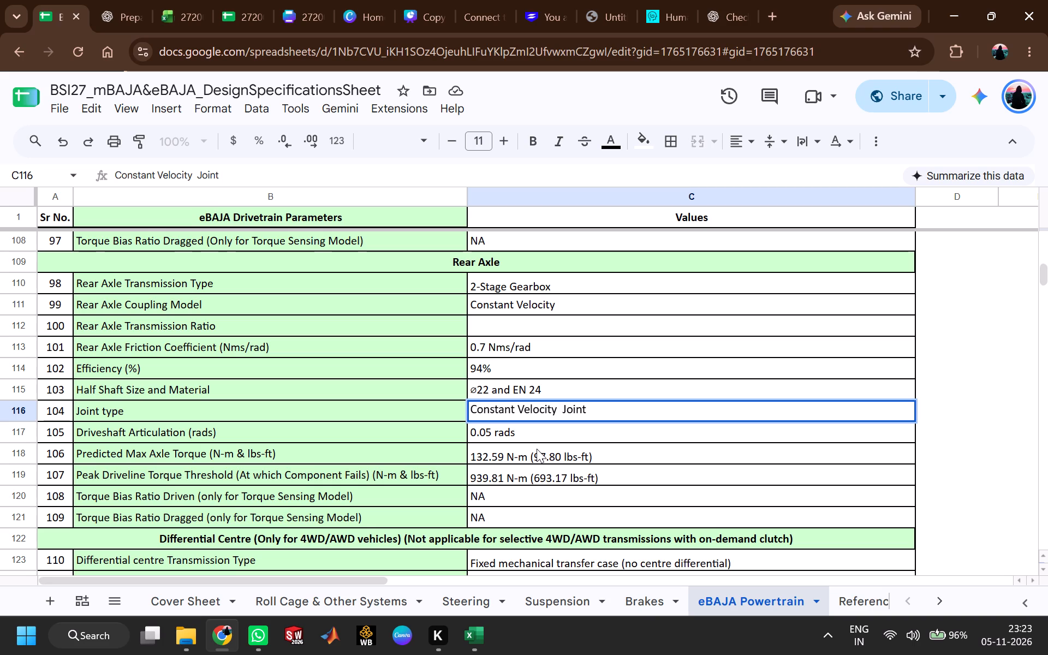
left_click(524, 325)
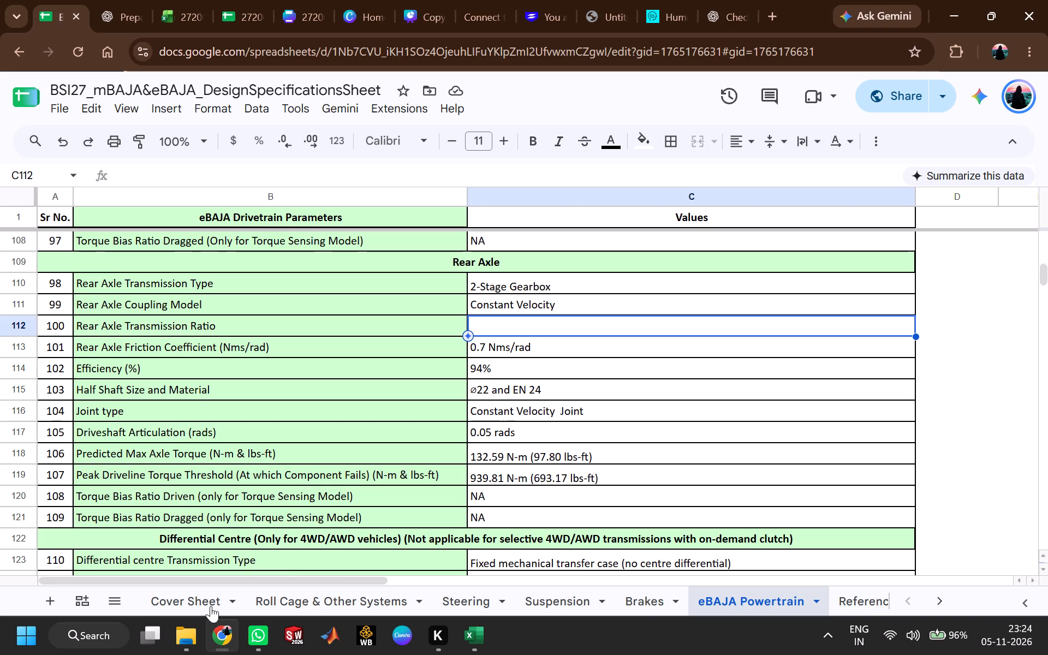
Check the Cover Sheet instructions for the wording required when a value is not available.
left_click(182, 601)
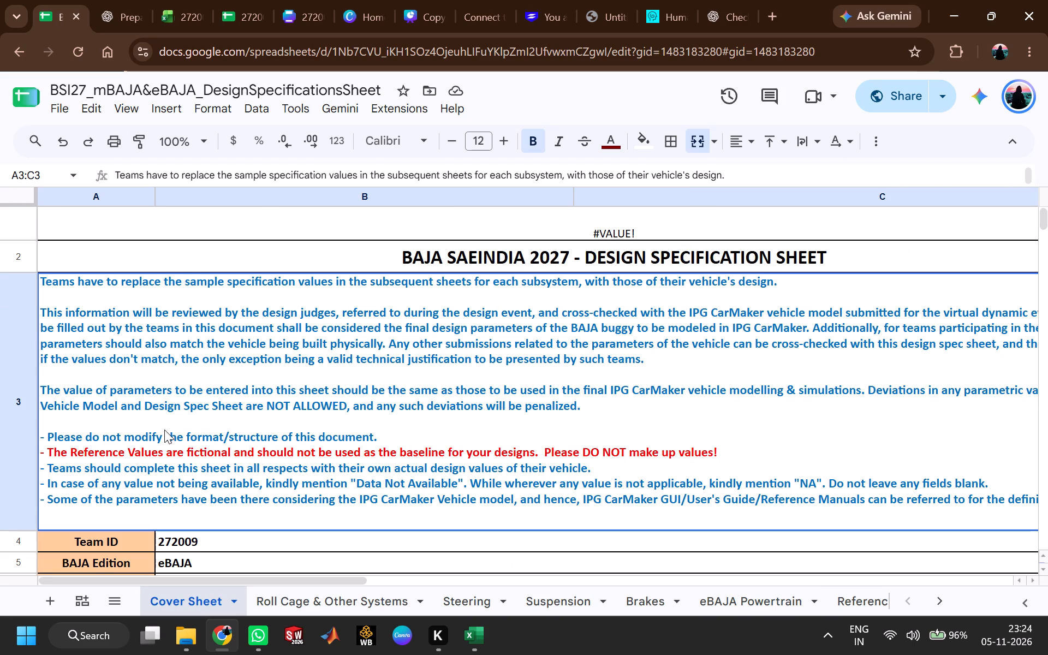
left_click(364, 480)
left_click(361, 485)
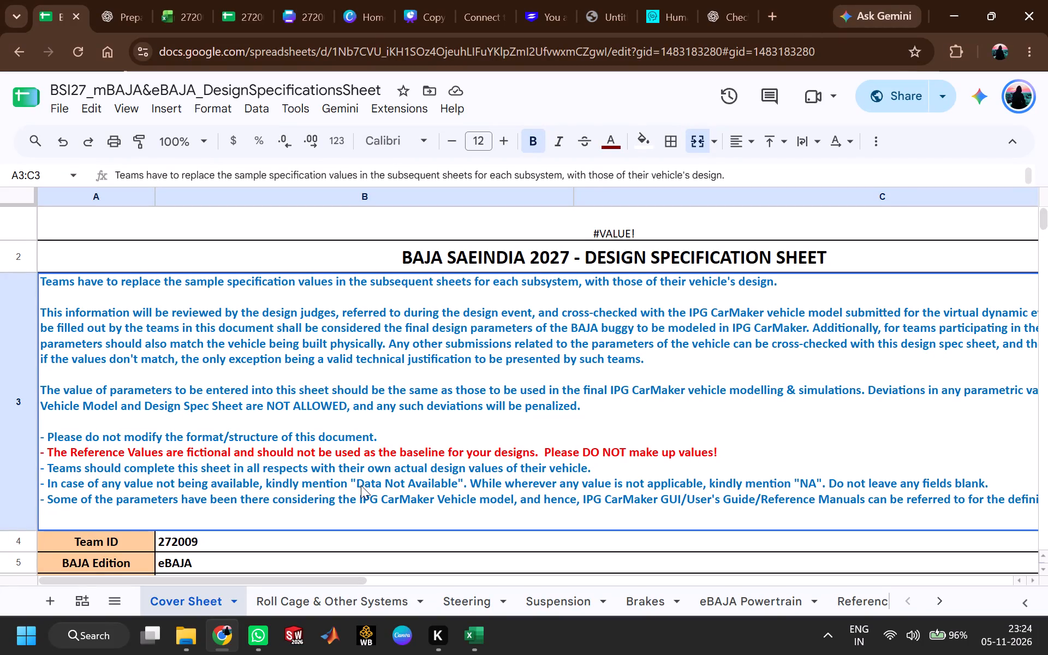
double_click(361, 485)
Copy Data Not Available from the Roll Cage sheet's Rotational Damping field over the Rear Axle Half Shaft Size and Material value in eBAJA Powertrain.
left_click(356, 602)
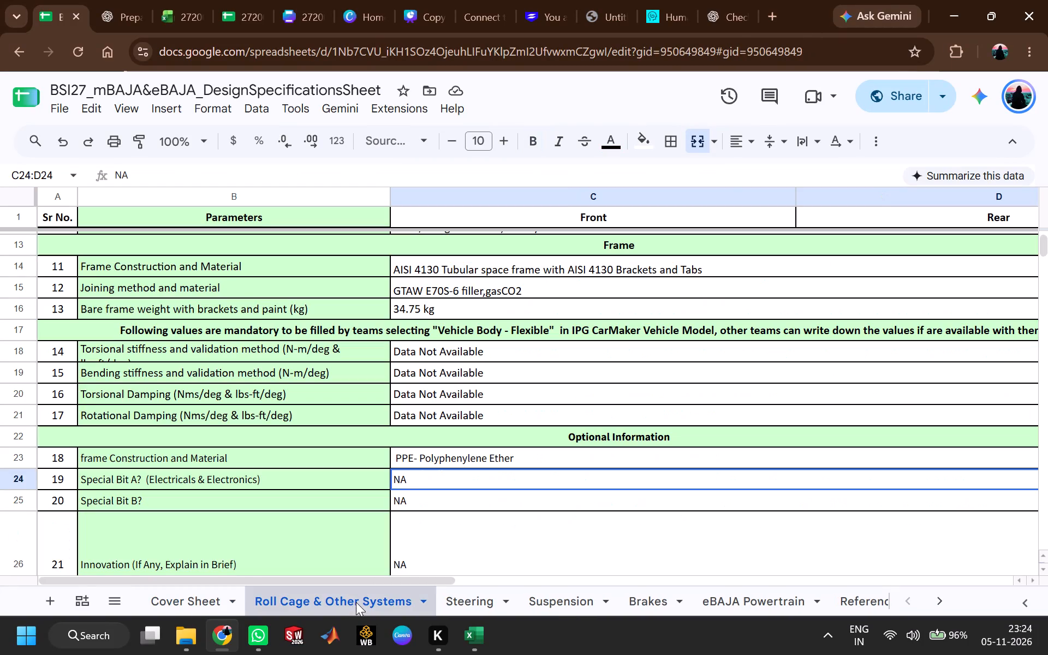
left_click(427, 411)
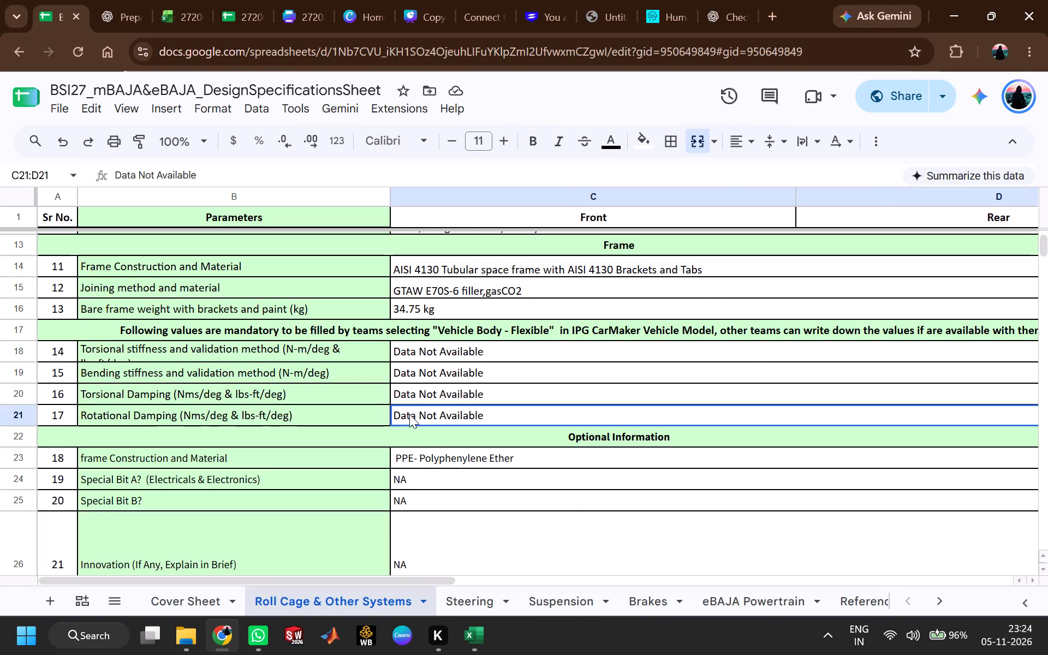
double_click(409, 414)
left_click_drag(397, 414, 405, 414)
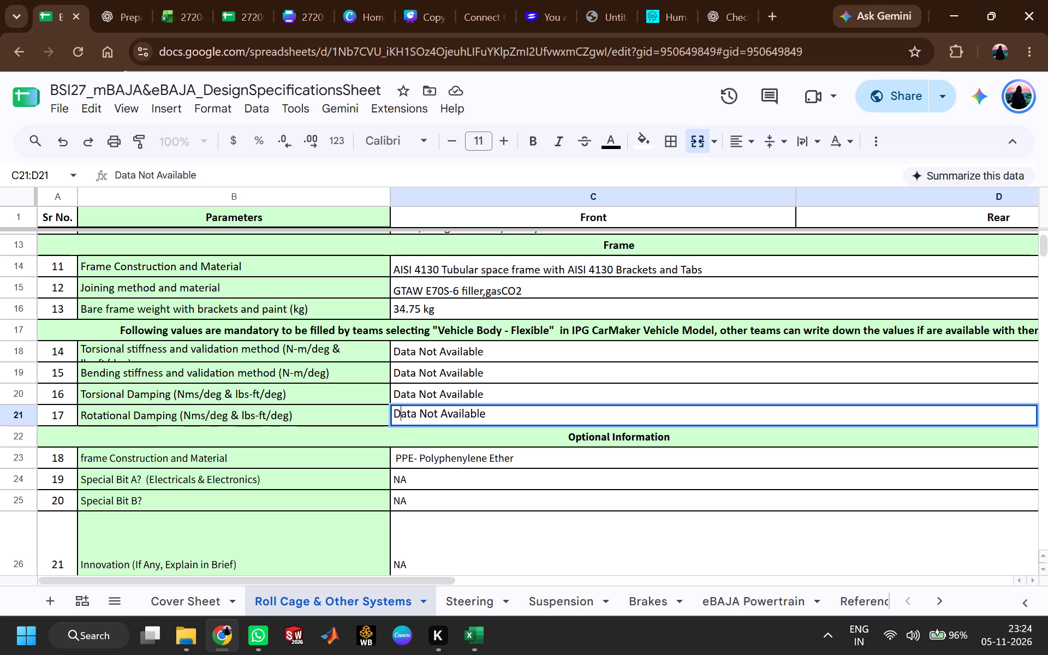
left_click_drag(405, 414, 408, 413)
left_click(397, 412)
left_click_drag(395, 412, 487, 413)
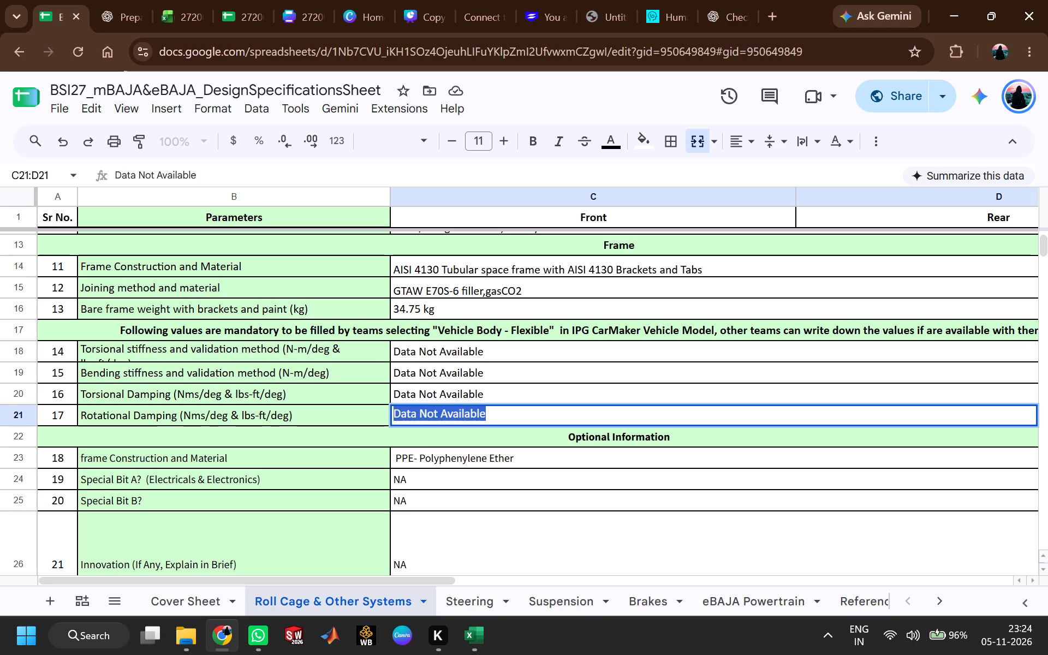
key("ctrl+c")
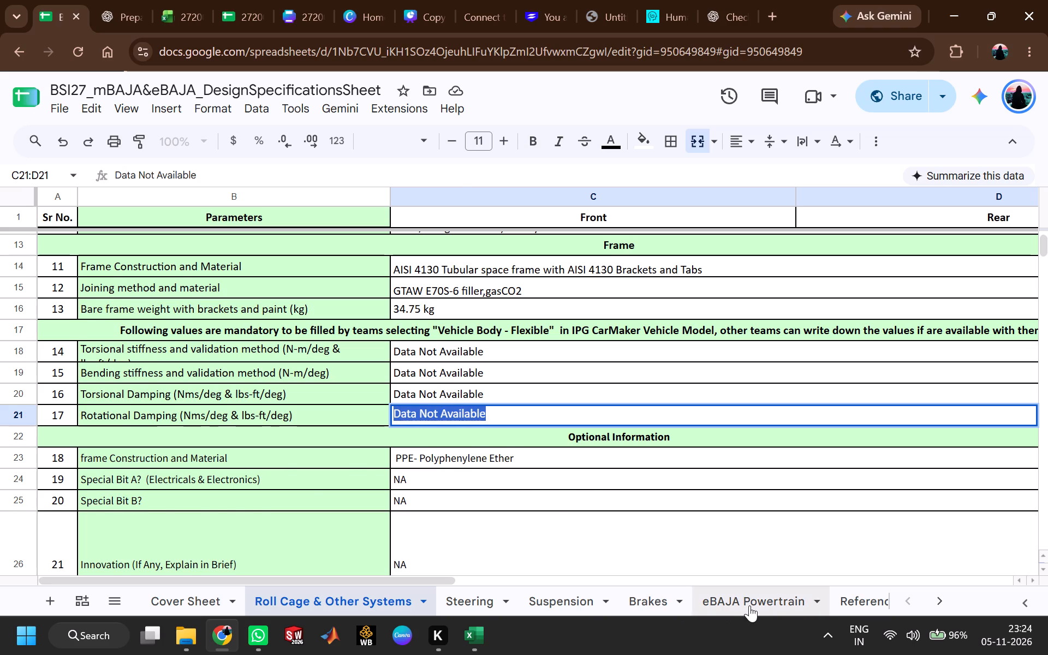
left_click(749, 605)
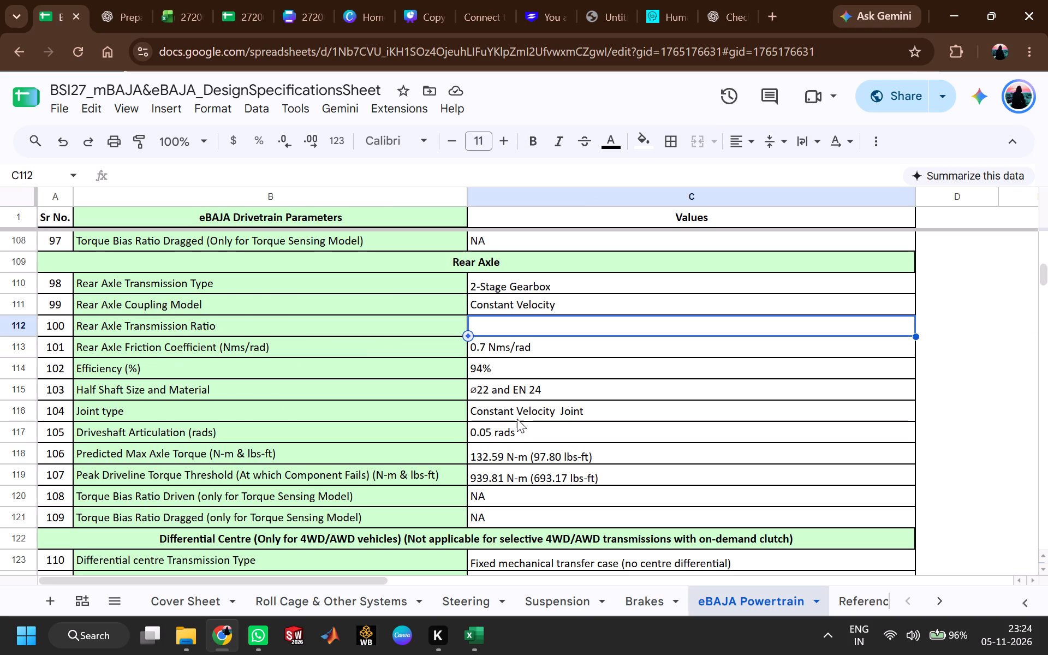
left_click(518, 388)
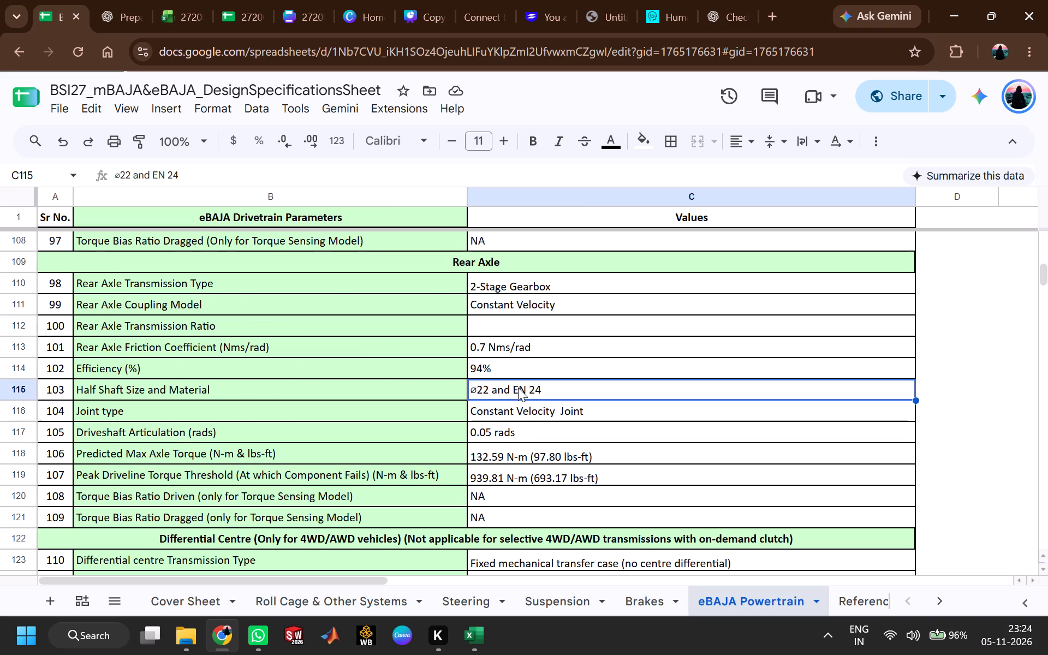
key("Delete")
key("ctrl+v")
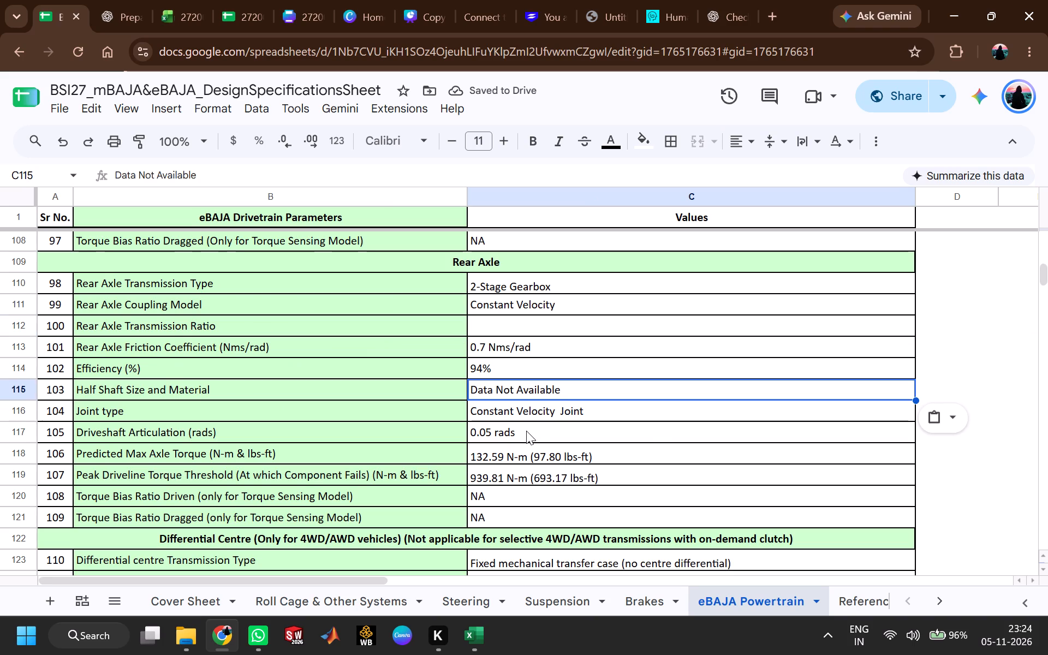
Add the unit to the Front Axle Driveshaft Articulation value so it reads 0.82 rads.
scroll(526, 431, "up", 3)
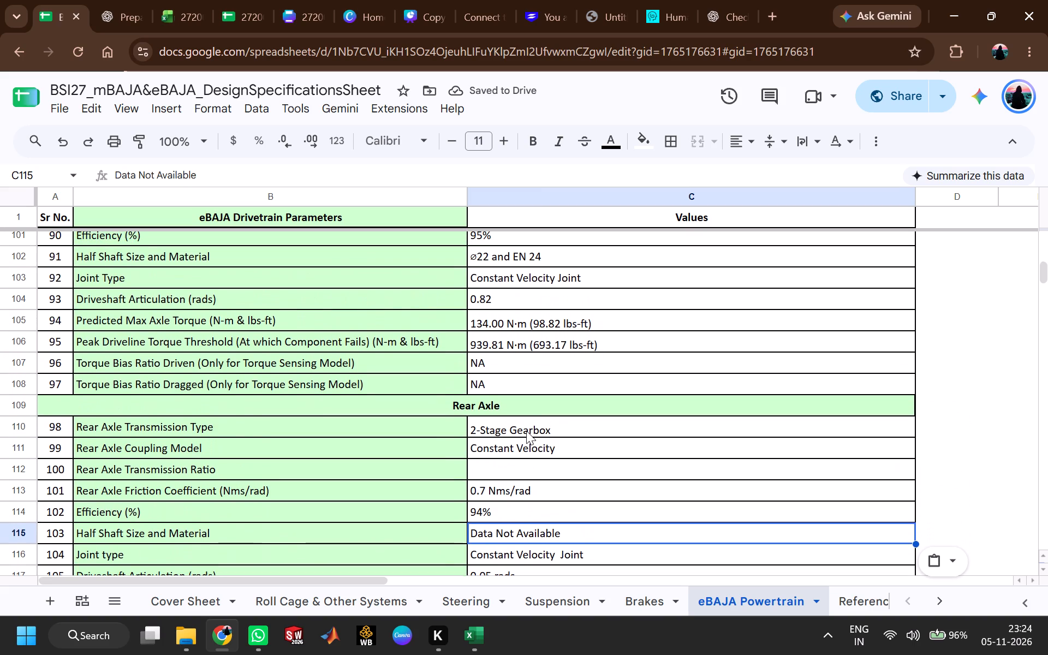
left_click(506, 296)
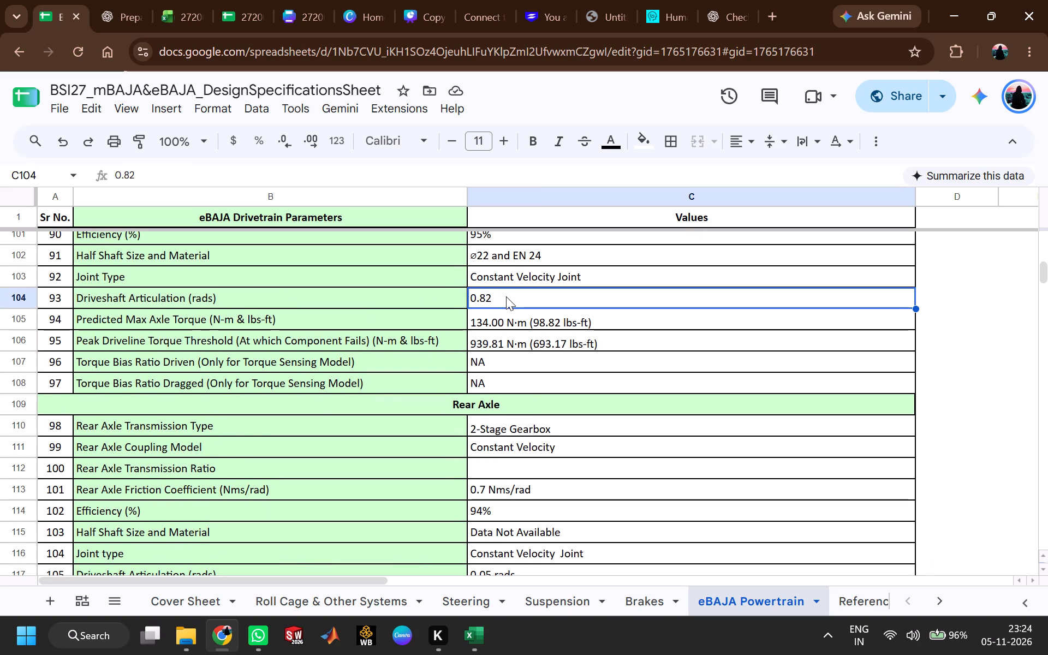
double_click(511, 303)
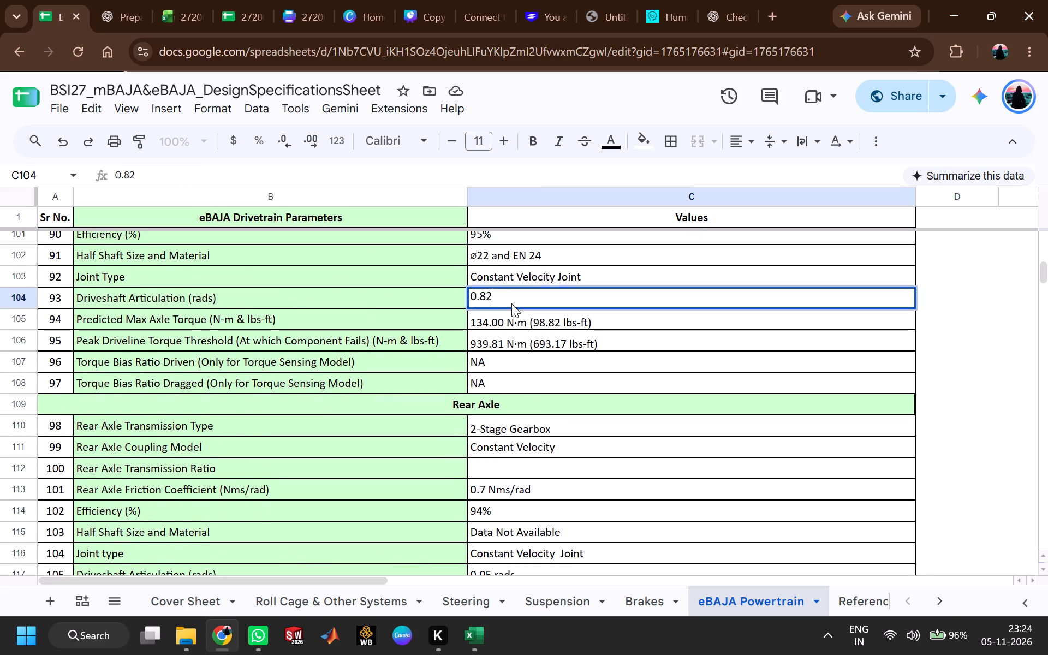
type("rads")
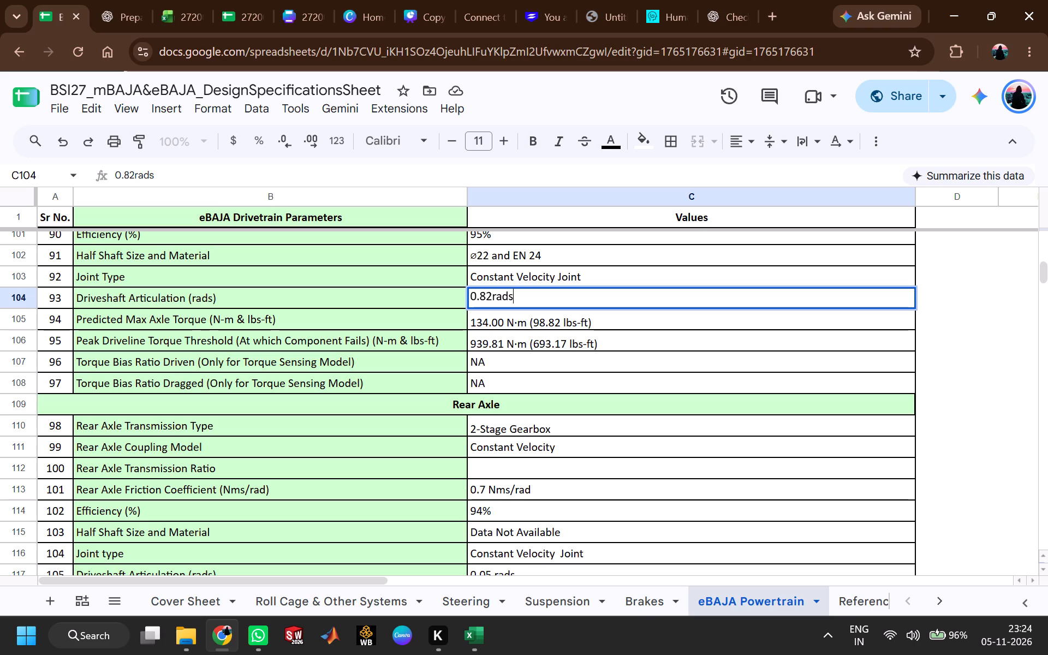
key("Left")
key("Left")
key("Left")
key("Left")
key("space")
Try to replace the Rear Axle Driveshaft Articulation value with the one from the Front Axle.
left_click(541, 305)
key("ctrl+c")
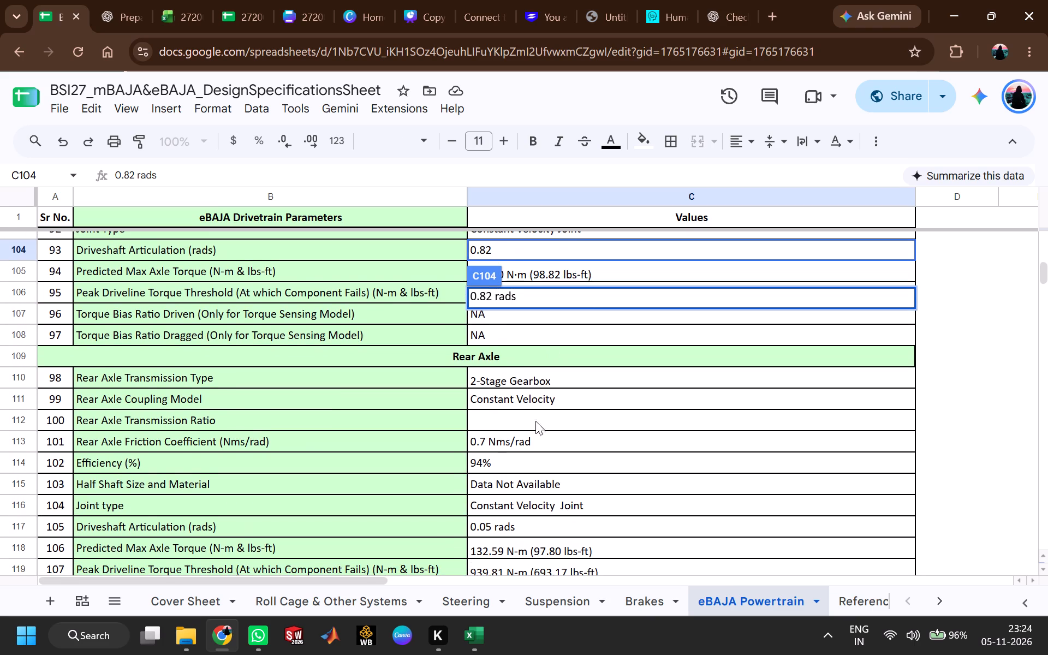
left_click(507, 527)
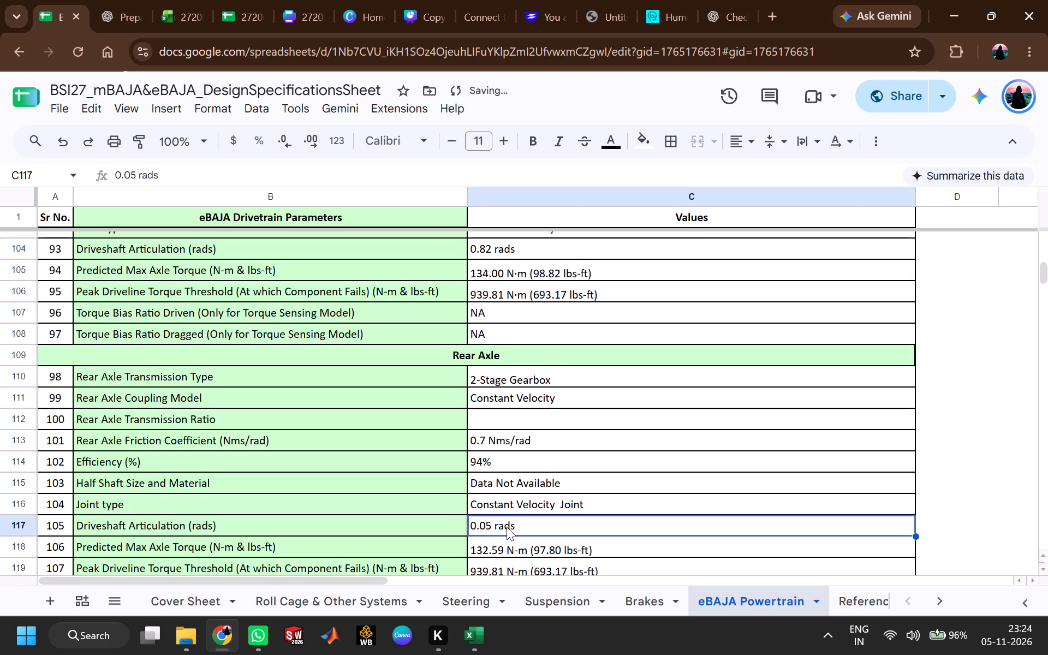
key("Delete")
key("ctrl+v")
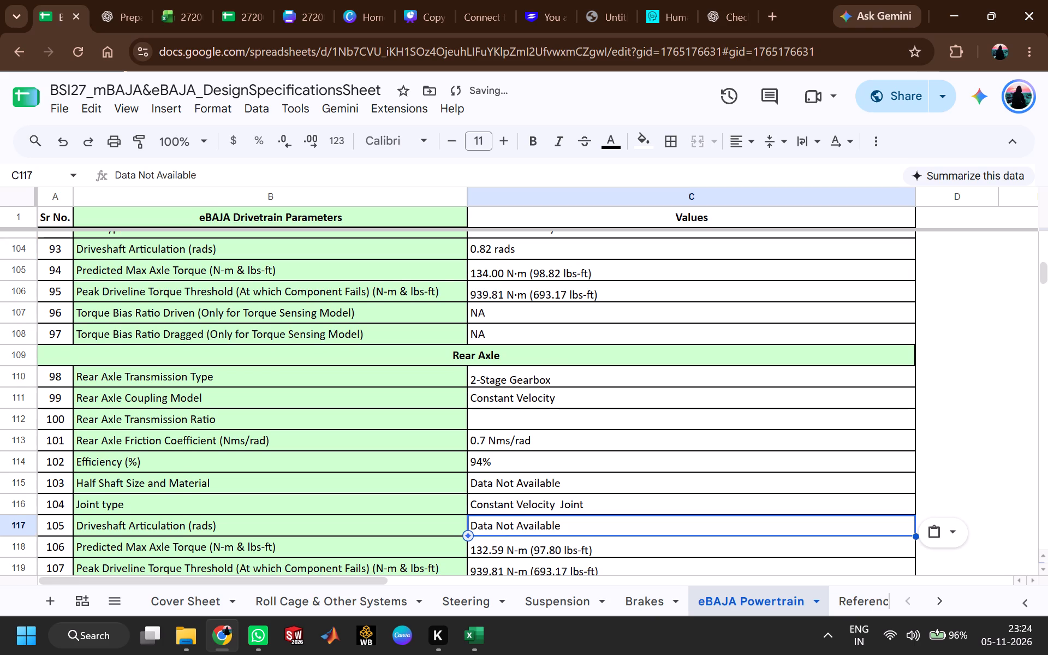
Copy the Front Axle Driveshaft Articulation value, 0.82 rads, into the Rear Axle Driveshaft Articulation field, replacing its content.
scroll(579, 528, "up", 1)
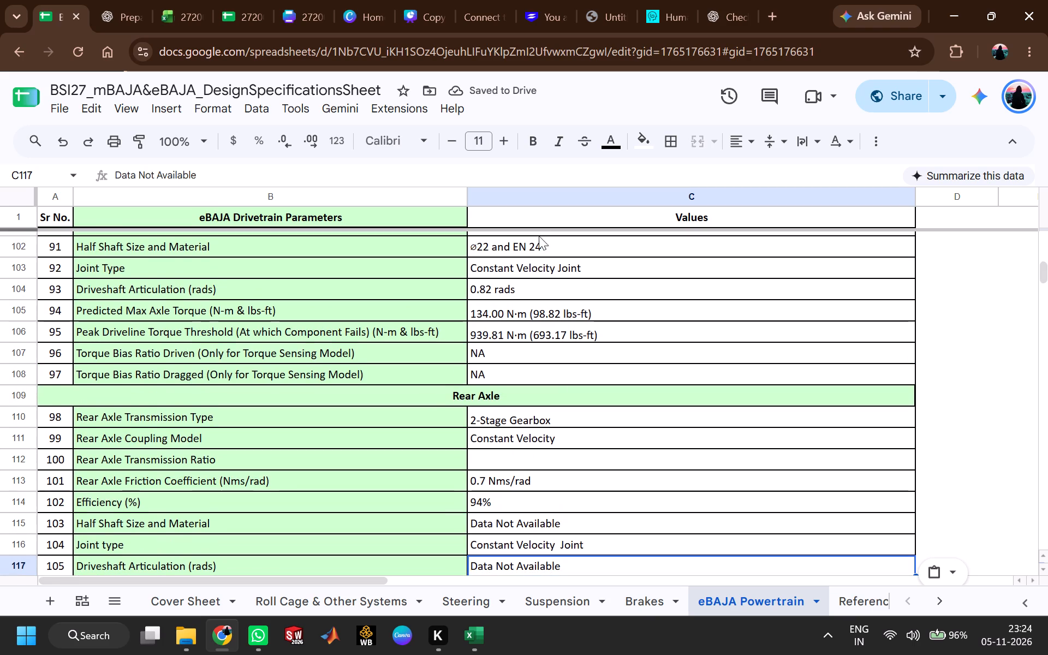
left_click(513, 291)
key("ctrl+c")
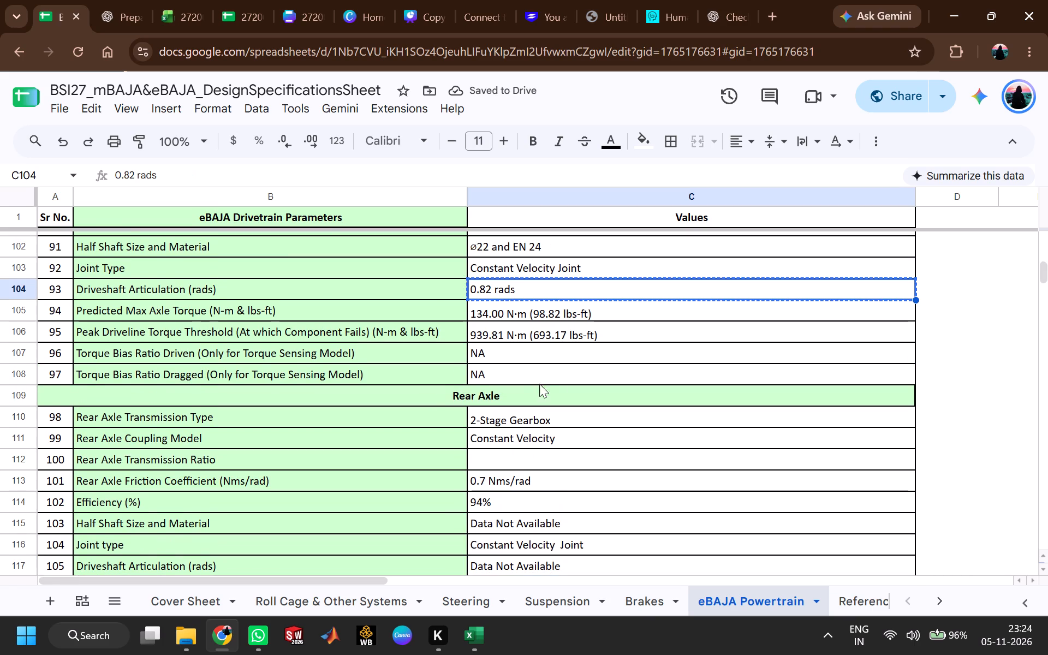
scroll(552, 474, "down", 1)
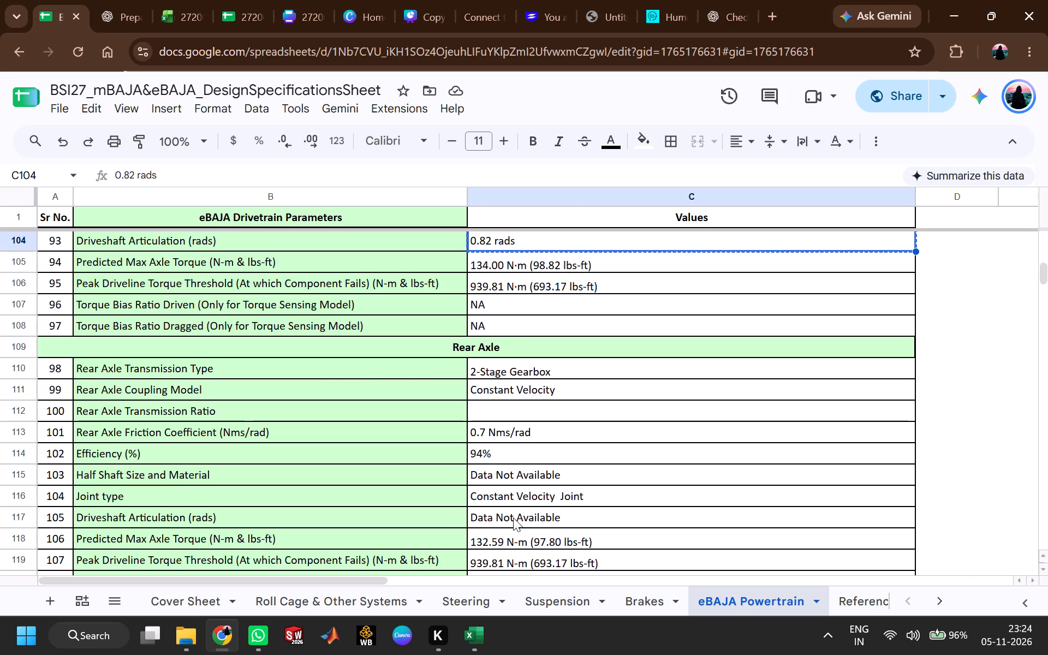
left_click(513, 517)
key("Delete")
key("ctrl+v")
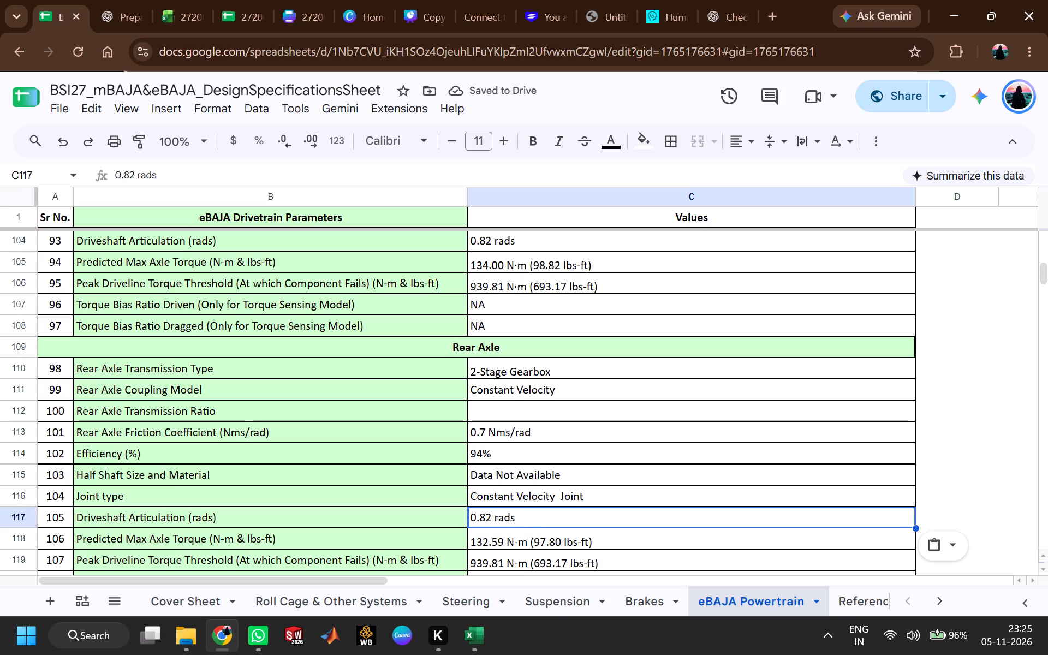
scroll(601, 507, "down", 1)
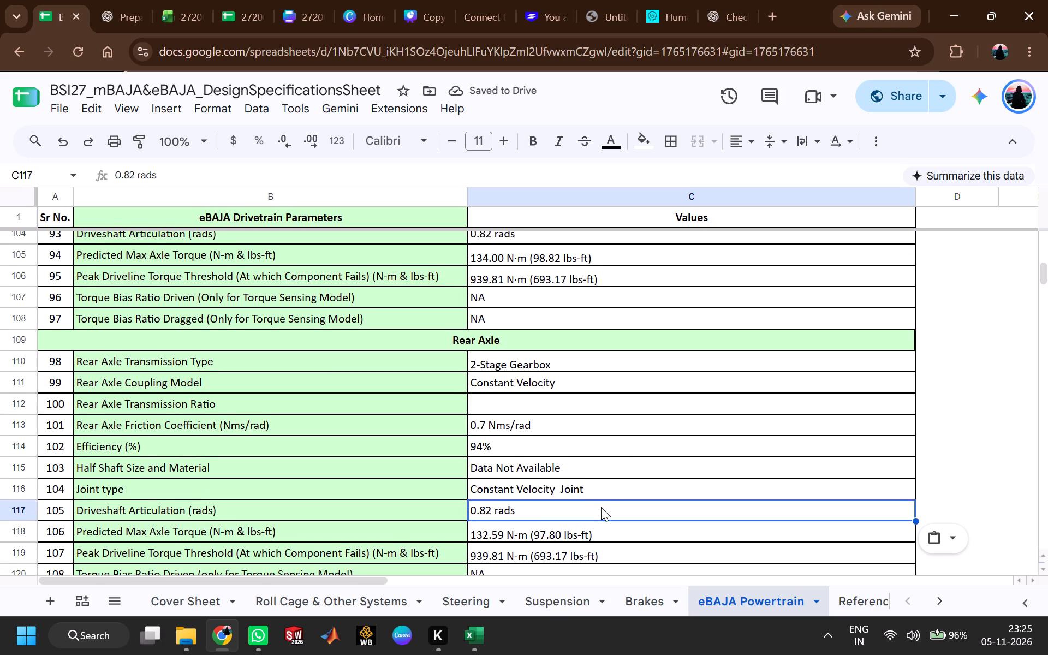
scroll(601, 507, "down", 3)
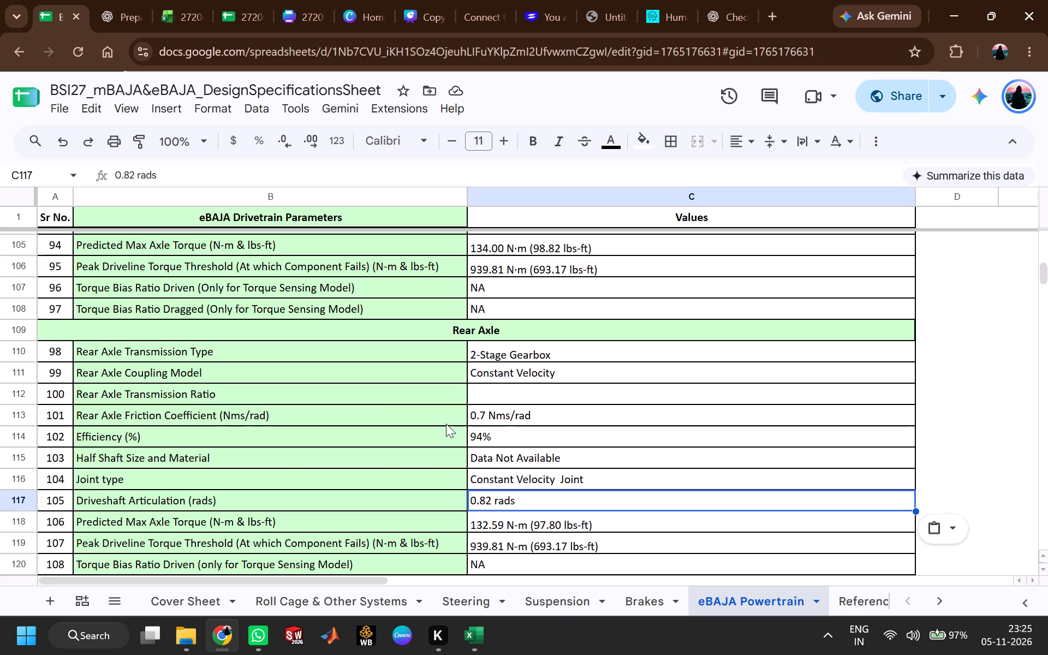
left_click(493, 388)
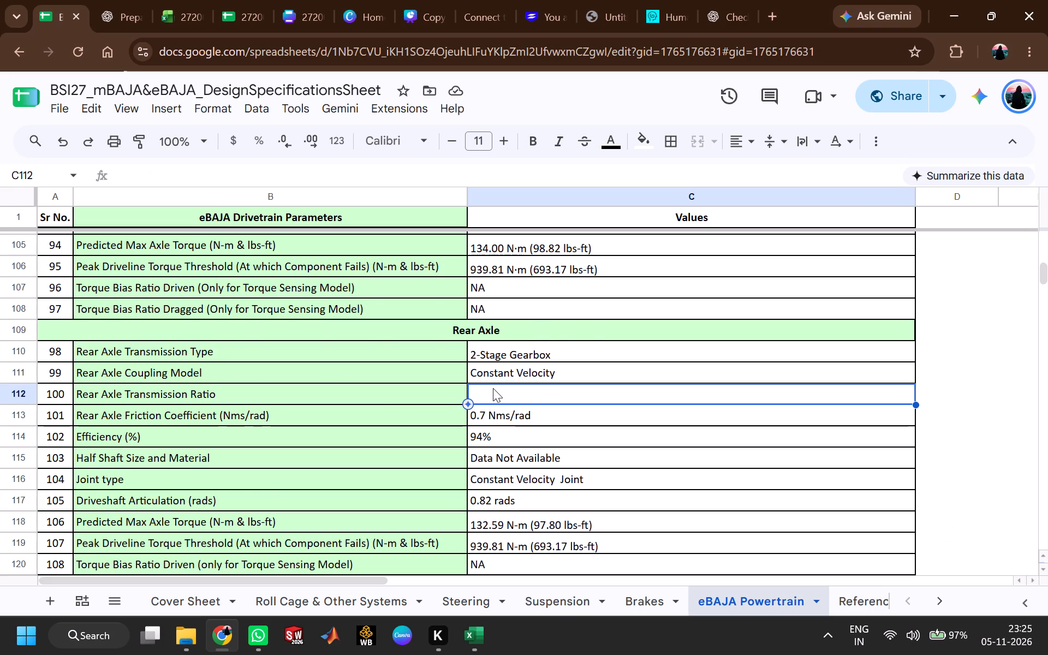
scroll(493, 388, "up", 6)
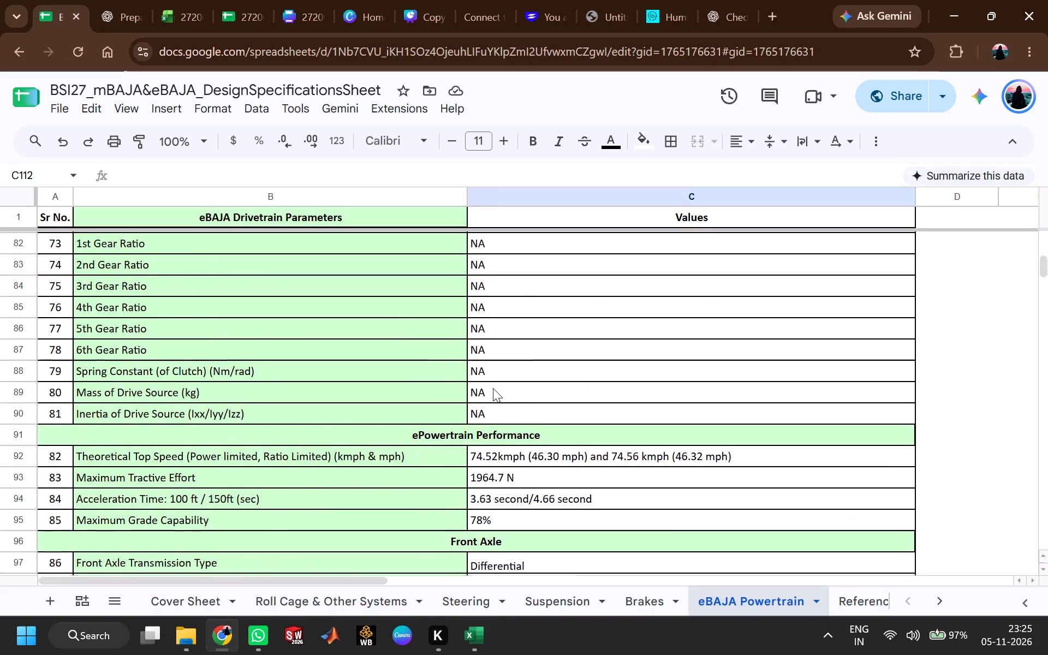
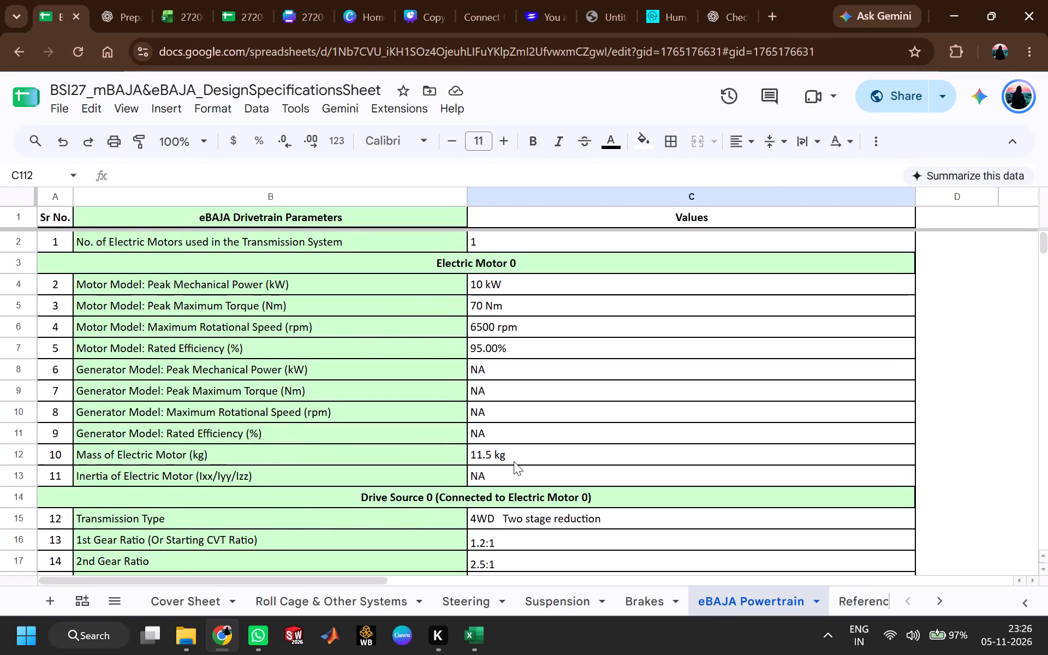
left_click(514, 444)
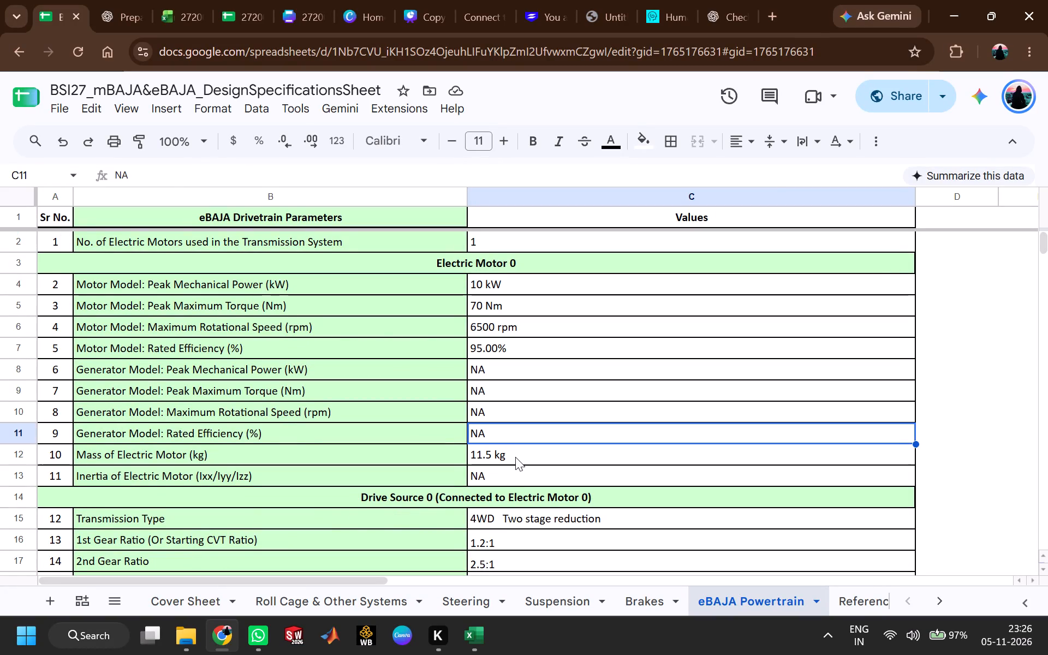
left_click(515, 457)
scroll(515, 457, "down", 4)
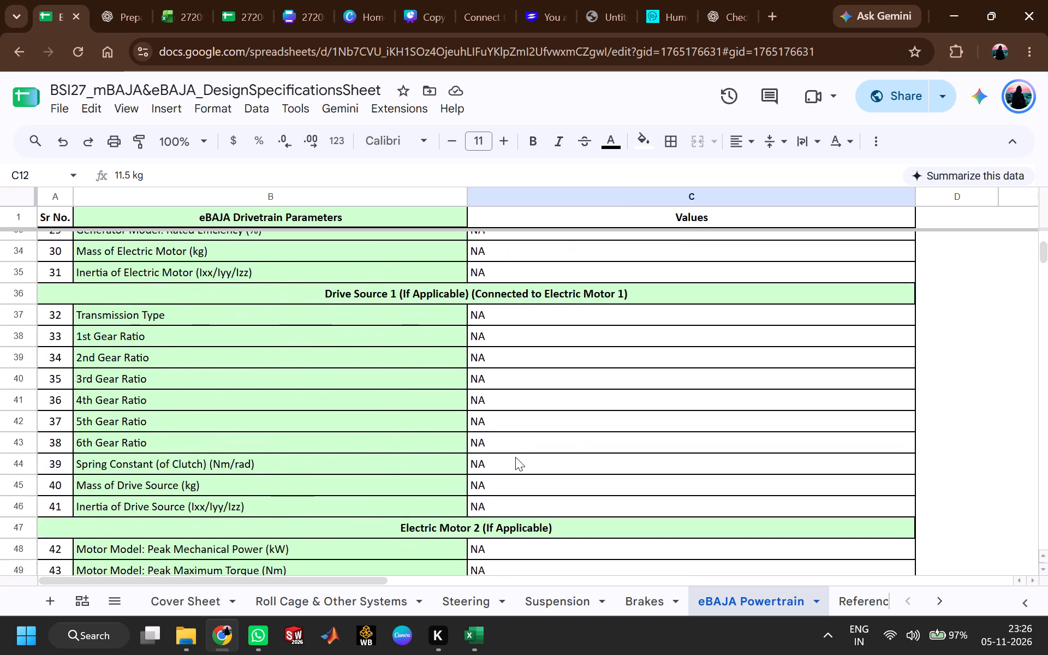
scroll(515, 457, "down", 8)
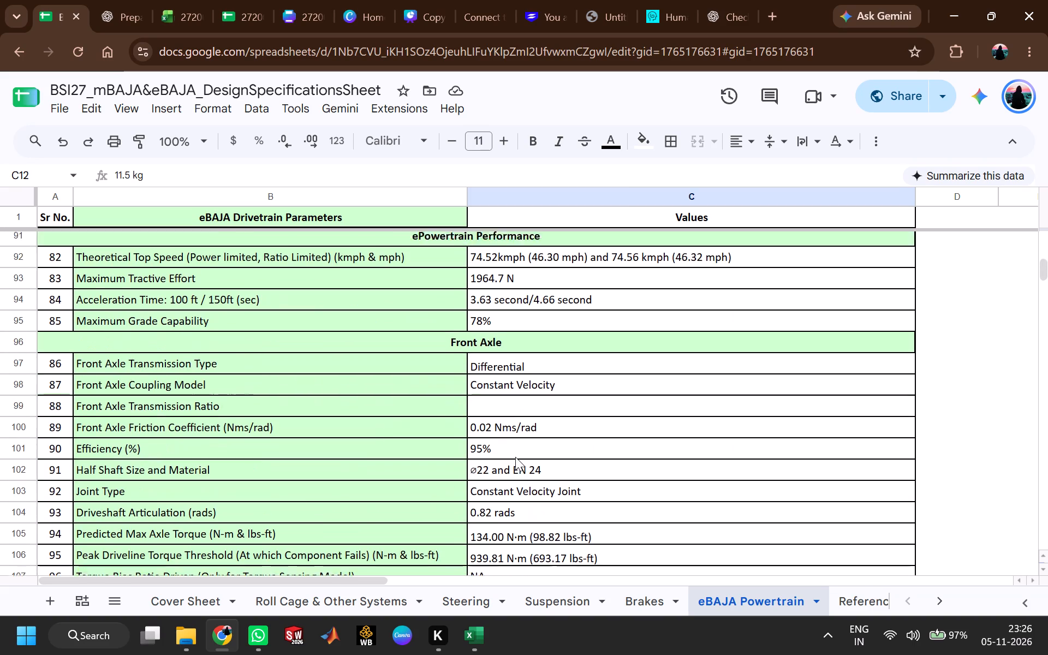
scroll(515, 457, "down", 1)
left_click(493, 392)
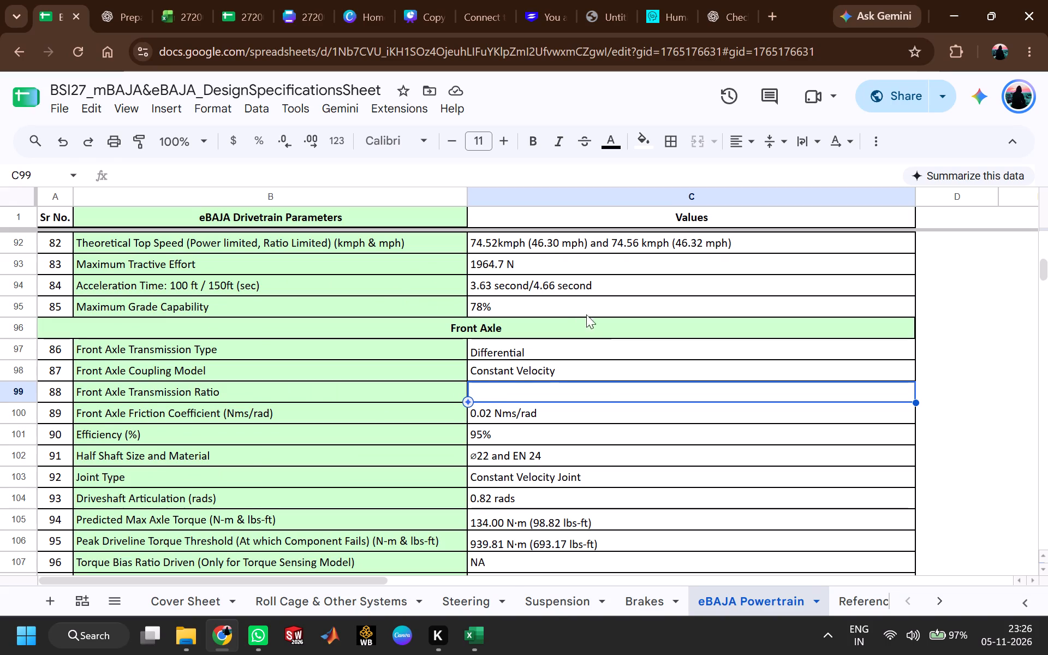
scroll(563, 331, "down", 2)
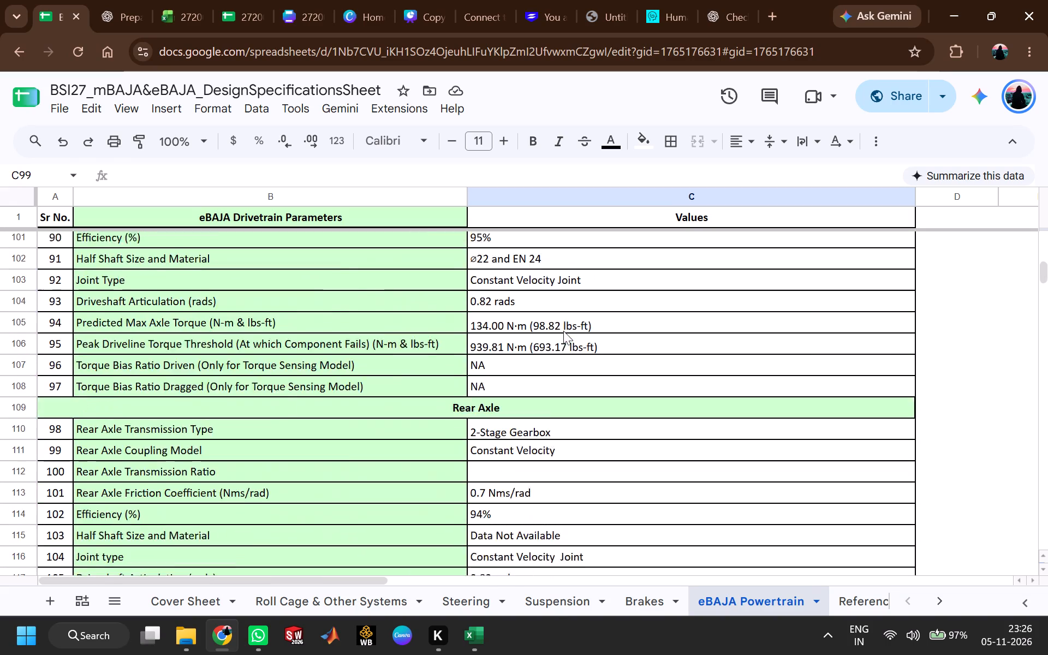
scroll(563, 331, "down", 1)
left_click(535, 467)
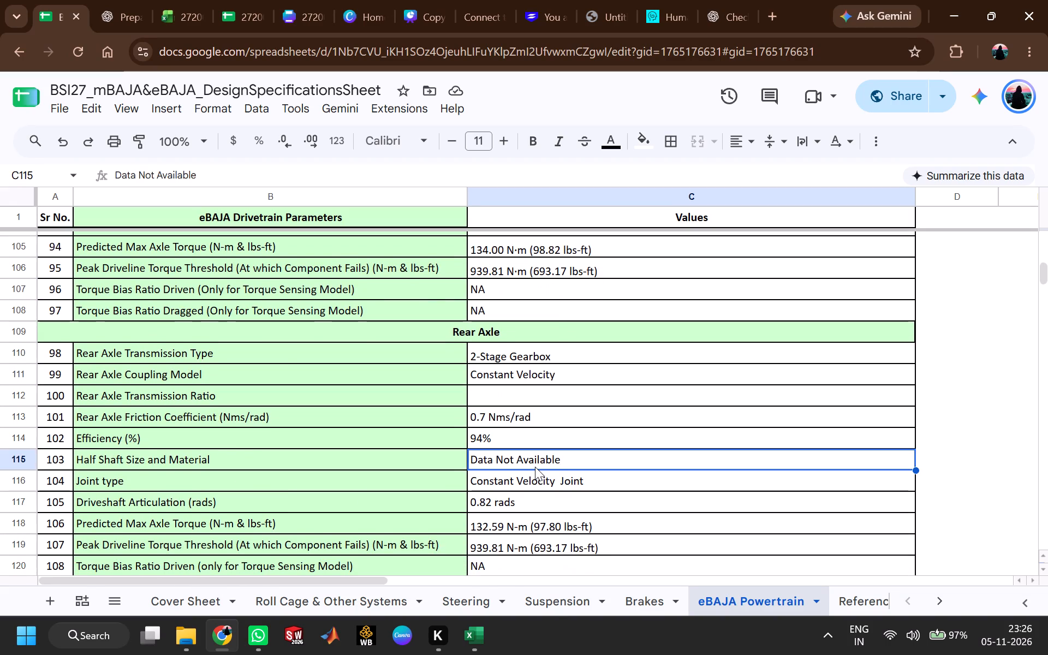
key("ctrl+c")
scroll(564, 401, "up", 1)
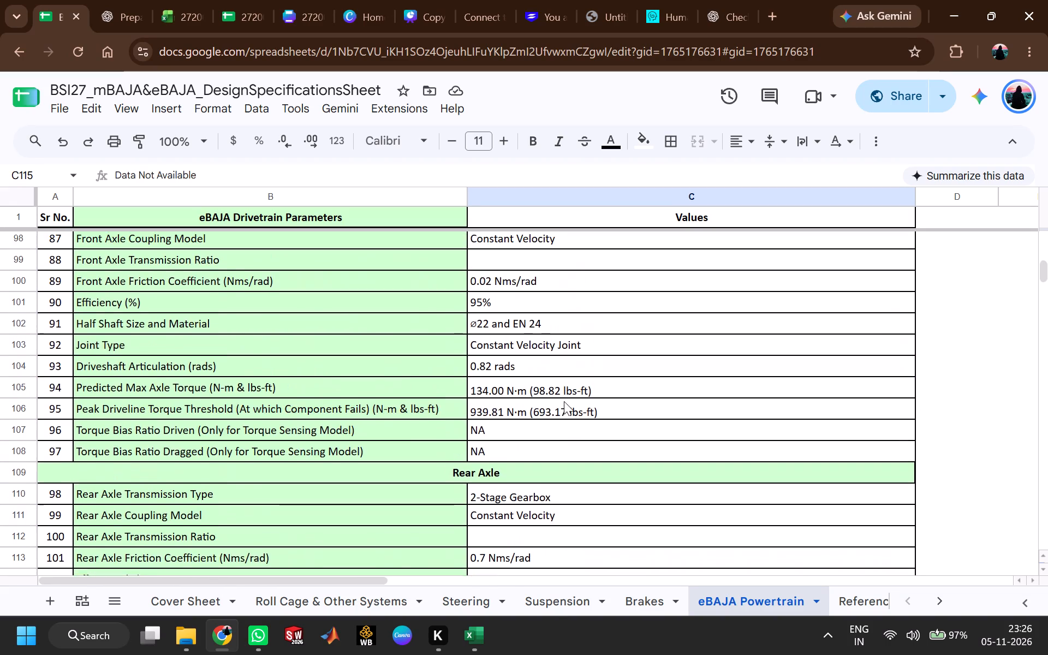
scroll(564, 401, "up", 2)
left_click(498, 331)
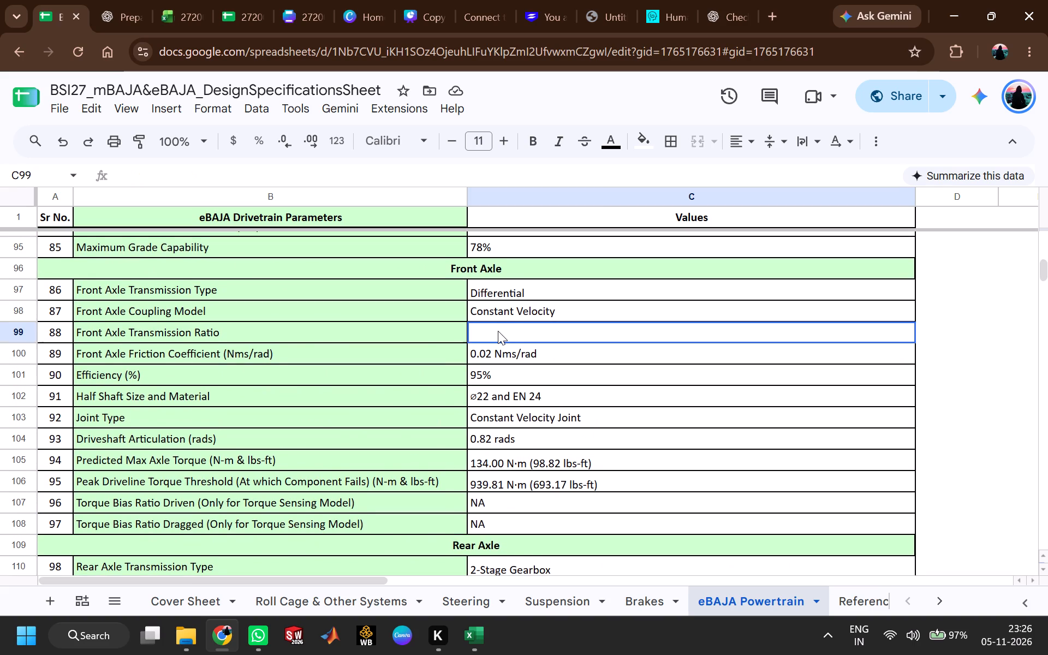
key("ctrl+v")
Fill the blank Rear Axle Transmission Ratio value with the copied "Data Not Available".
scroll(498, 331, "right", 1)
scroll(498, 331, "down", 1)
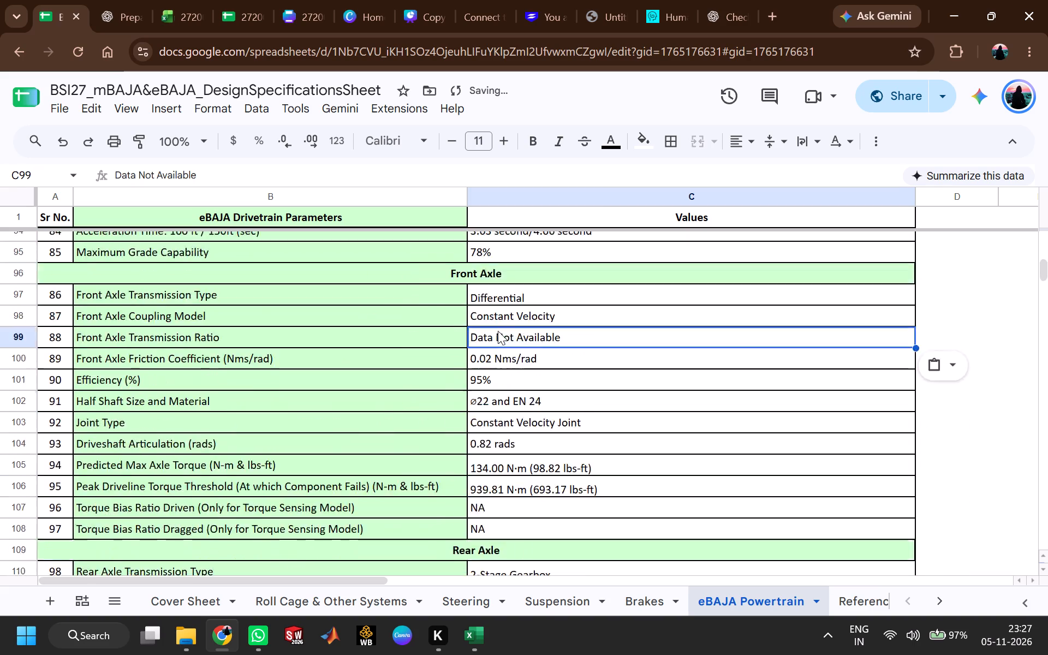
scroll(498, 331, "down", 1)
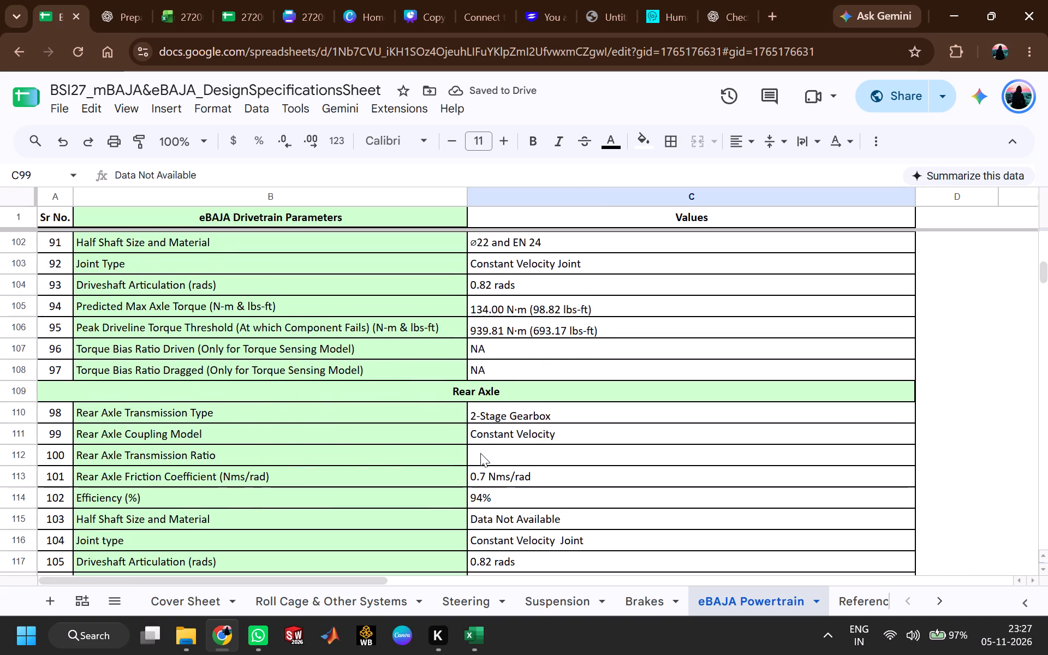
left_click(480, 453)
key("ctrl+v")
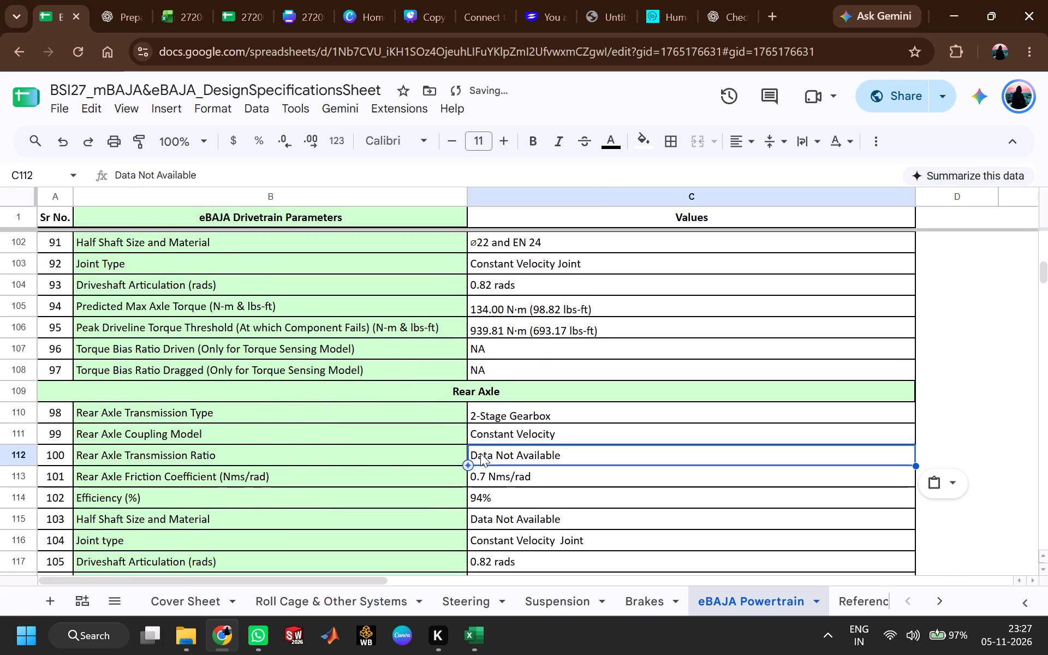
Check the remaining eBAJA Powertrain values for blanks, from the rear axle down to the Control Unit section.
scroll(480, 453, "down", 3)
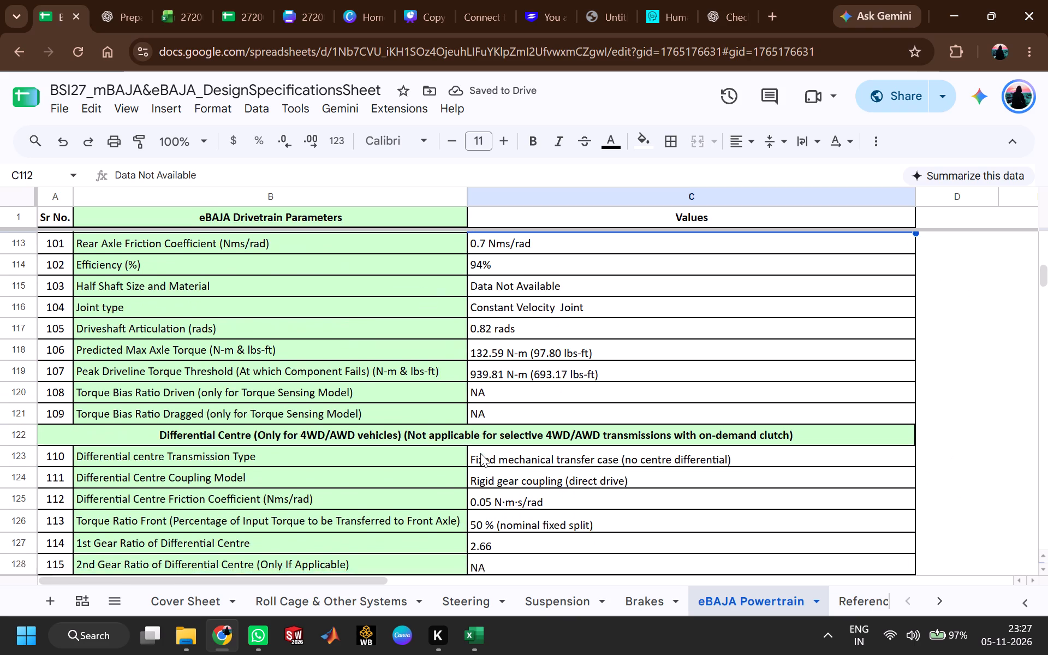
scroll(480, 453, "down", 5)
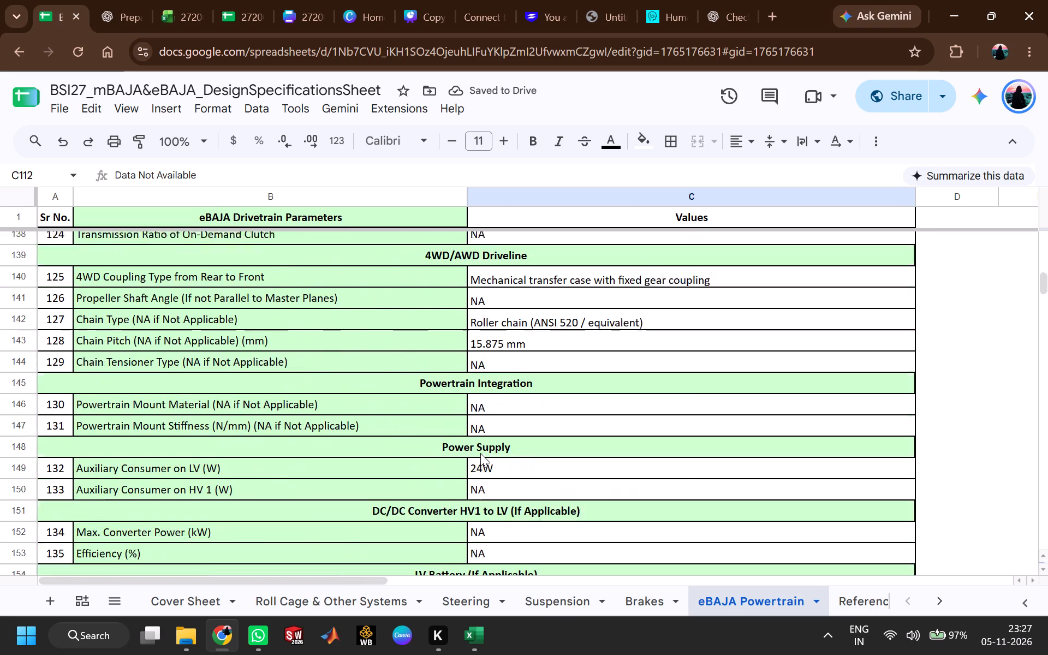
scroll(480, 453, "down", 2)
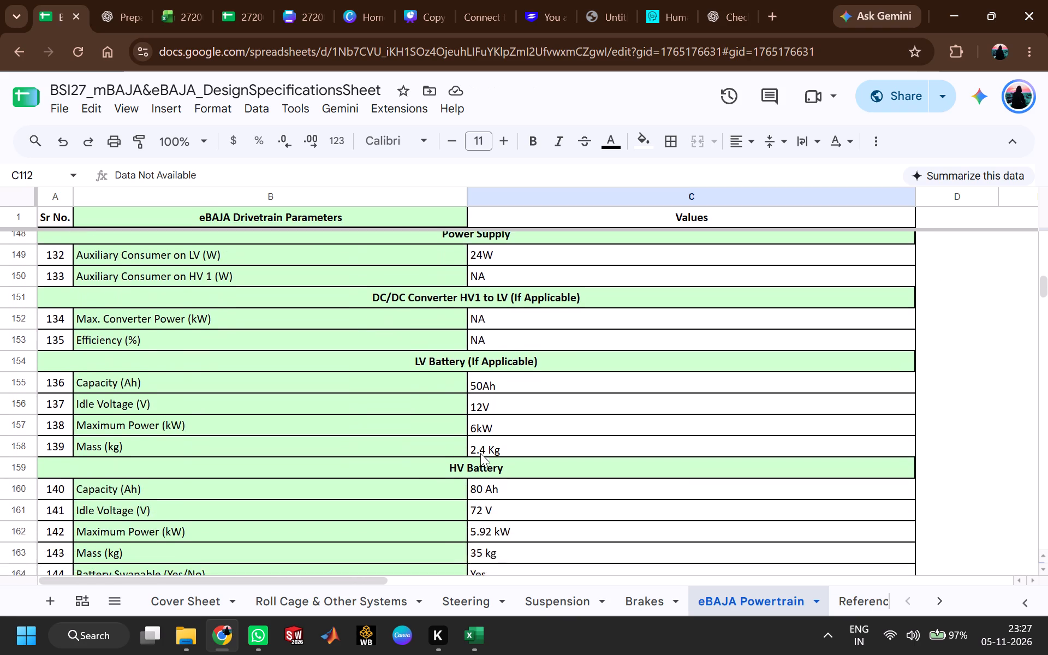
scroll(480, 453, "down", 3)
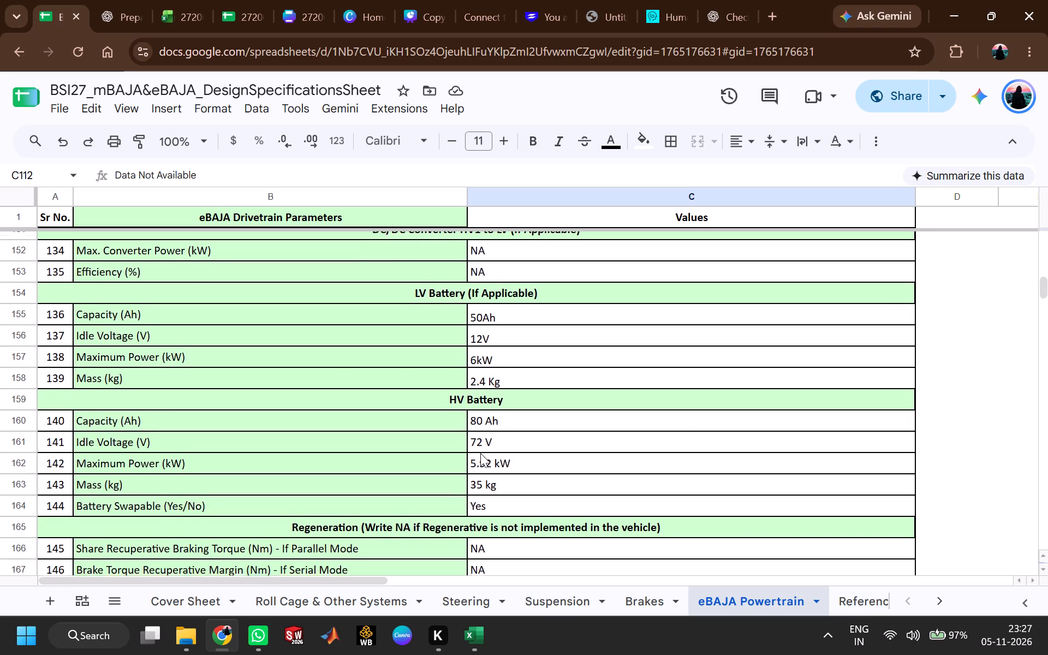
scroll(480, 453, "down", 1)
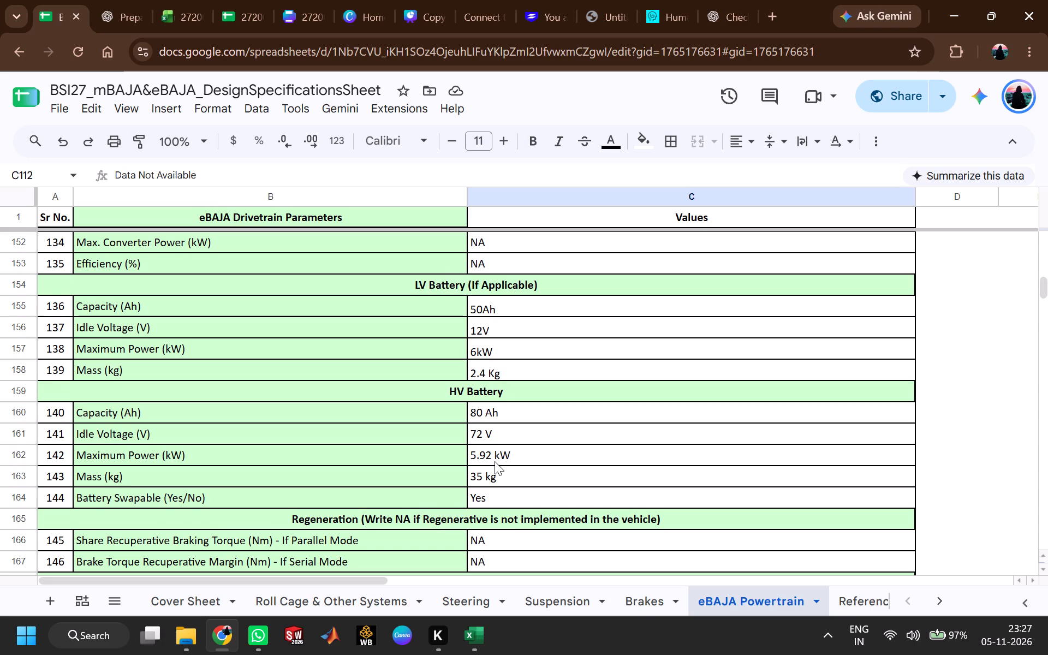
scroll(495, 461, "down", 1)
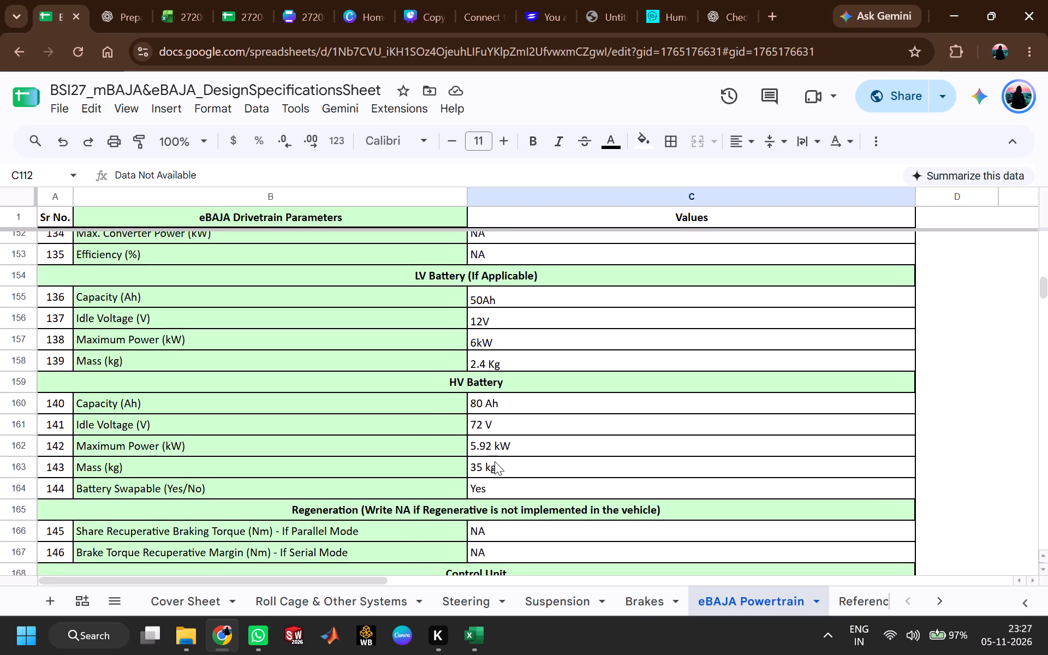
scroll(495, 461, "down", 1)
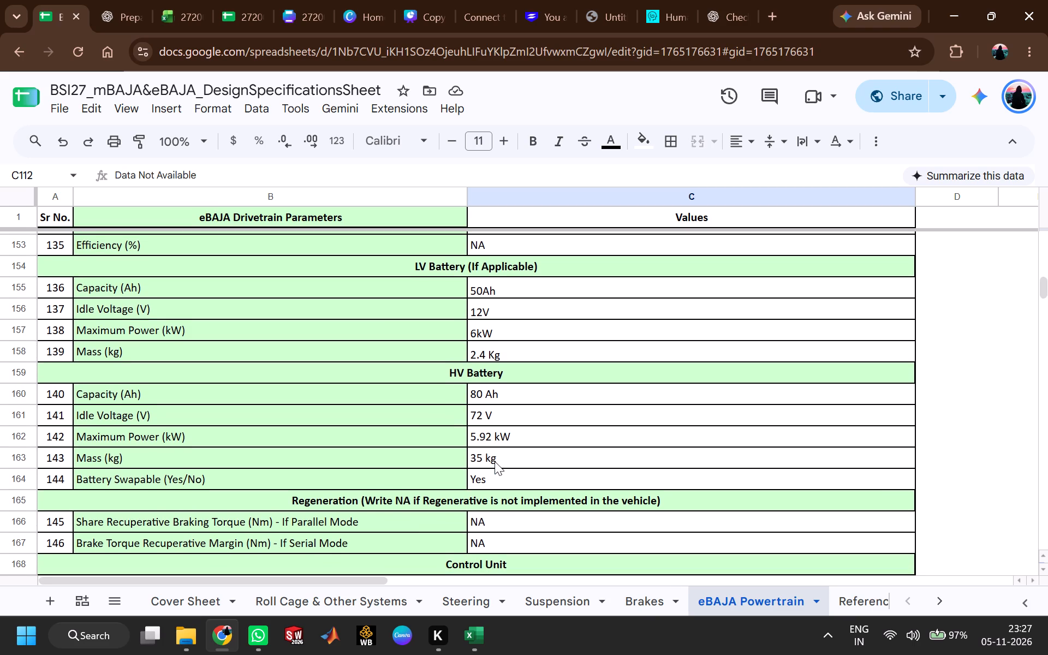
scroll(495, 461, "down", 2)
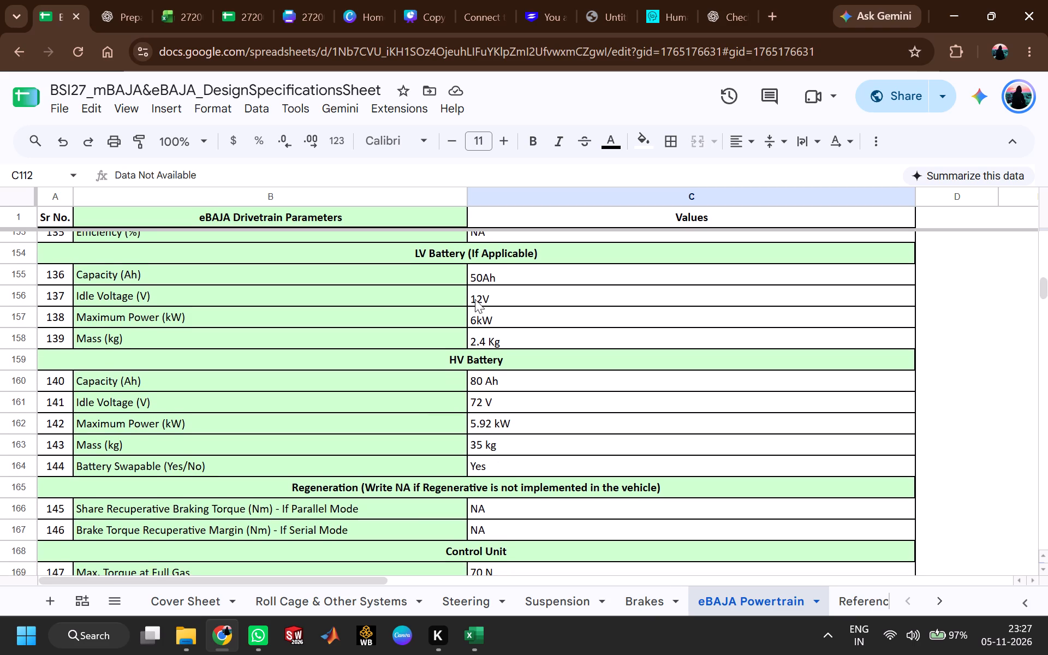
scroll(599, 451, "down", 1)
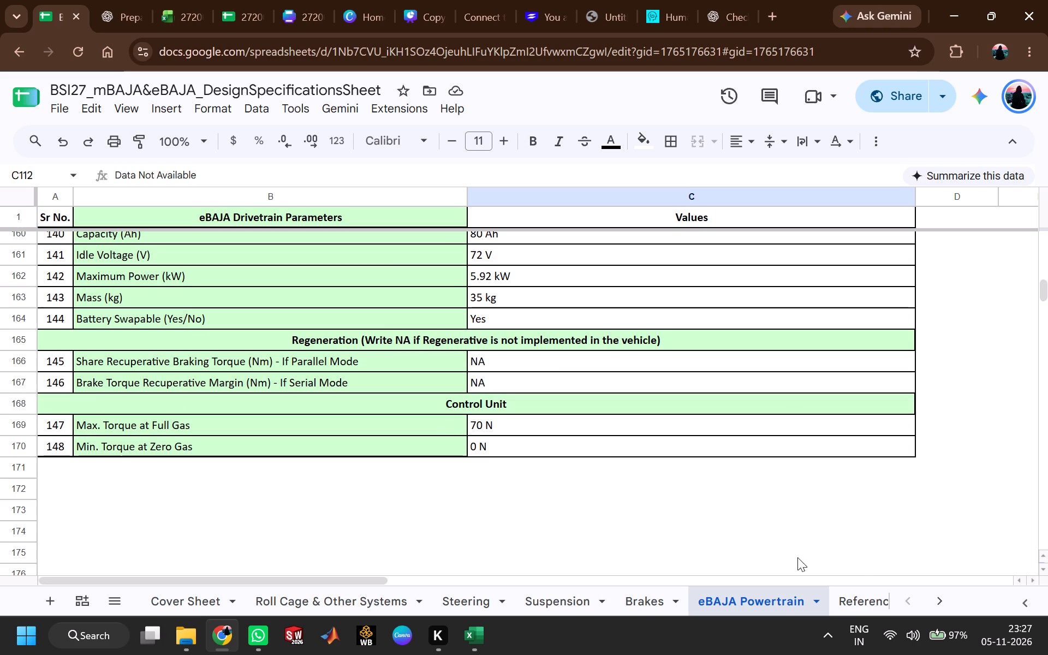
Open the Brakes sheet and inspect the blank front Wheel Carrier/Hub Bearings and Upright Assembly cells.
left_click(626, 600)
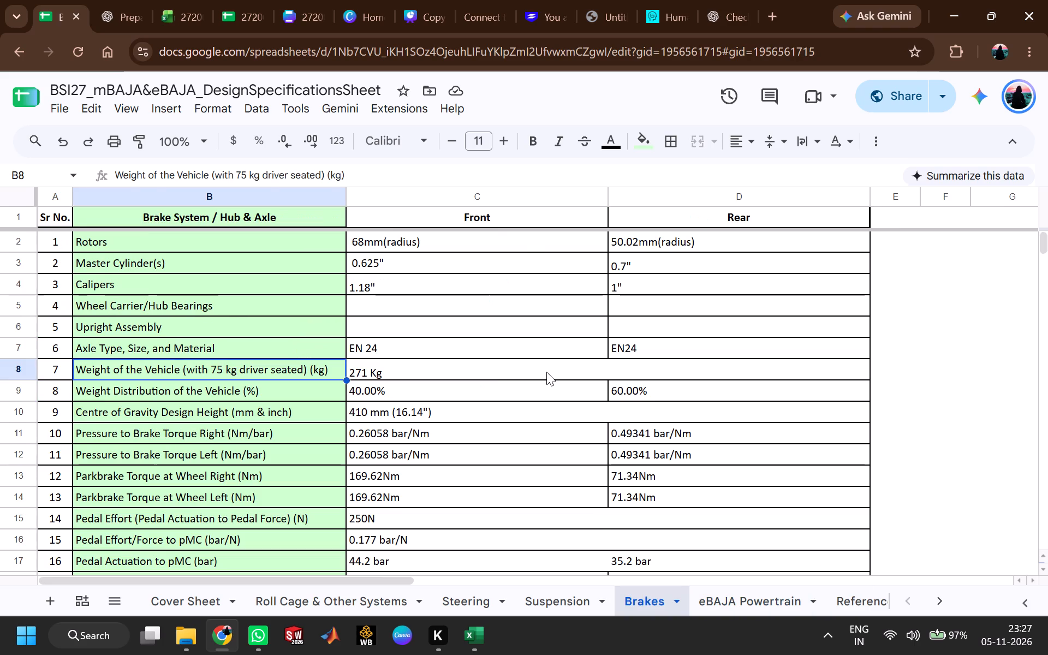
left_click(443, 308)
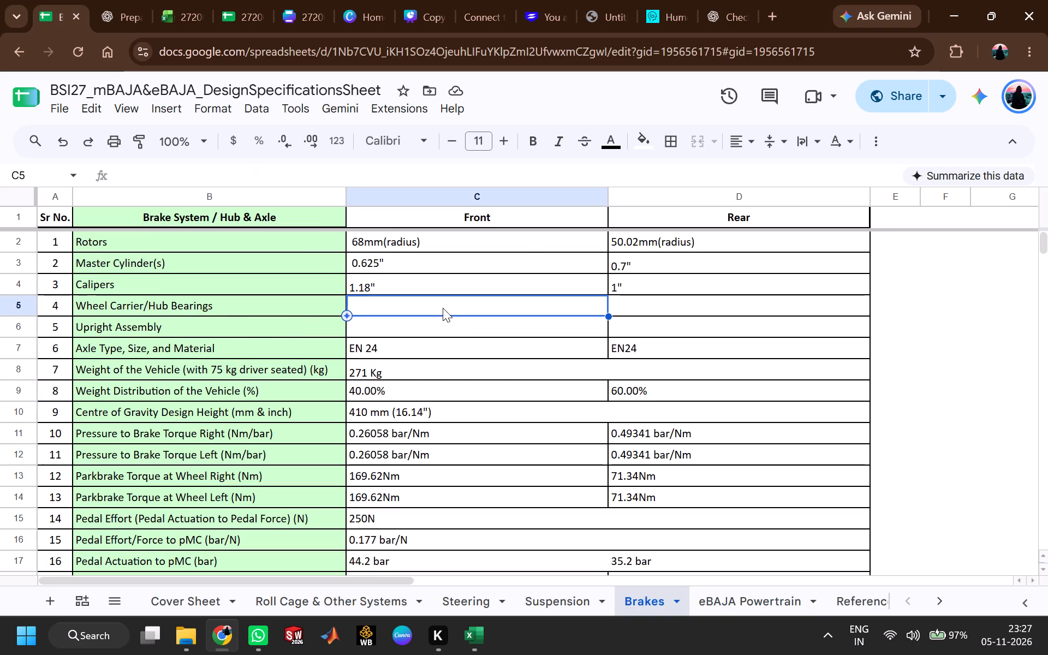
left_click(486, 331)
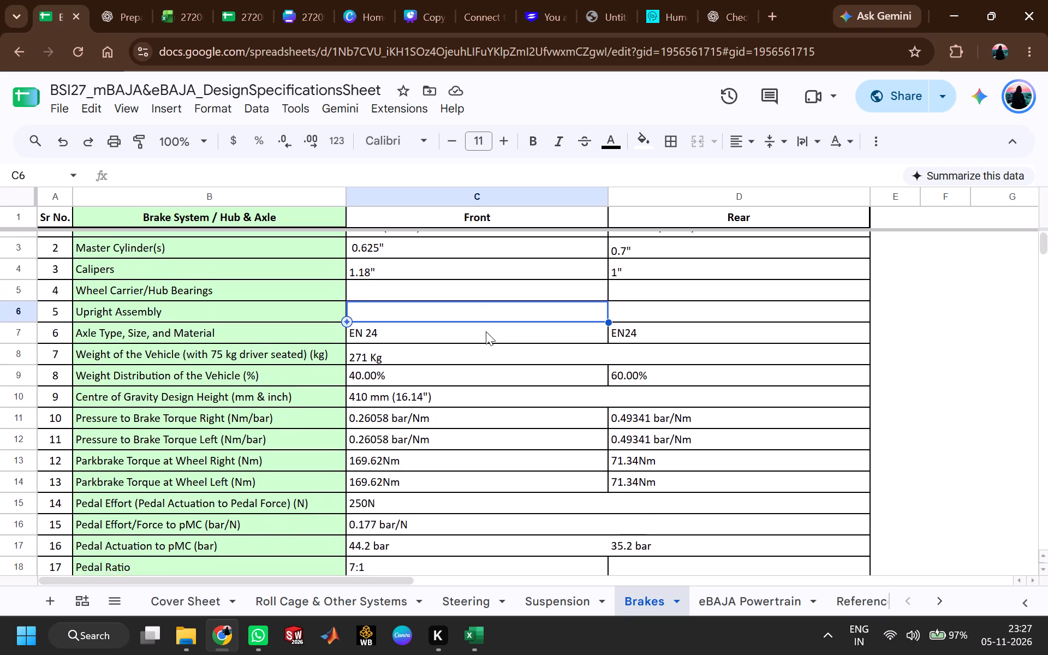
scroll(486, 331, "up", 1)
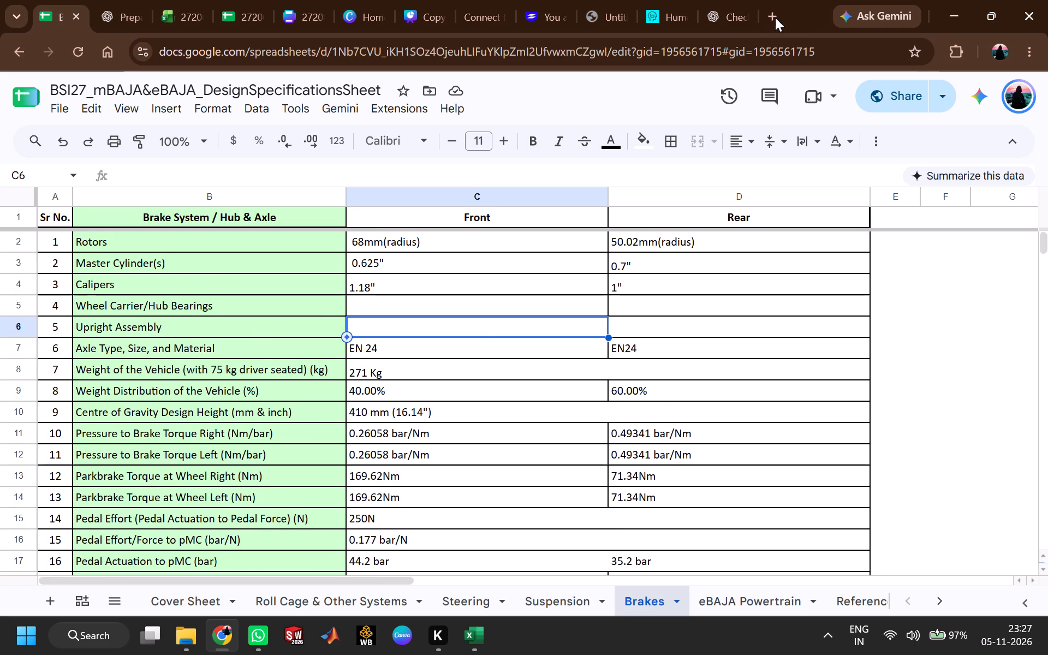
Search the web for "upright assembly" in a new browser tab.
left_click(775, 17)
type("upro")
key("BackSpace")
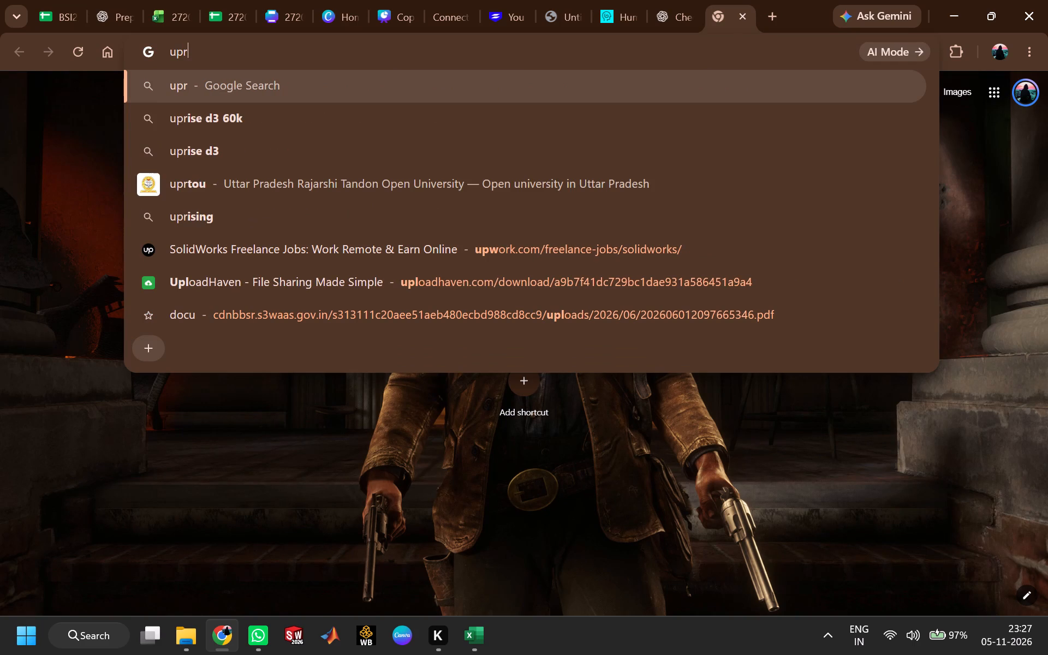
type("ight assembly")
key("Return")
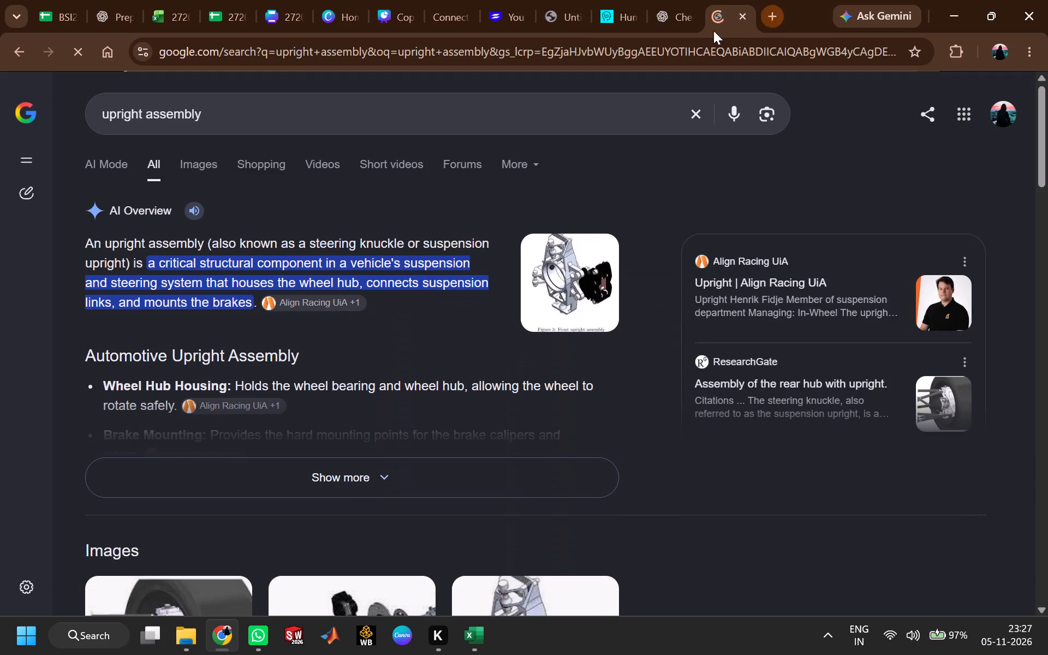
Return to the Brakes sheet, set its zoom to 75%, and review the front and rear values down to Coefficient of Friction (Ground).
left_click(60, 0)
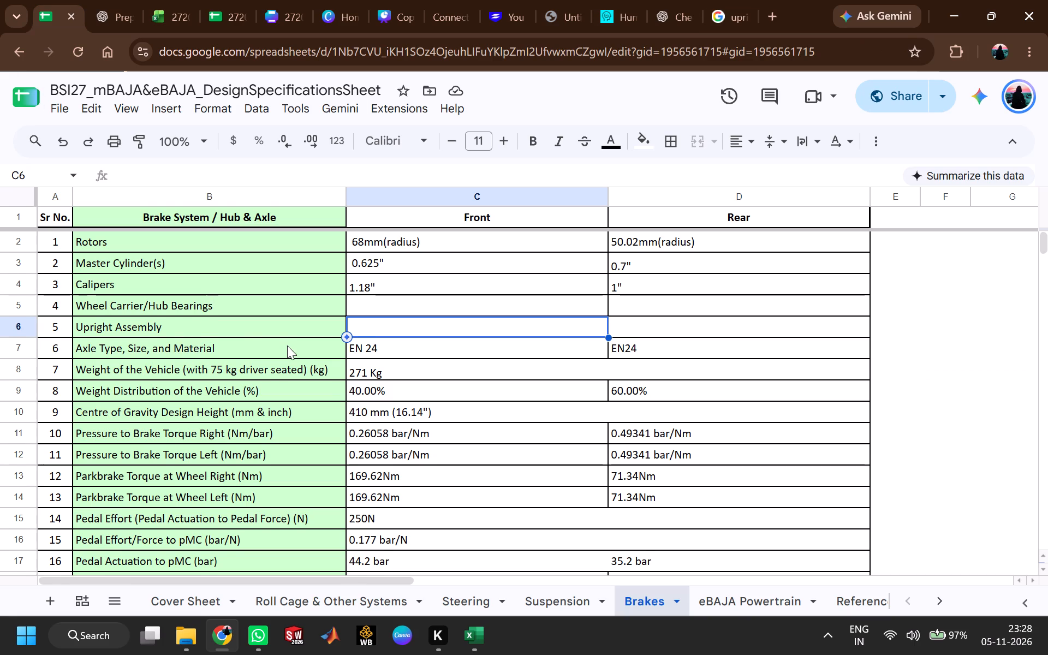
scroll(287, 346, "up", 2)
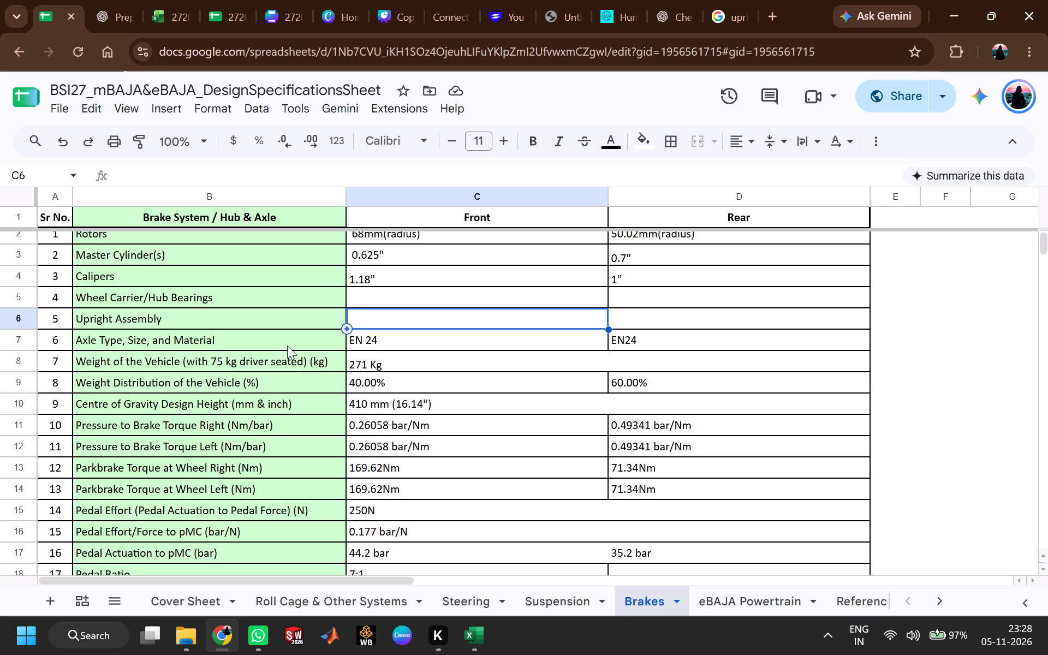
left_click(197, 139)
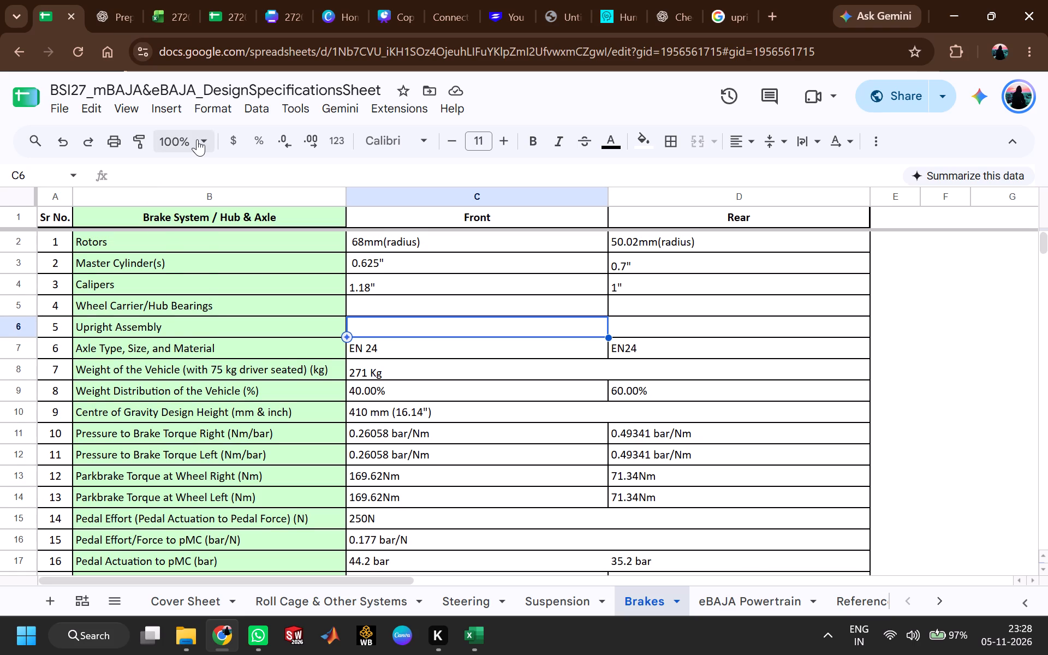
left_click(195, 197)
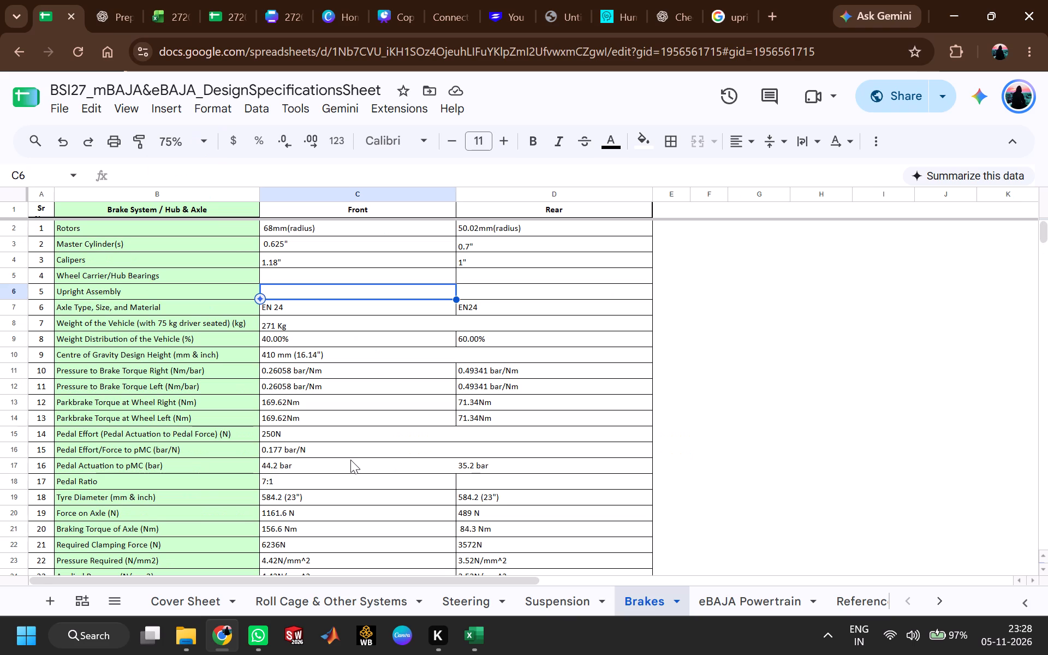
scroll(350, 460, "down", 3)
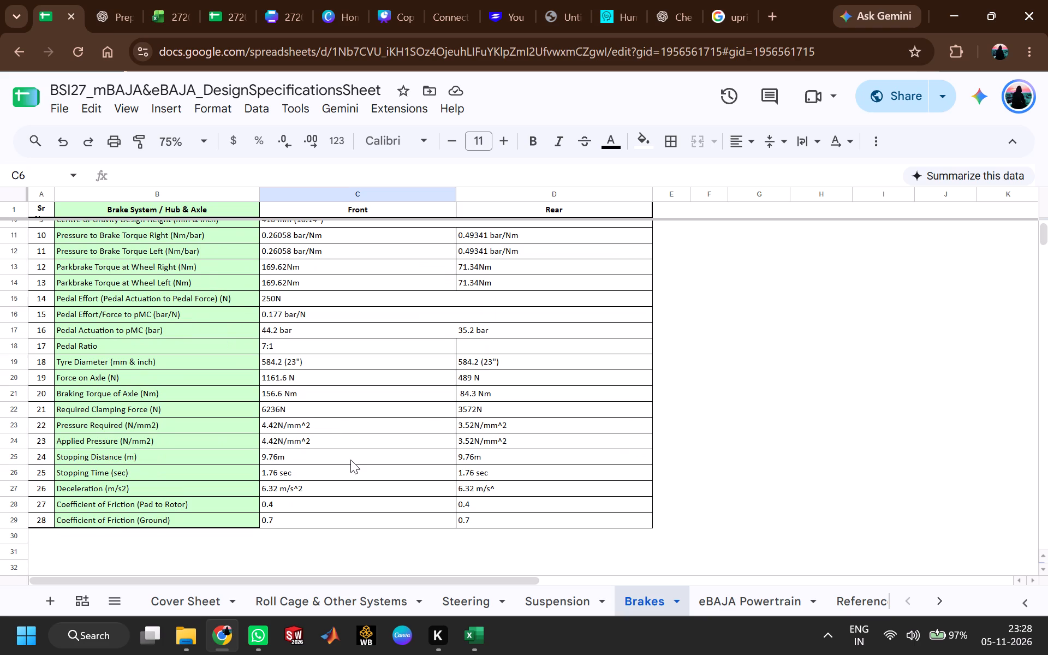
scroll(350, 460, "up", 3)
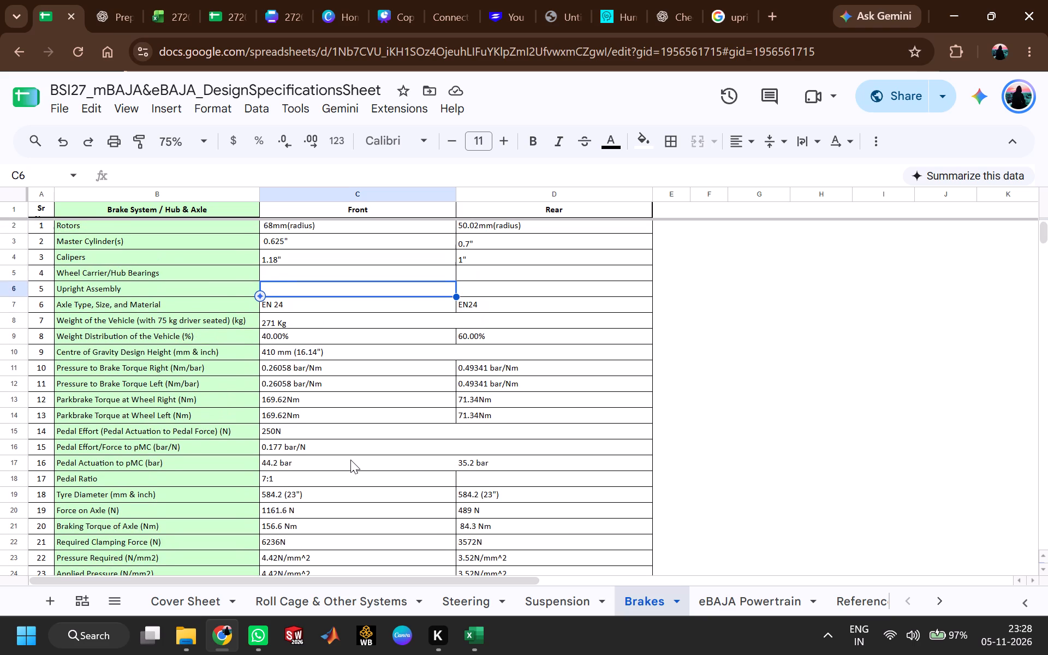
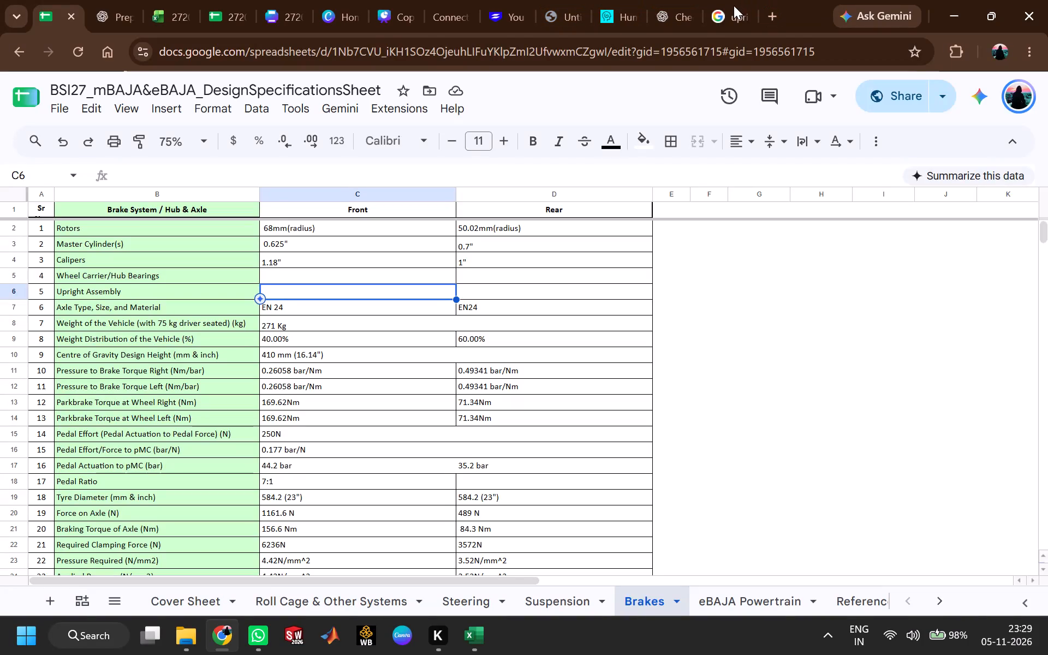
Return to the "upright assembly" search results and expand the full AI Overview to read about automotive uprights.
left_click(734, 5)
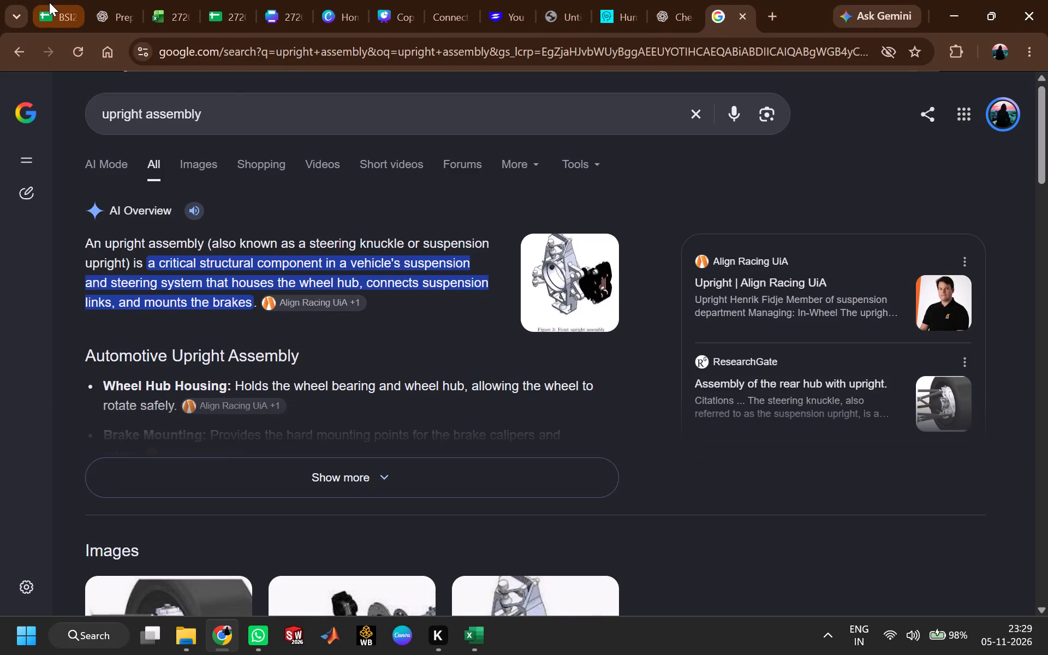
left_click(322, 473)
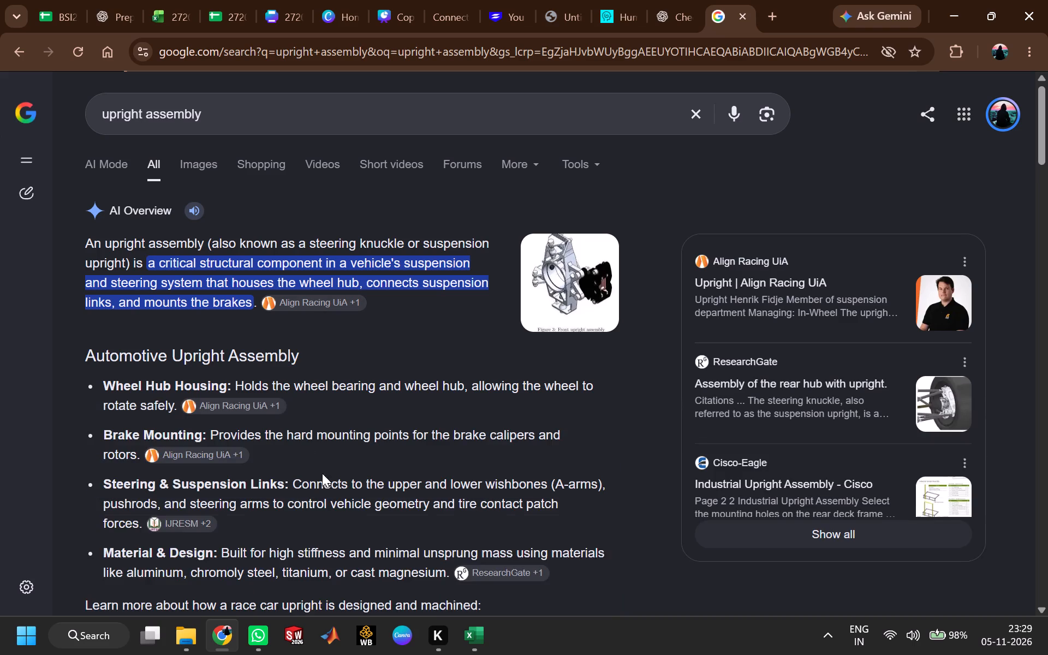
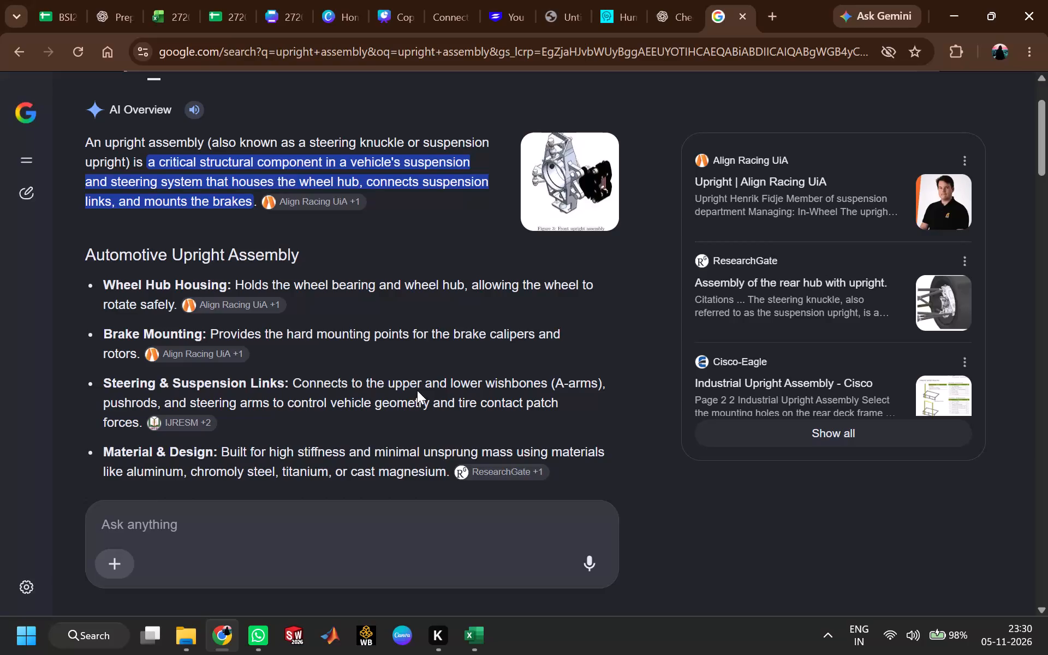
Examine the rest of the "upright assembly" search results, covering the AI Overview, the upright images and the related questions.
scroll(427, 376, "down", 3)
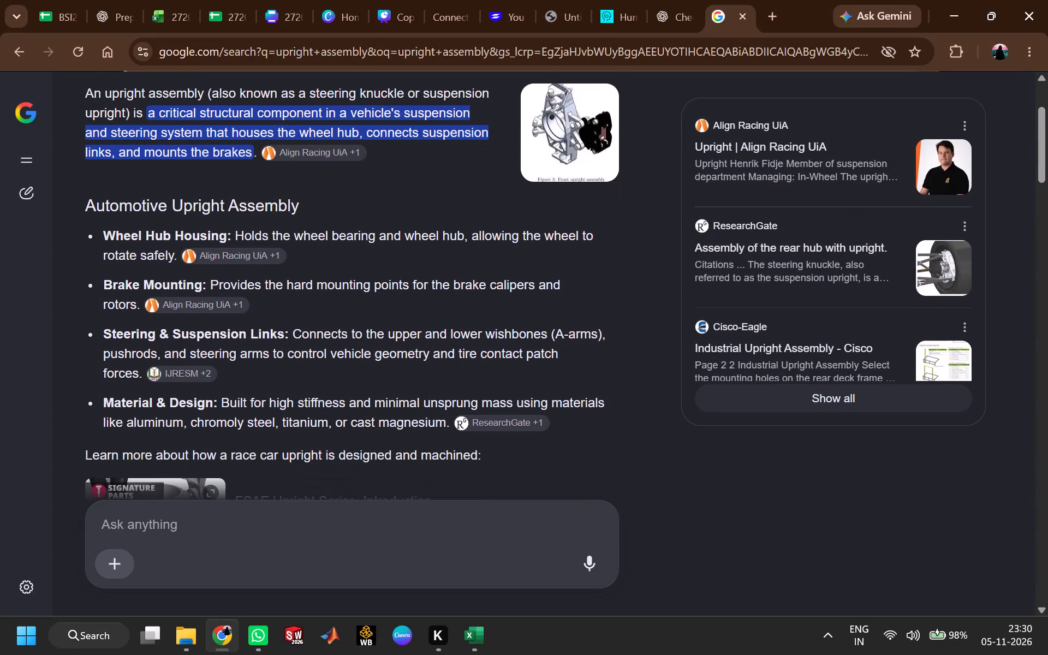
scroll(427, 376, "down", 4)
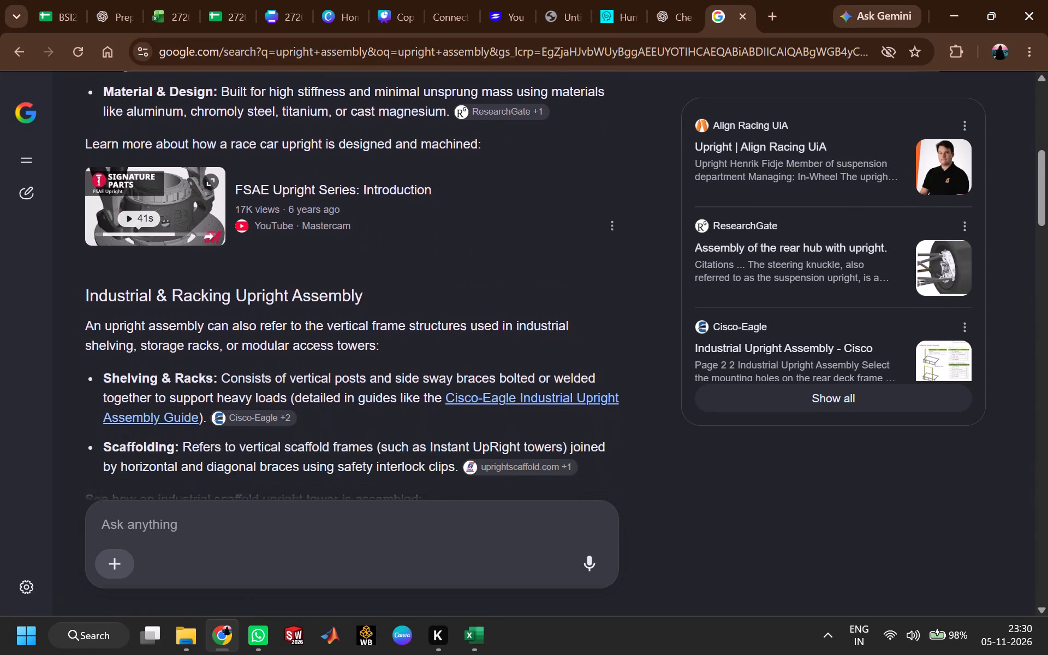
scroll(427, 376, "down", 7)
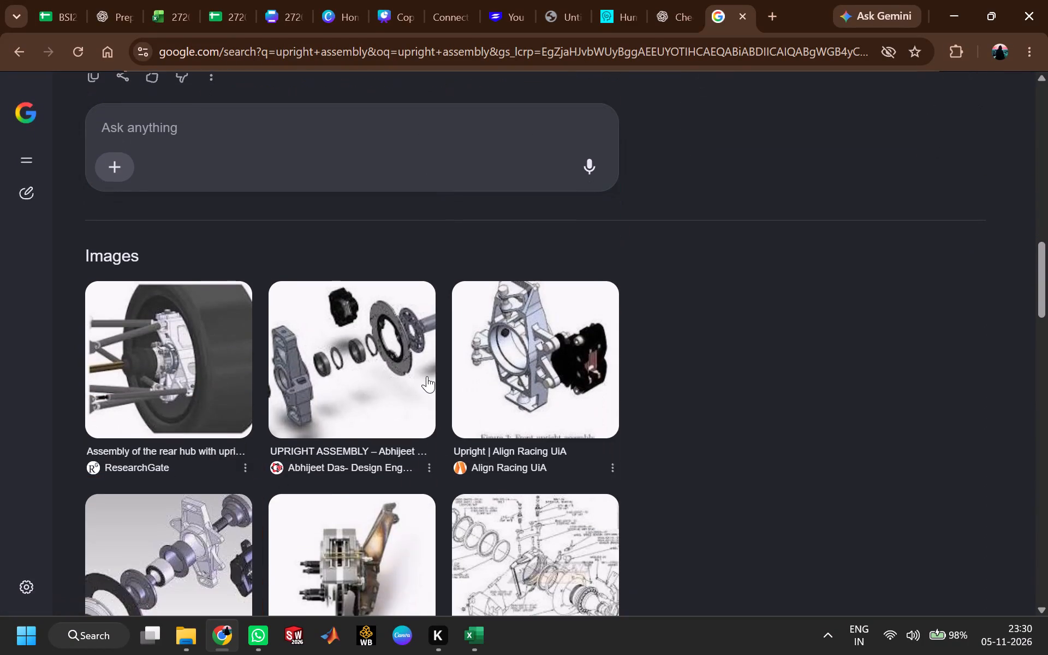
scroll(427, 376, "down", 3)
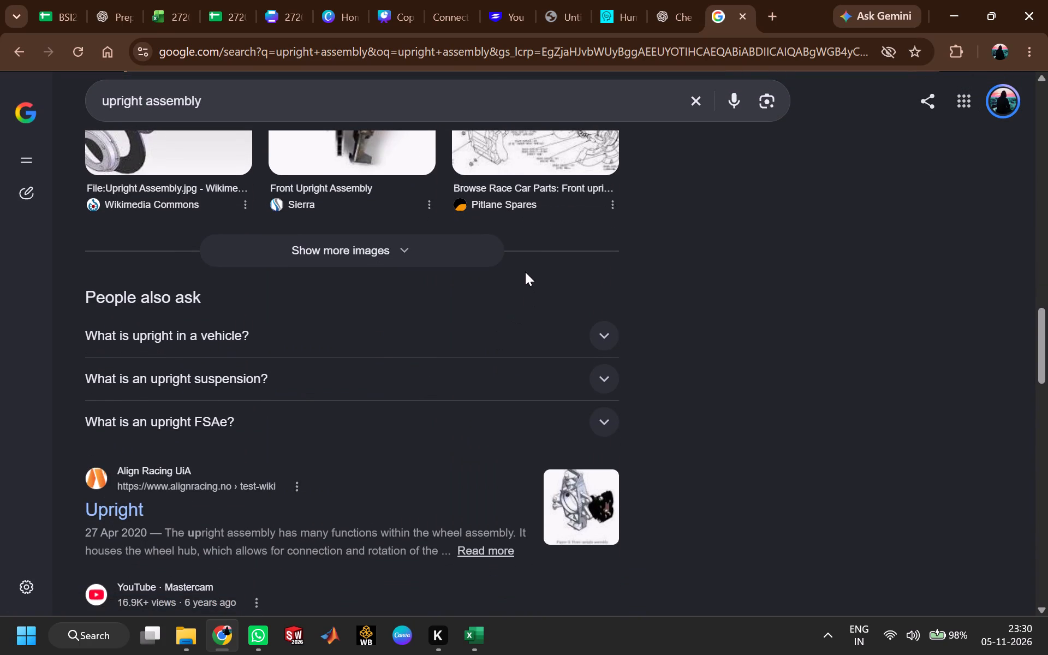
Return to the Brakes sheet in the BSI27 mBAJA and eBAJA design specifications spreadsheet.
left_click(44, 14)
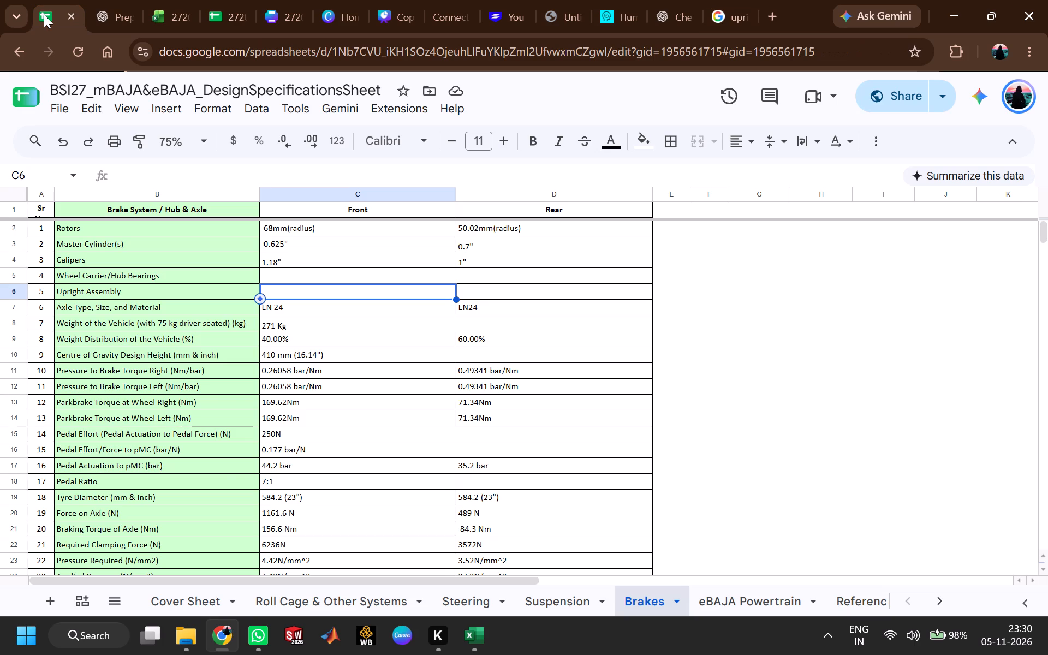
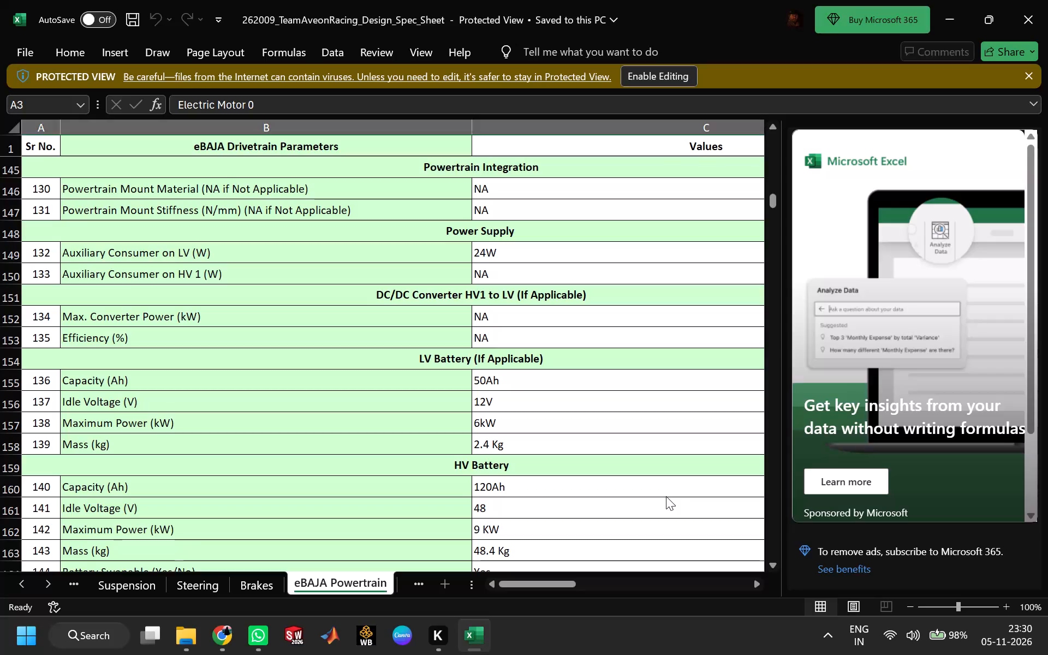
Open the Brakes sheet in Team Aveon Racing's workbook and inspect the front Wheel Carrier/Hub Bearings entry.
left_click(666, 496)
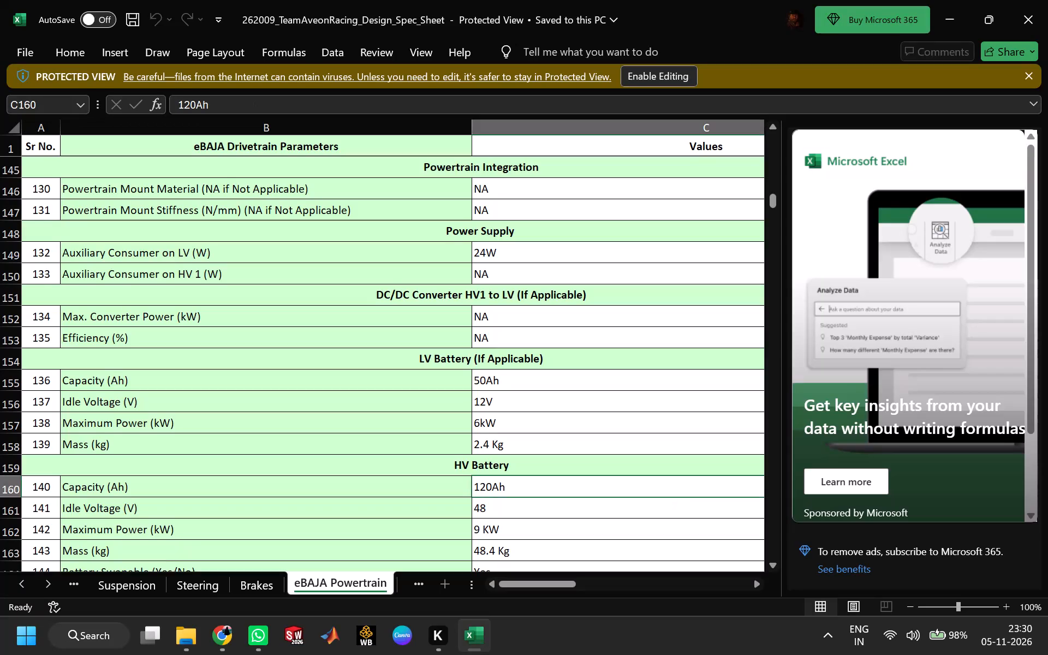
scroll(521, 189, "up", 19)
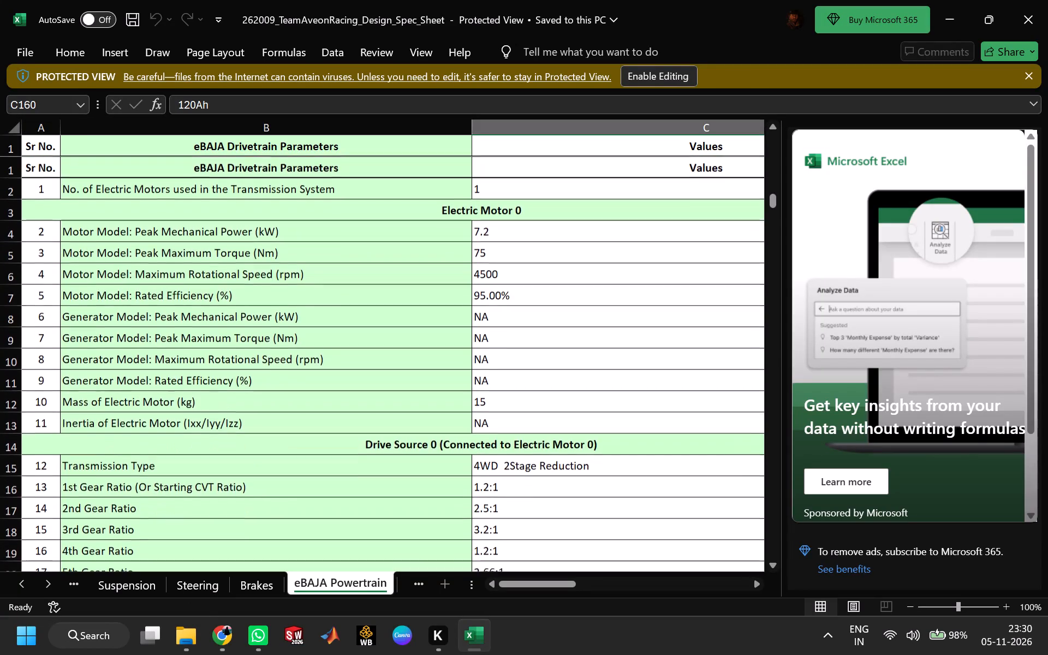
left_click(254, 589)
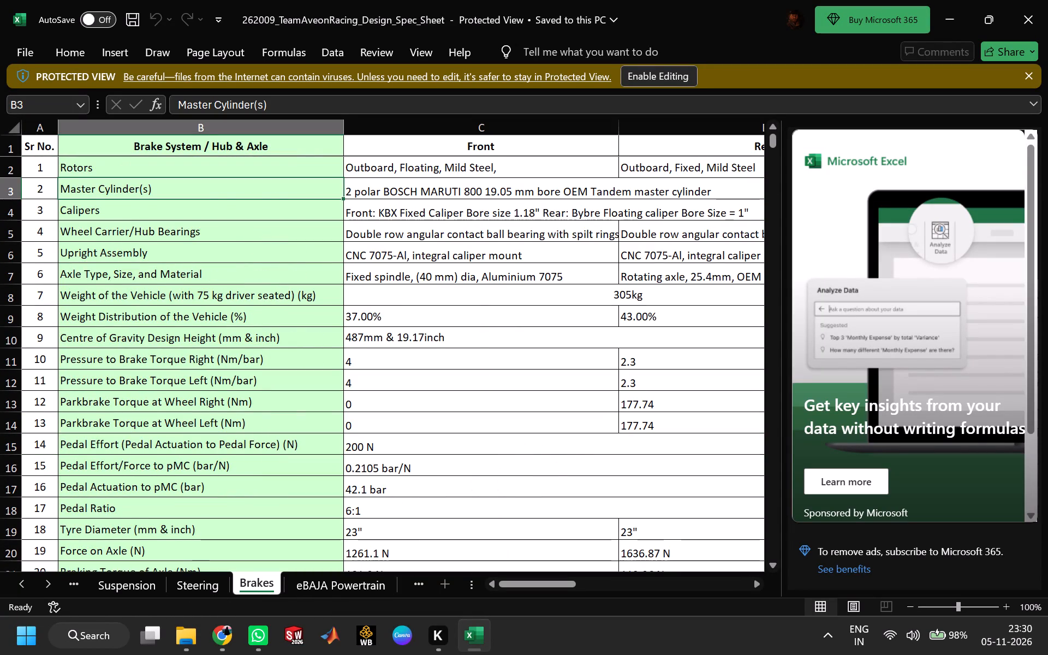
left_click(385, 235)
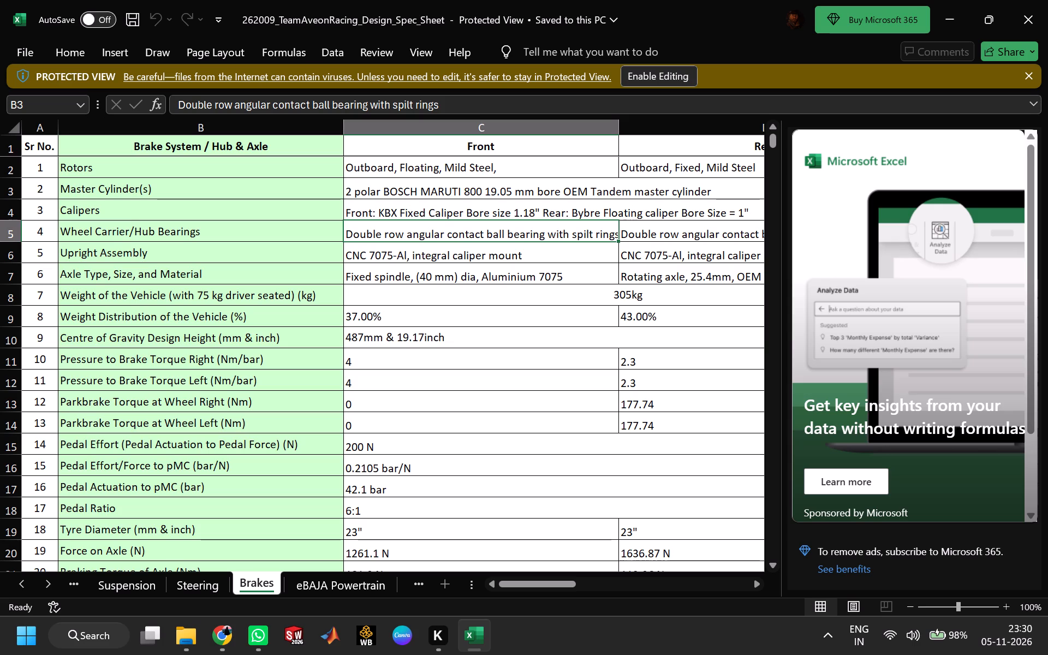
Copy Aveon's front Upright Assembly entry, "CNC 7075-Al, integral caliper mount", into the front and rear Upright Assembly cells of the BSI27 sheet in Chrome.
left_click(454, 256)
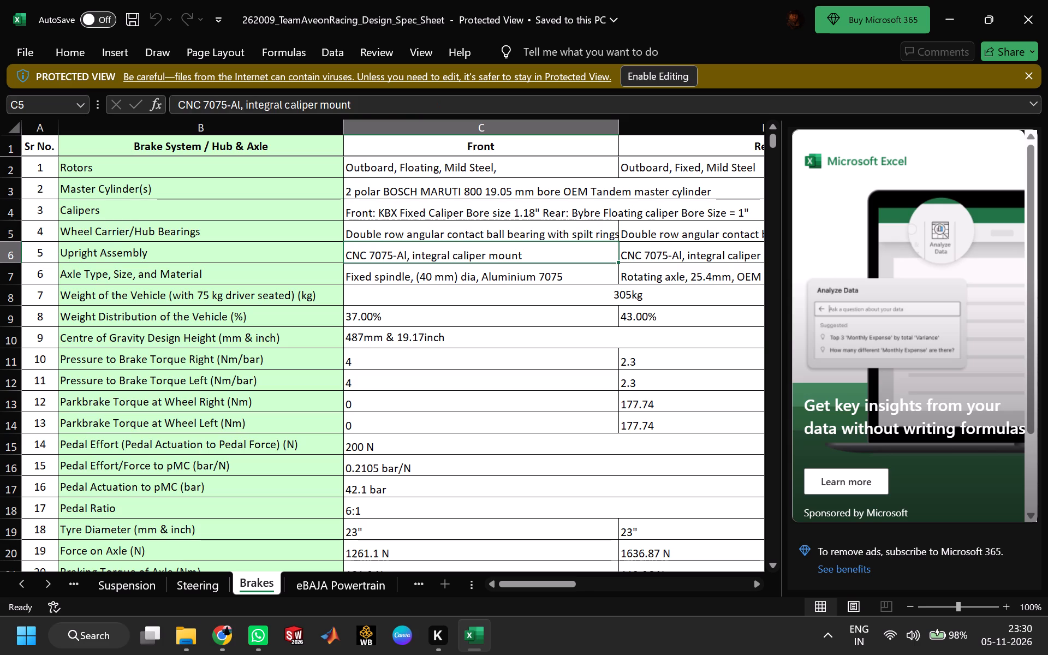
key("ctrl+c")
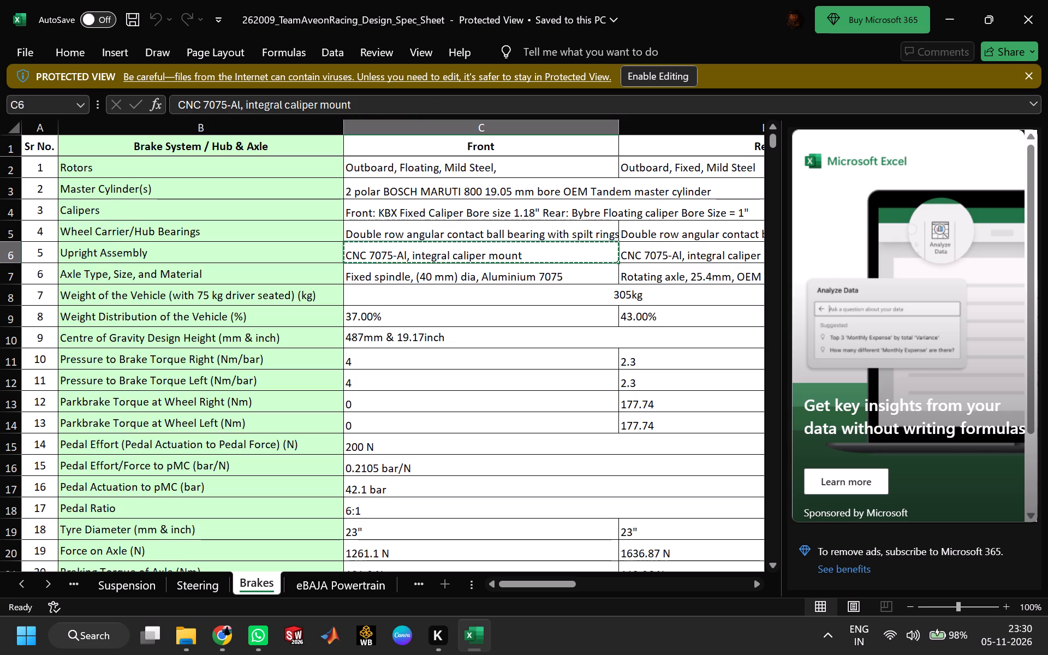
left_click(226, 647)
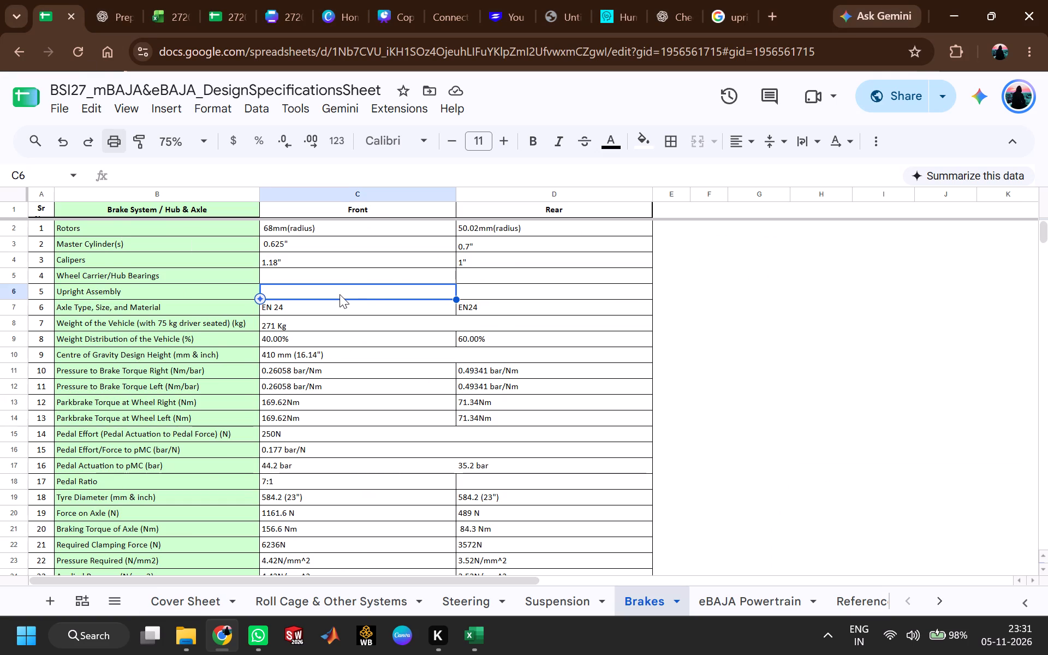
key("ctrl+v")
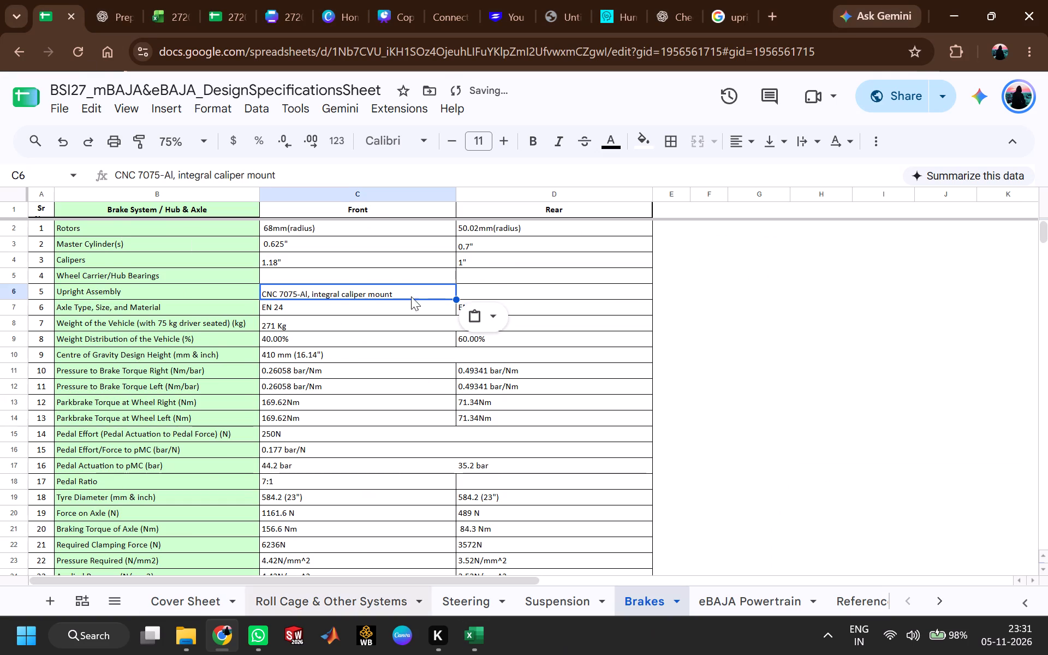
left_click(508, 291)
key("ctrl+v")
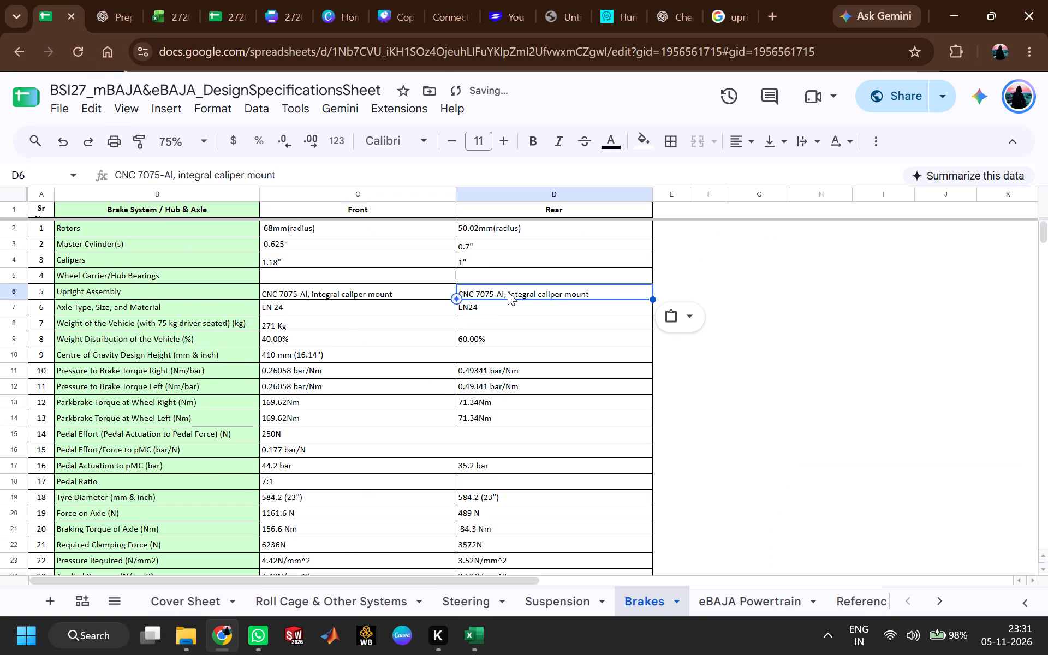
Switch back to the Brakes sheet of Team Aveon Racing's workbook in Excel.
left_click(457, 564)
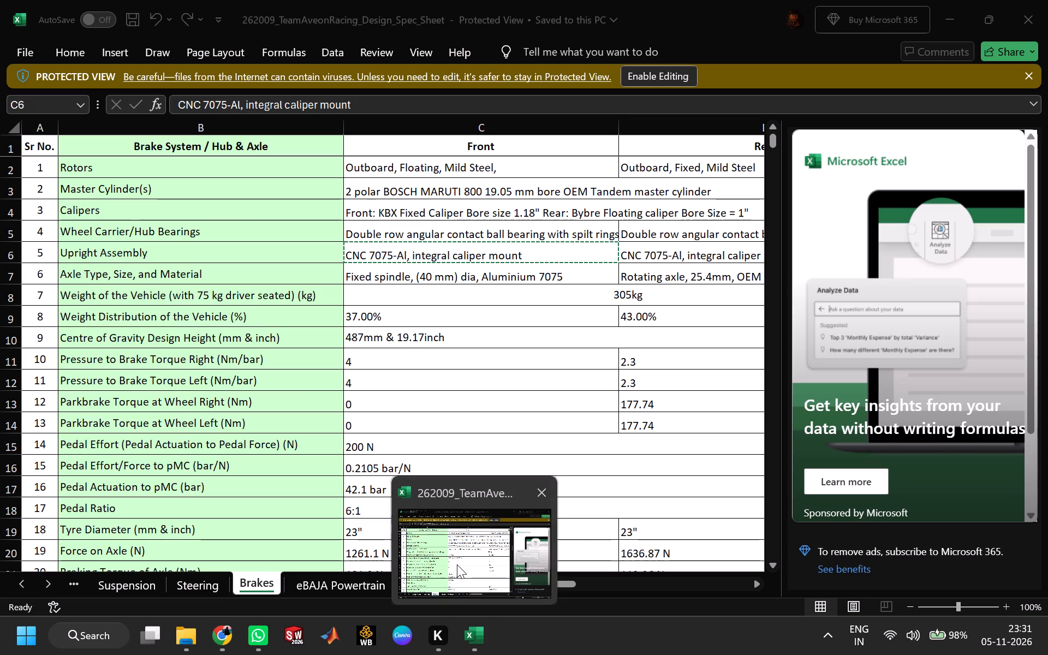
Copy "Double row angular contact ball bearing with spilt rings" from the 262009 Brakes sheet into the BSI27 front and rear Wheel Carrier/Hub Bearings cells.
scroll(510, 483, "left", 1)
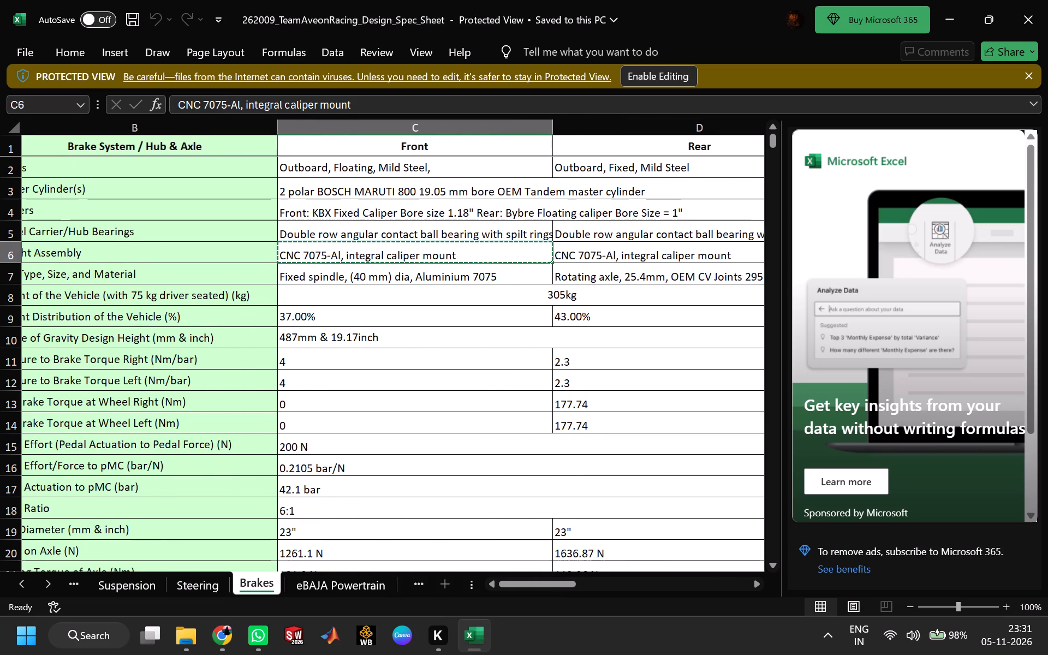
scroll(510, 483, "left", 1)
left_click(443, 231)
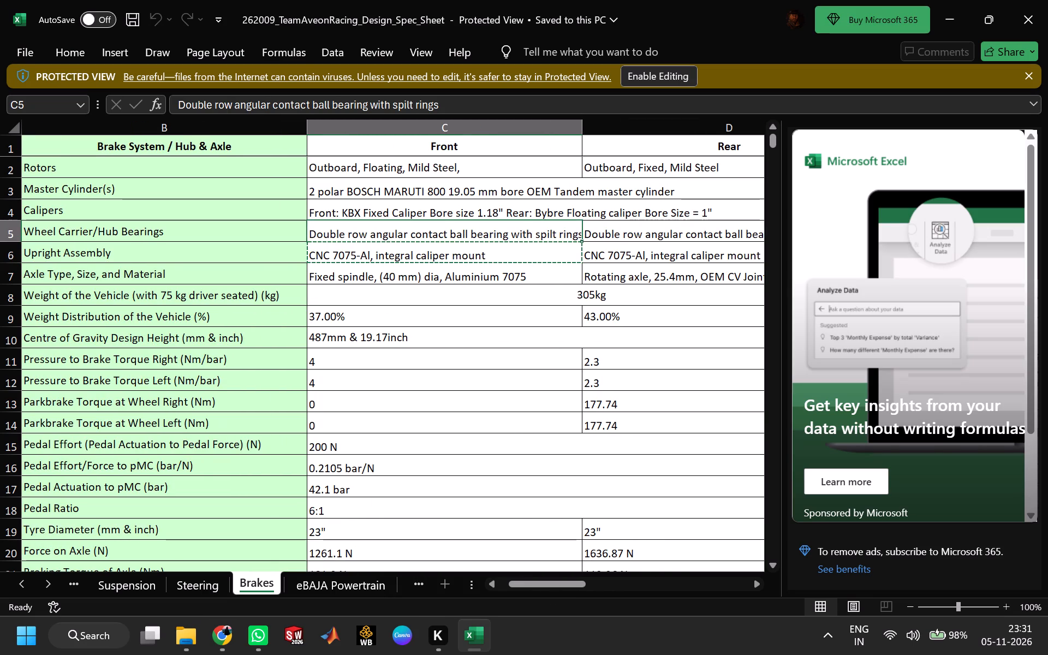
key("ctrl+c")
scroll(593, 443, "left", 1)
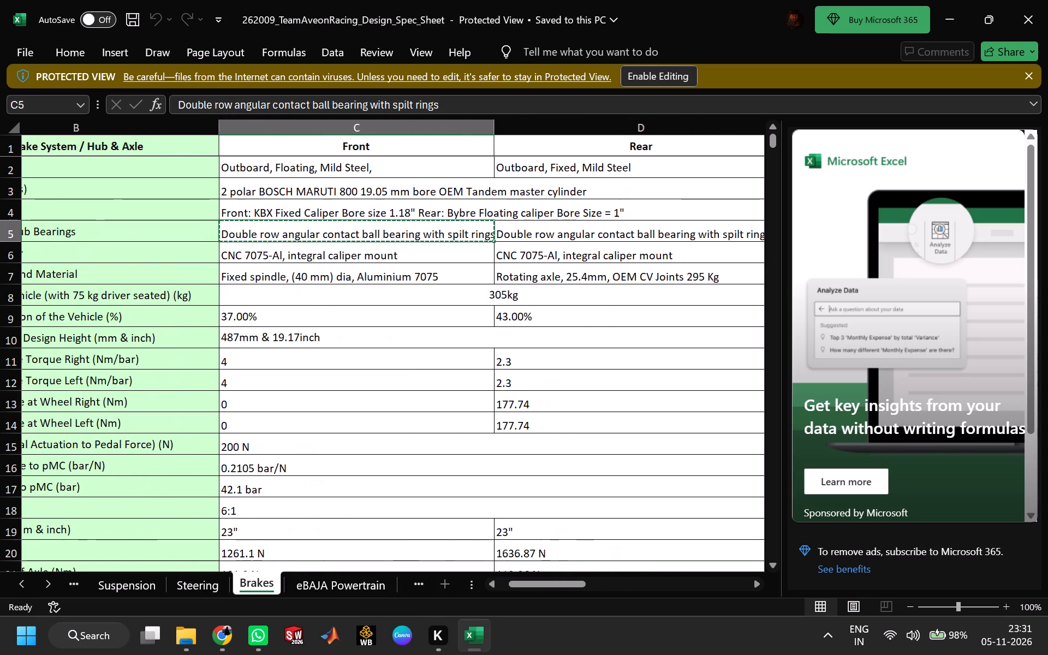
scroll(593, 443, "left", 1)
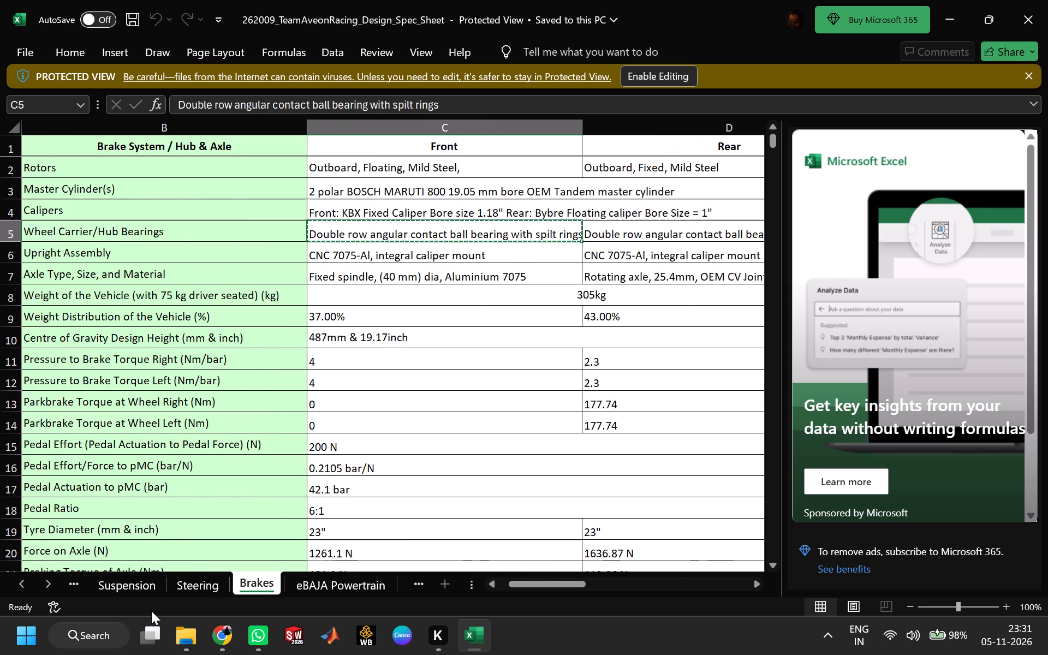
left_click(186, 561)
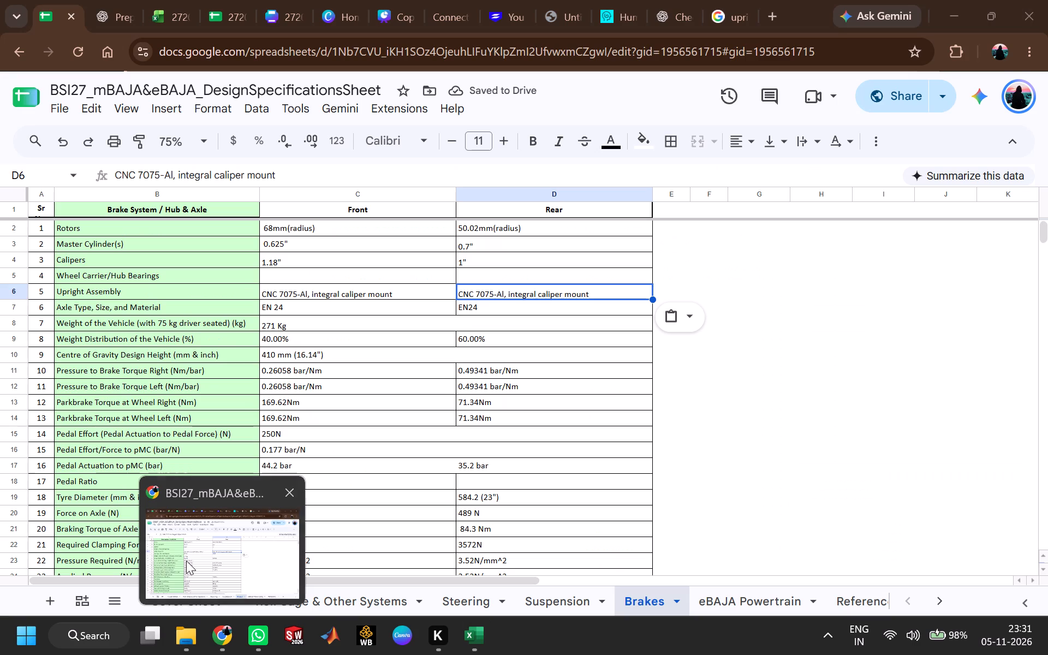
left_click(302, 272)
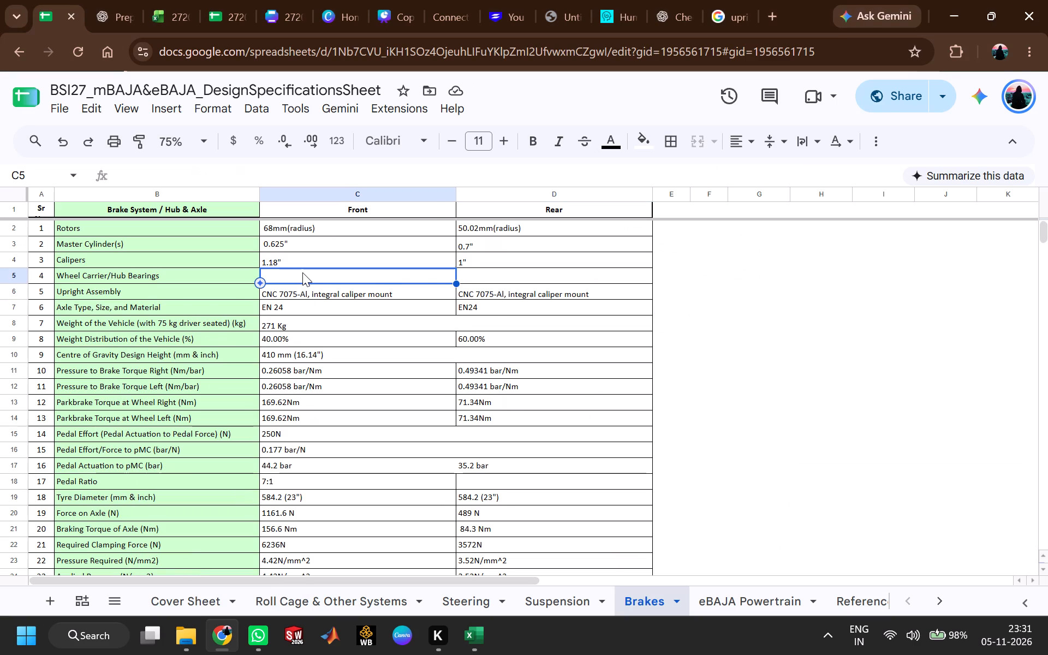
key("ctrl+v")
left_click(562, 272)
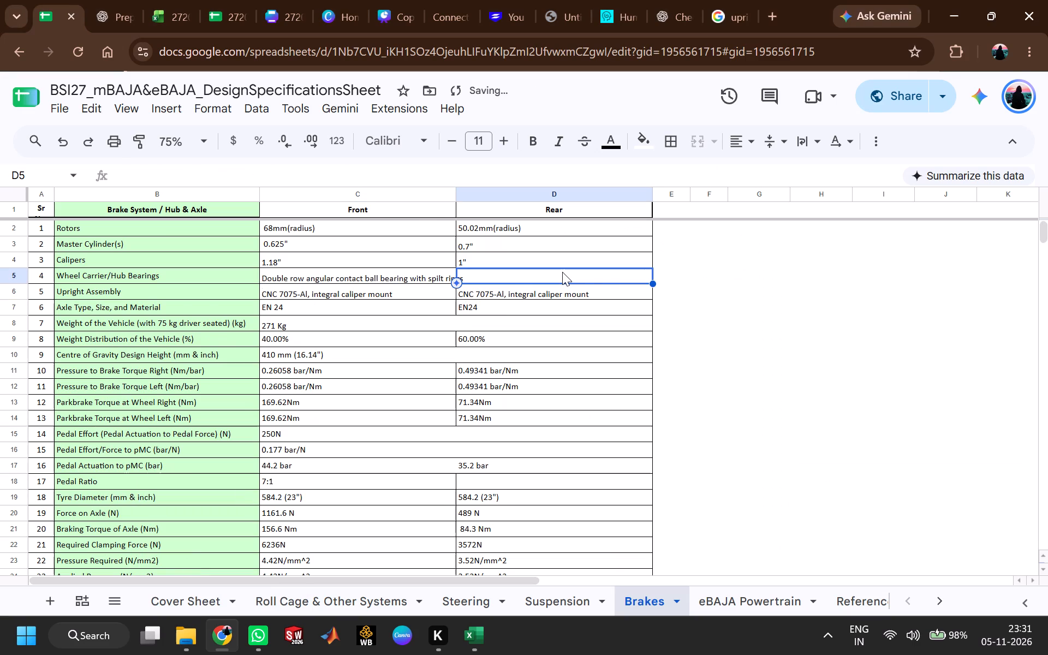
key("ctrl+v")
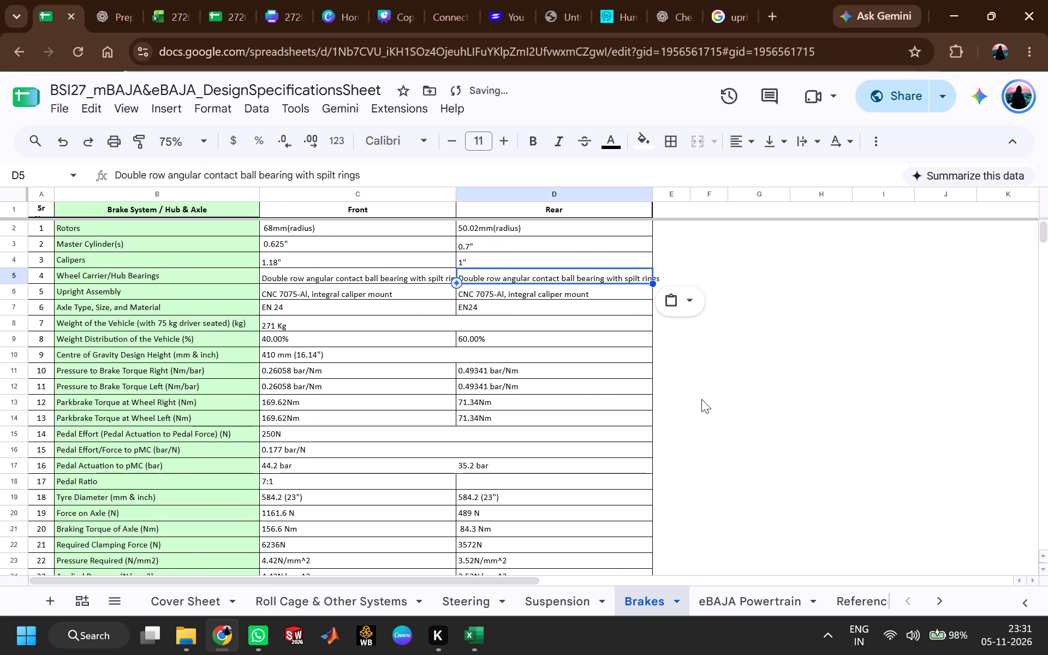
left_click(701, 399)
left_click(580, 437)
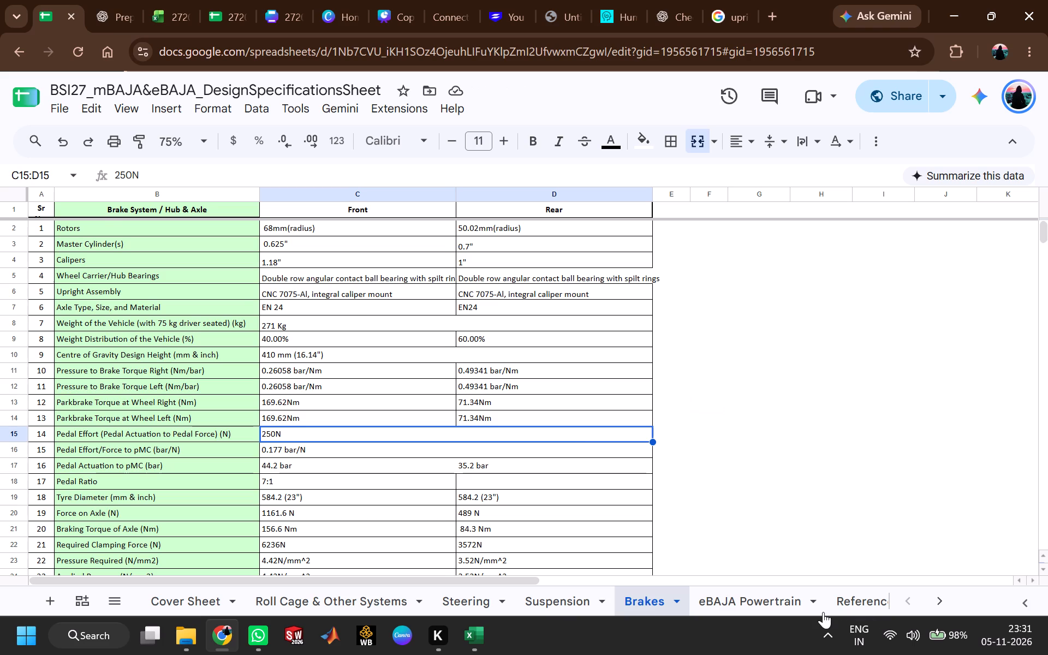
Clear the LV Battery capacity, idle voltage, maximum power and mass values in the eBAJA Powertrain sheet.
left_click(781, 598)
scroll(558, 432, "up", 5)
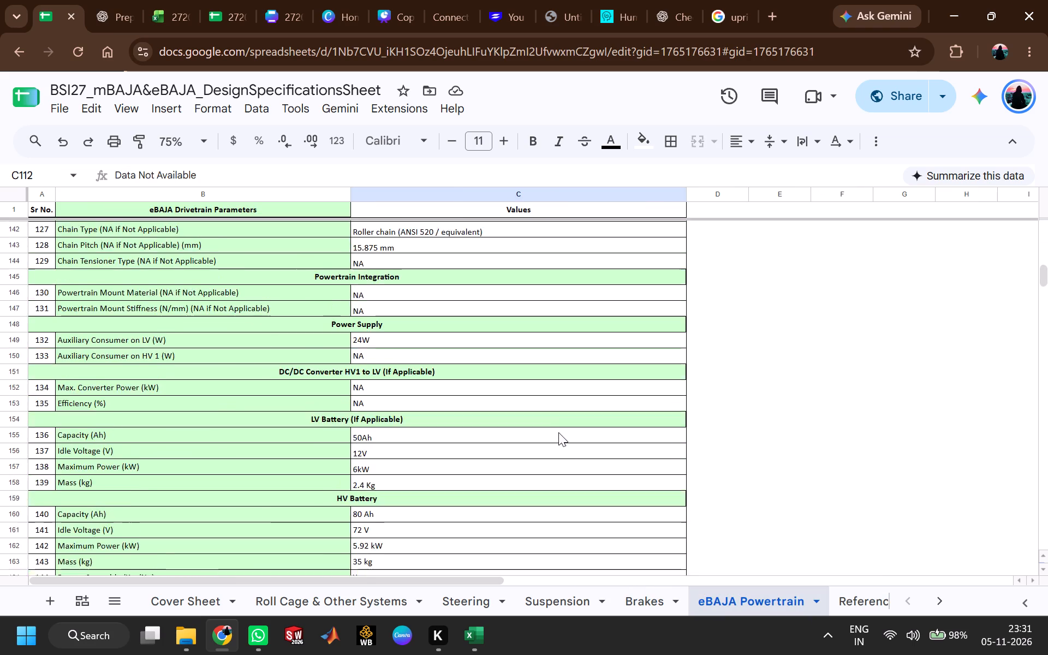
scroll(558, 432, "up", 2)
left_click_drag(394, 550, 395, 513)
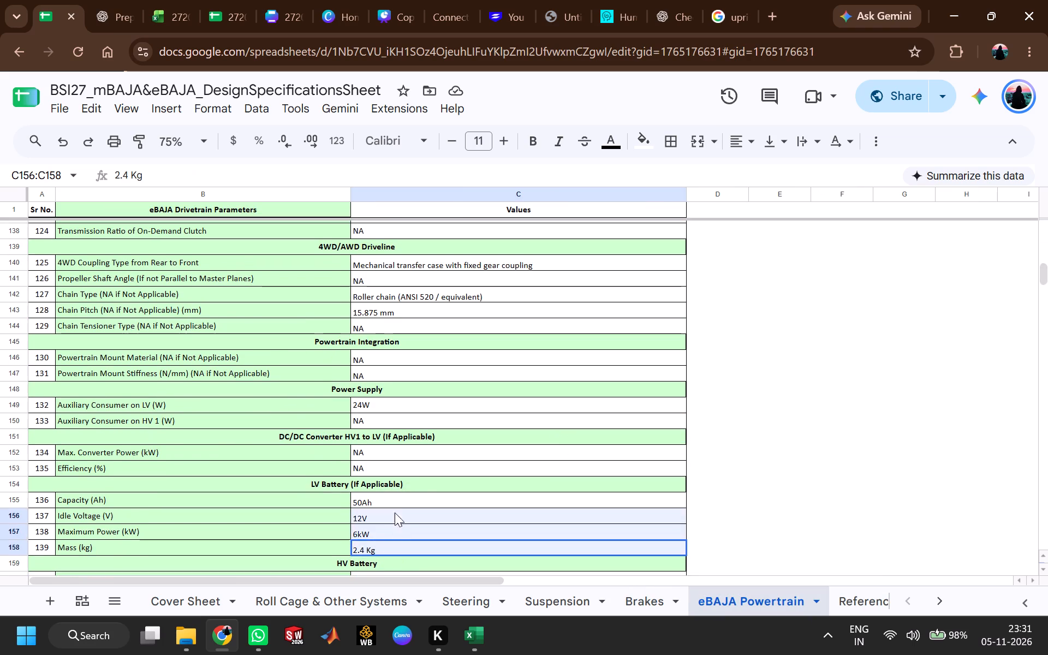
left_click_drag(395, 513, 398, 499)
key("BackSpace")
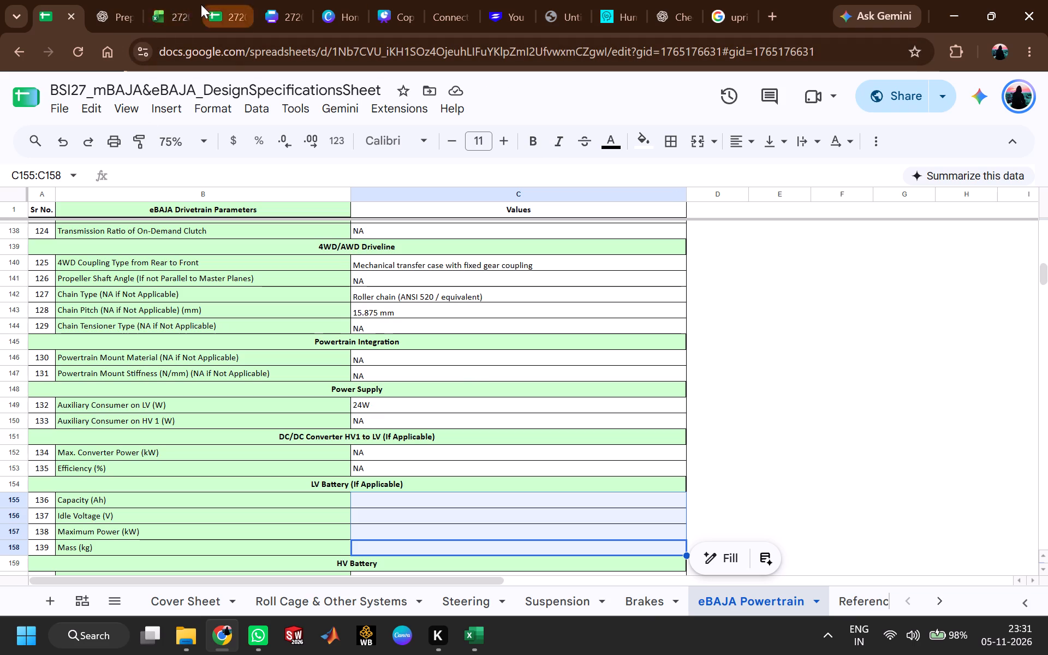
Open the team's online DFMEA workbook and look over the entries in its DFMEA Template sheet.
left_click(163, 0)
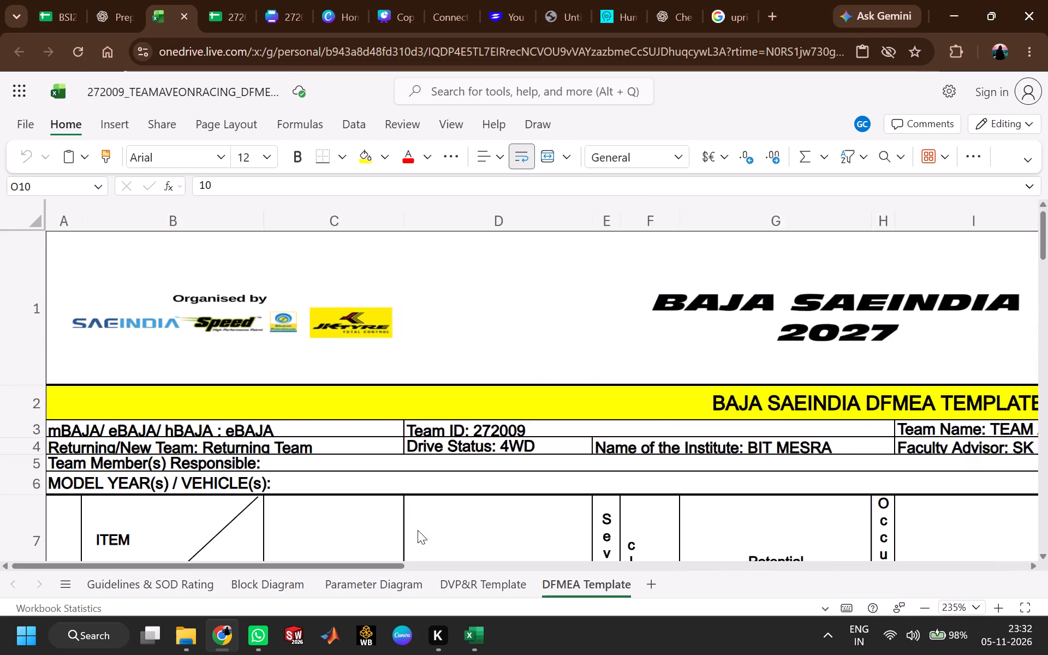
scroll(613, 508, "down", 2)
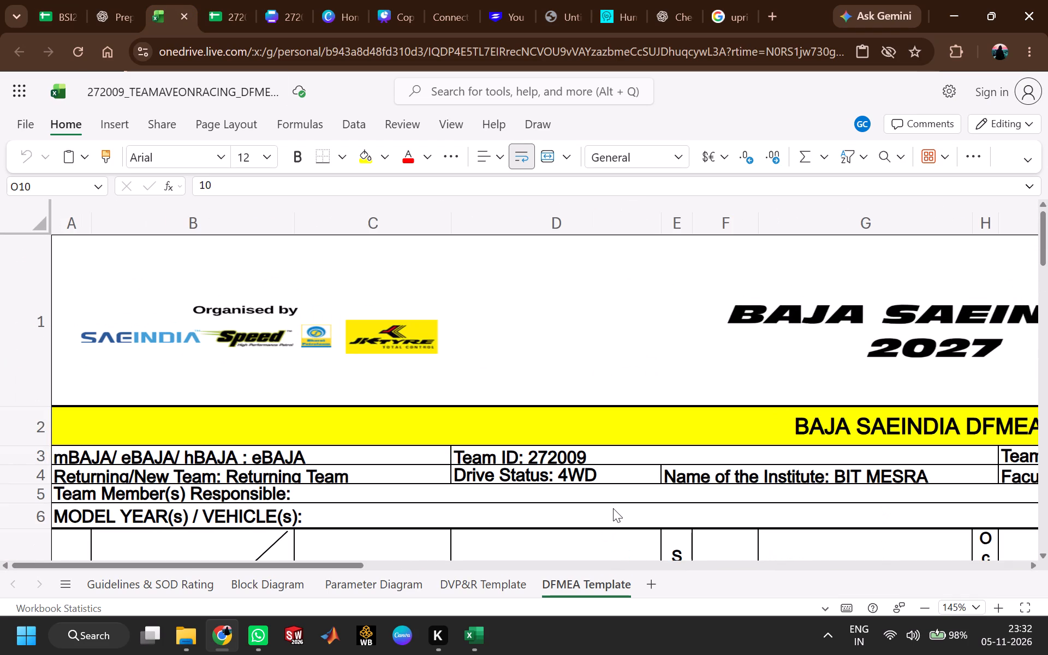
scroll(620, 469, "down", 1)
left_click_drag(325, 565, 401, 568)
left_click(401, 568)
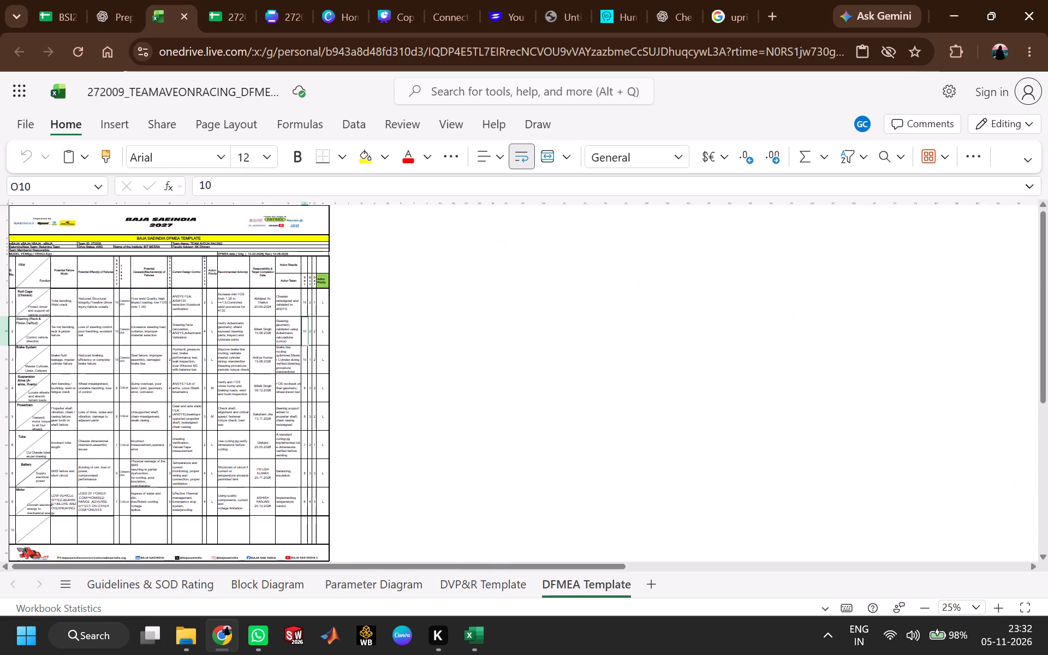
scroll(330, 366, "right", 5)
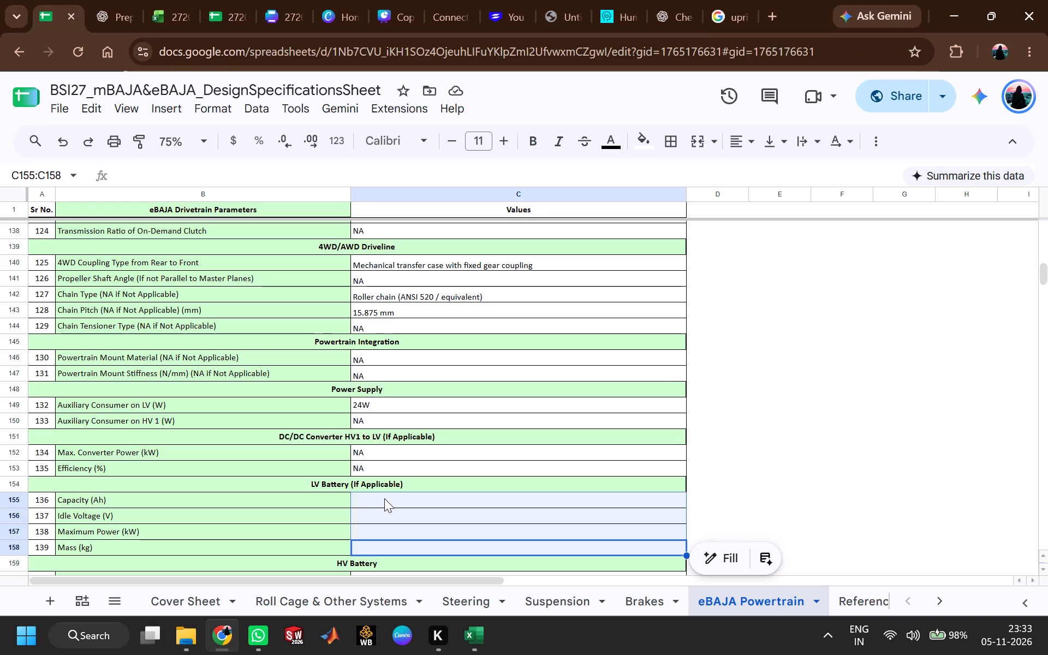
scroll(384, 498, "down", 1)
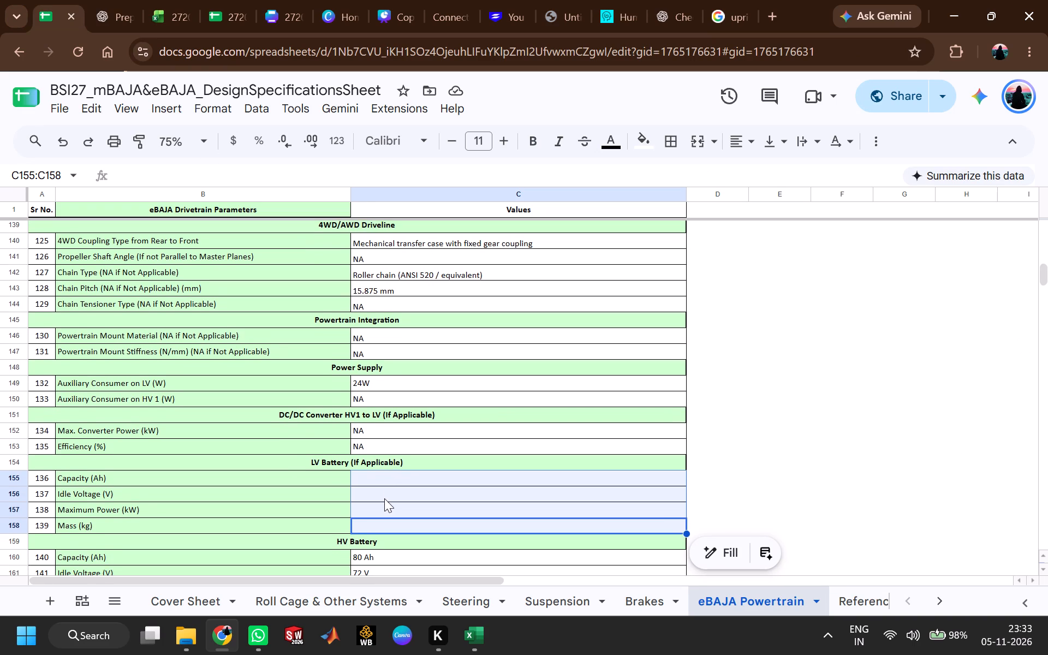
left_click(345, 600)
left_click(319, 352)
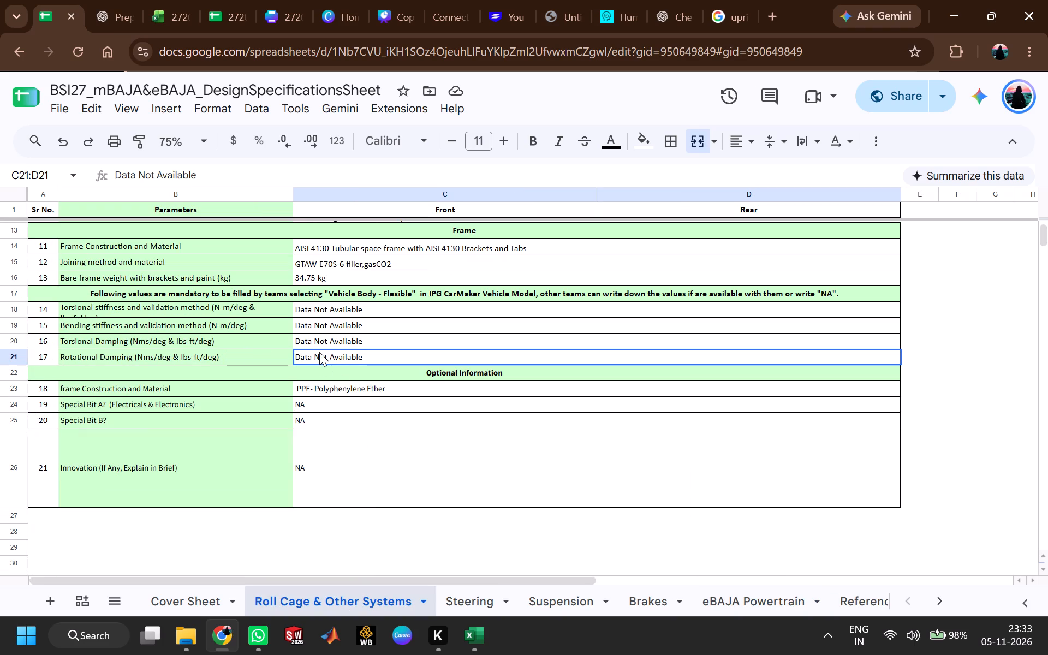
double_click(350, 358)
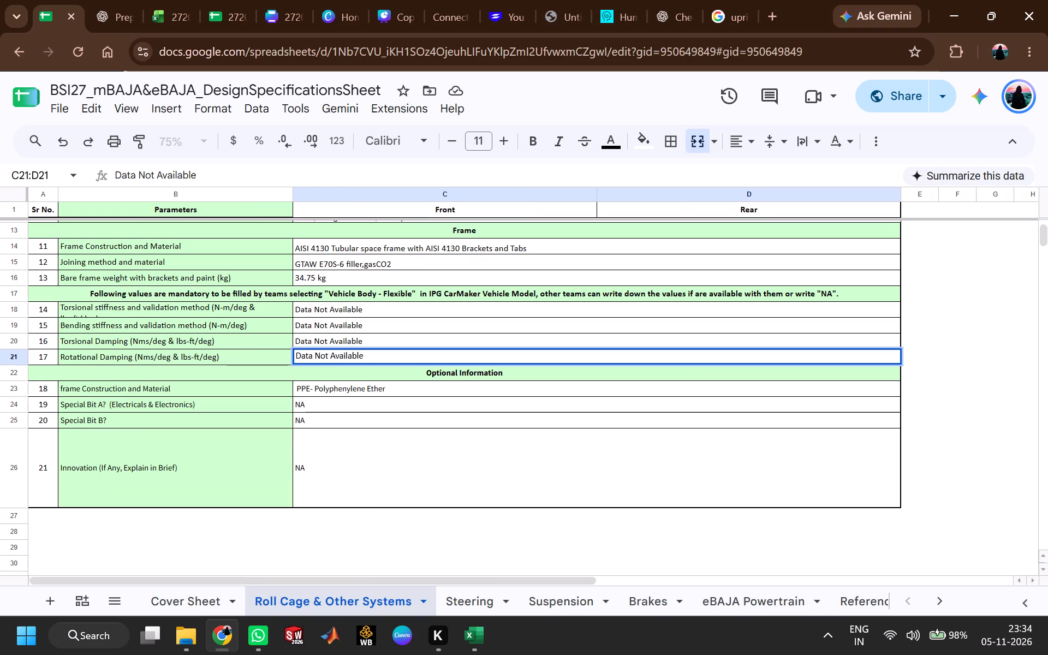
left_click_drag(365, 356, 295, 355)
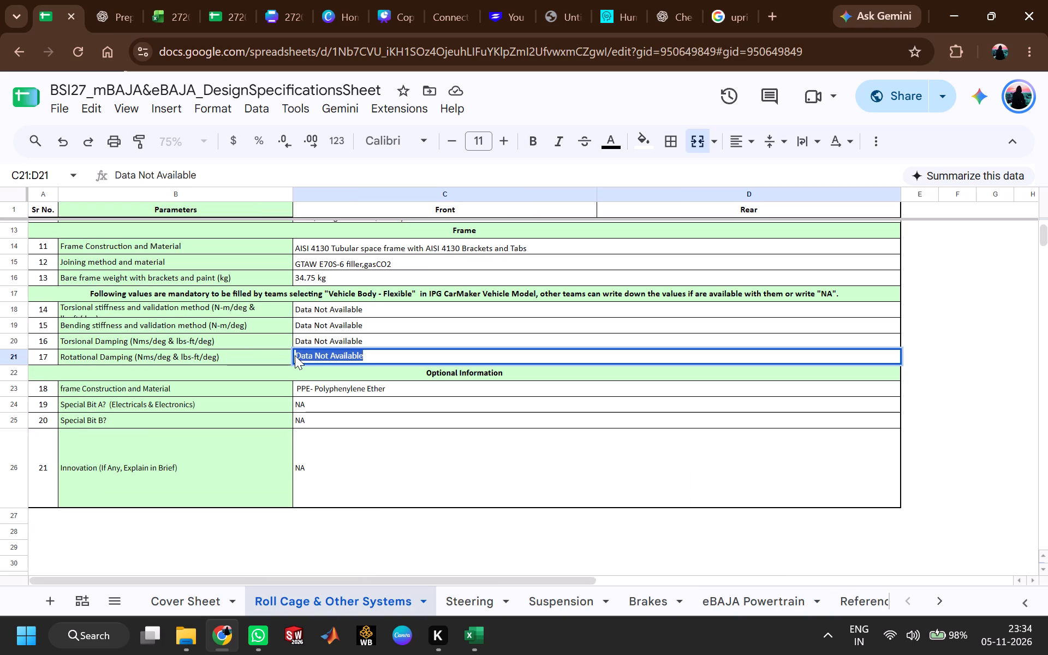
key("ctrl+c")
left_click(352, 541)
Review the filled-in specification values on the Roll Cage & Other Systems sheet and the Steering sheet.
scroll(398, 467, "up", 3)
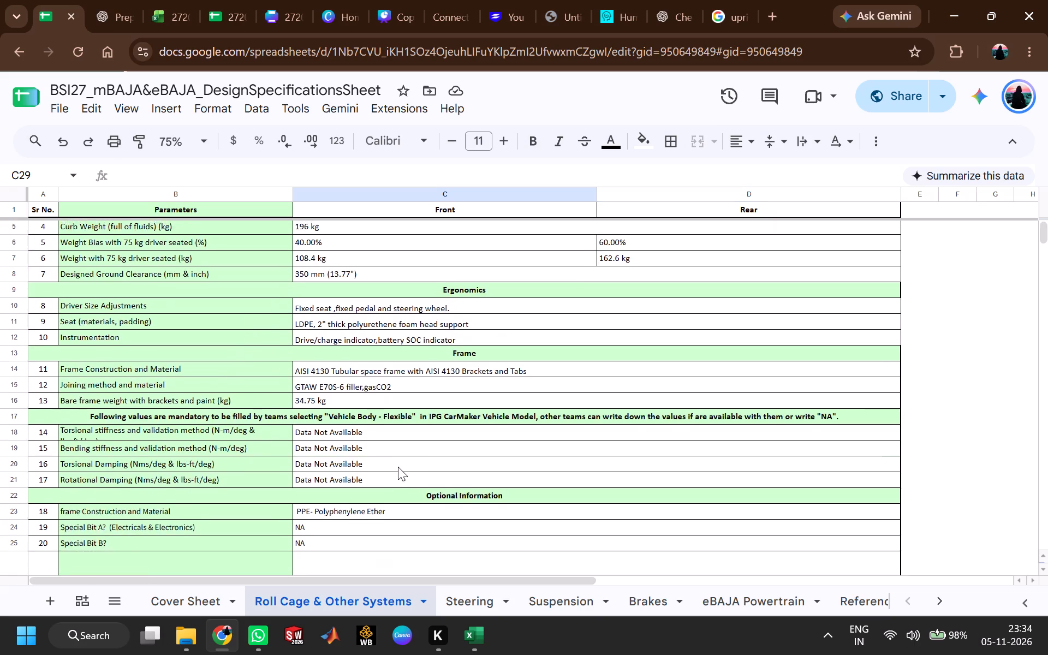
scroll(398, 467, "up", 6)
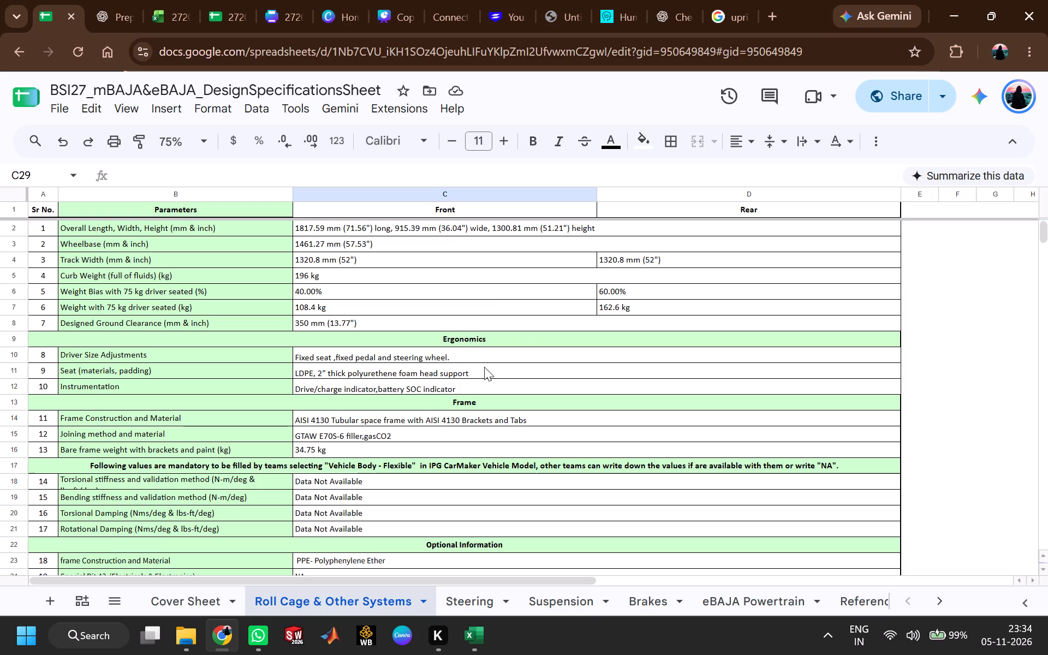
scroll(462, 438, "down", 1)
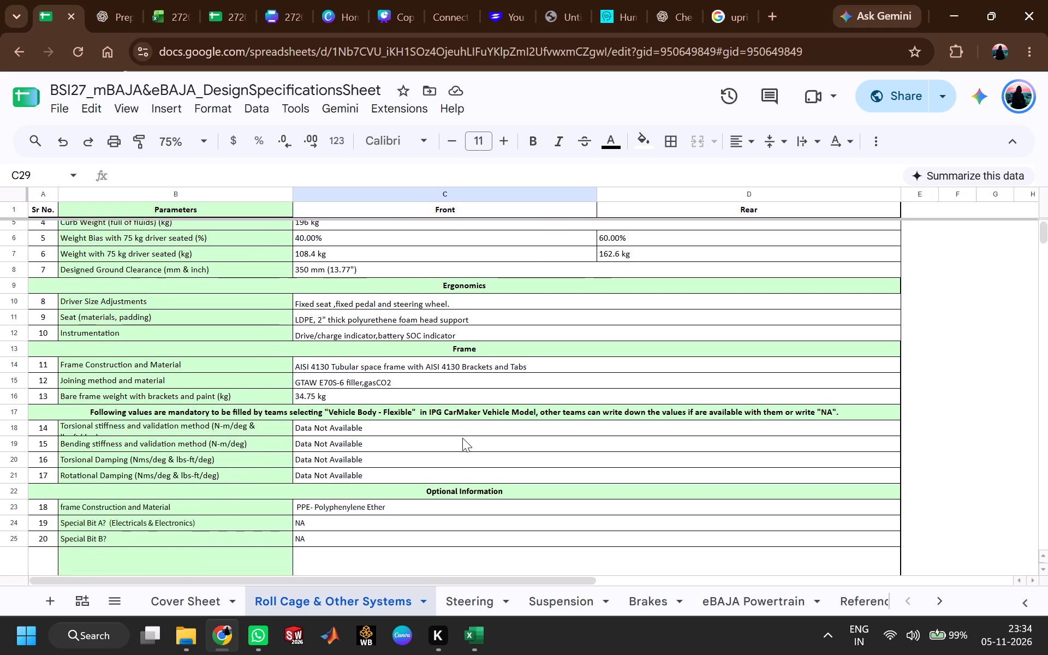
scroll(462, 438, "down", 3)
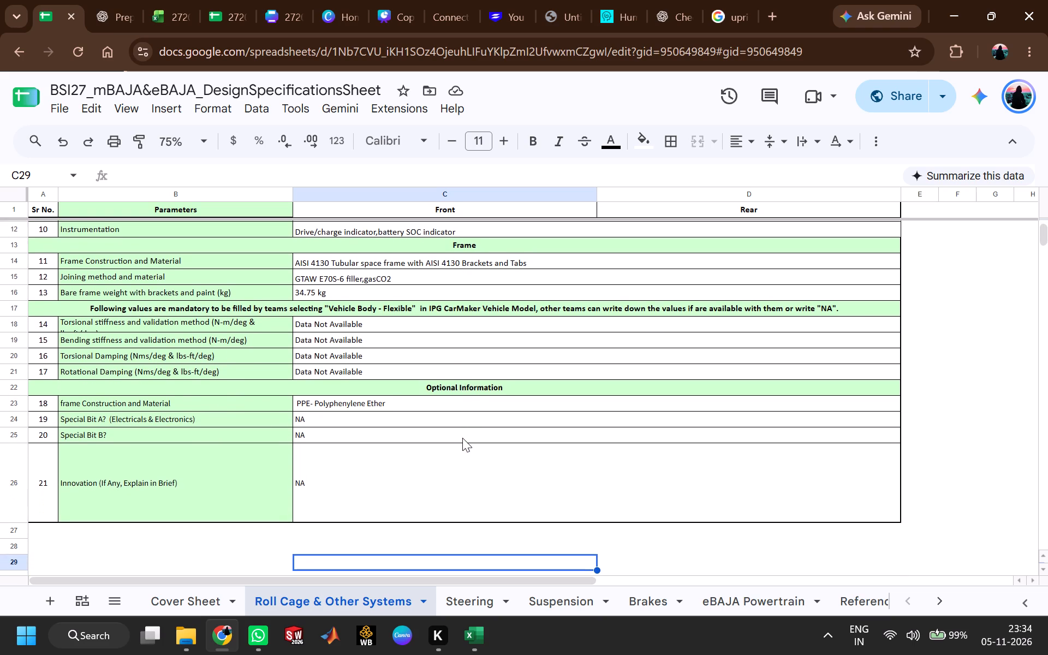
left_click(454, 598)
scroll(416, 412, "up", 1)
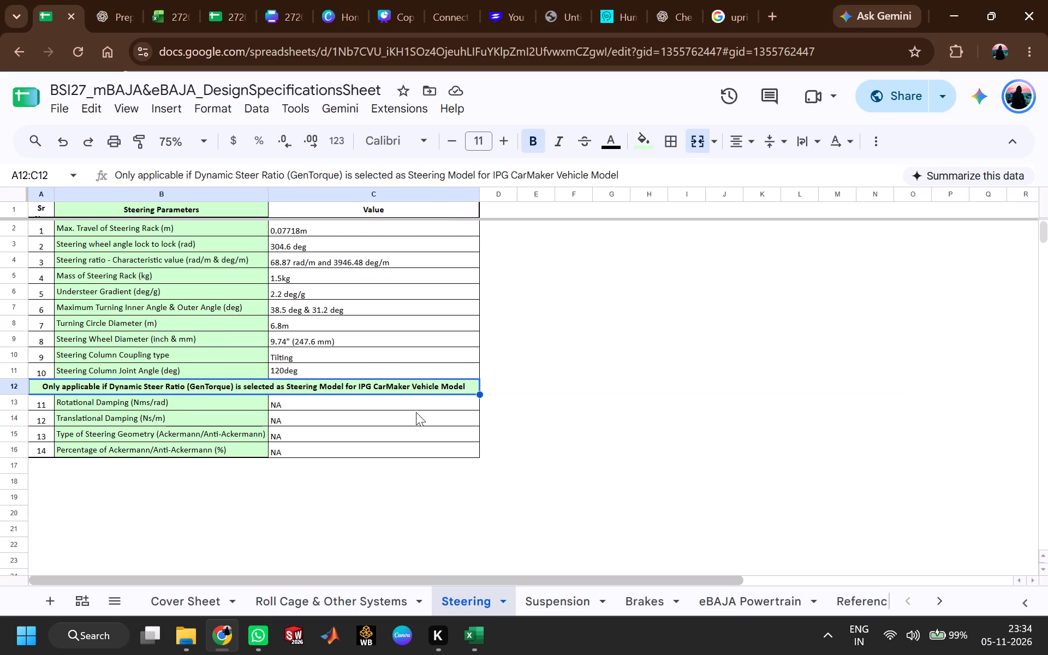
scroll(416, 412, "up", 1)
scroll(346, 352, "up", 1)
Review the front and rear values on the Suspension sheet, from Suspension Type through Tire Rate.
left_click(554, 603)
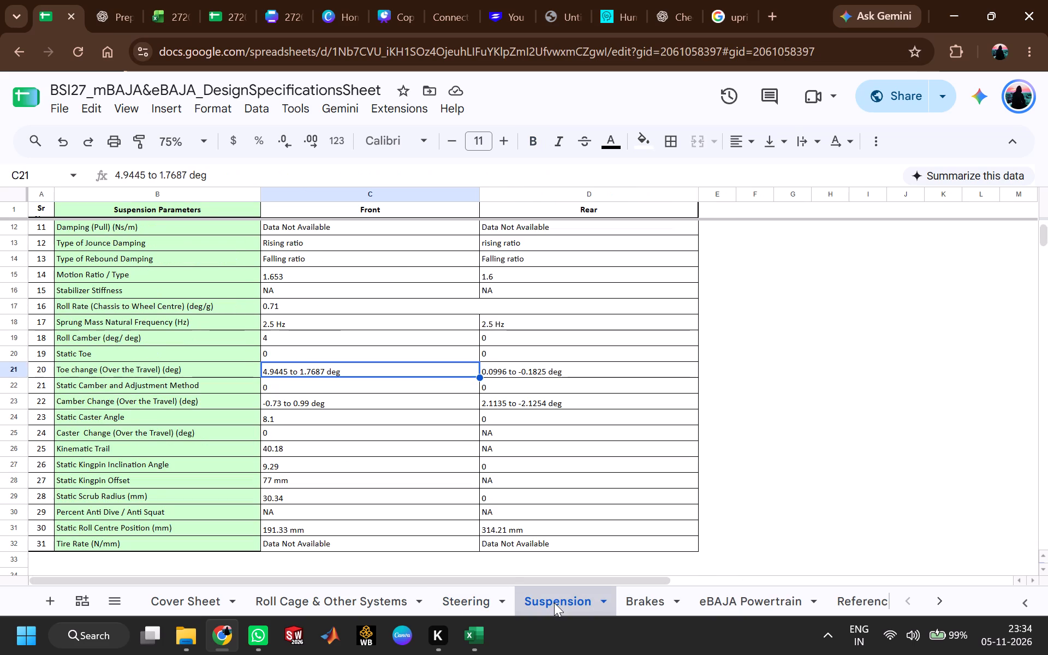
scroll(407, 308, "up", 5)
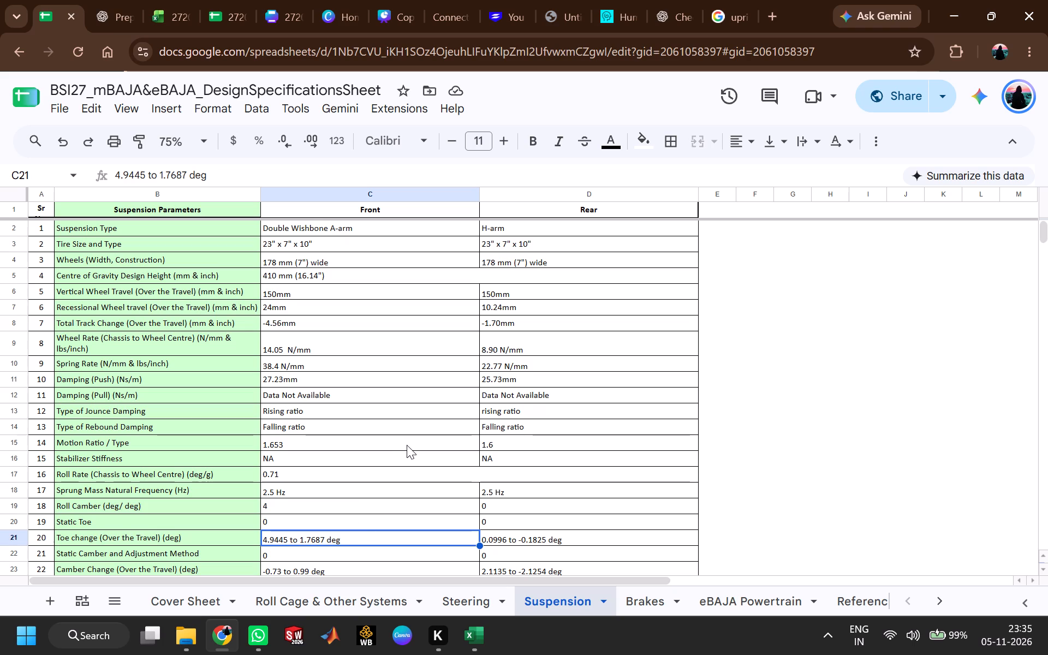
scroll(407, 445, "down", 3)
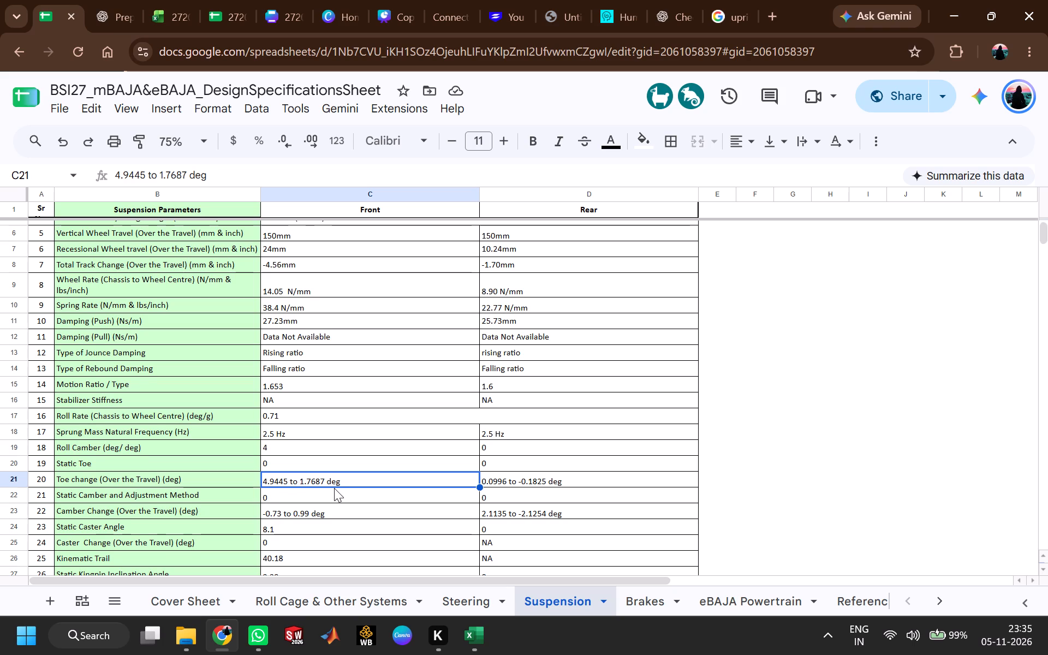
scroll(334, 488, "down", 1)
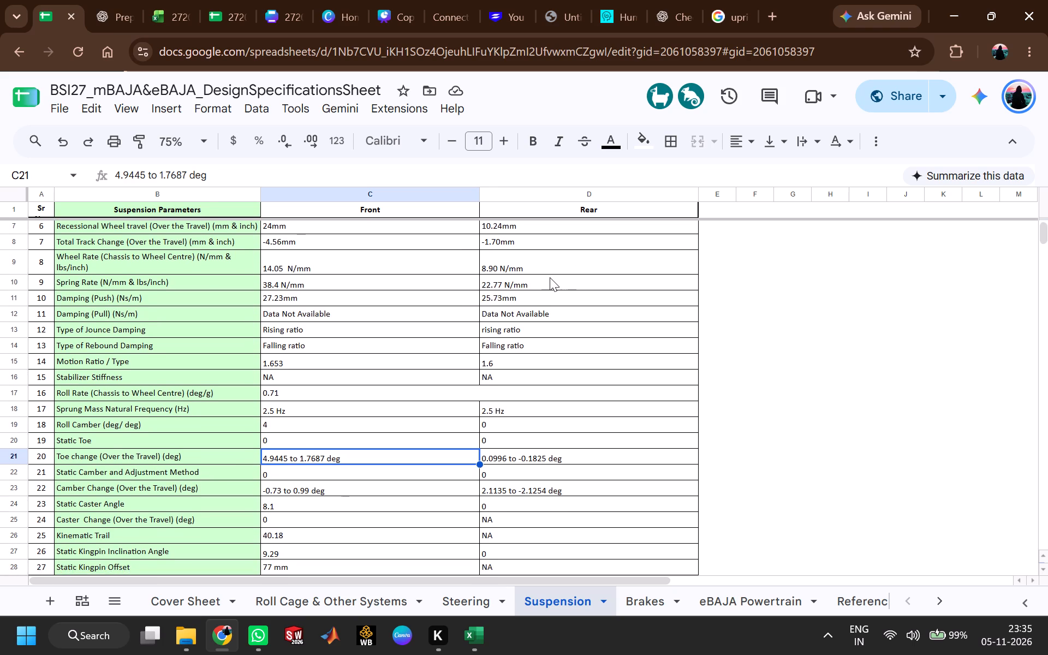
scroll(550, 277, "down", 3)
scroll(550, 277, "up", 1)
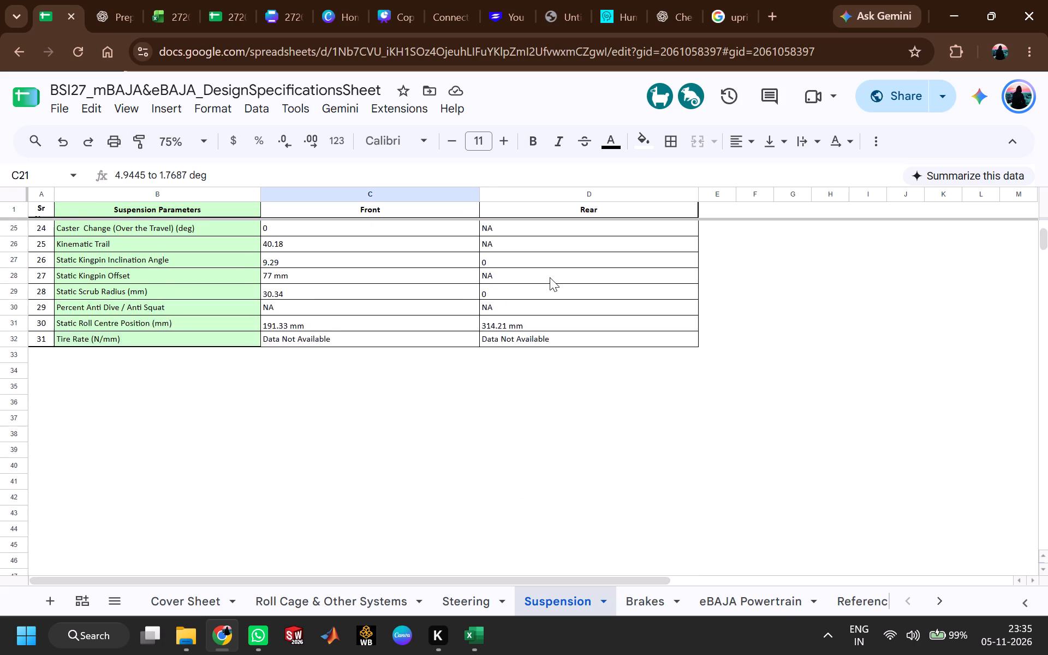
scroll(550, 277, "up", 1)
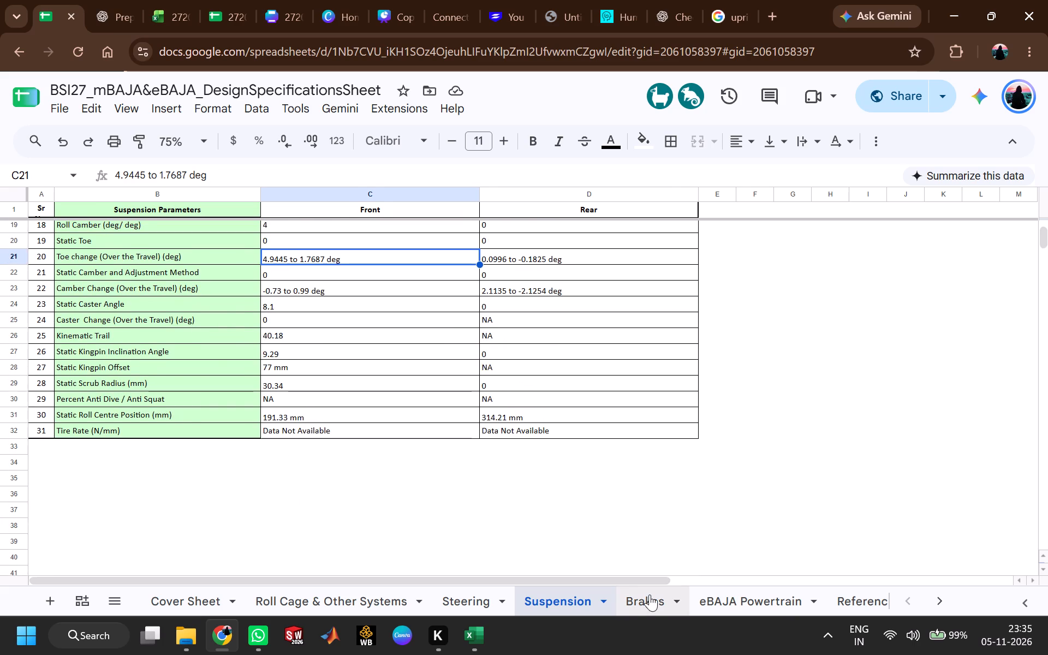
Review the front and rear values on the Brakes sheet, from Rotors through Coefficient of Friction (Ground).
left_click(650, 594)
scroll(563, 394, "up", 1)
scroll(359, 263, "left", 1)
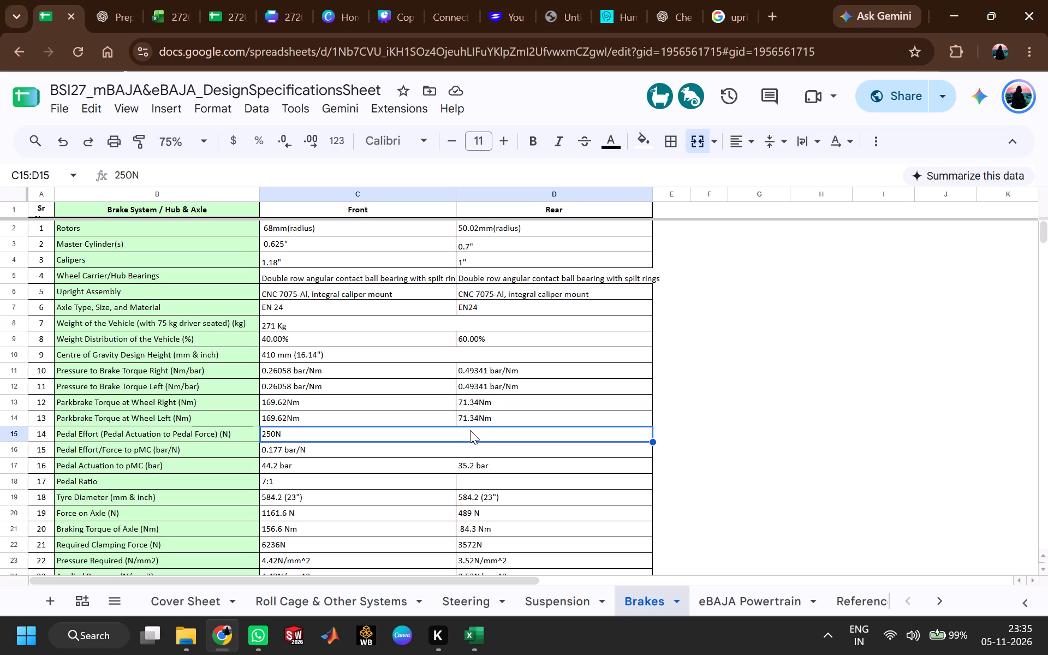
scroll(477, 481, "down", 4)
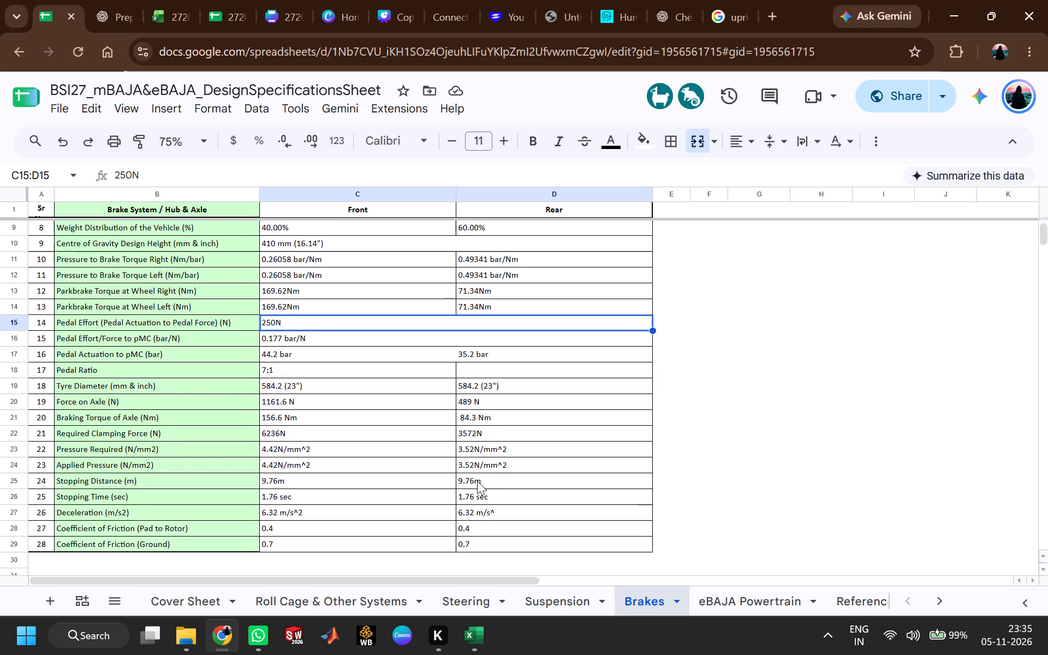
scroll(477, 481, "down", 1)
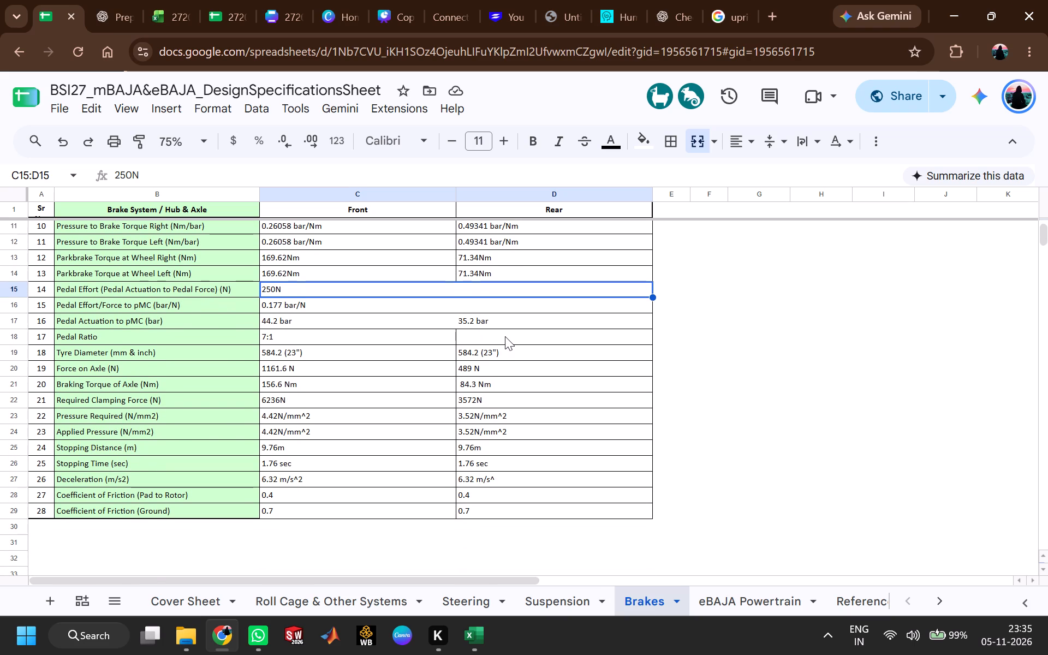
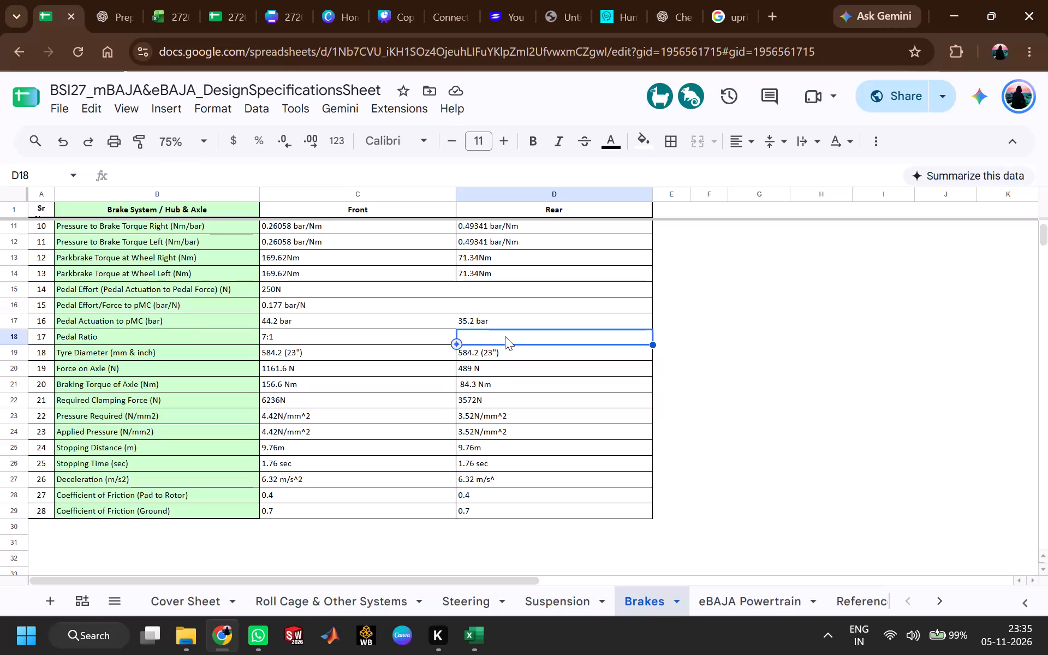
Merge the front and rear cells of the Pedal Ratio row on the Brakes sheet.
left_click_drag(412, 337, 525, 336)
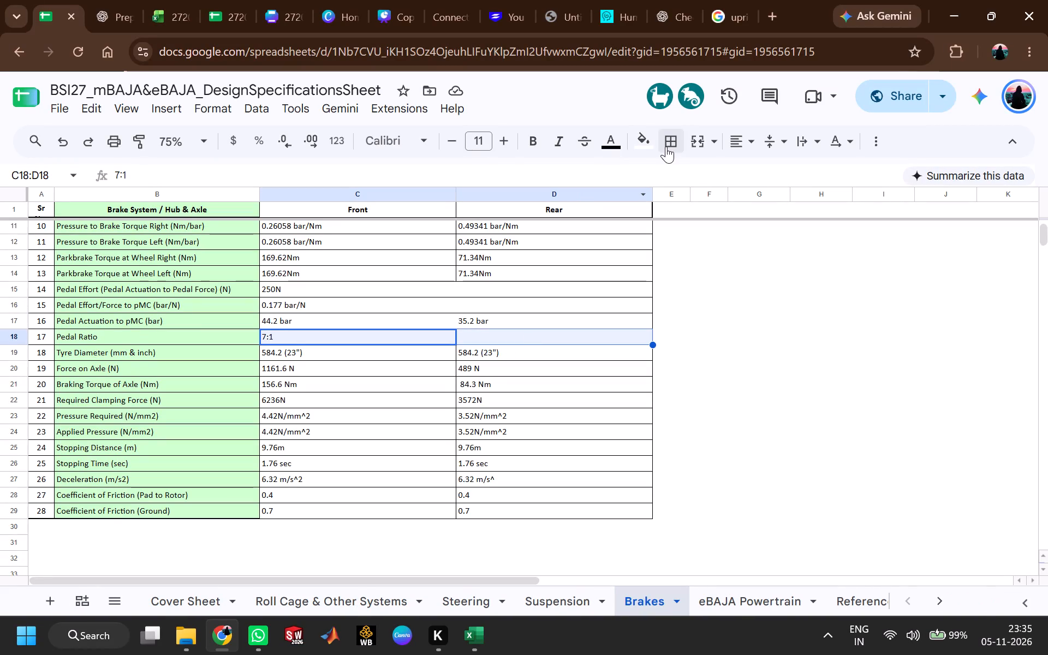
left_click(699, 146)
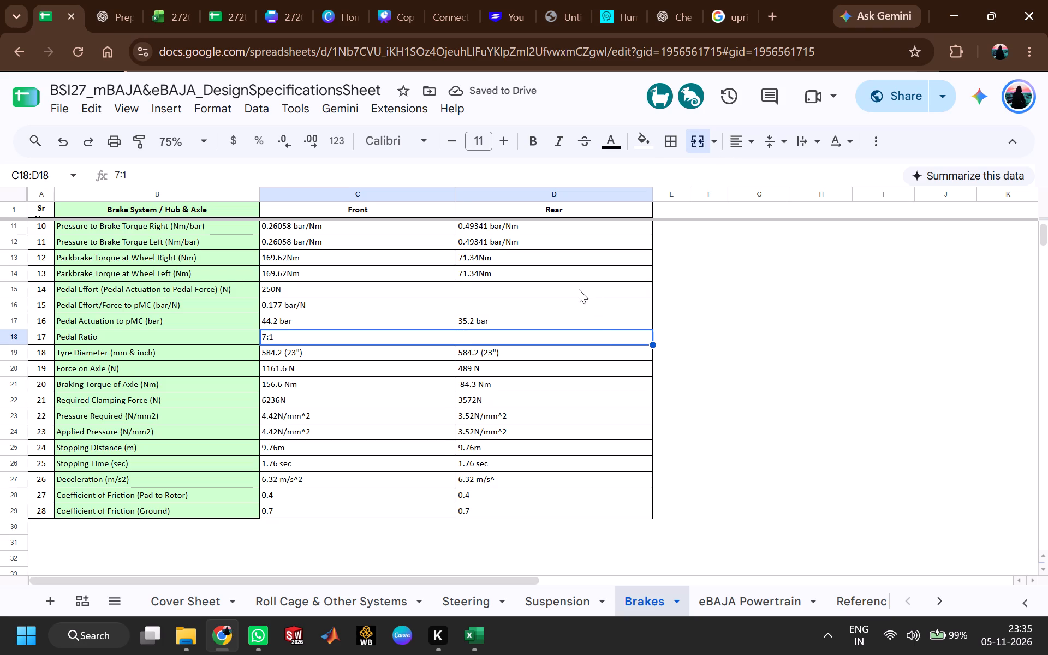
Widen the Front and Rear columns on the Brakes sheet slightly so the Wheel Carrier/Hub Bearings text fits inside its cells.
scroll(597, 261, "up", 2)
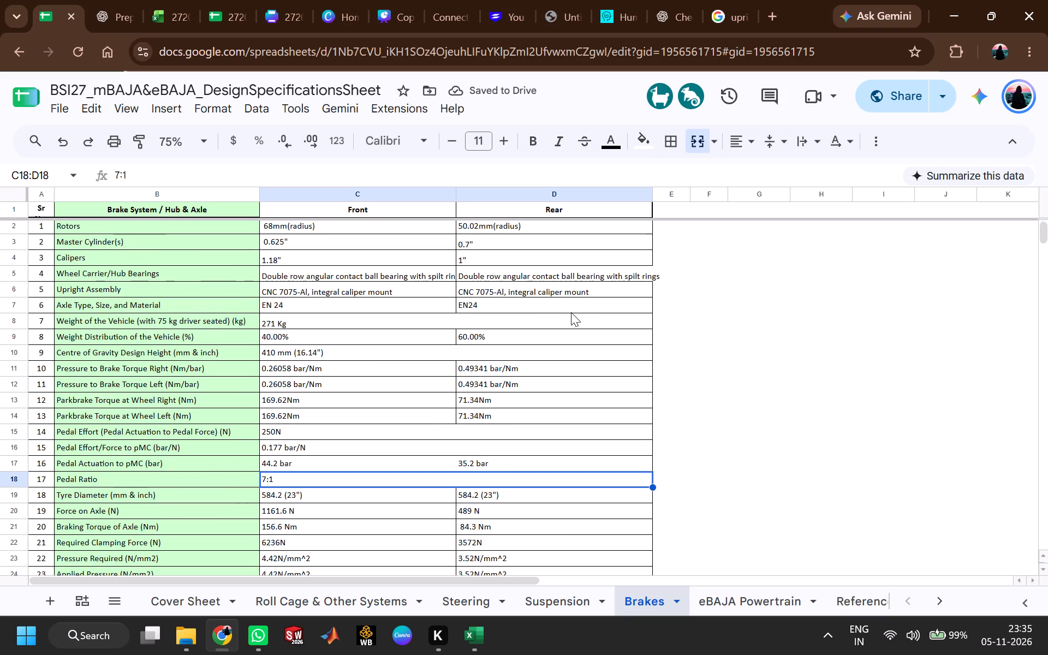
left_click(639, 278)
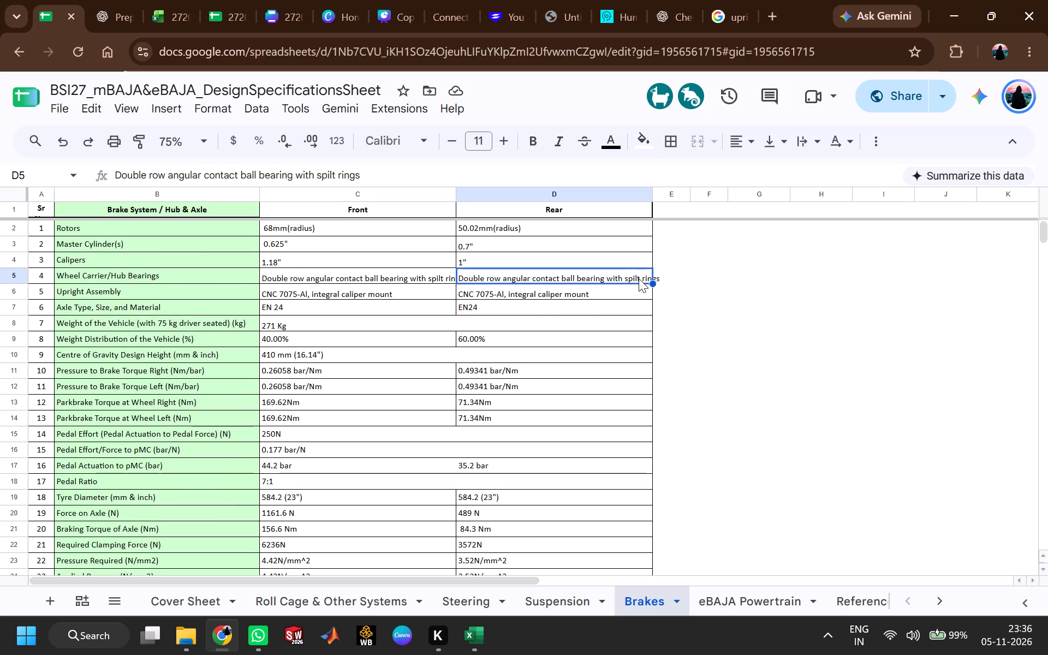
left_click_drag(651, 196, 662, 200)
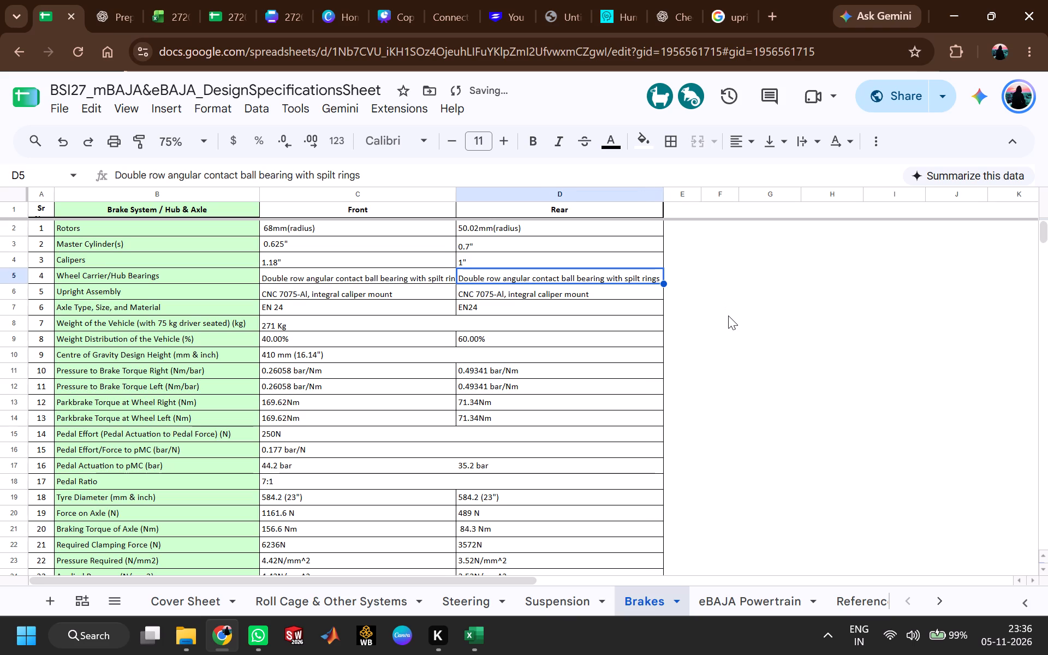
left_click(728, 315)
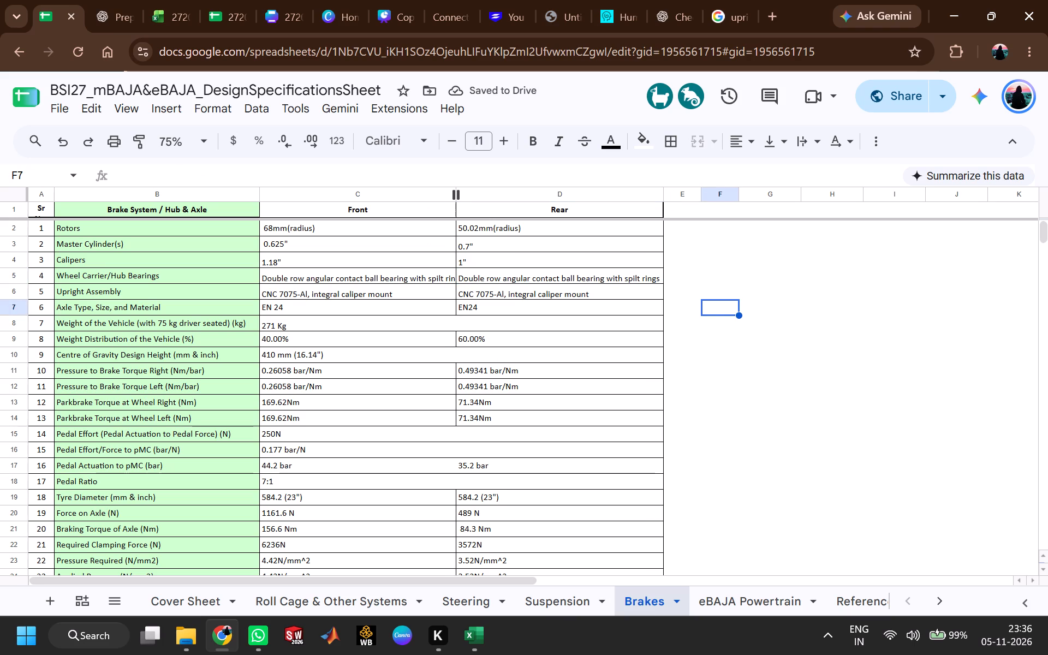
left_click_drag(455, 193, 467, 196)
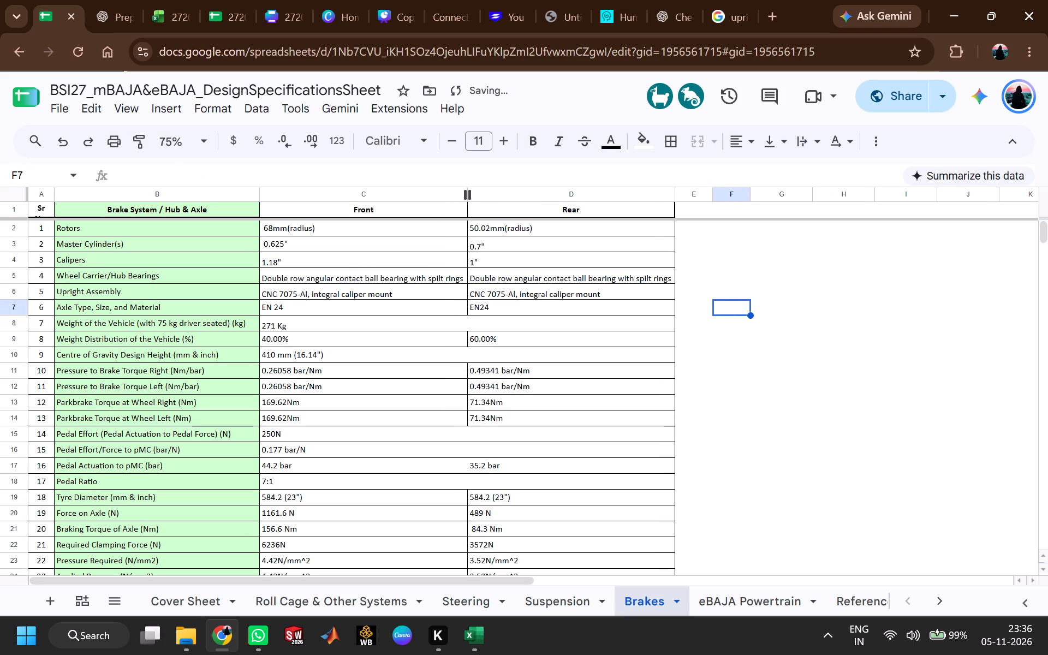
Review the eBAJA Powertrain sheet values from Electric Motor 0 through the additional motors and drive sources.
left_click(728, 592)
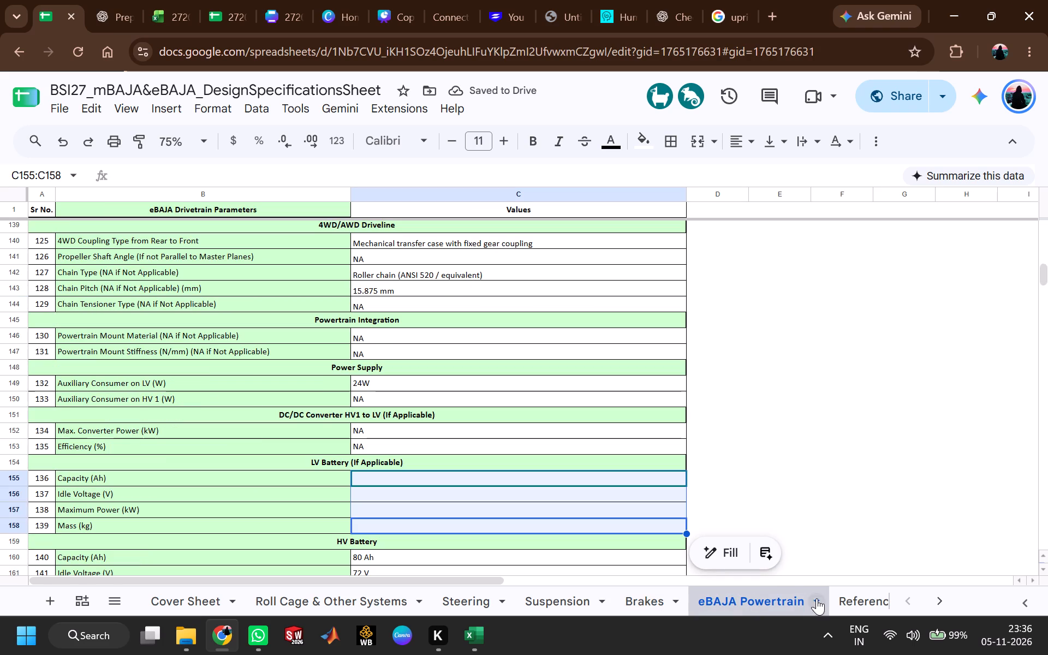
left_click(862, 606)
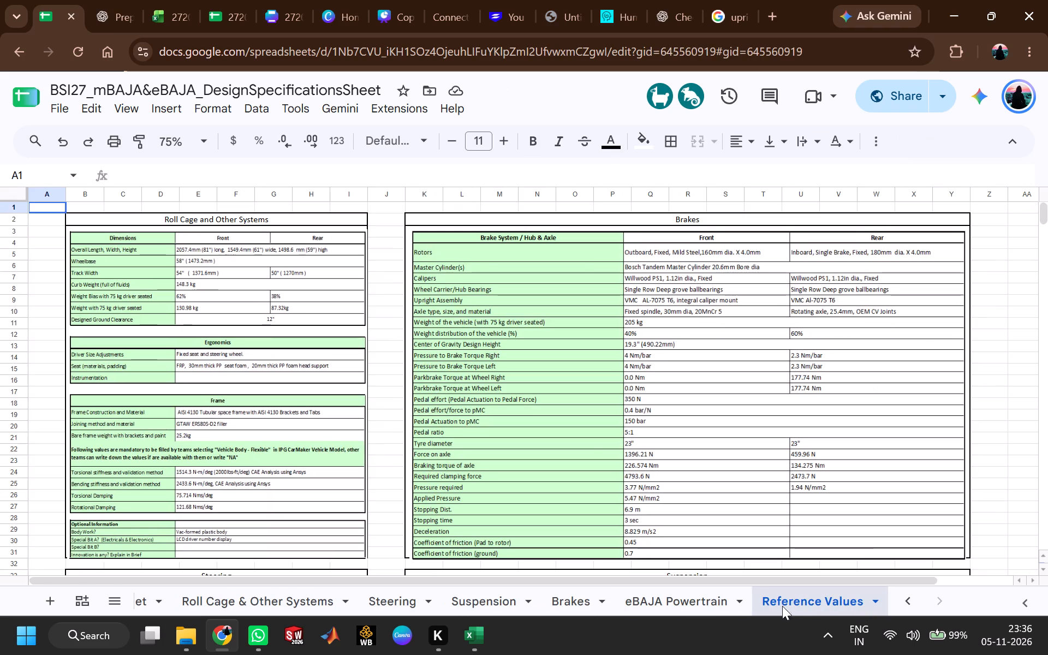
left_click(693, 596)
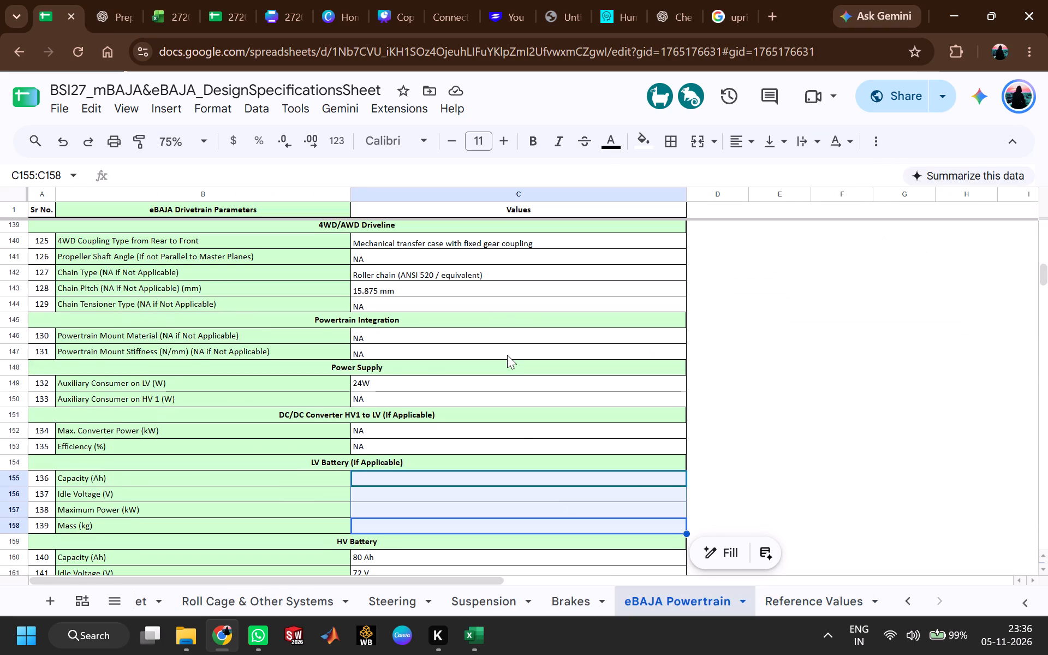
scroll(507, 355, "up", 16)
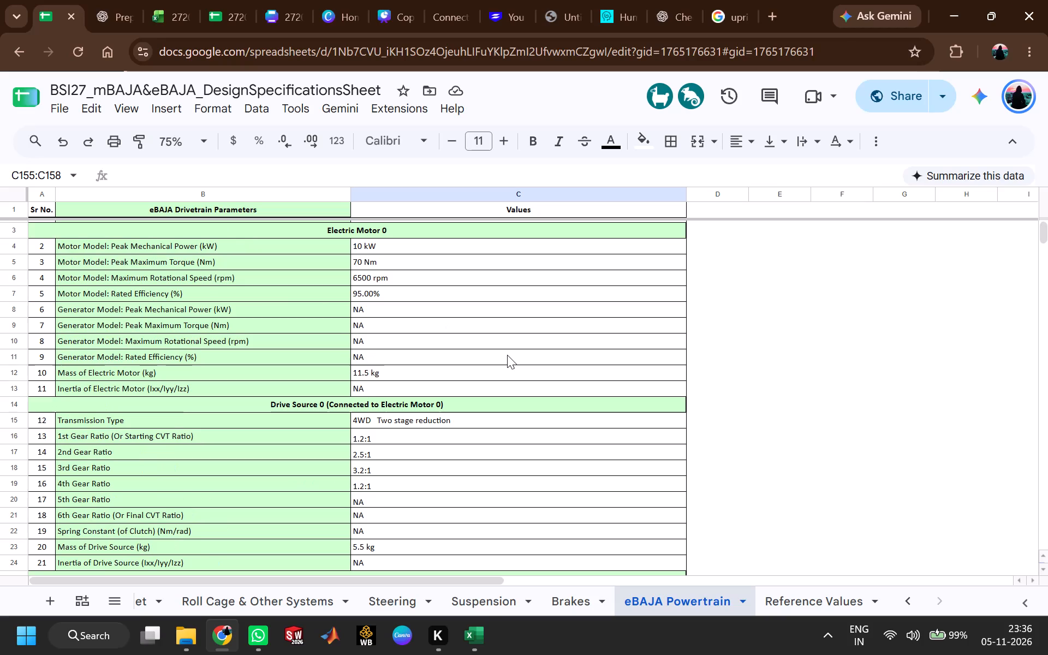
scroll(410, 429, "down", 1)
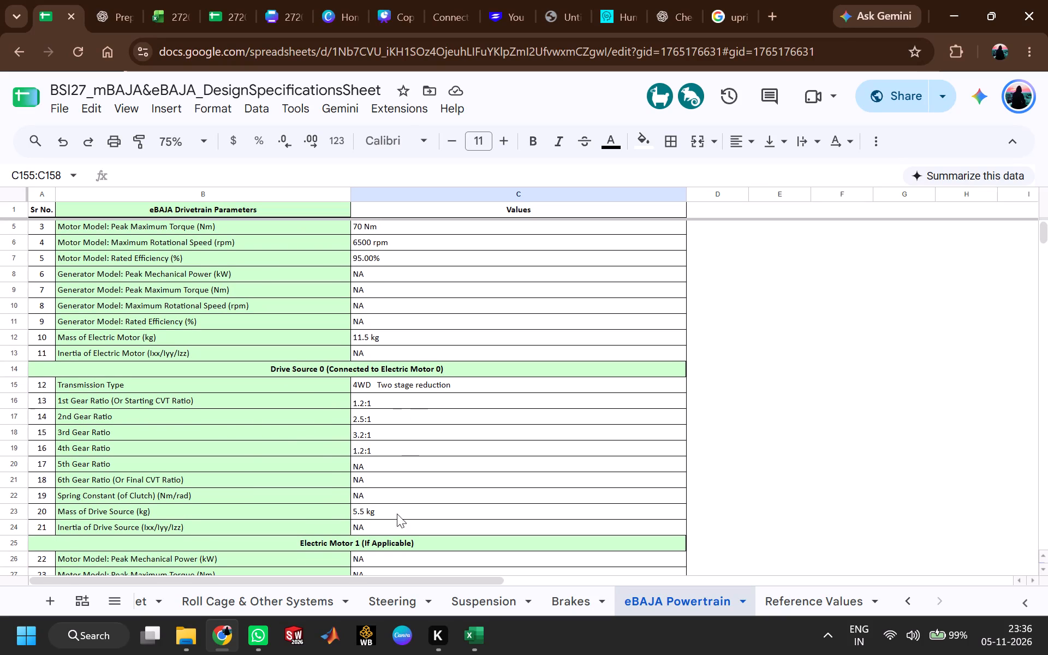
scroll(397, 519, "down", 4)
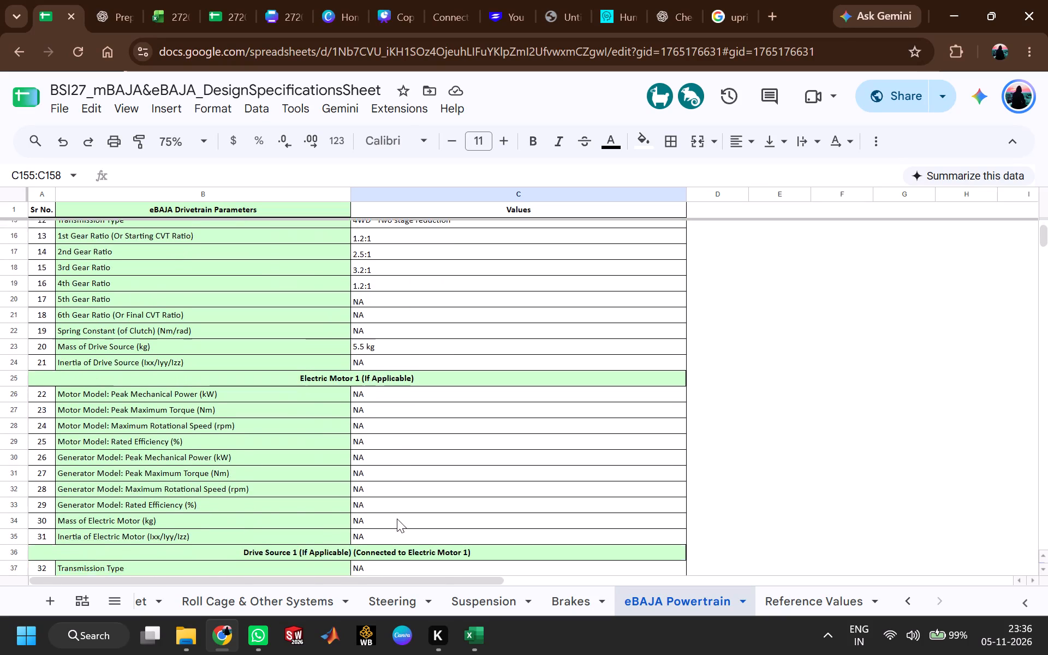
scroll(397, 519, "down", 5)
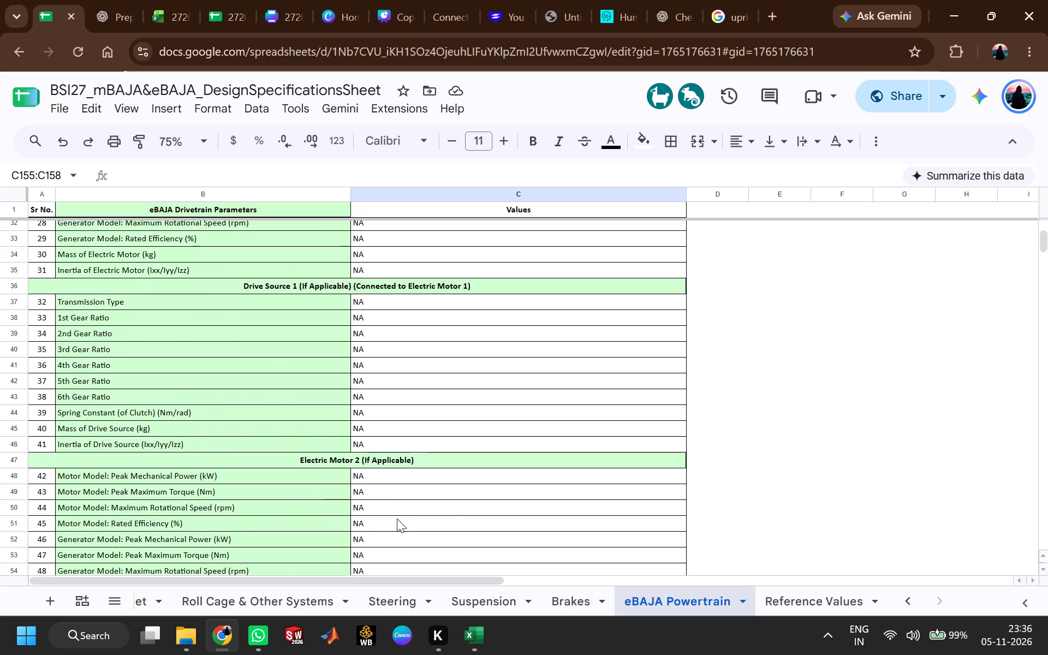
scroll(397, 519, "down", 4)
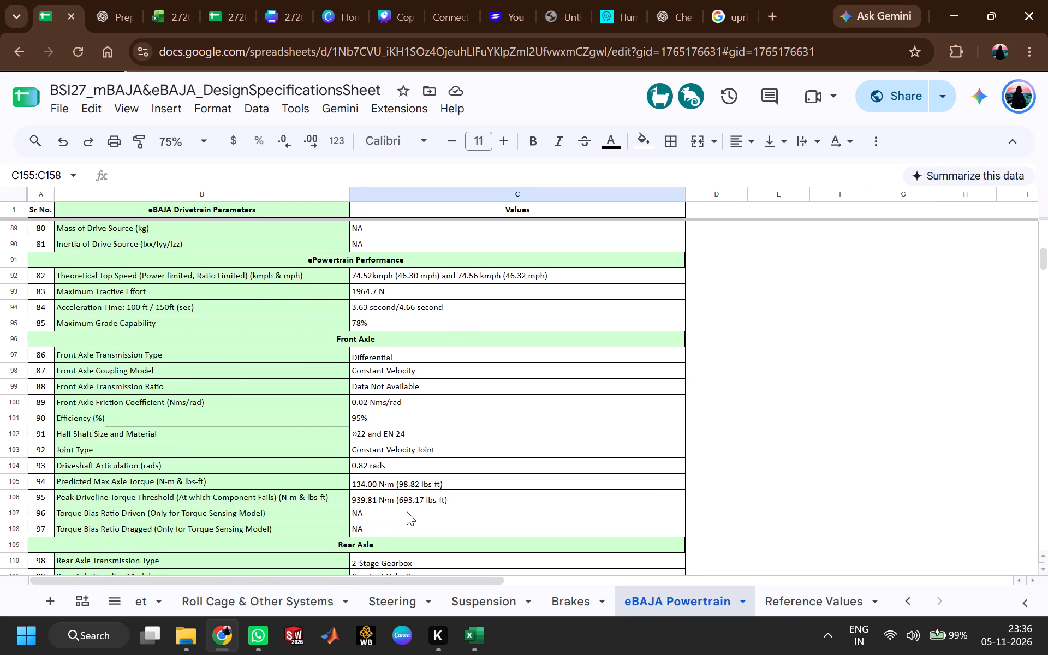
Review the ePowertrain Performance, Front Axle, Rear Axle and Differential Centre values on the eBAJA Powertrain sheet.
scroll(407, 511, "down", 2)
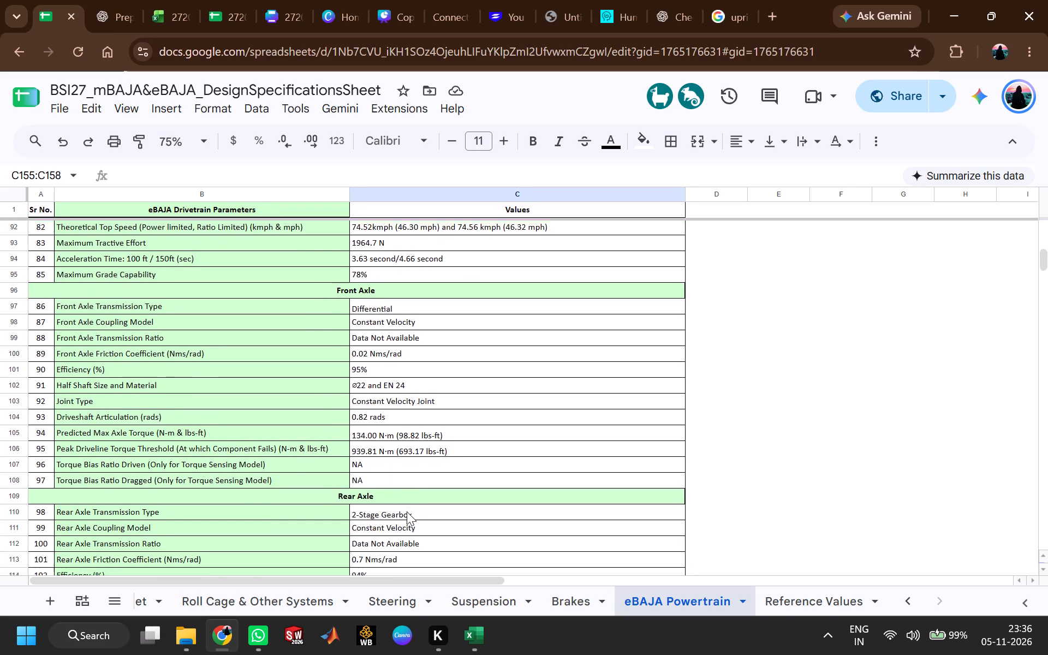
scroll(407, 511, "down", 3)
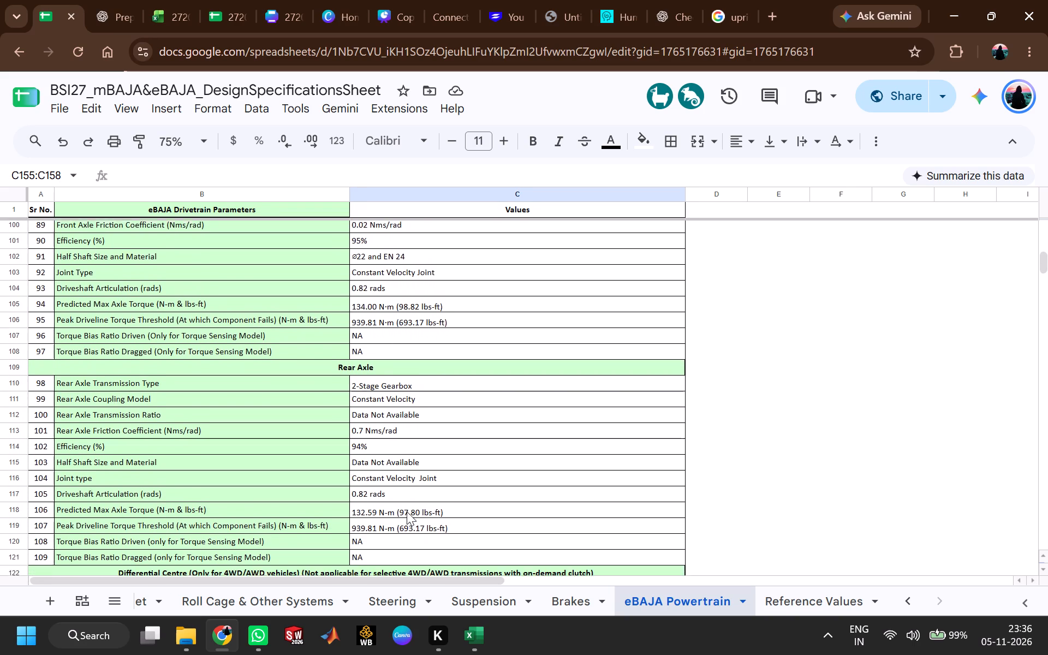
scroll(407, 511, "down", 3)
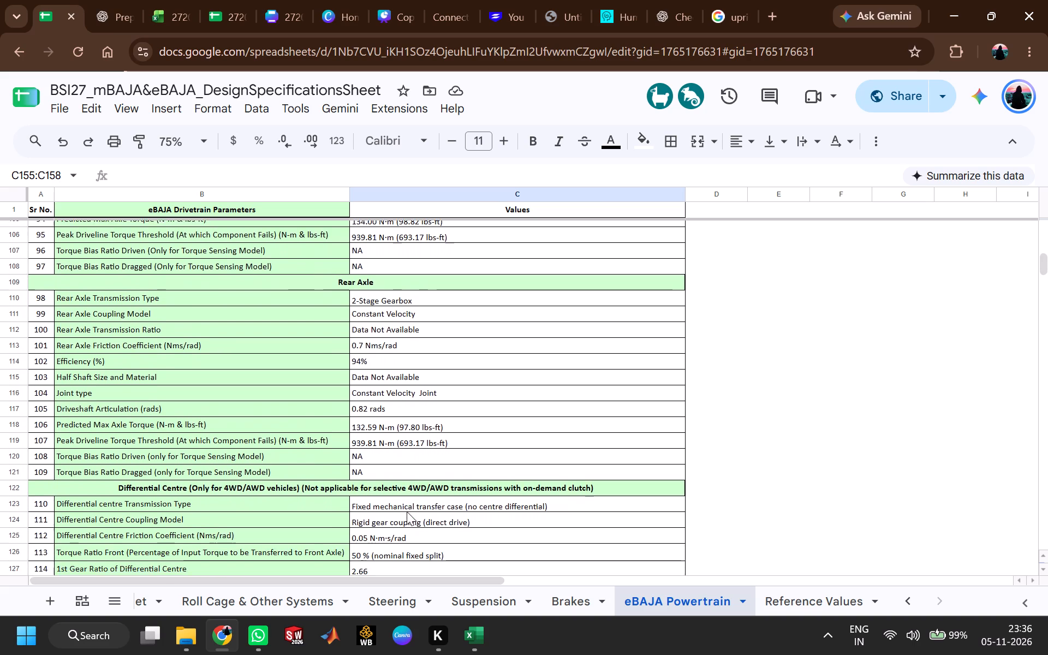
scroll(407, 511, "down", 4)
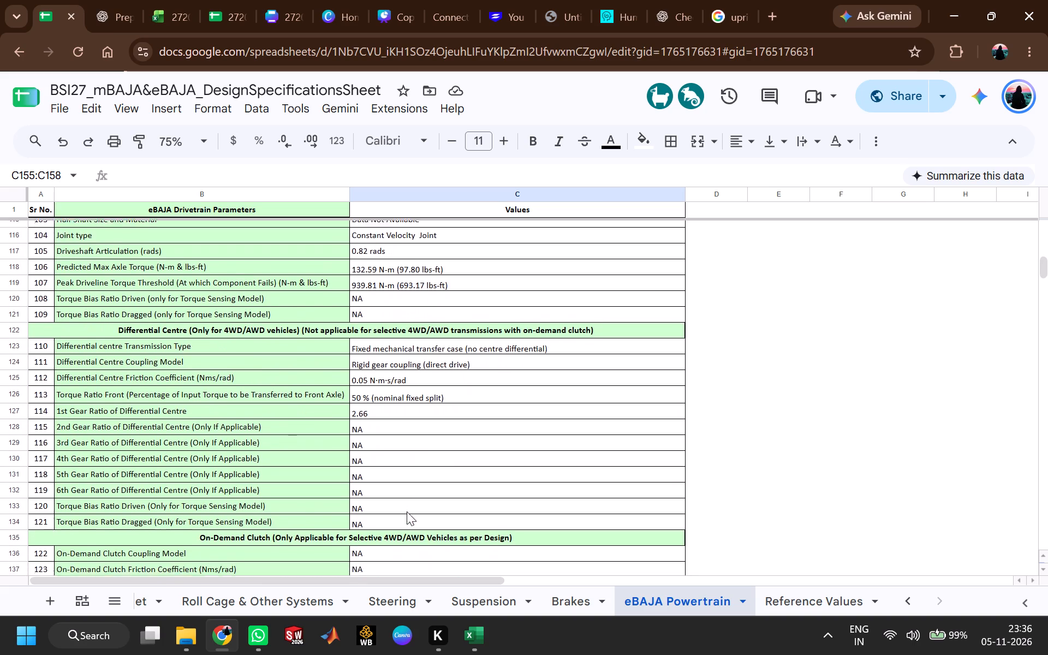
Review the remaining eBAJA Powertrain values, from On-Demand Clutch through the LV and HV batteries to Control Unit.
scroll(407, 511, "down", 4)
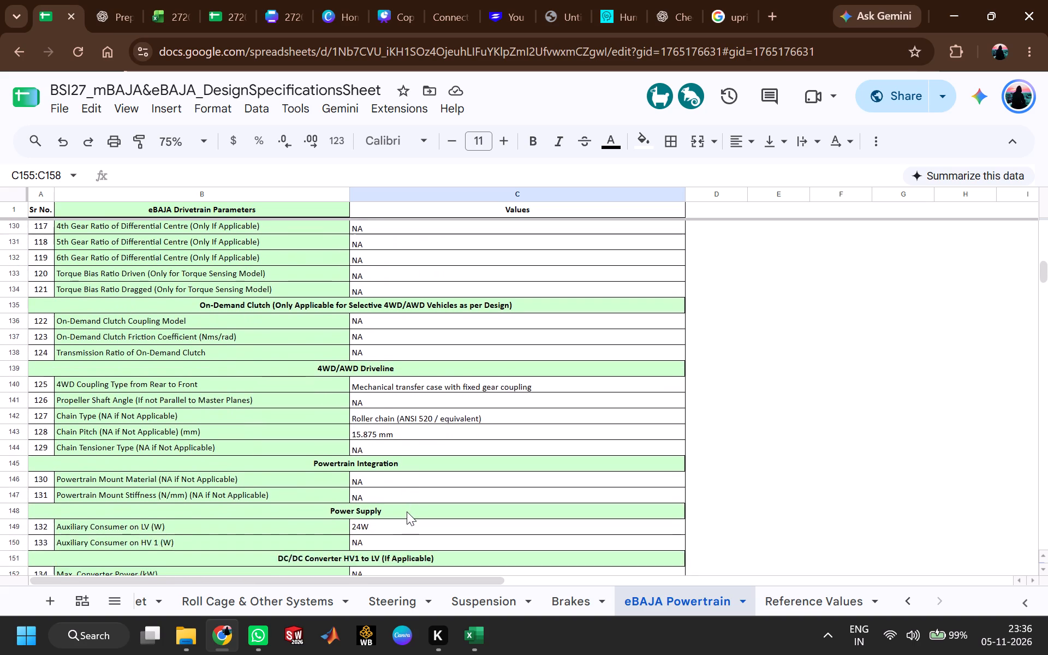
scroll(407, 511, "down", 3)
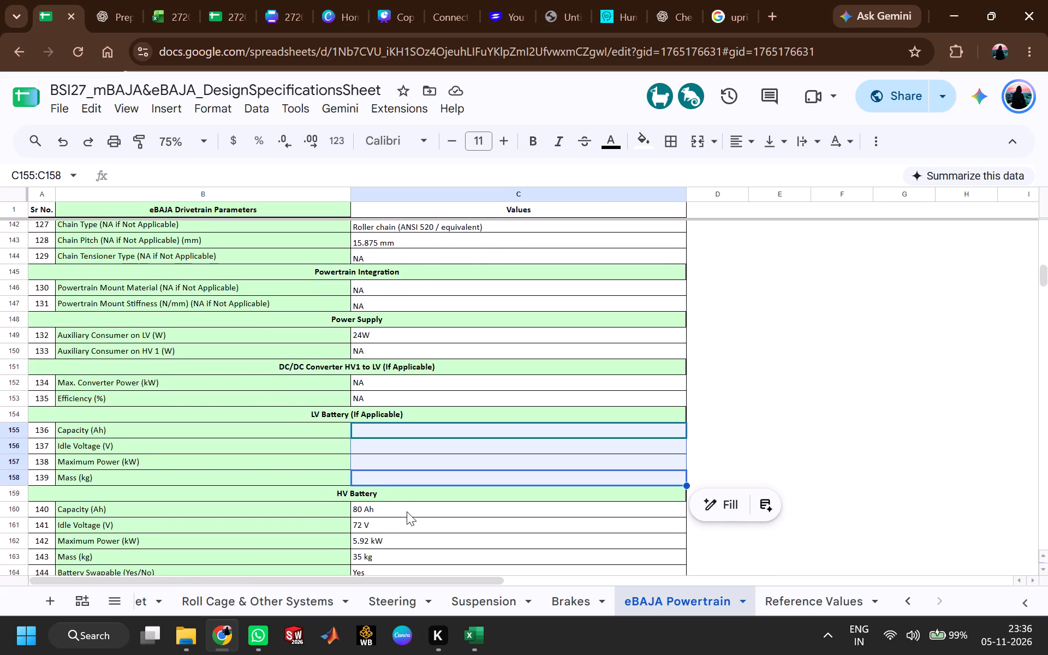
scroll(407, 511, "down", 1)
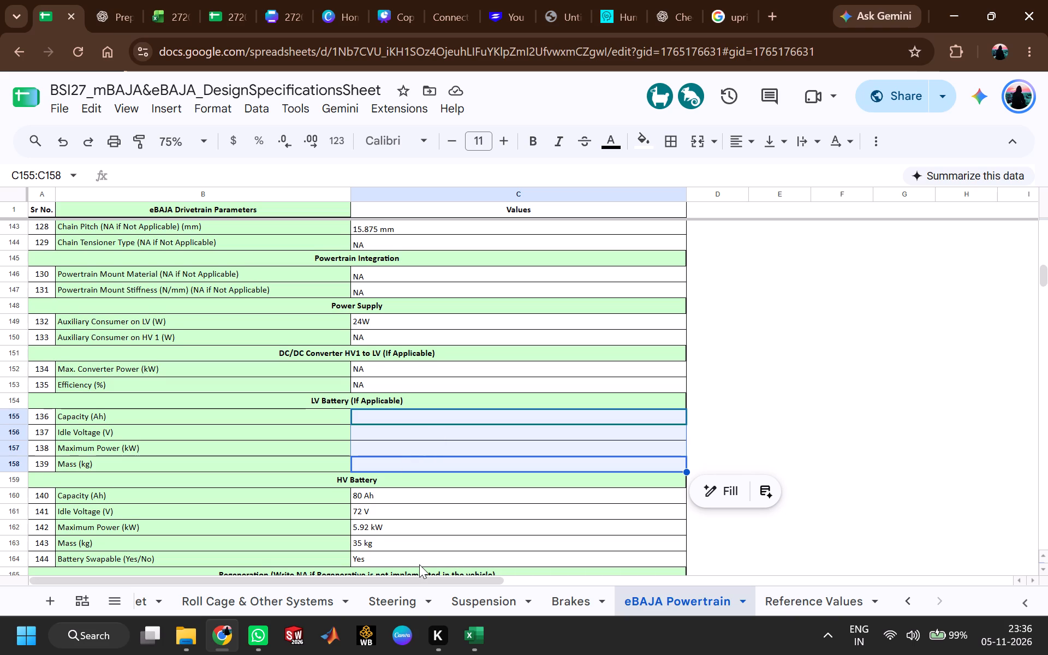
scroll(419, 564, "down", 2)
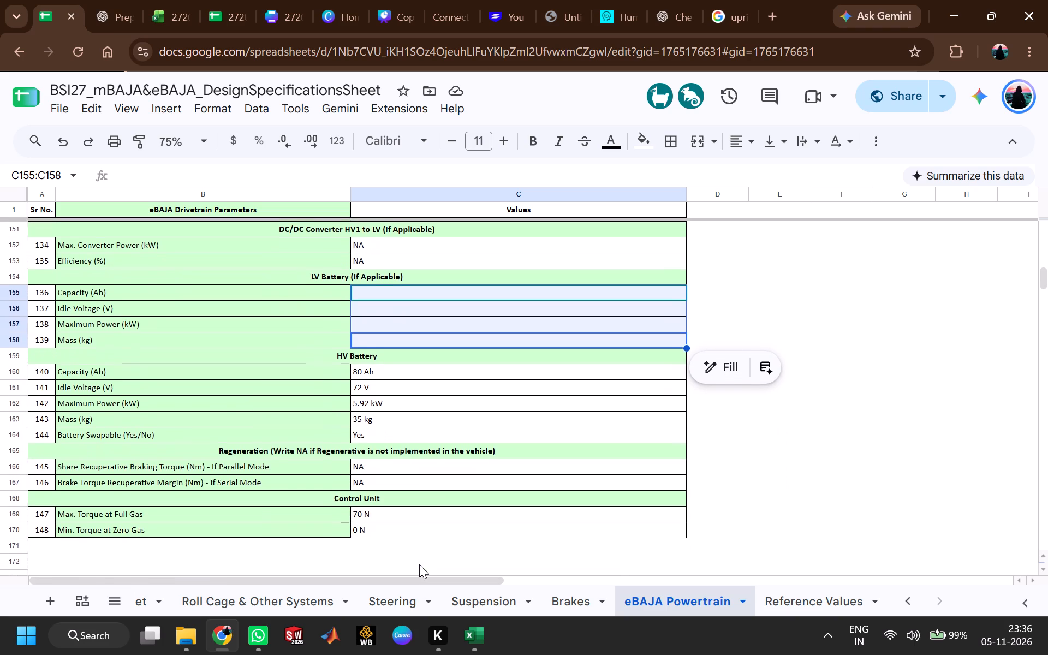
scroll(419, 564, "down", 1)
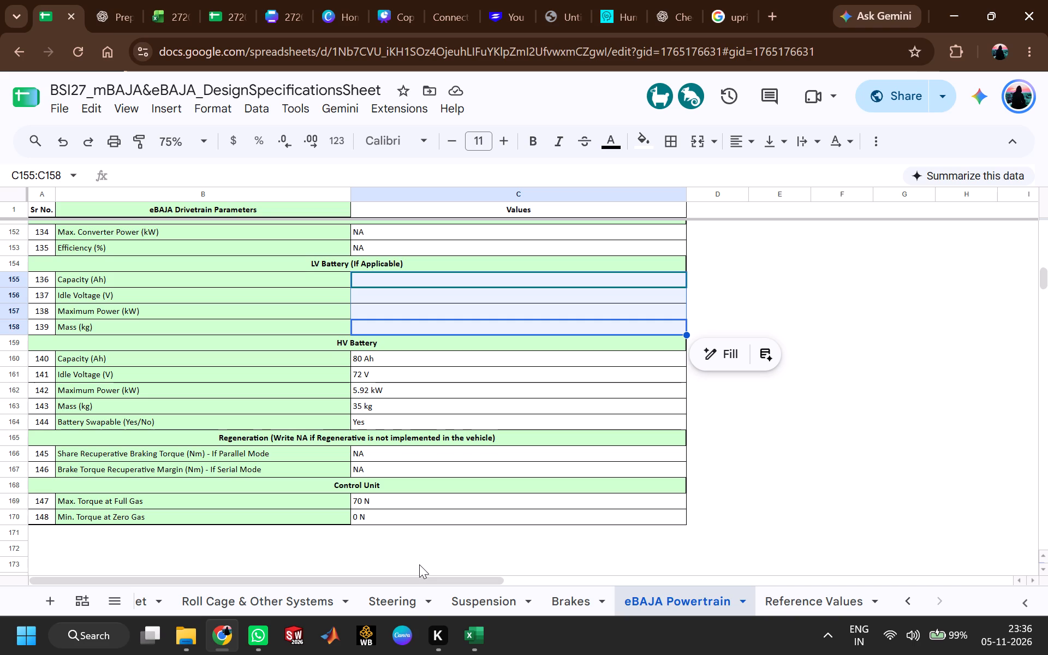
left_click(669, 8)
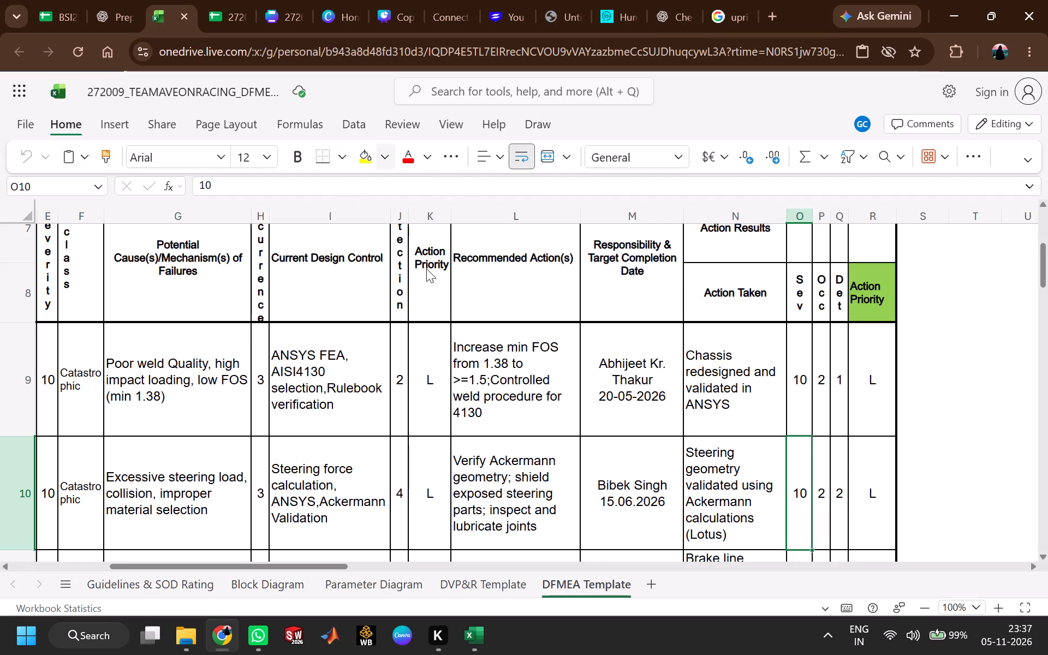
left_click(58, 8)
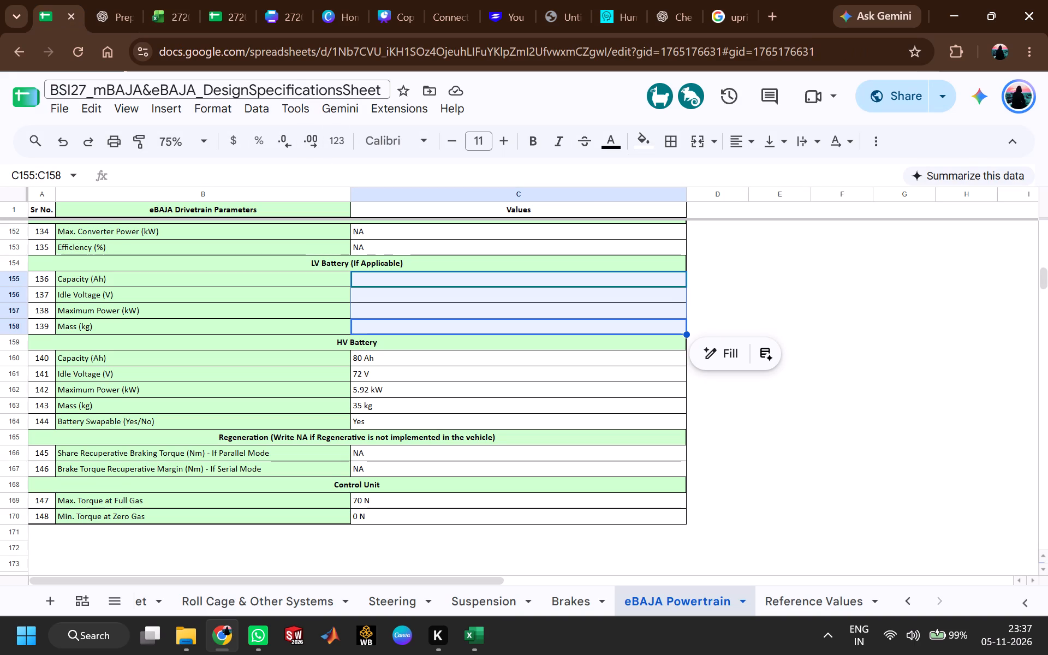
double_click(364, 91)
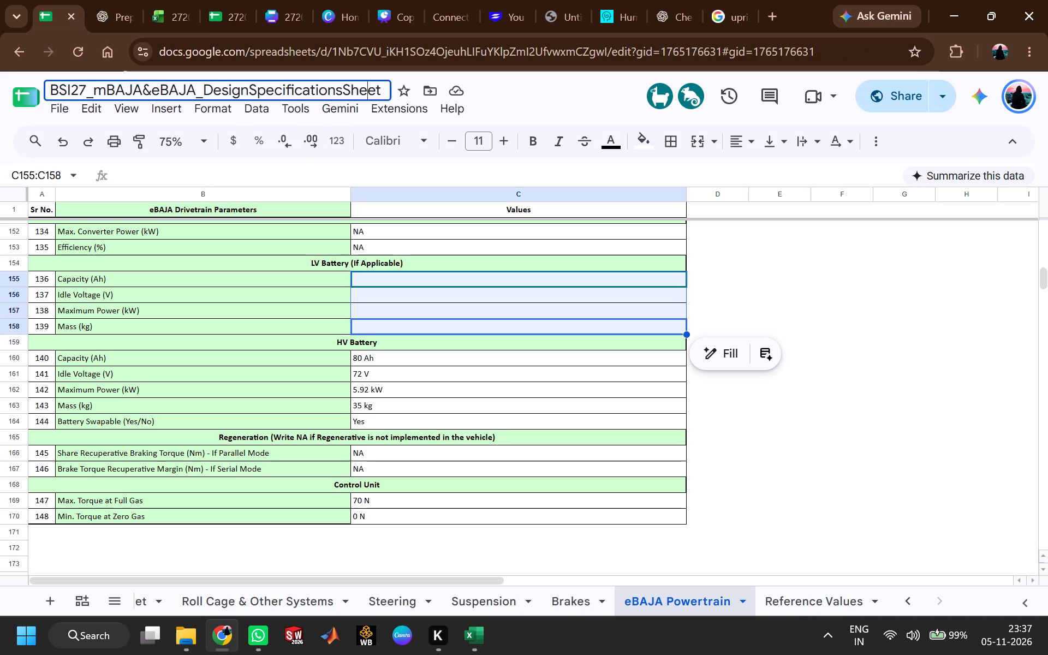
left_click(364, 91)
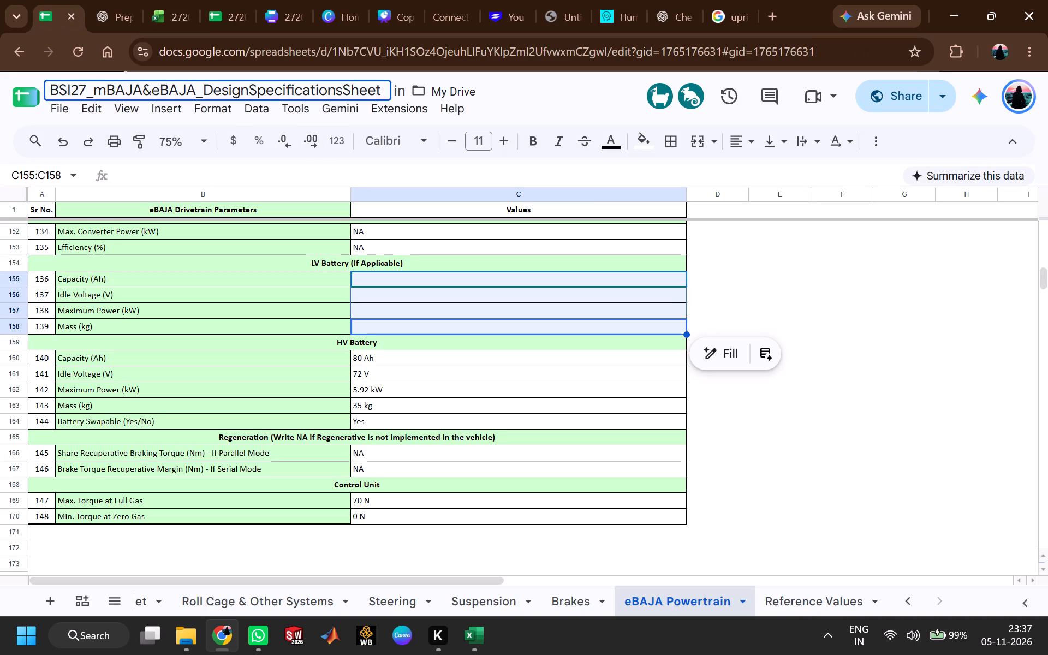
double_click(368, 91)
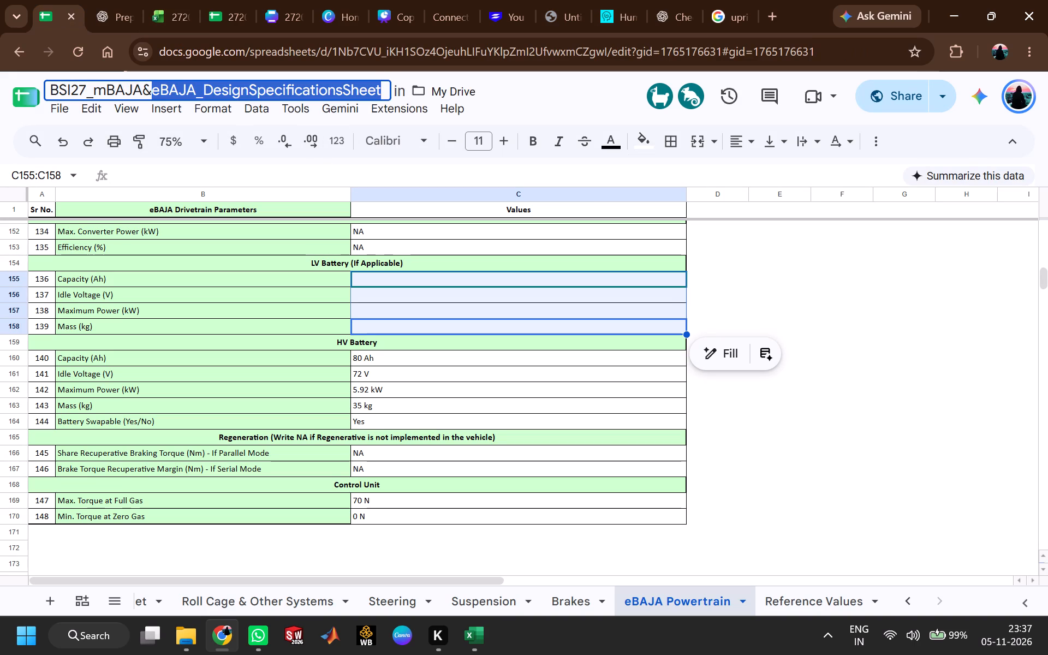
key("BackSpace")
key("BackSpace")
key("BackSpace")
key("BackSpace")
key("BackSpace")
key("BackSpace")
key("BackSpace")
key("BackSpace")
key("BackSpace")
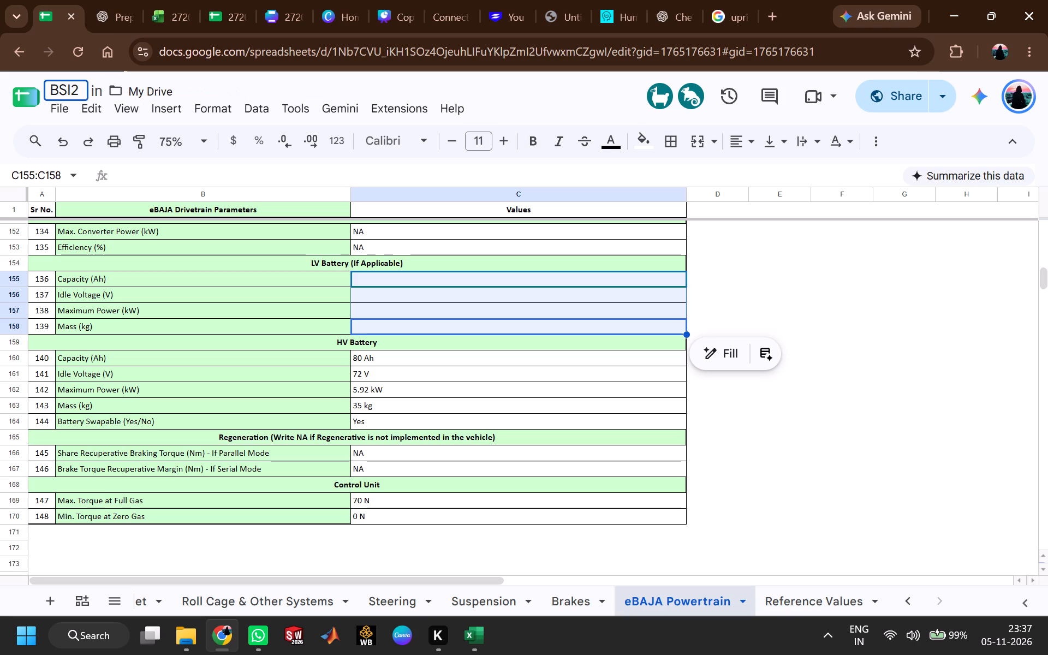
key("BackSpace")
key("BackSpace")
key("BackSpace")
key("BackSpace")
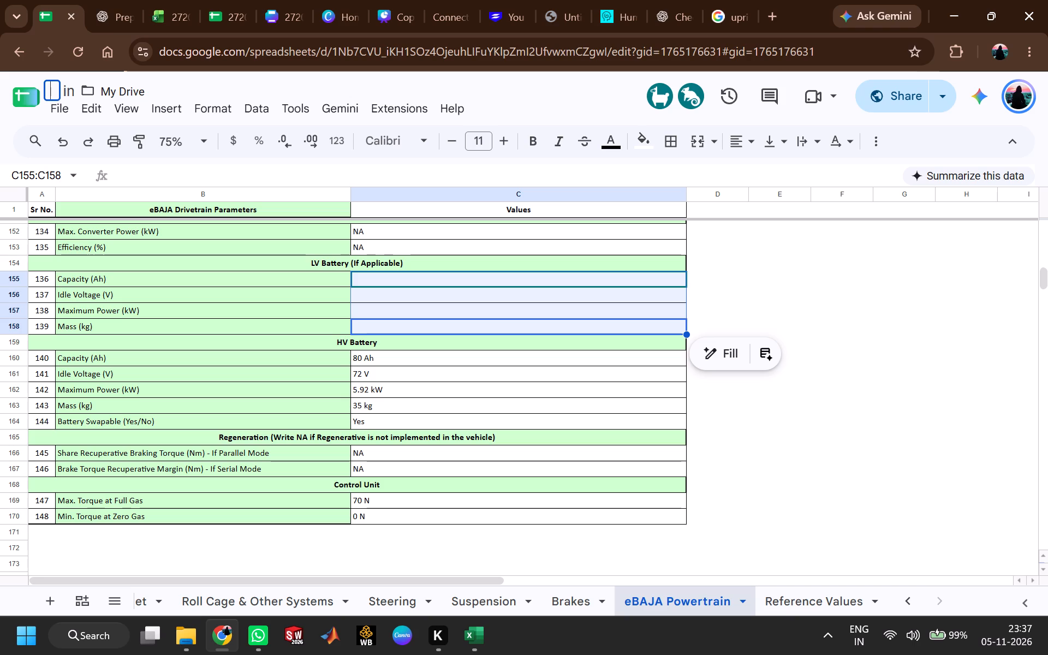
key("2")
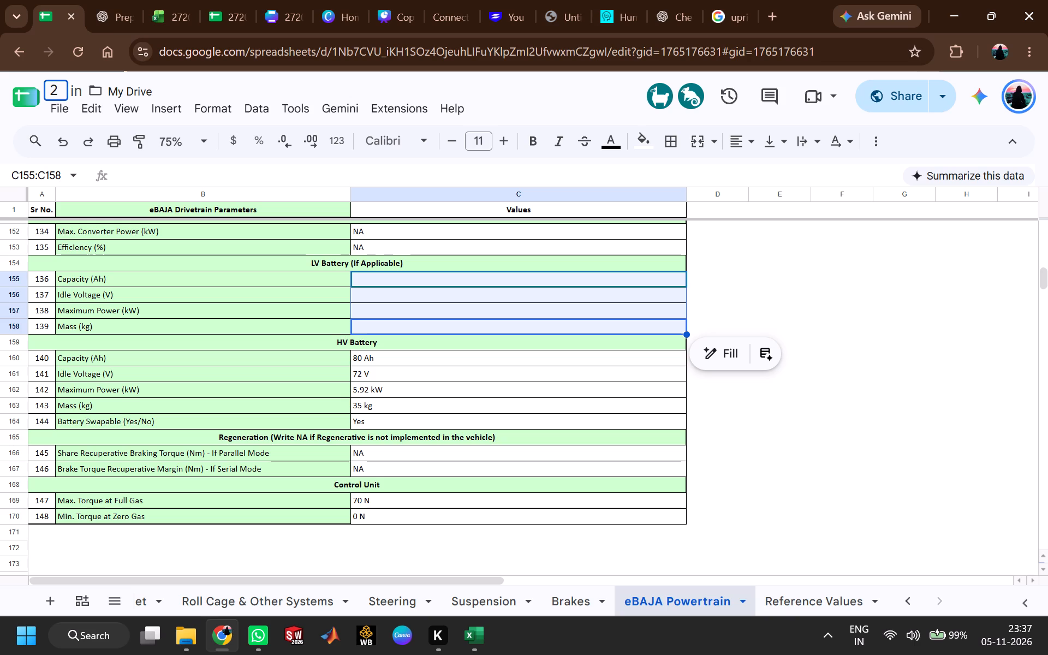
type("72")
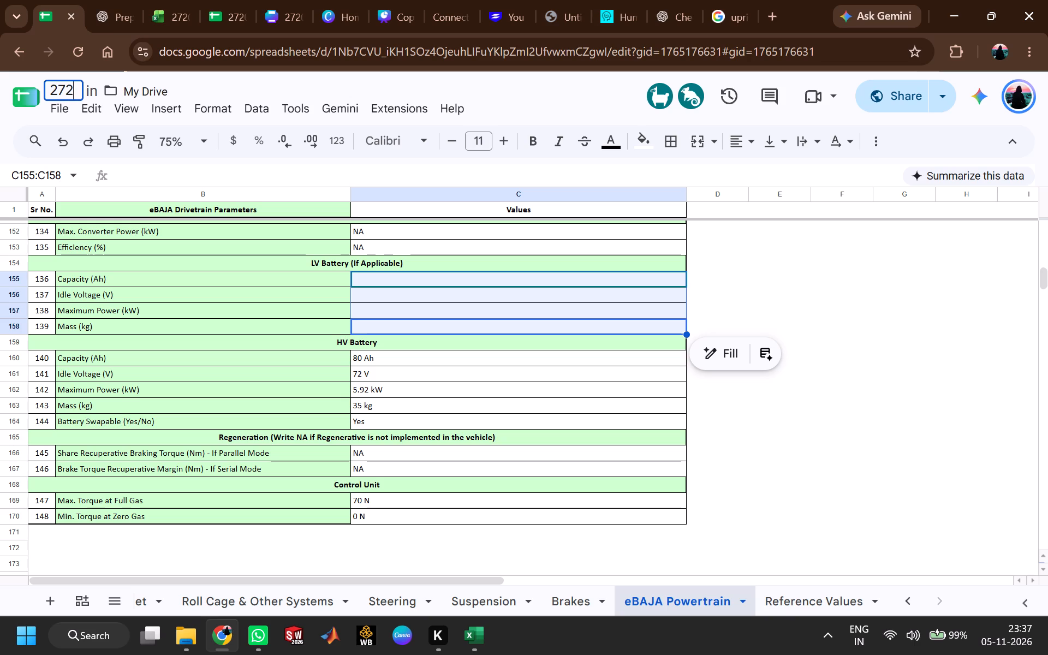
type("009")
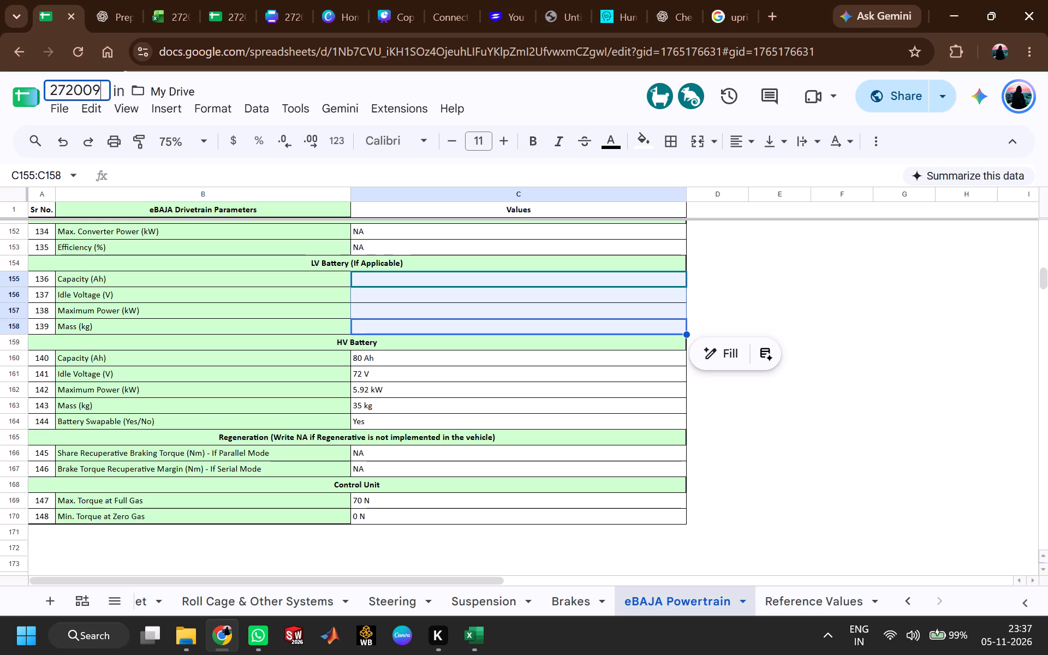
key("shift+underscore")
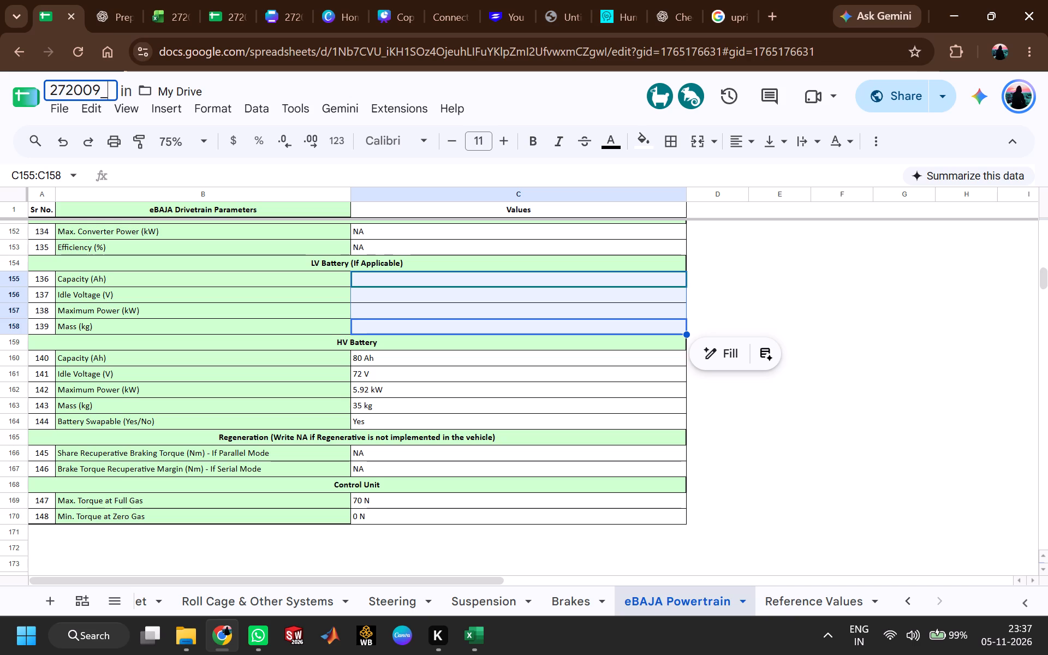
key("space")
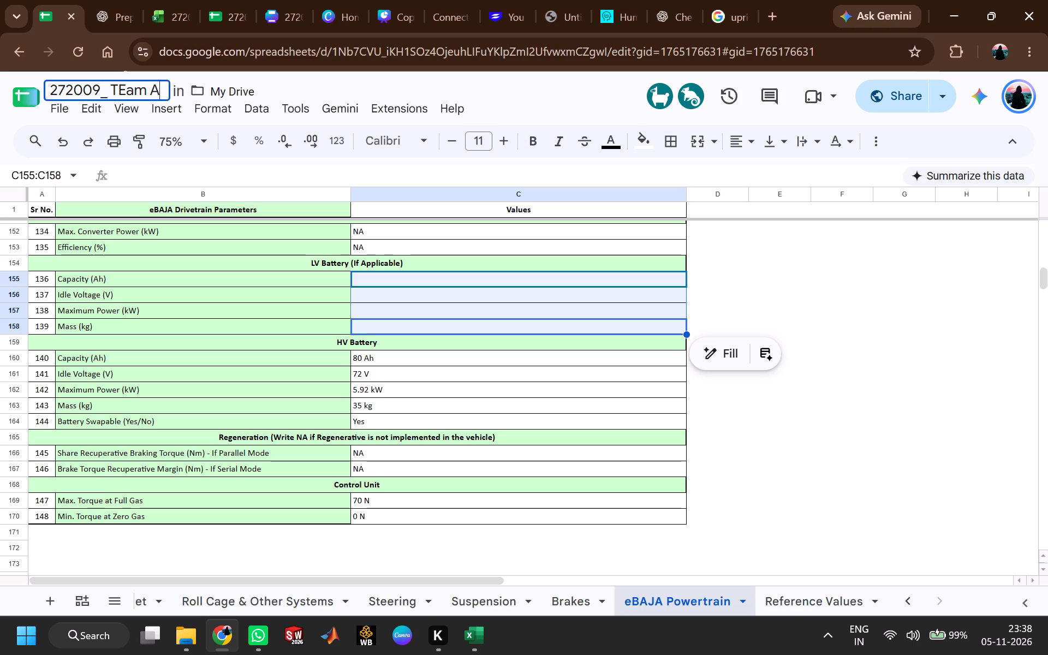
key("BackSpace")
key("BackSpace")
key("BackSpace")
key("BackSpace")
key("BackSpace")
key("BackSpace")
key("BackSpace")
key("BackSpace")
key("BackSpace")
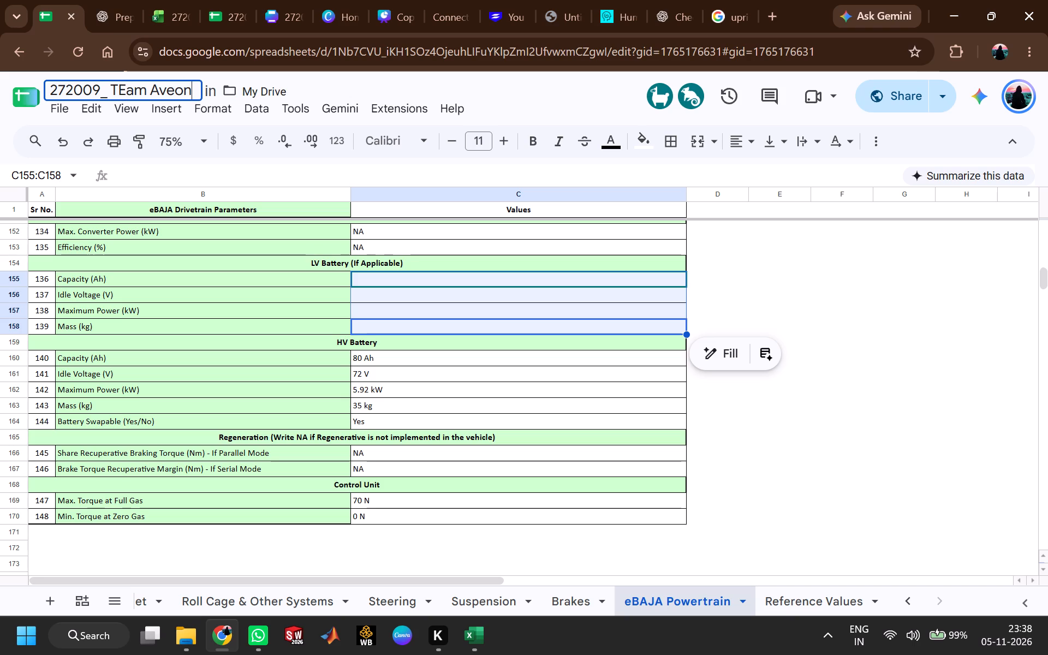
key("BackSpace")
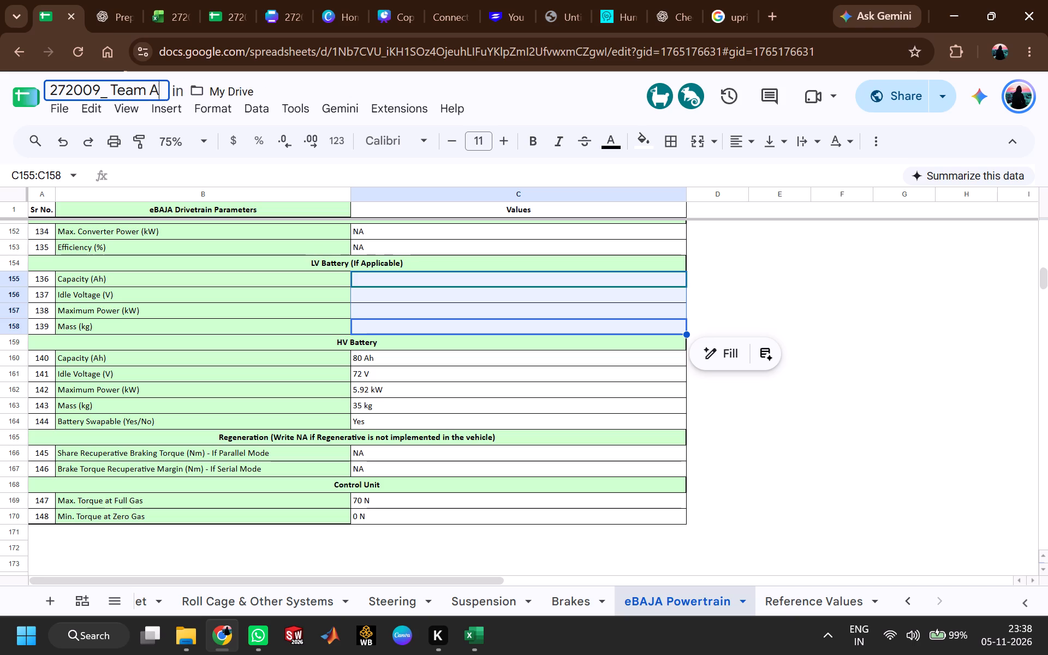
type("ax")
key("BackSpace")
type("cing_")
key("space")
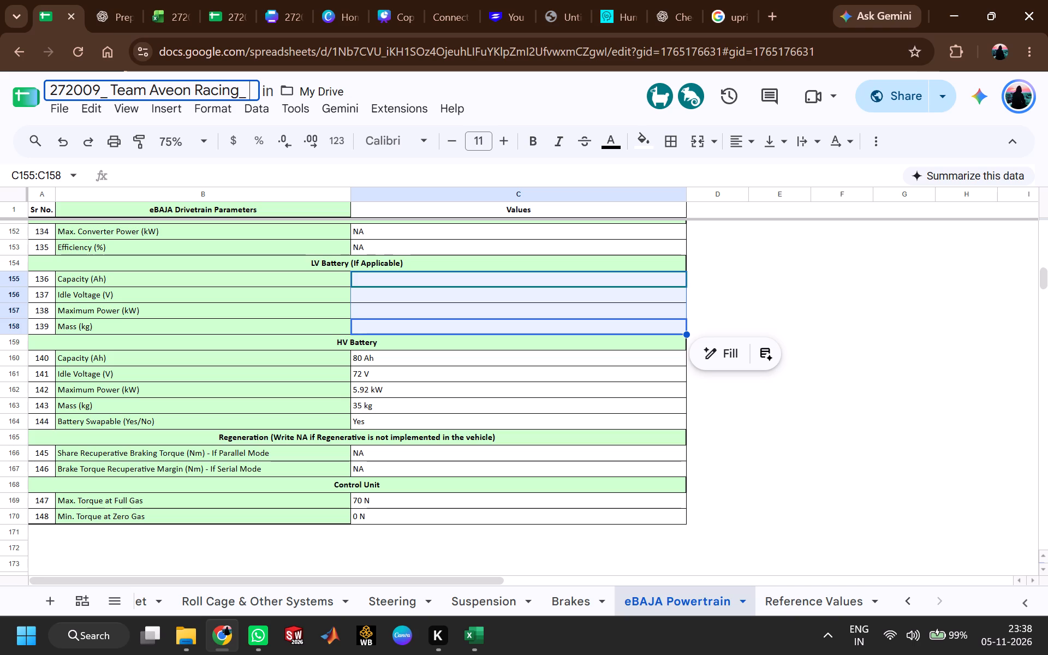
Remove the trailing space and the space between "272009_" and "Team" in the spreadsheet's file name.
key("BackSpace")
key("Left")
key("Left")
key("Left")
key("Left")
key("Left")
key("Left")
key("Left")
key("Left")
key("Left")
key("Left")
key("Left")
key("Left")
key("Left")
key("Left")
key("Left")
key("Left")
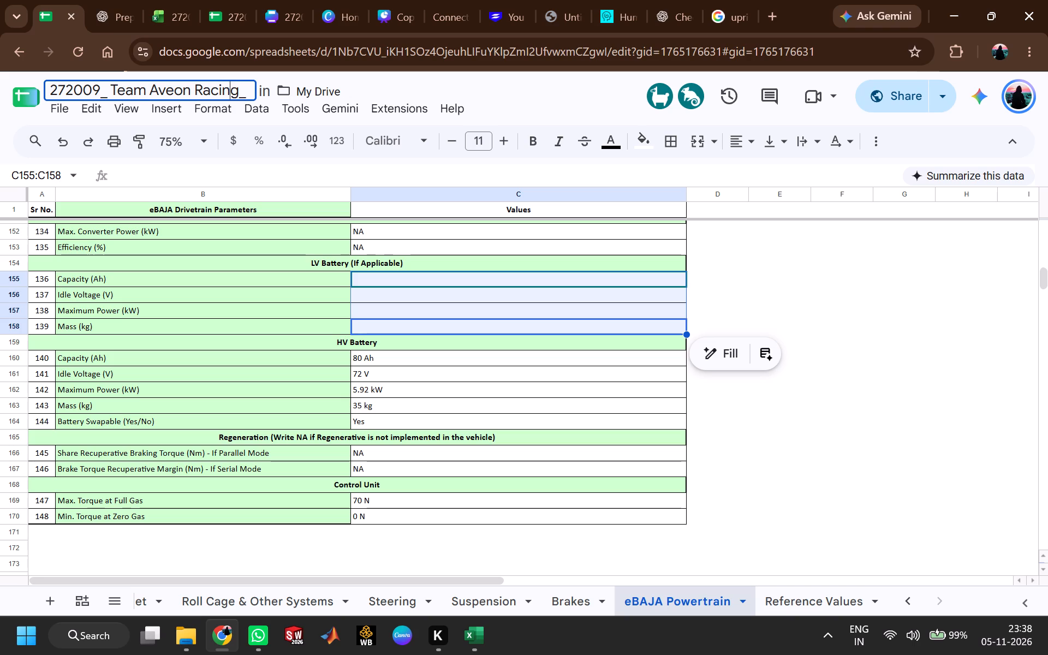
key("Left")
key("Left")
key("BackSpace")
Append "Spec_SH" after "272009_Team Aveon Racing_" in the spreadsheet's file name.
key("Right")
key("Right")
key("Right")
key("Right")
key("Right")
key("Right")
key("Right")
key("Right")
key("Right")
key("Right")
key("Right")
key("Right")
key("Right")
key("Right")
key("Right")
key("Right")
key("Right")
key("Right")
key("Right")
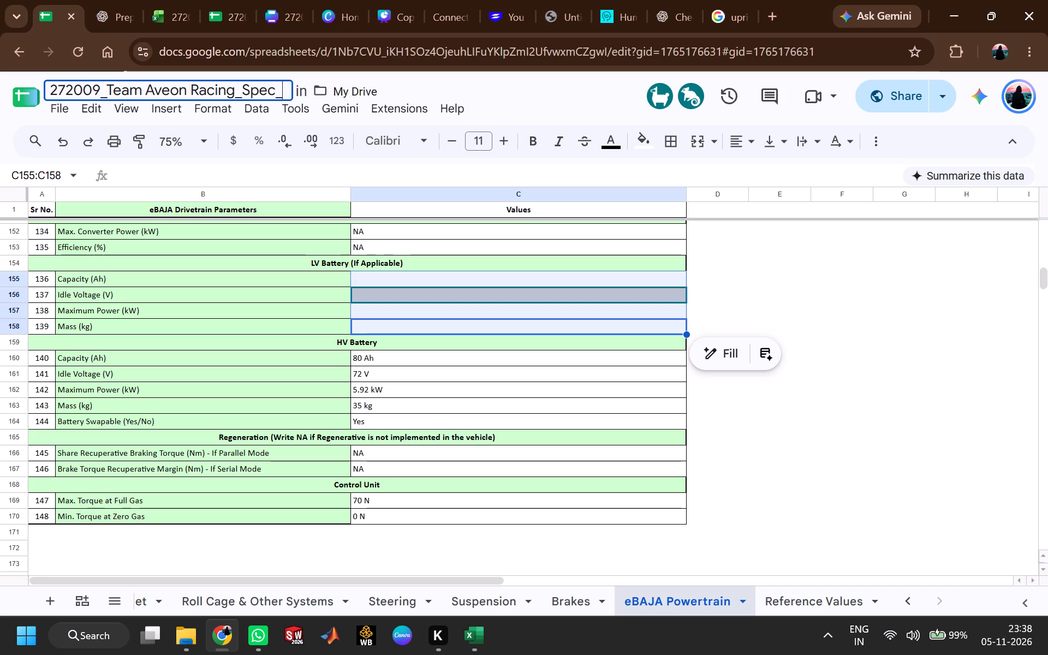
key("e")
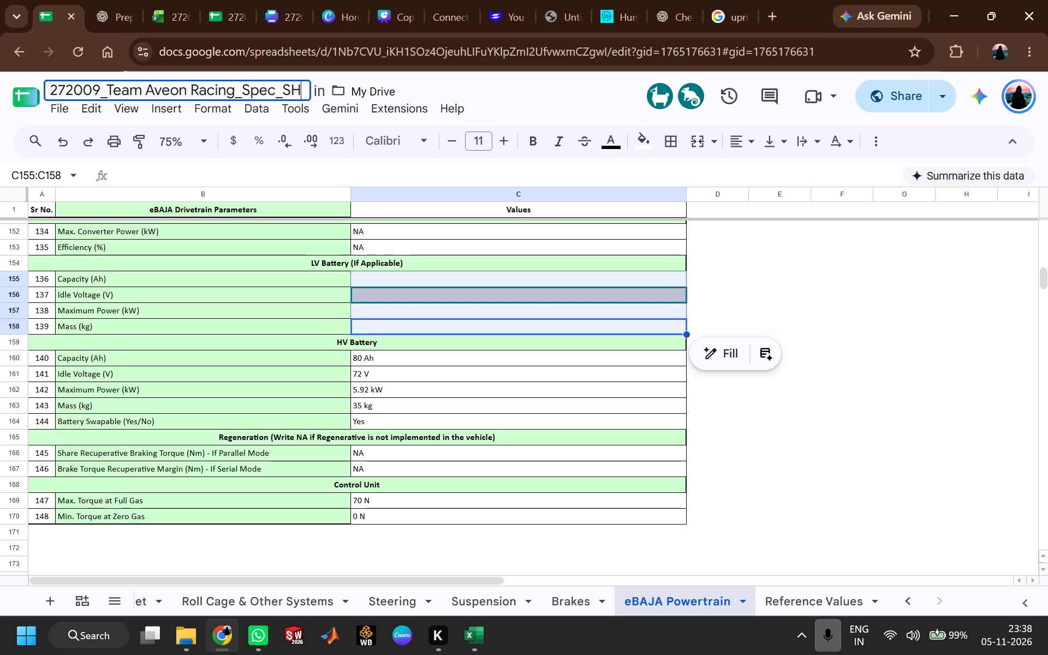
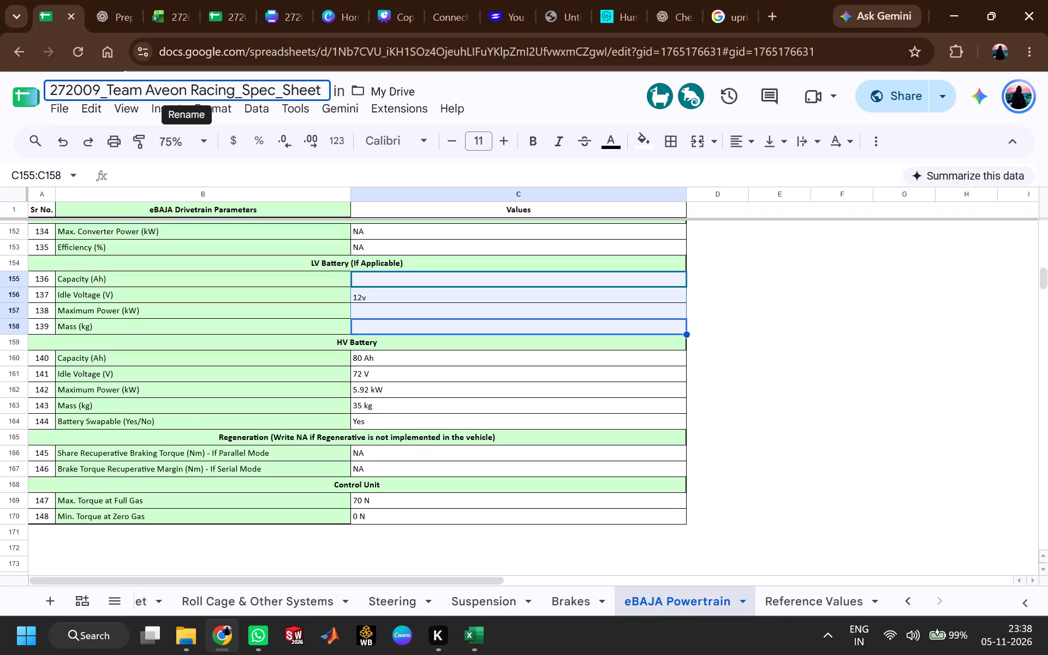
Remove the spaces around "Aveon" so the spreadsheet's file name reads "272009_TeamAveonRacing_Spec_Sheet".
left_click(144, 87)
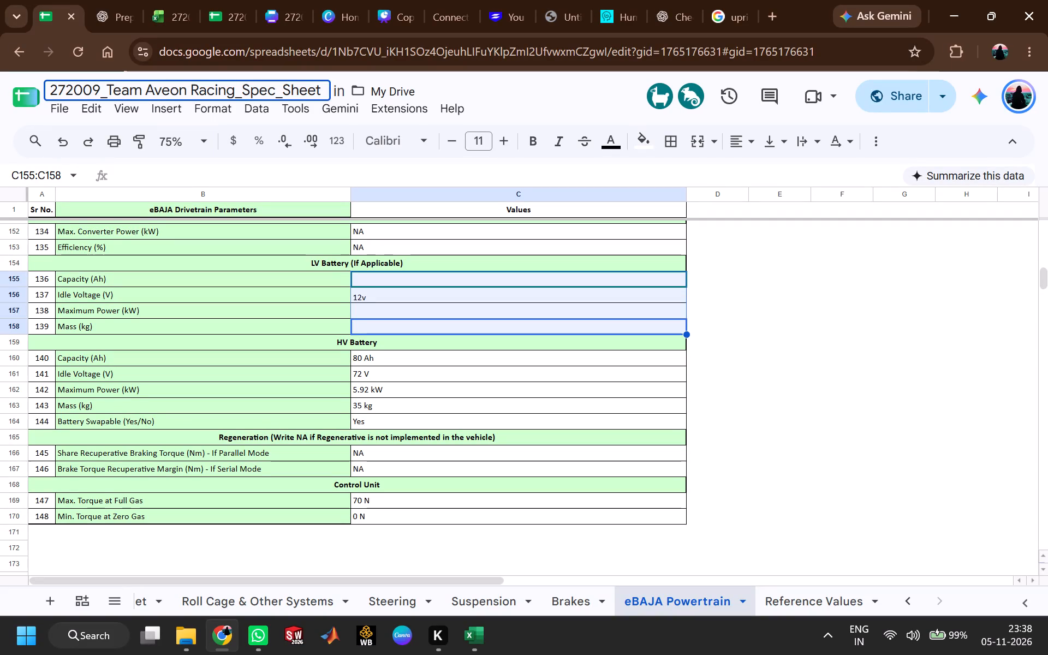
left_click(144, 91)
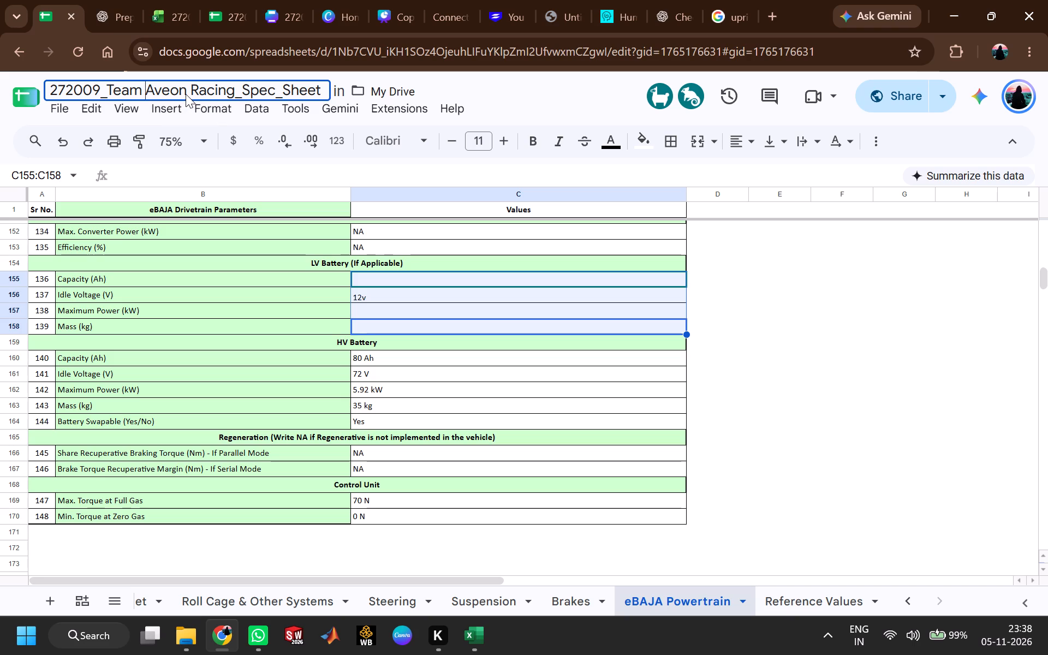
key("BackSpace")
key("Right")
key("Right")
key("Right")
key("Right")
key("Right")
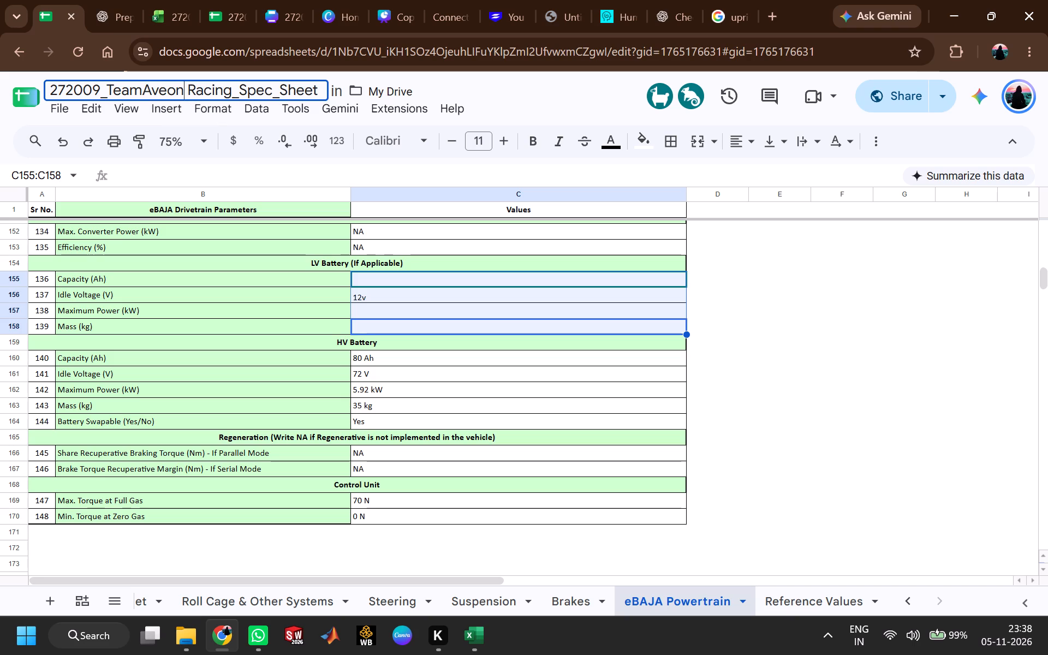
key("Right")
key("BackSpace")
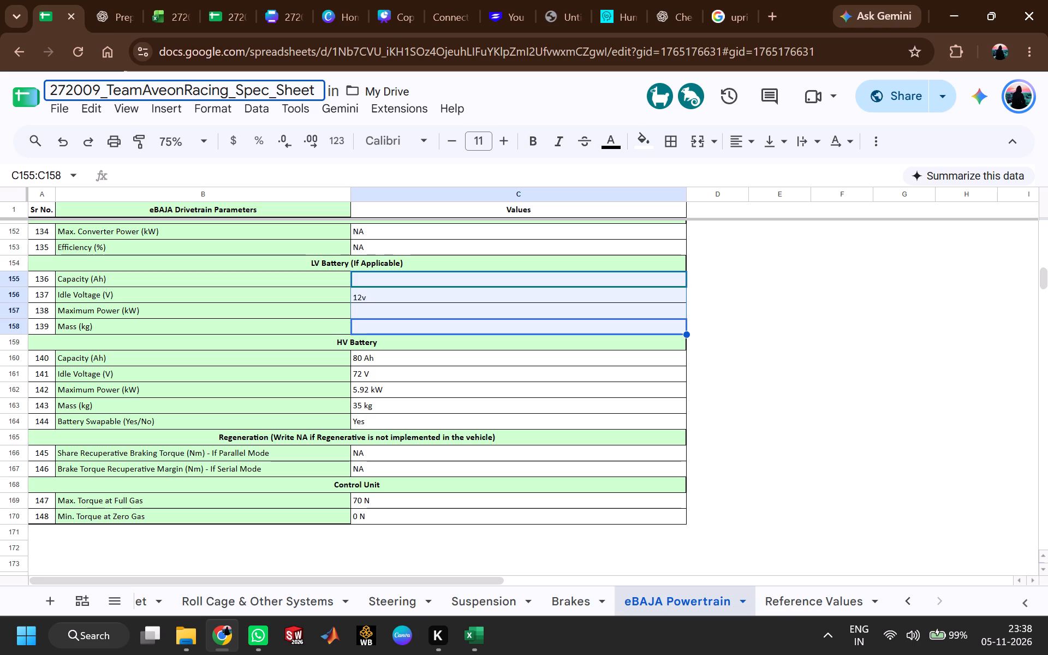
key("Right")
key("Right")
key("Right")
key("Right")
key("Right")
key("Right")
key("Right")
key("Right")
key("Right")
key("Right")
key("Right")
key("Right")
key("Right")
key("Right")
key("Right")
key("Right")
key("Right")
left_click(431, 366)
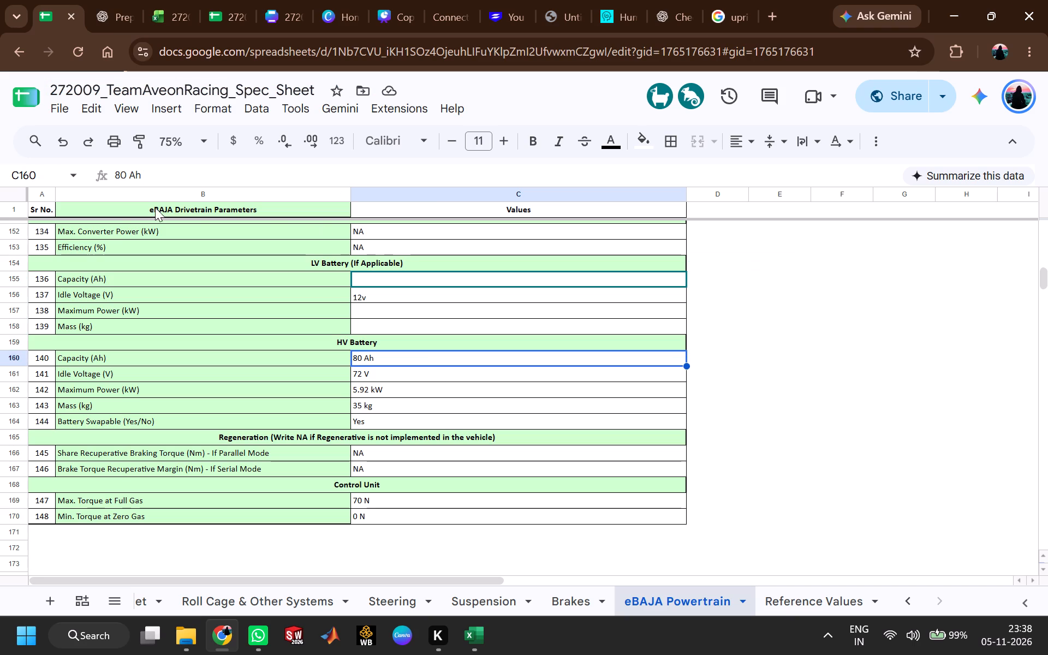
Set the whole eBAJA Powertrain sheet to Calibri at font size 11 and look through its rows.
left_click(16, 190)
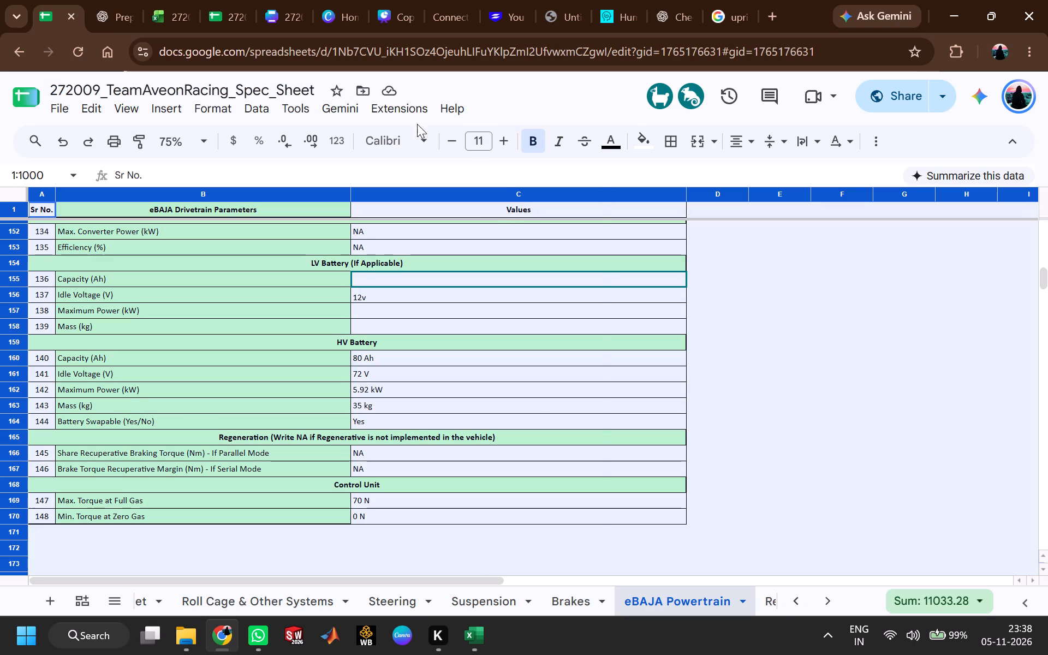
left_click(422, 139)
left_click(417, 291)
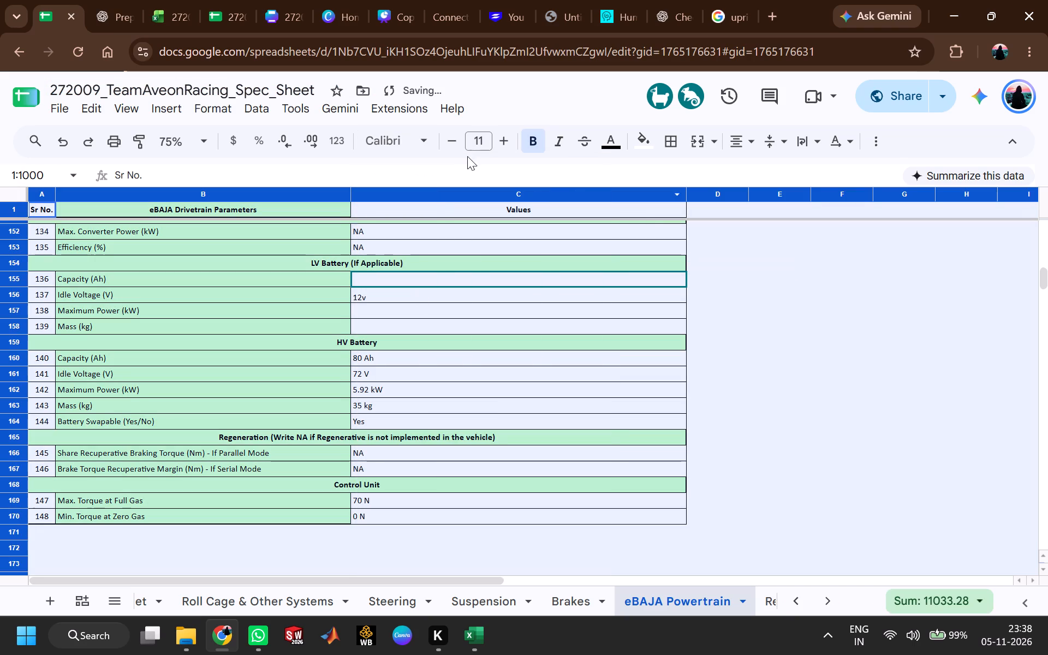
left_click(483, 144)
type("11")
key("Return")
key("Return")
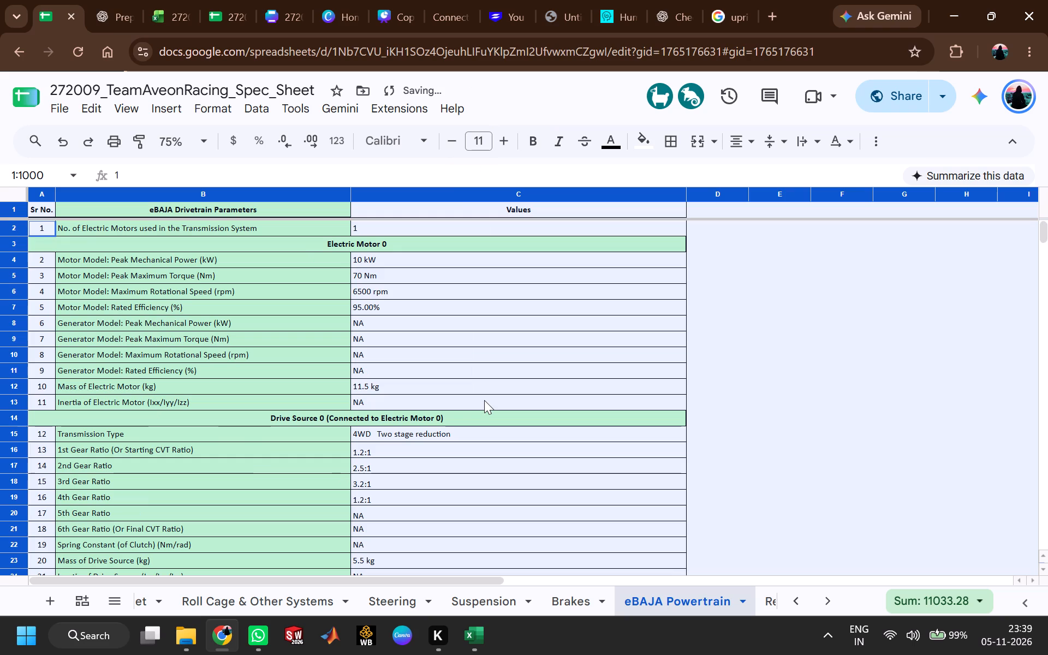
left_click(484, 400)
scroll(484, 400, "down", 13)
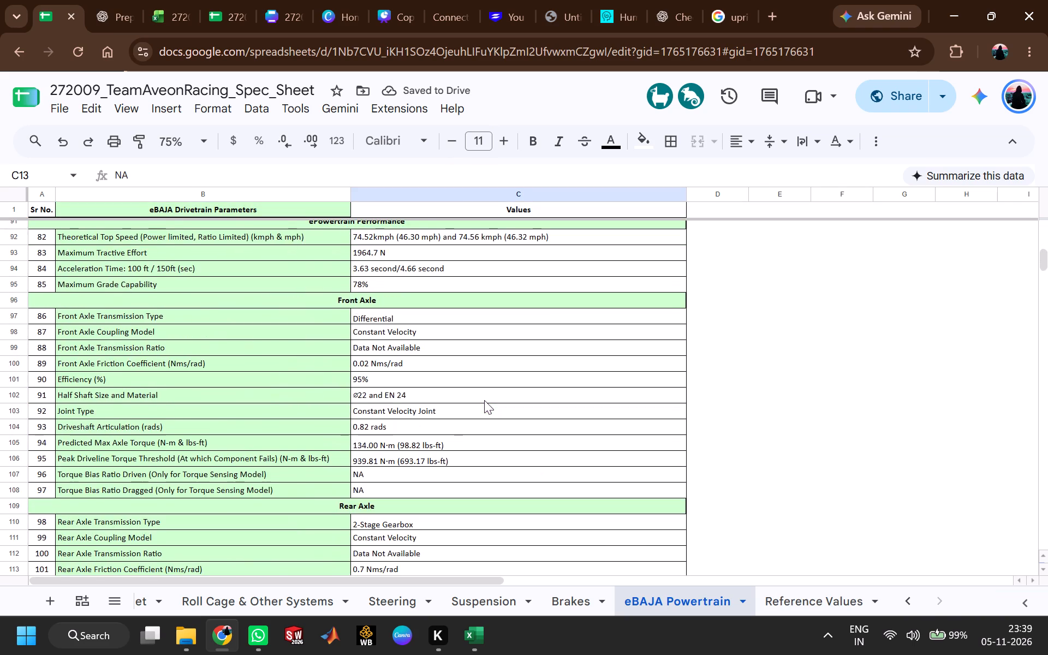
scroll(484, 400, "down", 10)
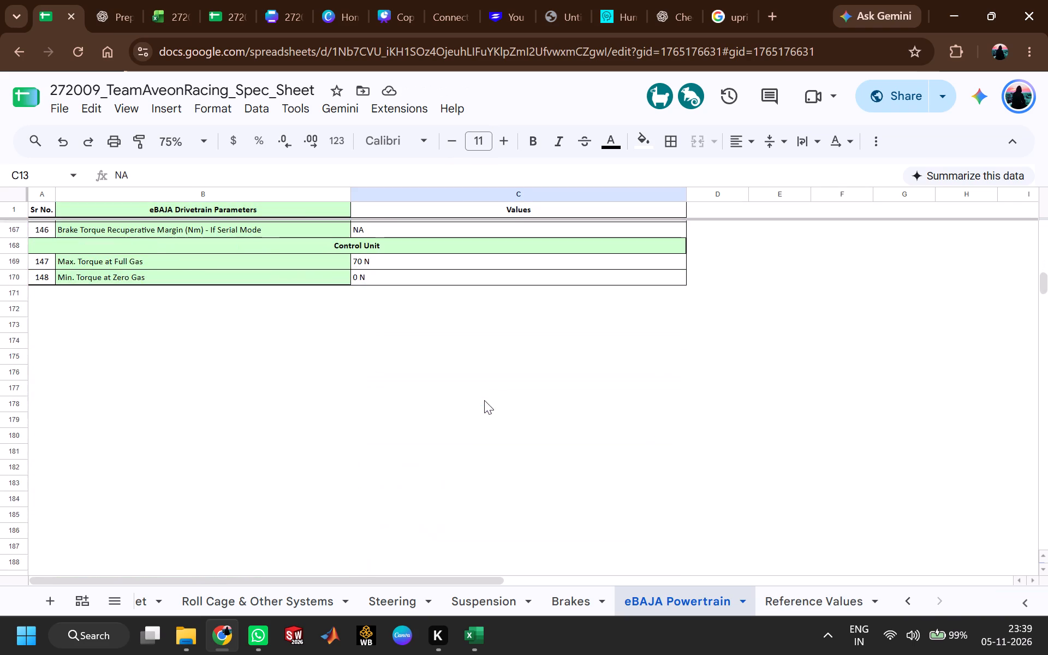
scroll(484, 400, "down", 2)
scroll(484, 400, "up", 2)
Set all cells of the Brakes sheet to Calibri at font size 11.
left_click(579, 599)
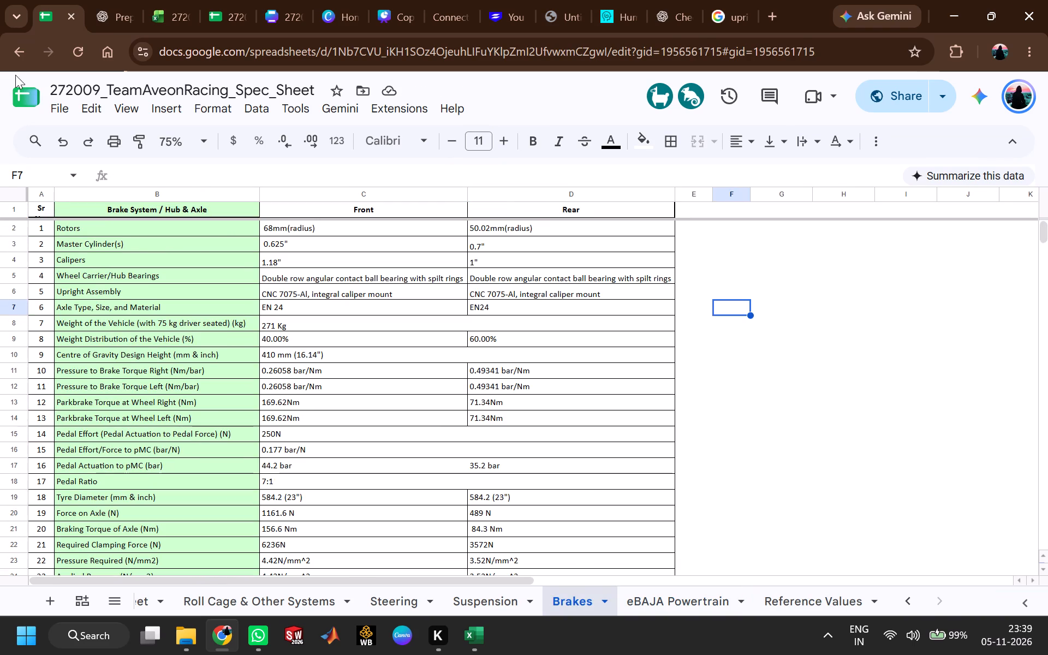
left_click(4, 194)
left_click(423, 137)
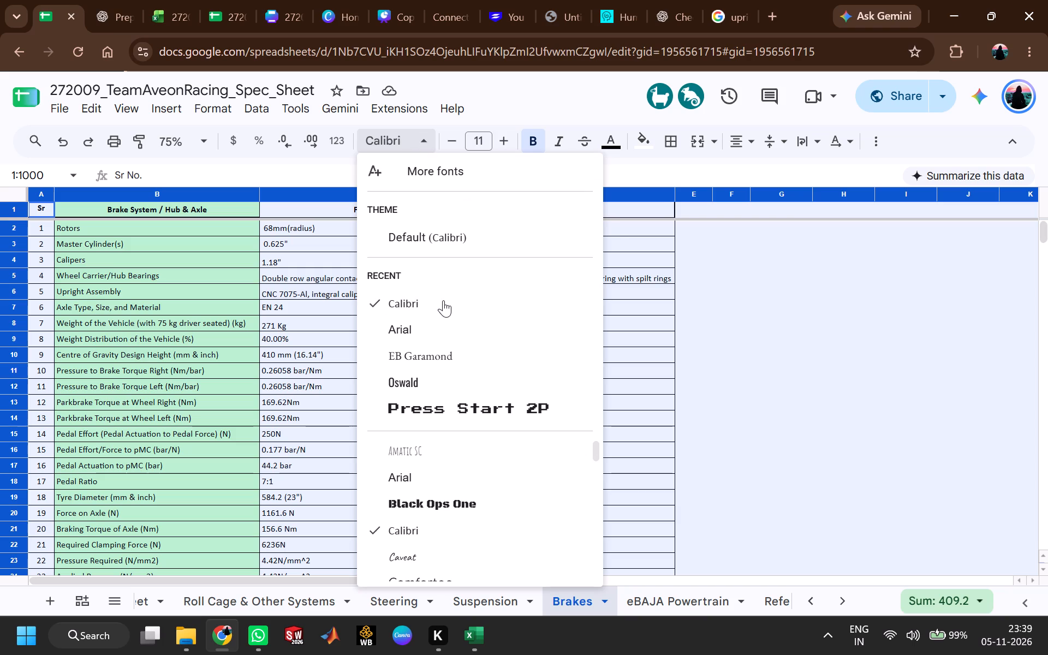
left_click(443, 302)
left_click(484, 140)
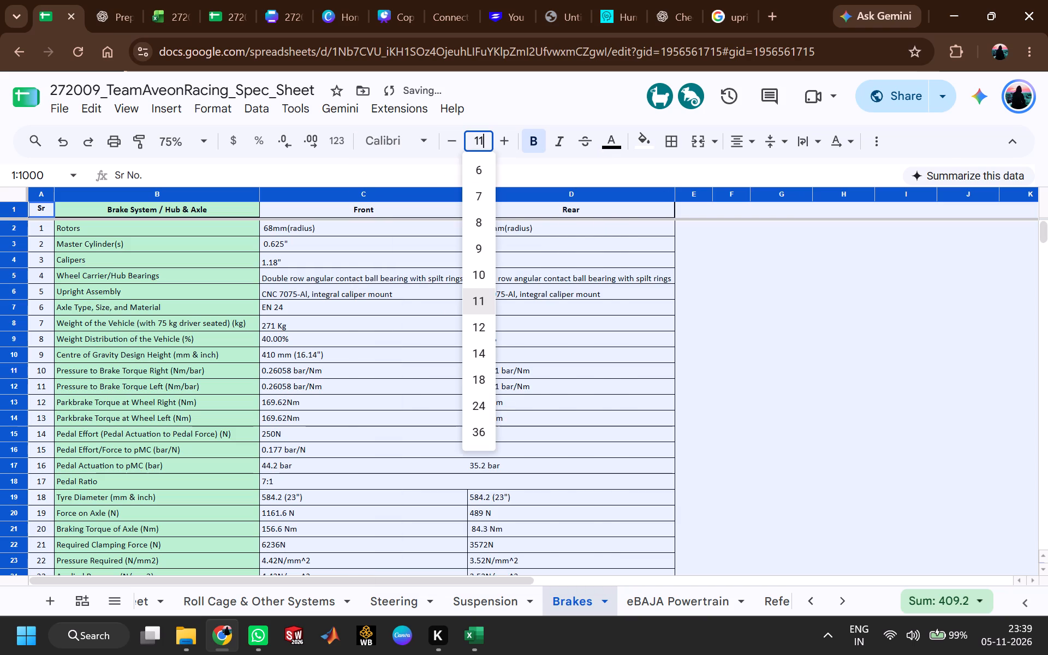
type("11")
key("Return")
Set all cells of the Suspension sheet to Calibri at font size 11.
left_click(498, 598)
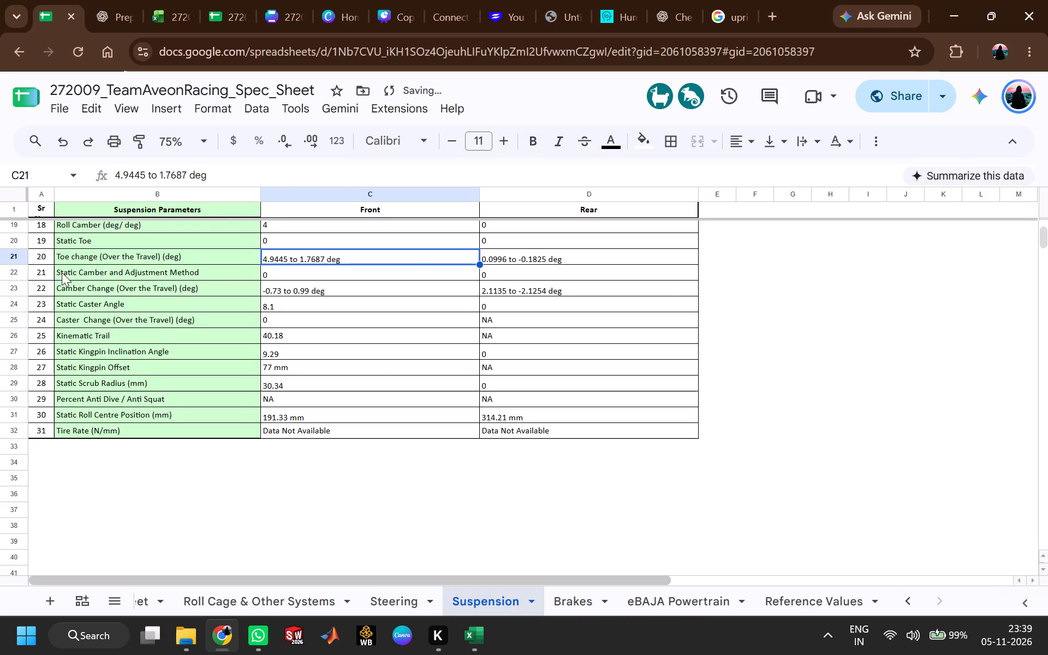
left_click(8, 191)
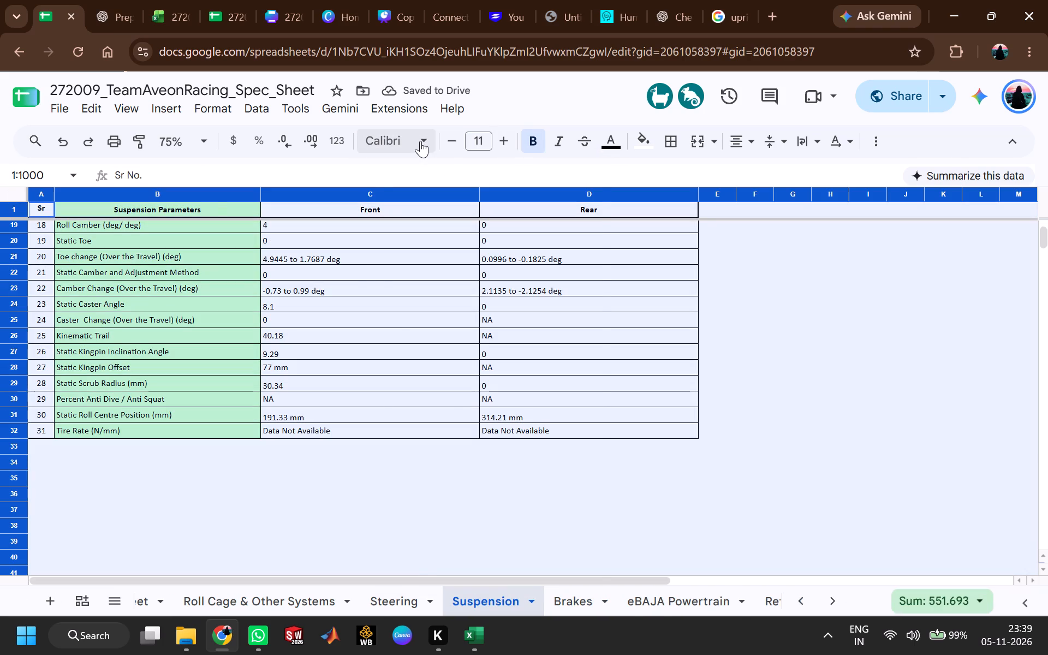
left_click(420, 141)
left_click(441, 290)
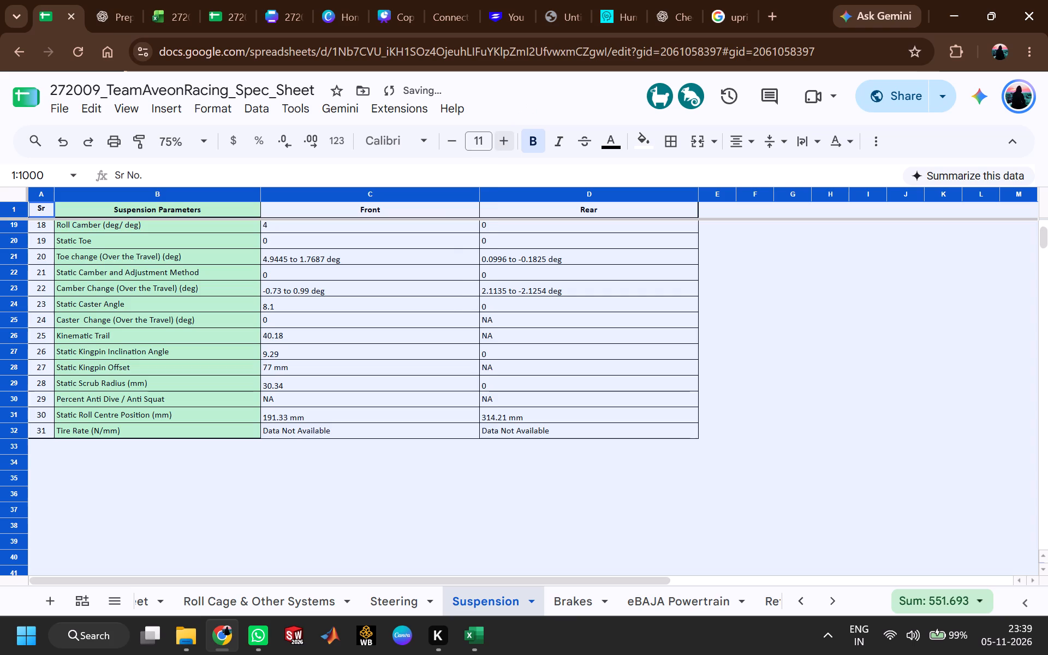
left_click(485, 134)
type("11")
key("Return")
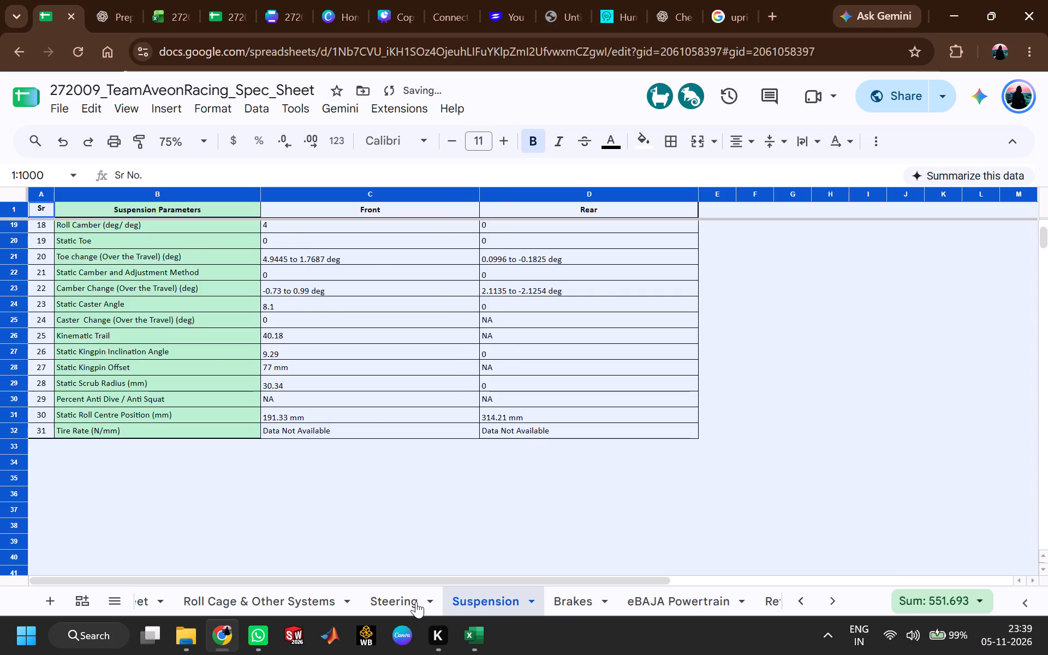
Set all cells of the Steering sheet to font size 11 in Calibri.
left_click(416, 600)
left_click(21, 191)
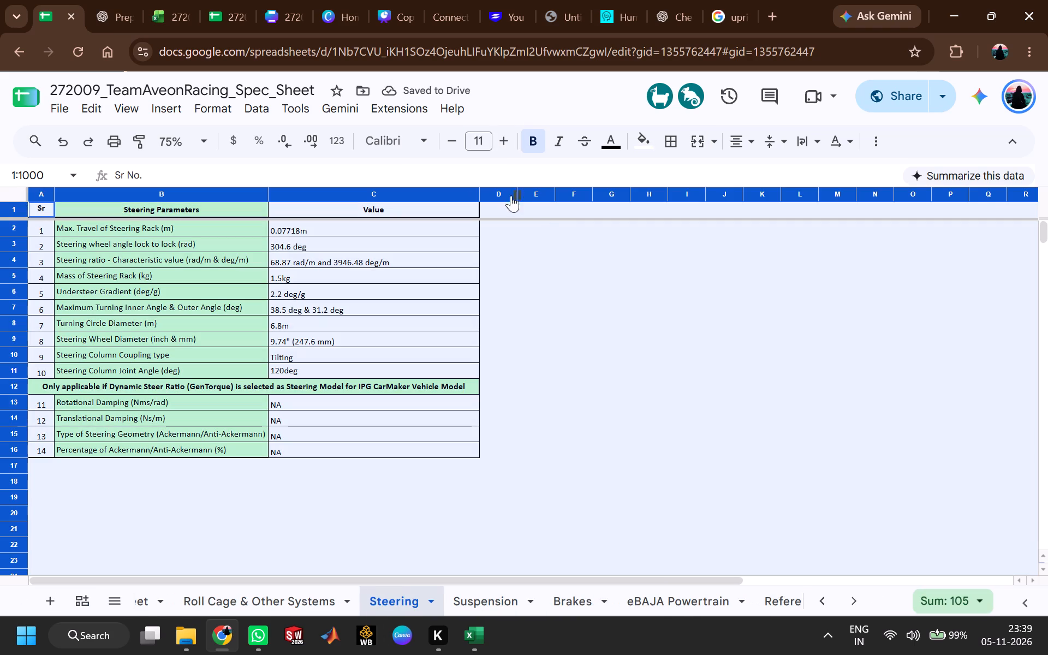
left_click(489, 150)
type("11")
key("Return")
left_click(418, 127)
left_click(415, 150)
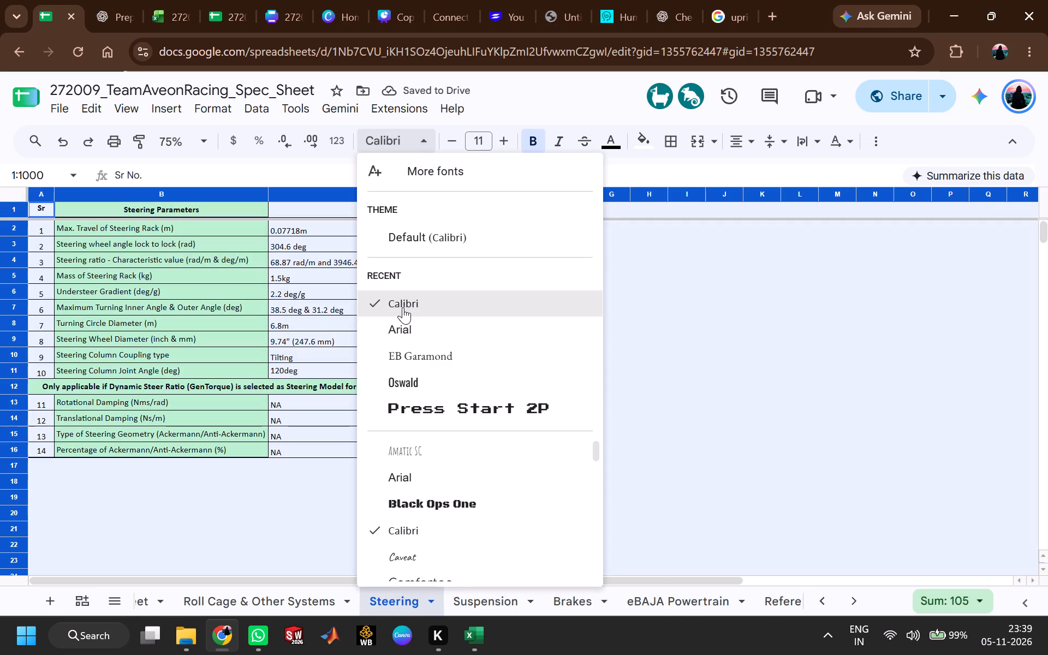
left_click(403, 307)
Apply the Calibri font to all cells of the Roll Cage & Other Systems sheet.
left_click(266, 596)
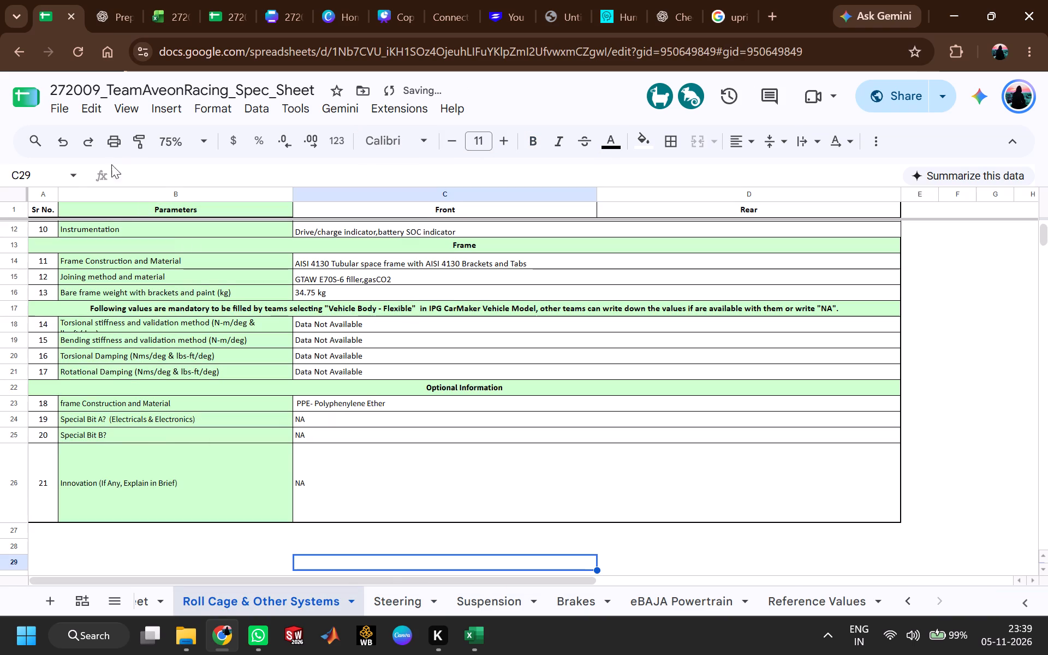
left_click(28, 201)
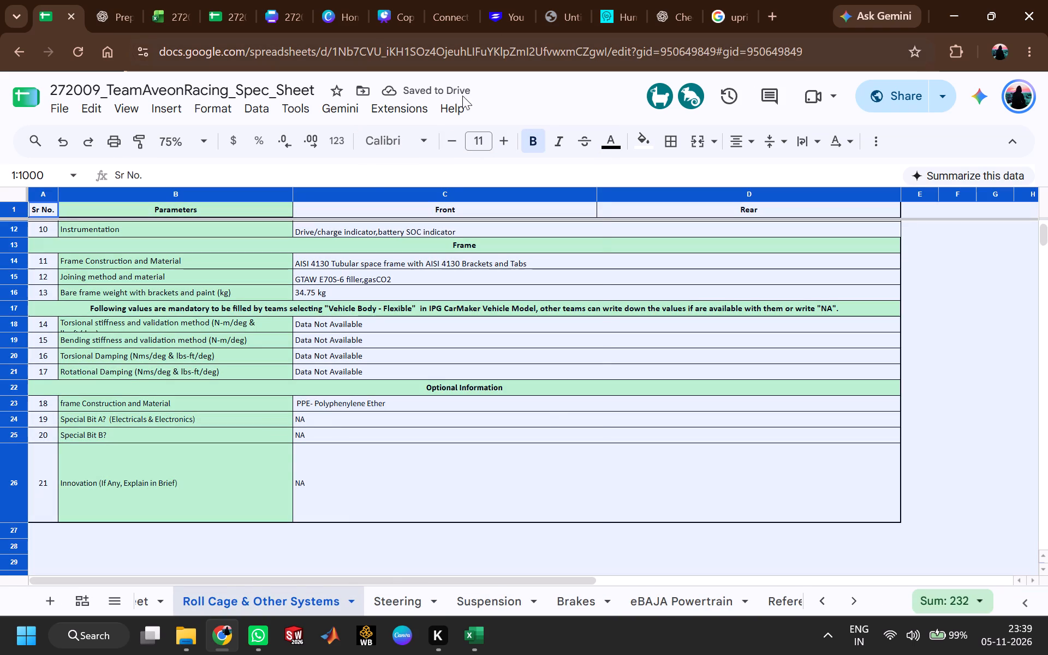
left_click(430, 133)
left_click(426, 295)
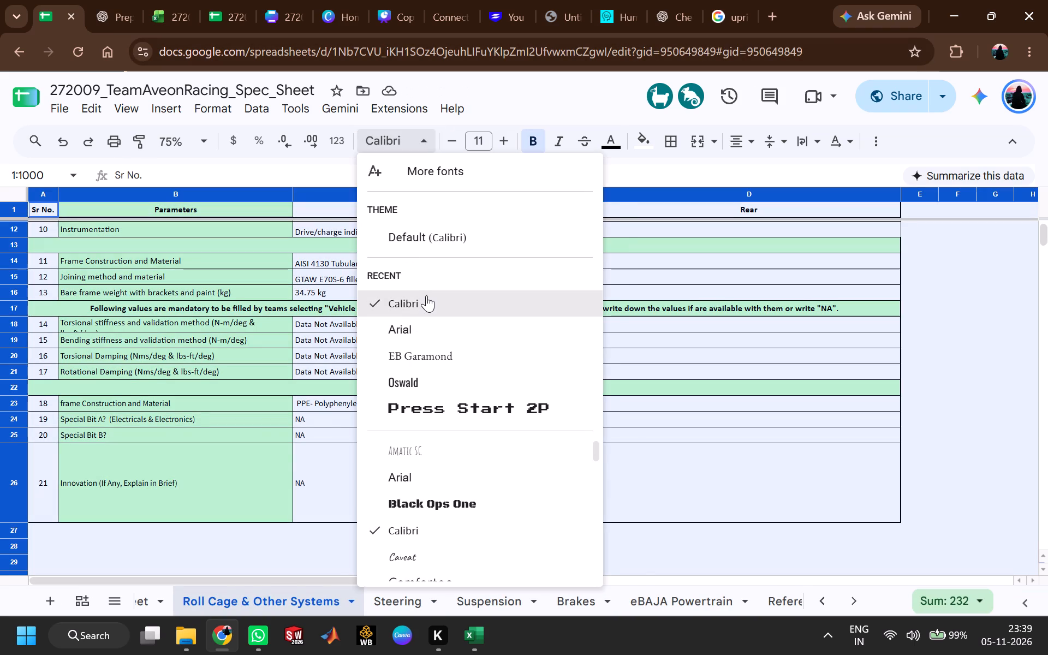
Check the Cover Sheet's header and instructions and the upper rows of the Roll Cage & Other Systems sheet.
left_click(147, 599)
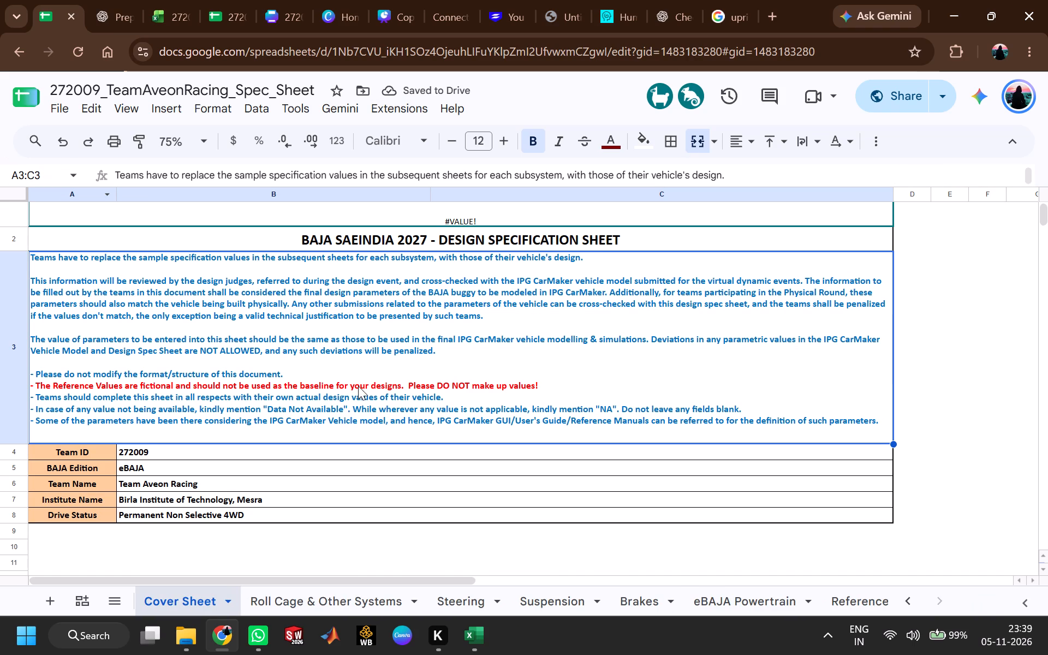
scroll(358, 386, "right", 1)
scroll(358, 386, "up", 1)
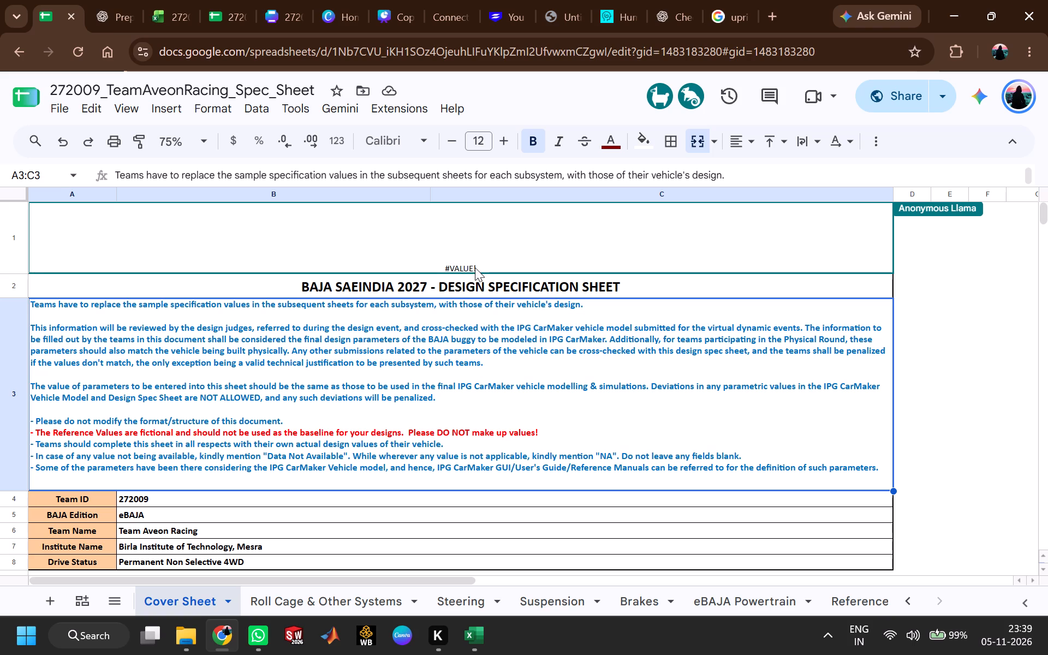
left_click(326, 598)
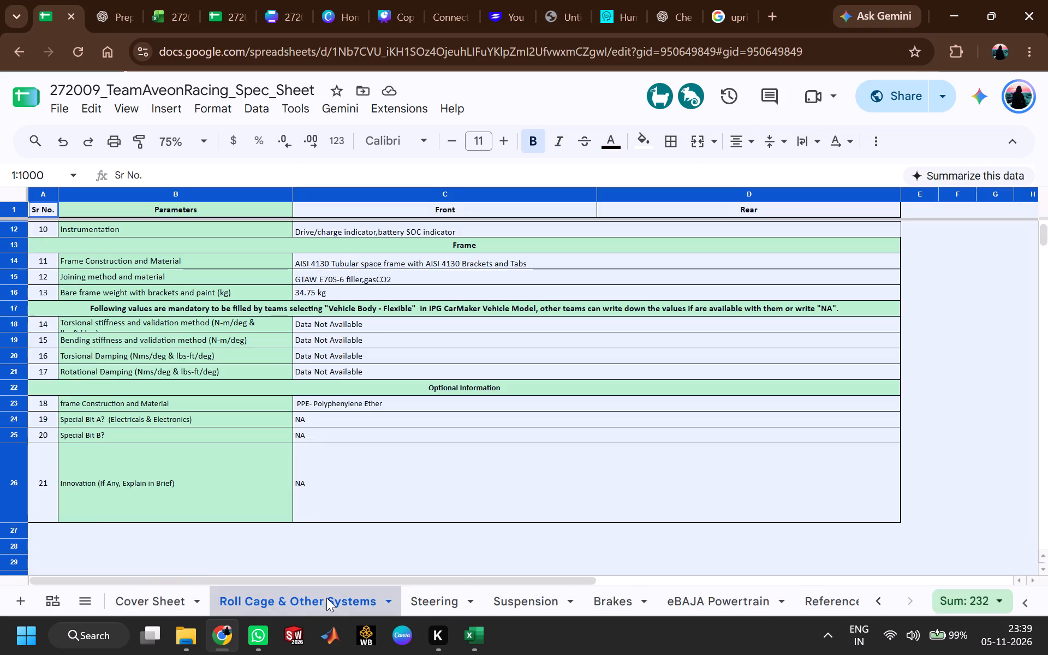
scroll(542, 292, "up", 11)
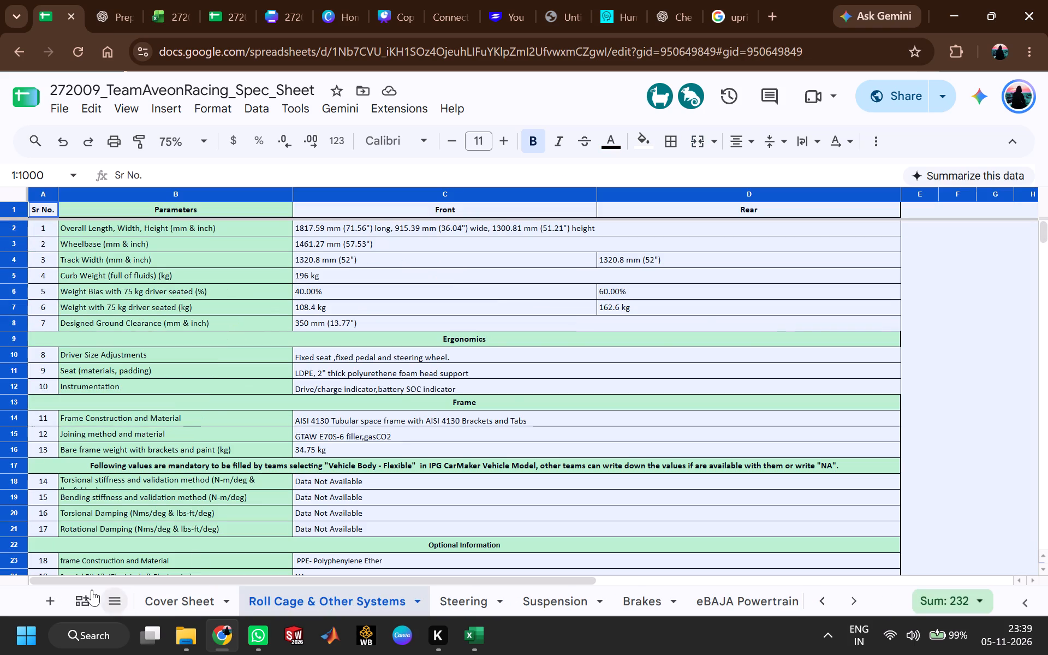
left_click(162, 592)
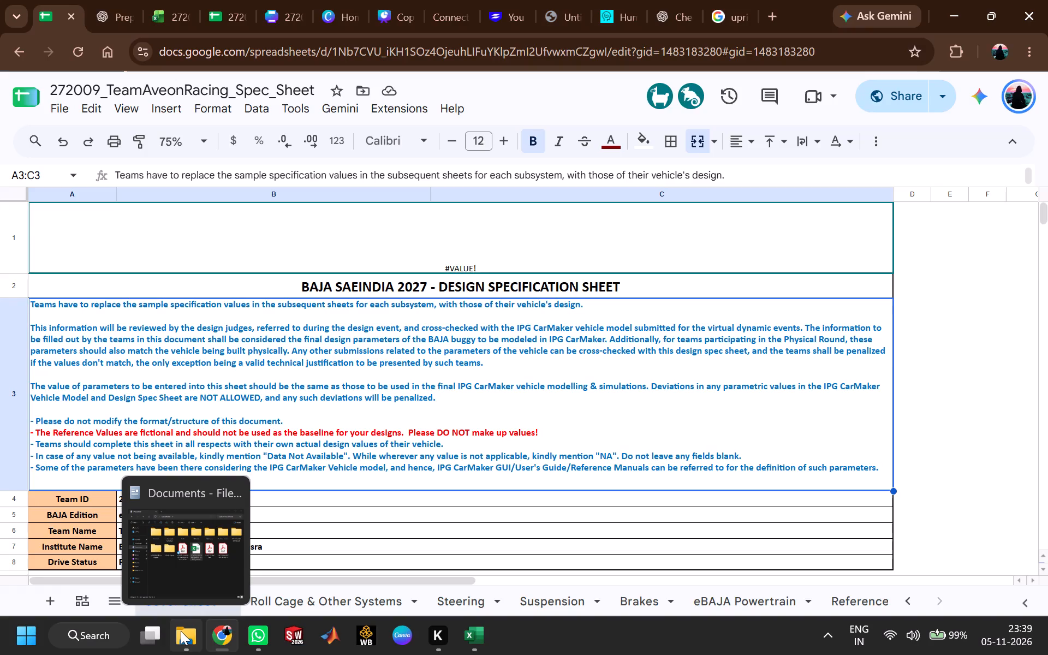
Open a new browser window under the team's browser profile.
left_click(773, 20)
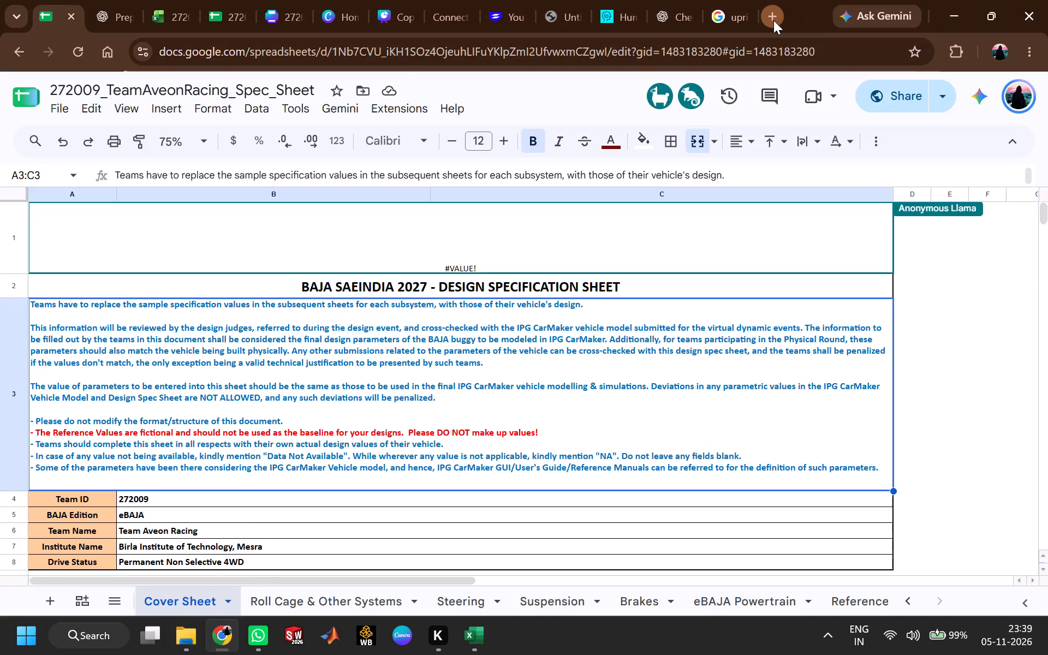
left_click(991, 42)
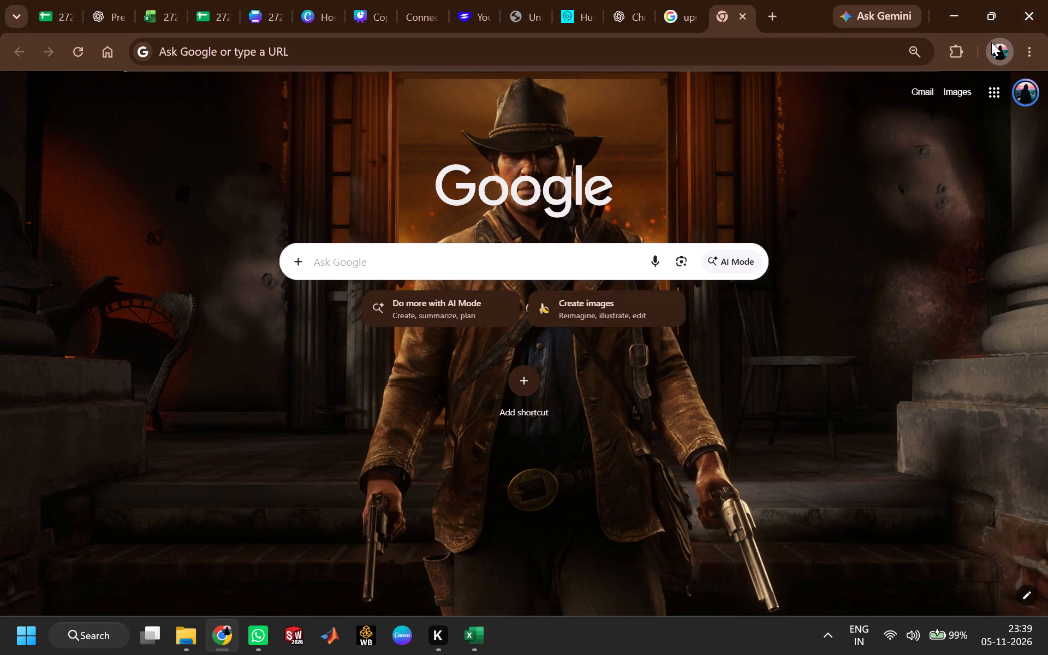
left_click(914, 543)
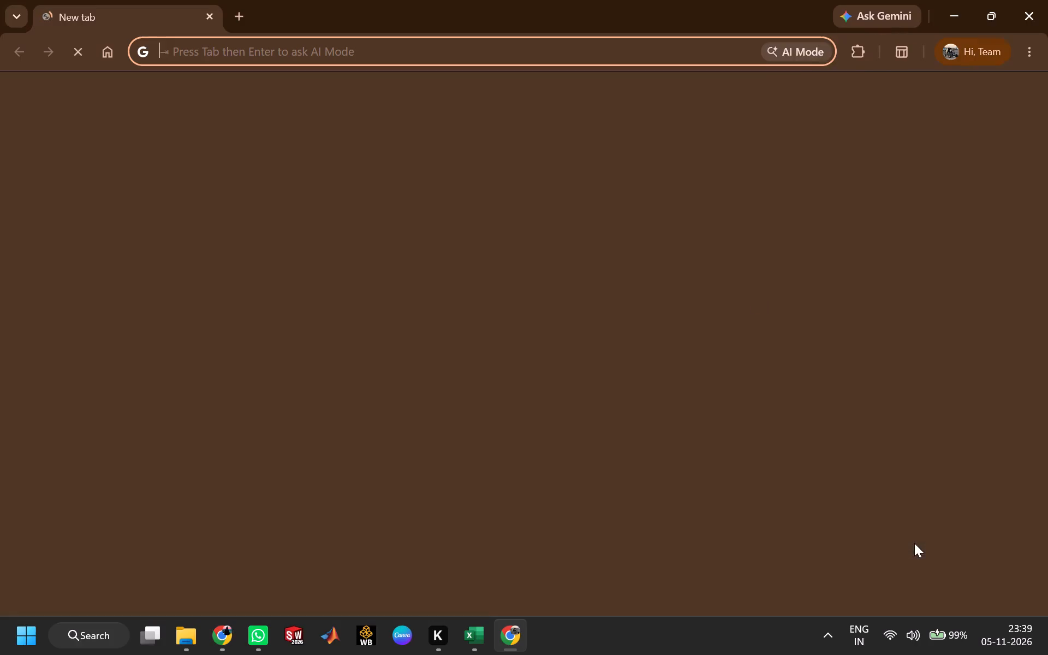
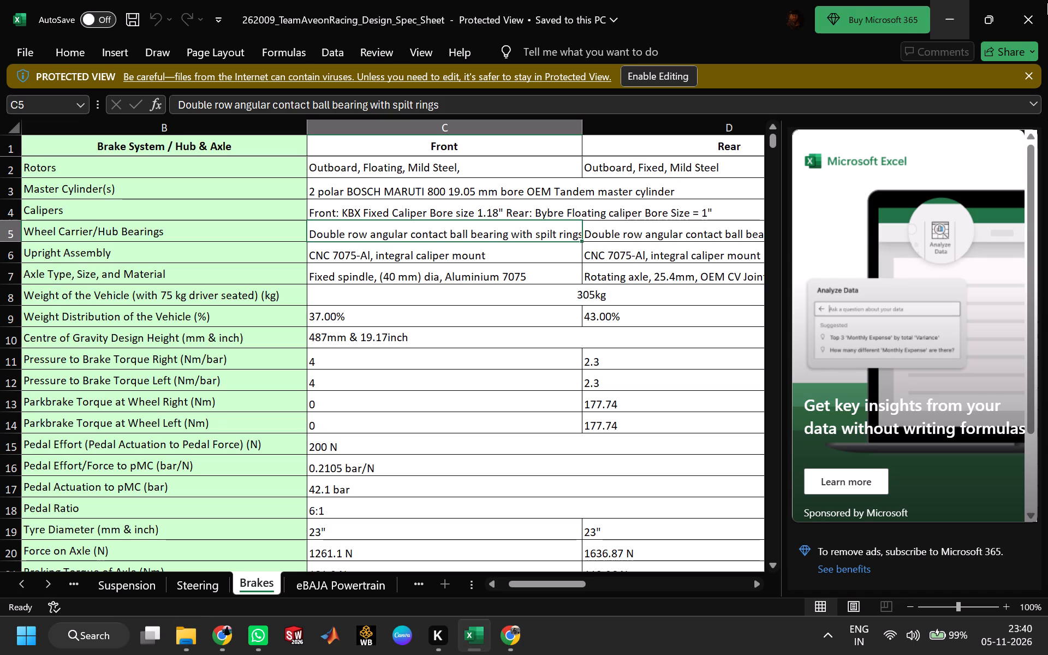
Close the 262009_TeamAveonRacing_Design_Spec_Sheet workbook.
left_click(1047, 2)
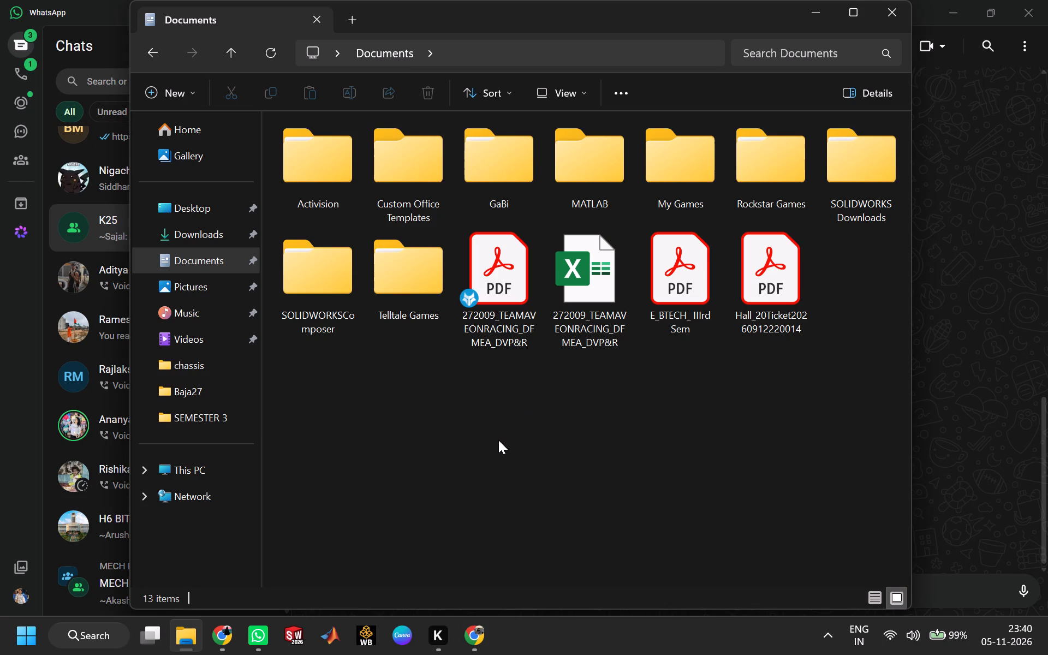
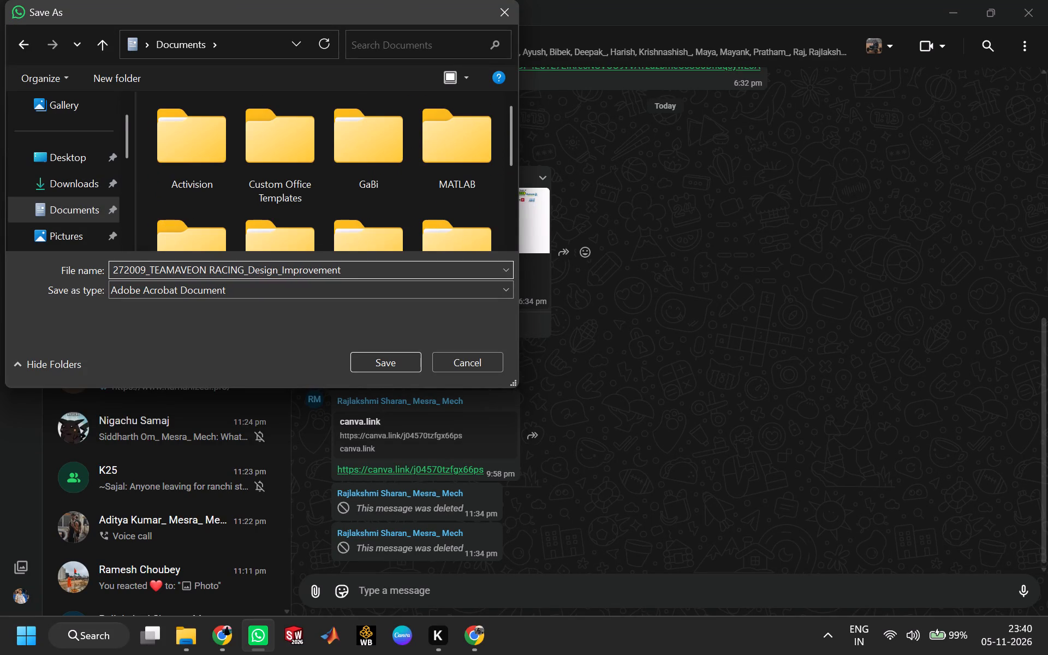
key("Right")
key("Right")
key("Right")
key("Right")
key("Right")
key("BackSpace")
key("BackSpace")
key("BackSpace")
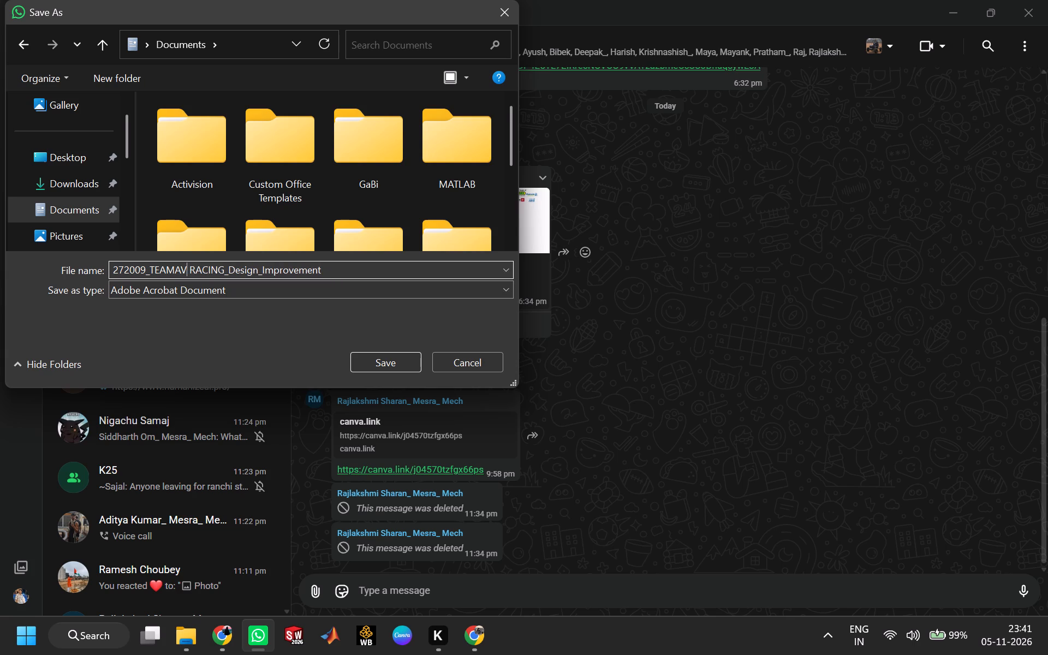
key("BackSpace")
key("BackSpace")
key("BackSpace")
key("BackSpace")
key("BackSpace")
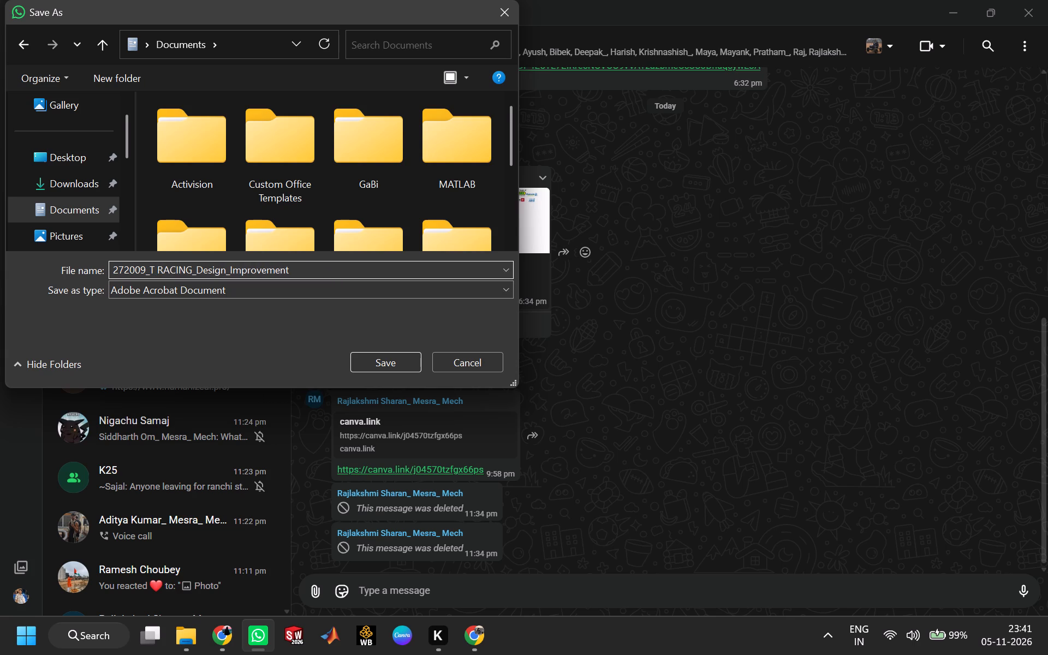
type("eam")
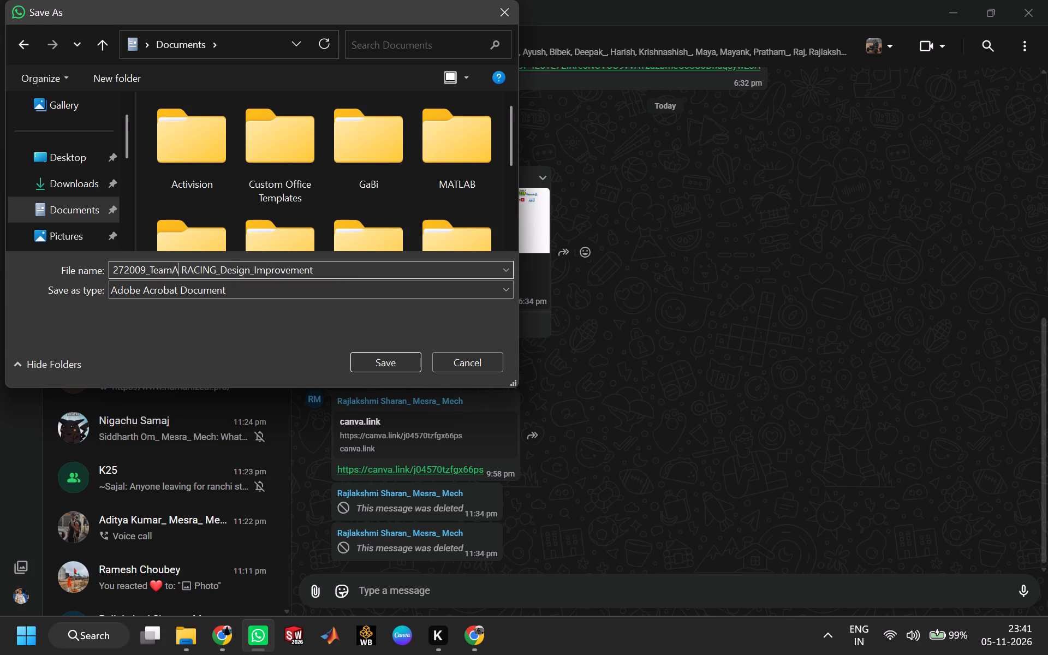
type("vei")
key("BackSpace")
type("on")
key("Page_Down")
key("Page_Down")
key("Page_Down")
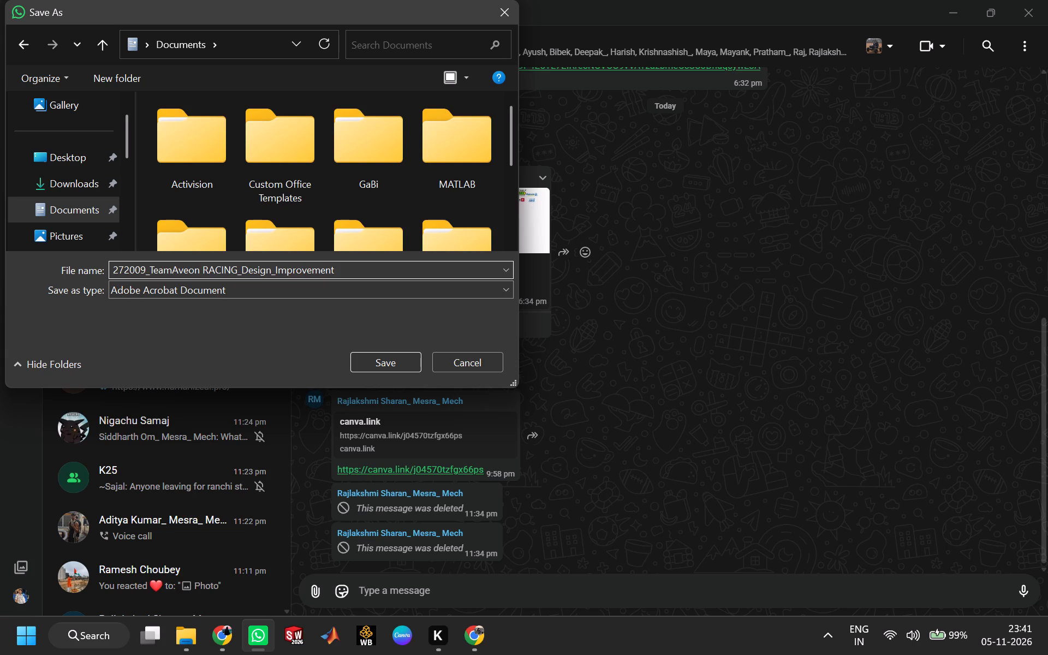
Change the design improvement PDF's file name for saving to 272009_TeamAveonRacing_Design_Improvement.
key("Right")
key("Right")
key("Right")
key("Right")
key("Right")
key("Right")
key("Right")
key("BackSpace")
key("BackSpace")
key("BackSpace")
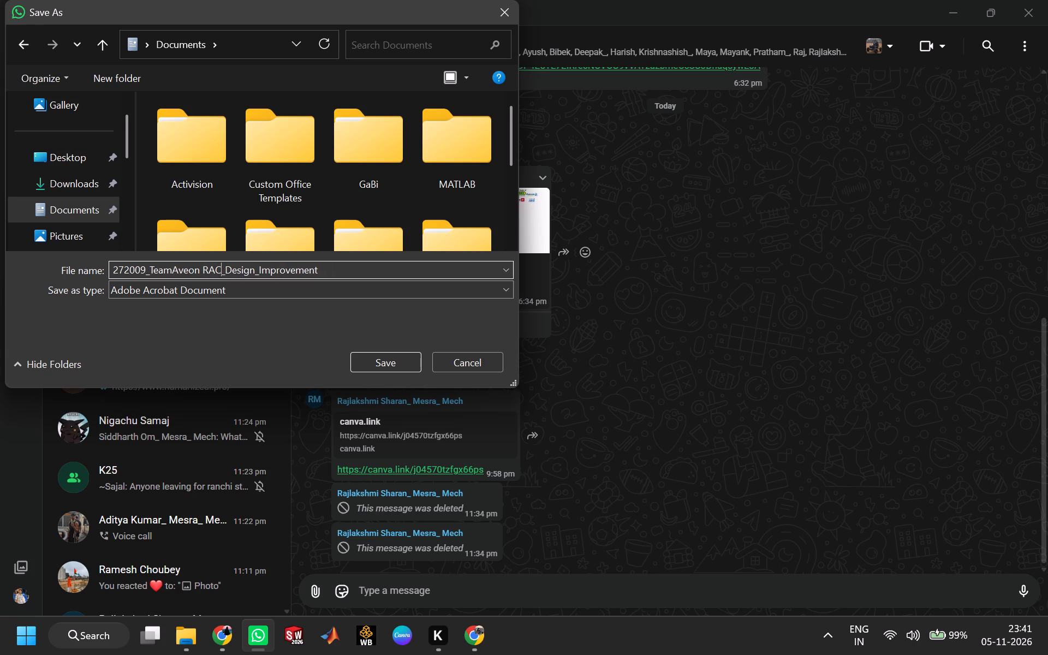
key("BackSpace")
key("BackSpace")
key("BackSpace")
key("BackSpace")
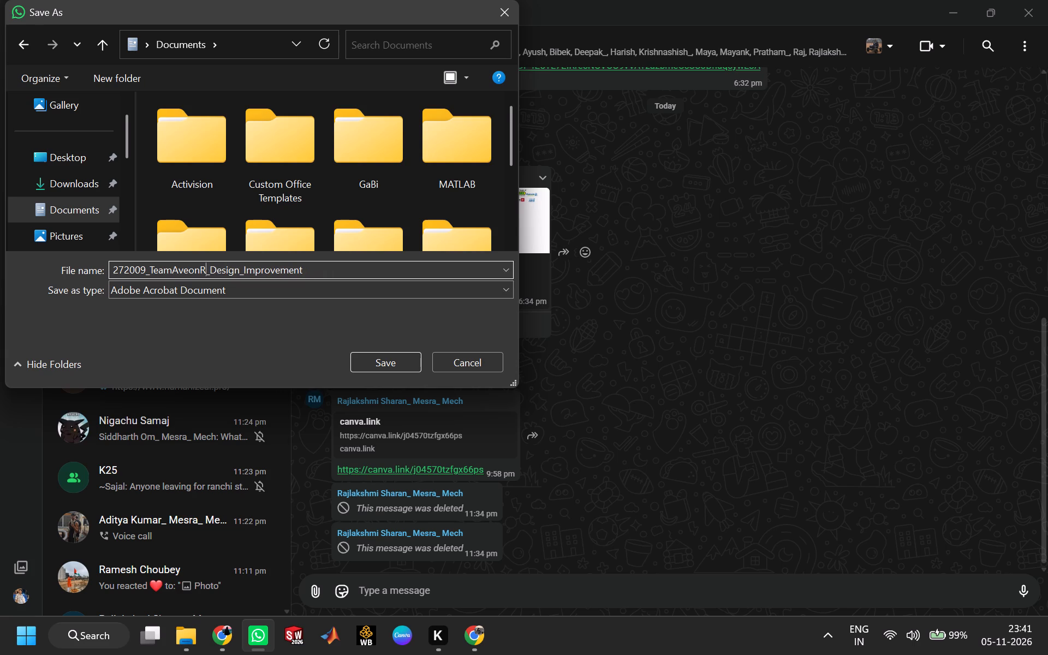
type("acing")
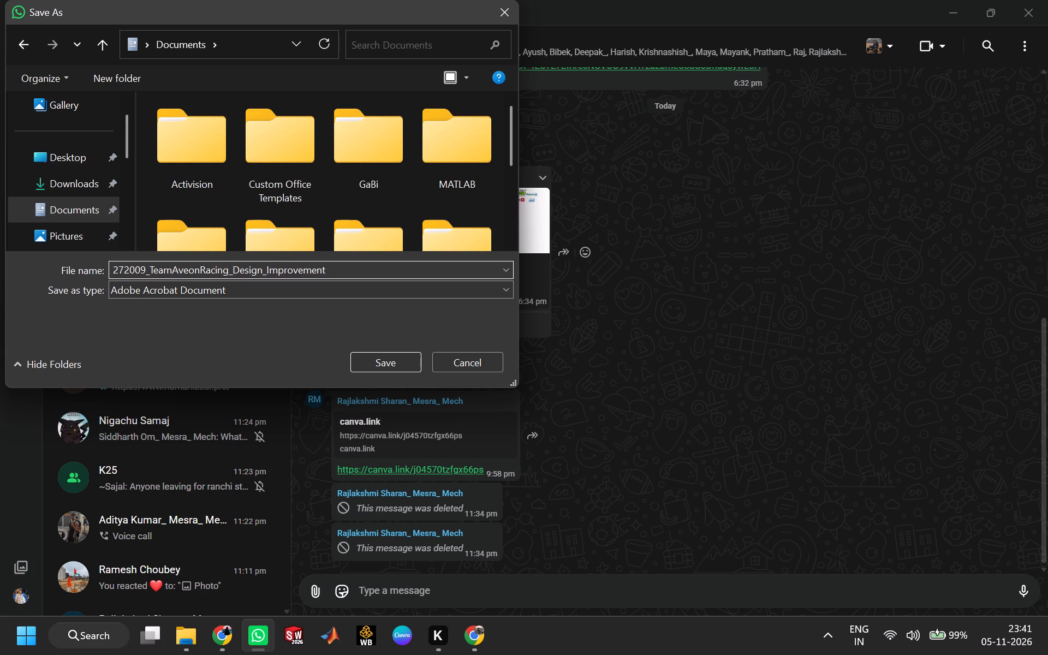
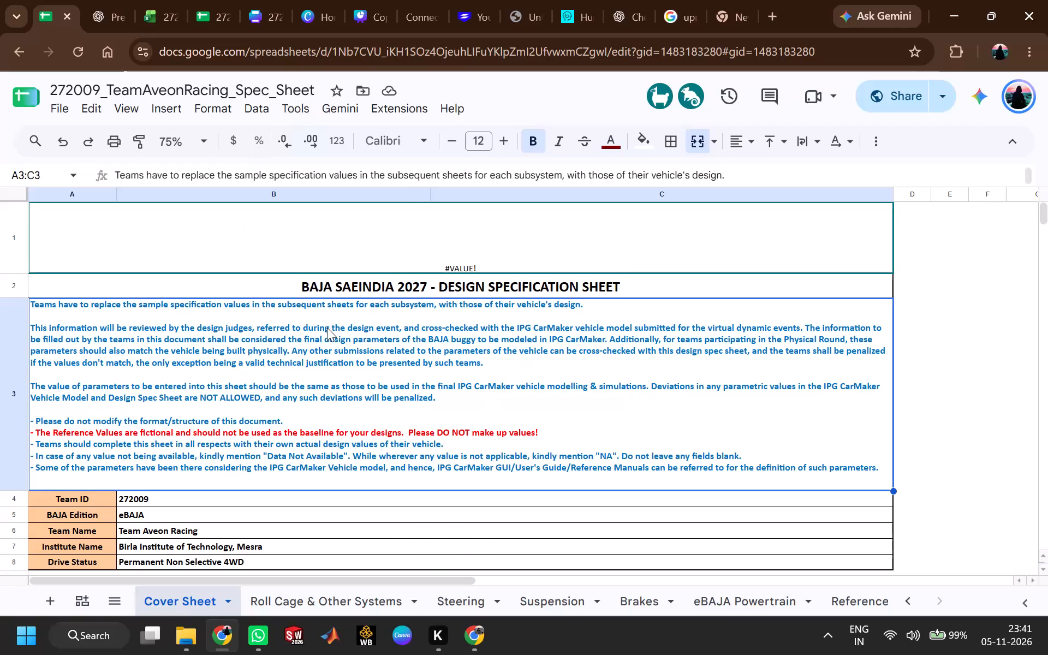
On the eBAJA Powertrain sheet, reformat the LV Battery capacity value as 7-9 Ah, without brackets.
scroll(327, 327, "right", 1)
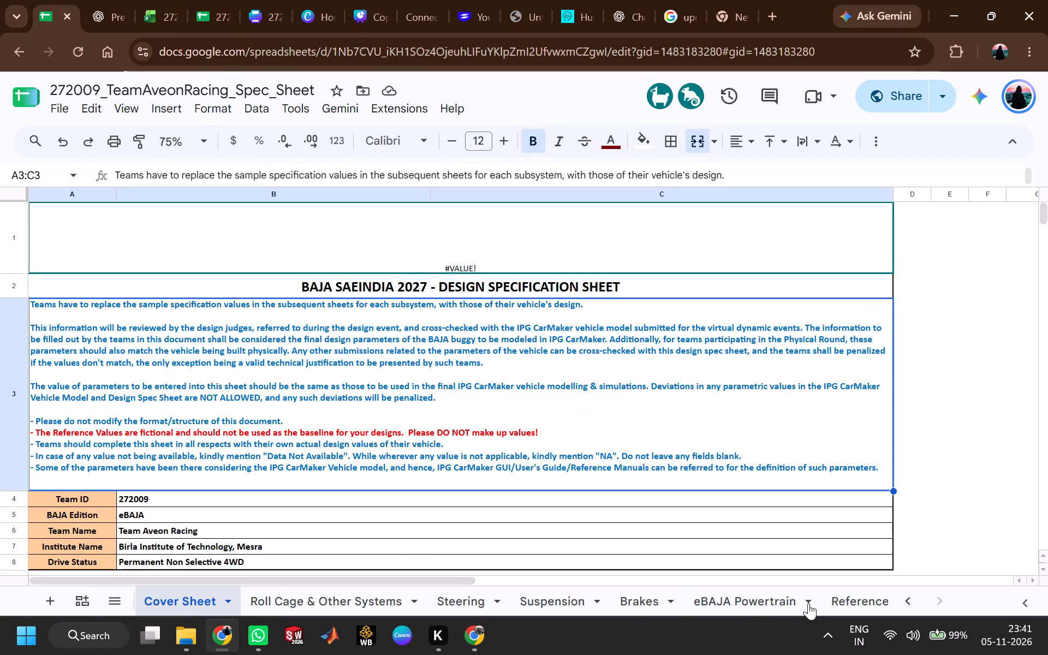
left_click(757, 602)
scroll(484, 302, "up", 1)
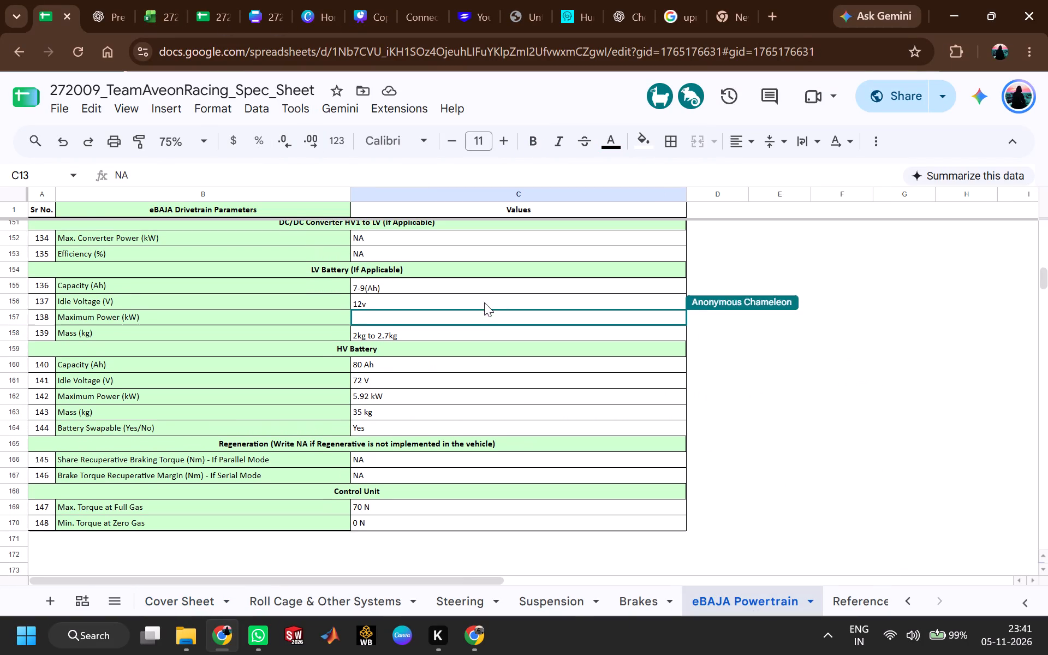
double_click(382, 283)
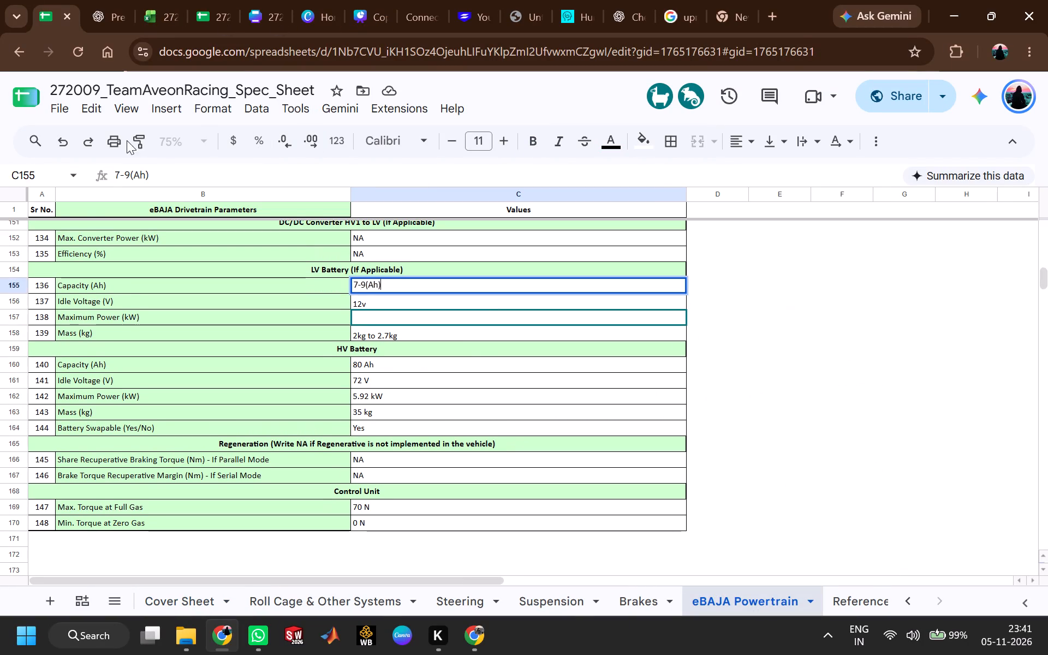
left_click(160, 177)
key("BackSpace")
key("Left")
key("Left")
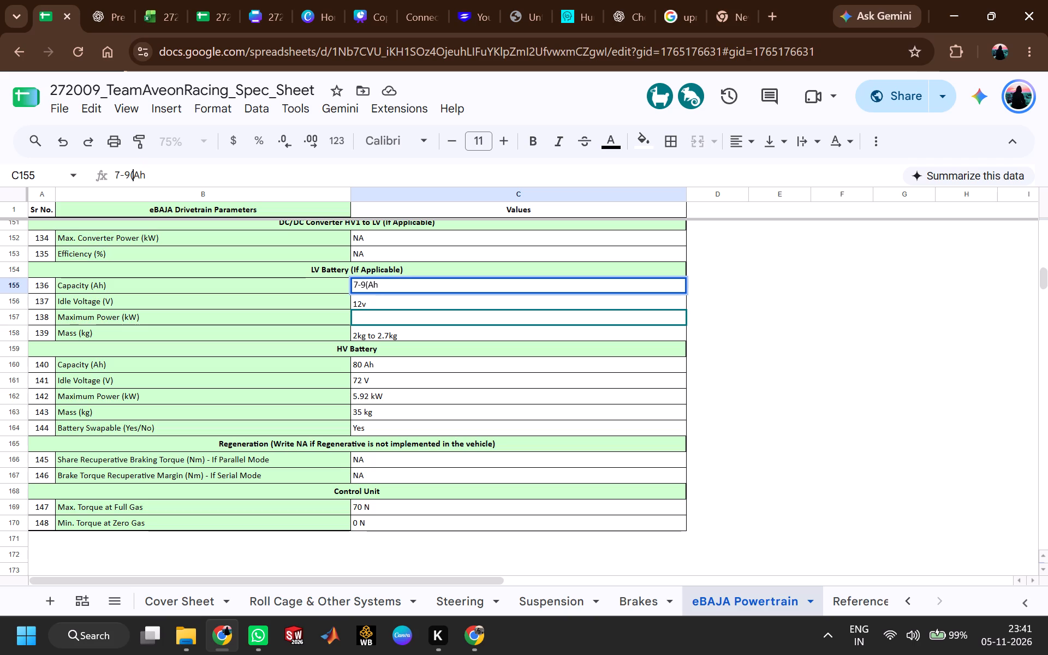
key("BackSpace")
key("space")
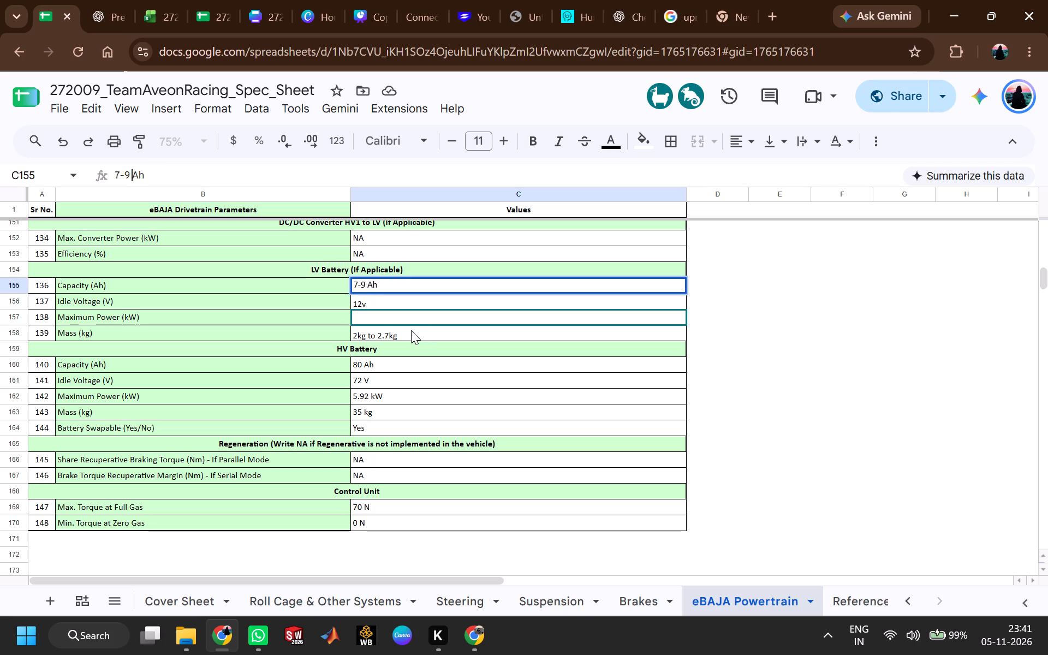
left_click(411, 330)
Reformat the LV Battery idle voltage value as 12 V, with a space and a capital unit.
left_click(395, 308)
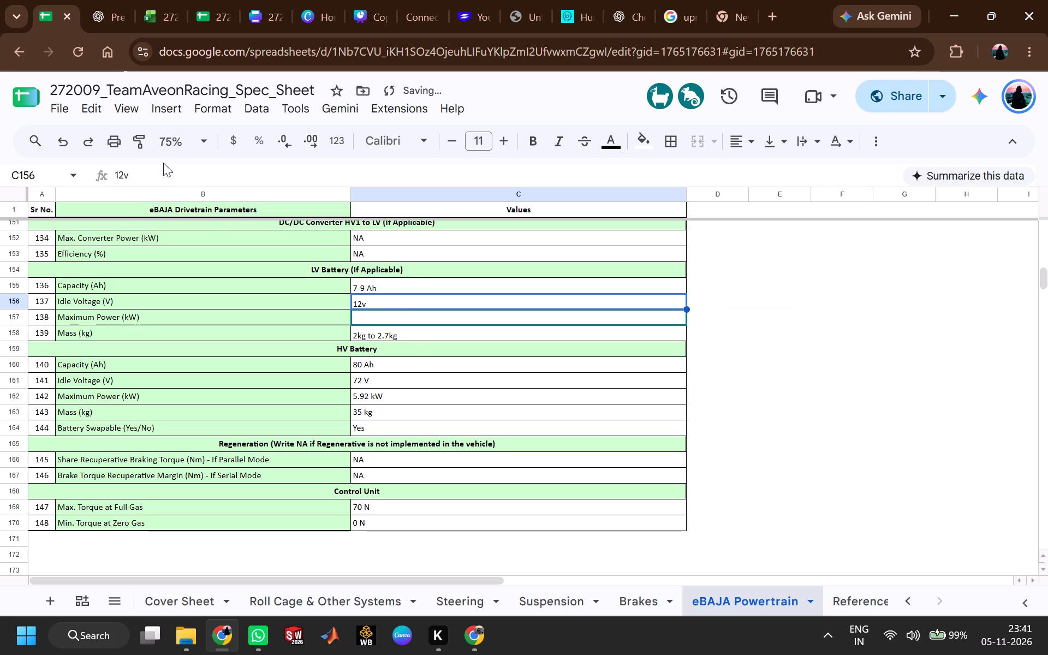
left_click(163, 176)
key("BackSpace")
key("space")
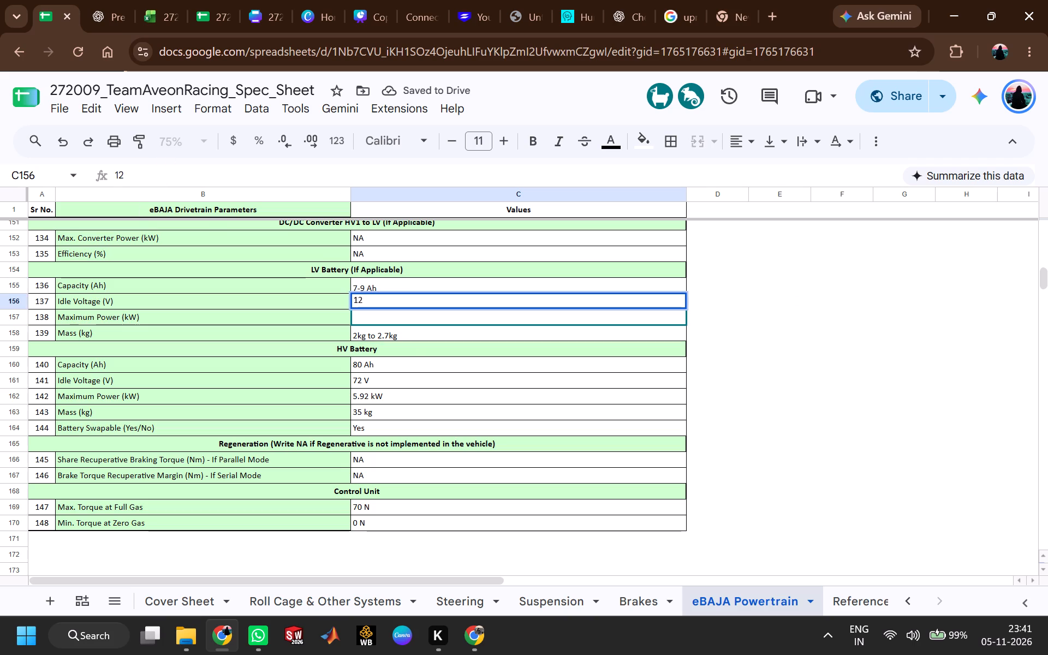
key("v")
Add spaces before the units in the LV Battery mass value so it reads 2 kg to 2.7 kg.
left_click(398, 330)
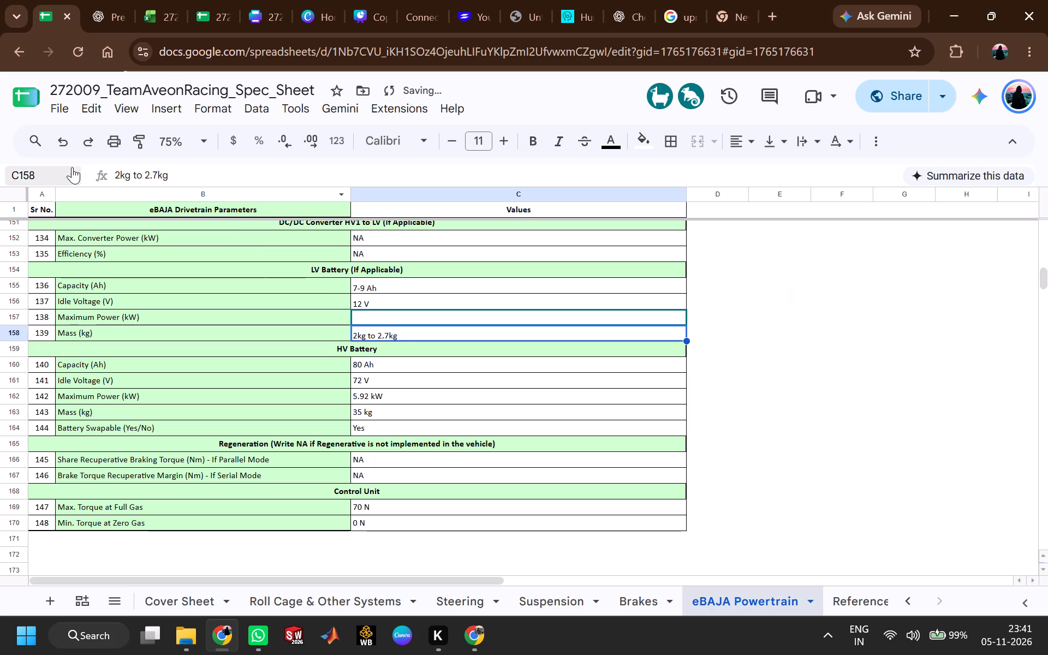
left_click(120, 174)
key("space")
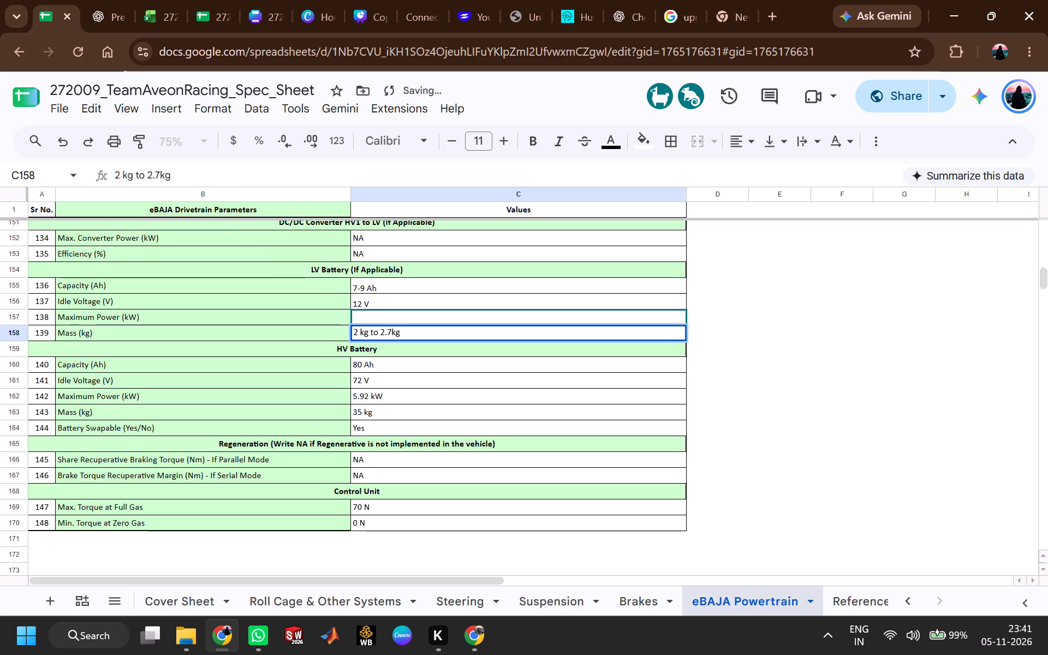
key("Right")
key("Right")
key("Right")
key("Right")
key("Right")
key("Right")
key("Right")
key("Right")
key("Right")
key("space")
left_click(309, 410)
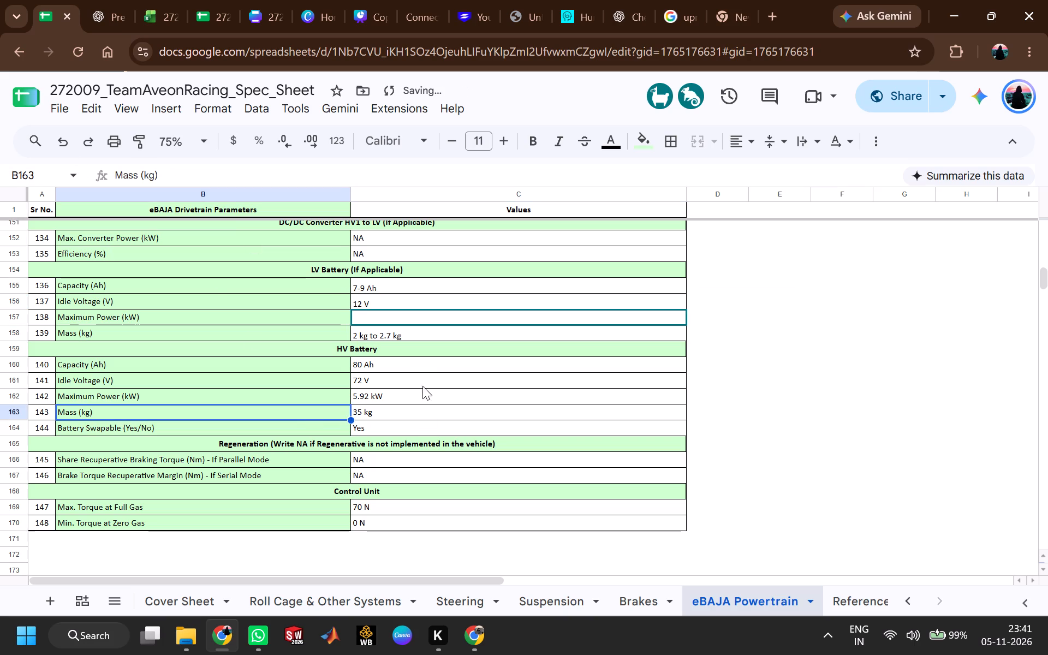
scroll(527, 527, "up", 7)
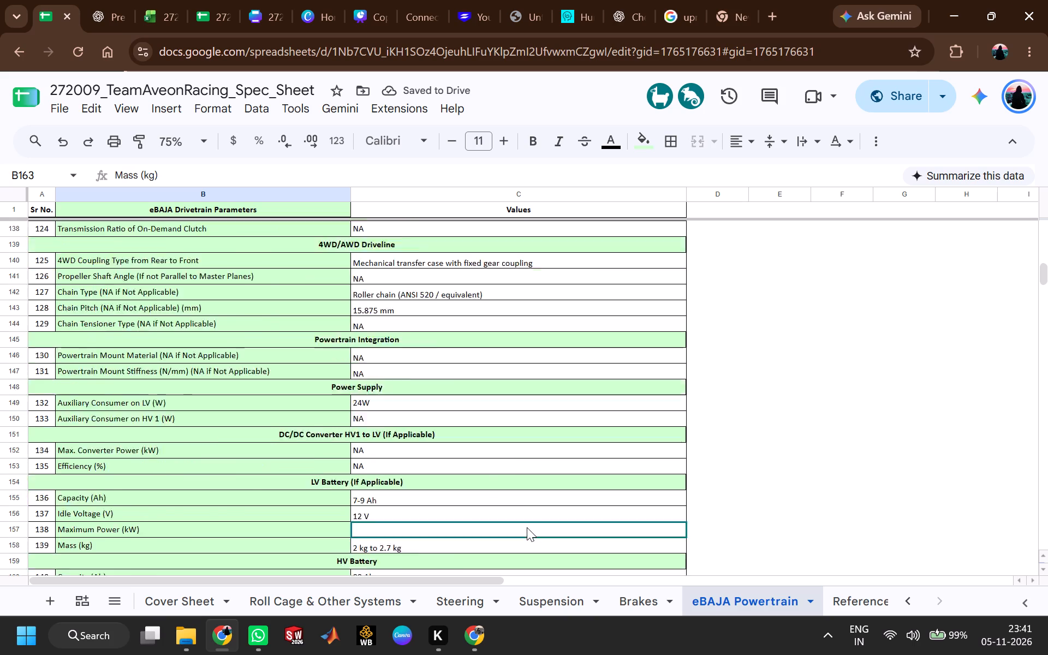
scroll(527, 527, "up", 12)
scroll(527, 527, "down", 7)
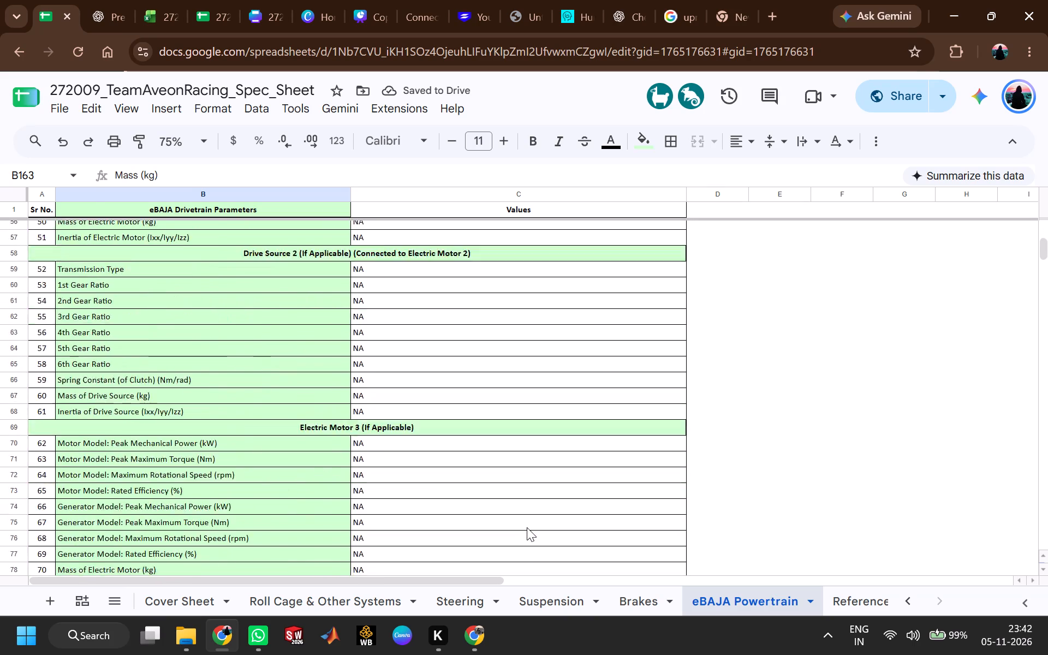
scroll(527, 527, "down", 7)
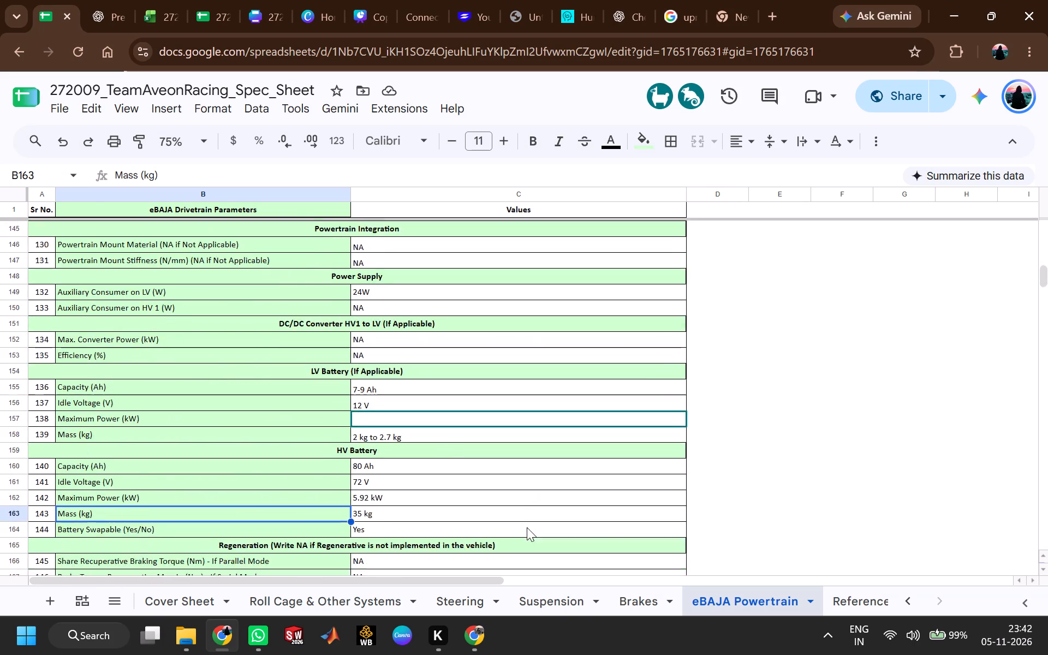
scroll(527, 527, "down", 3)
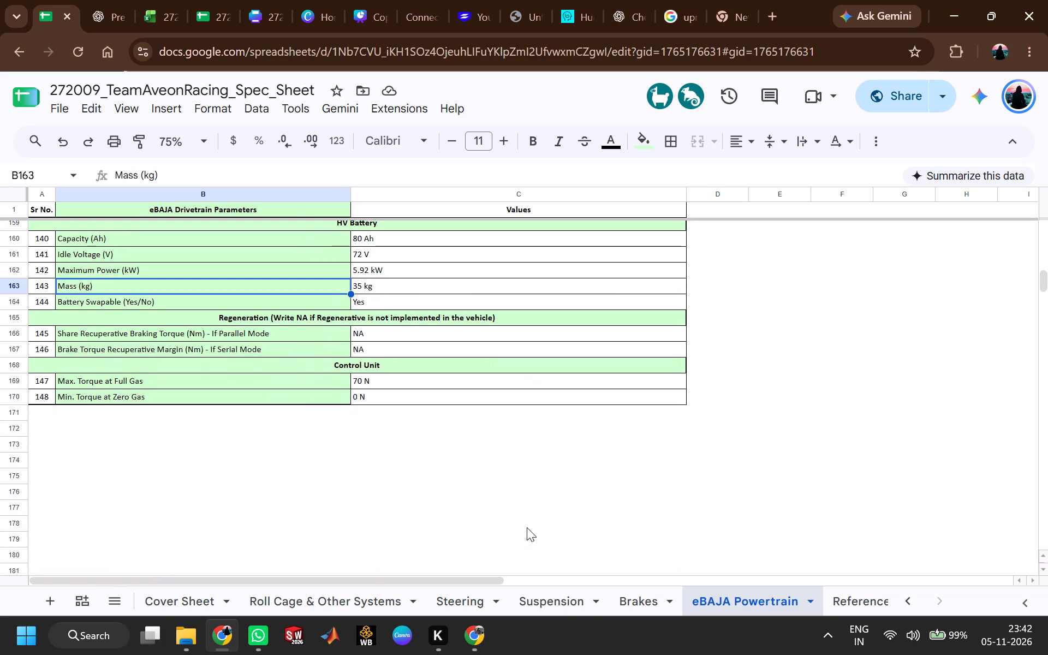
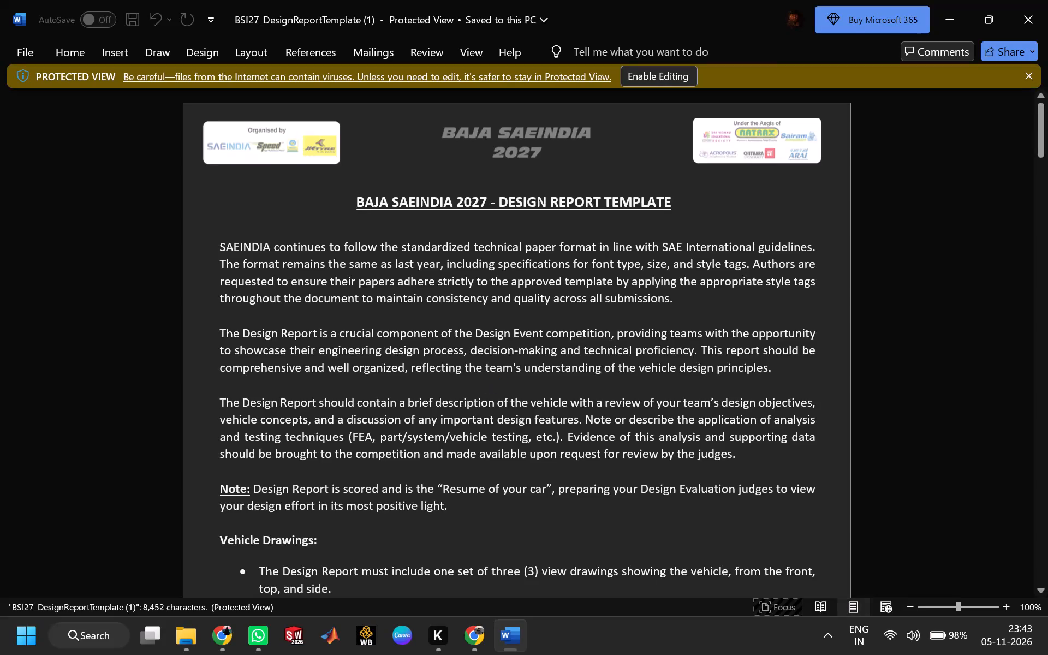
Try to enable editing of the BAJA SAEINDIA 2027 design report template in Word and examine its References and Appendix guidance.
left_click(659, 75)
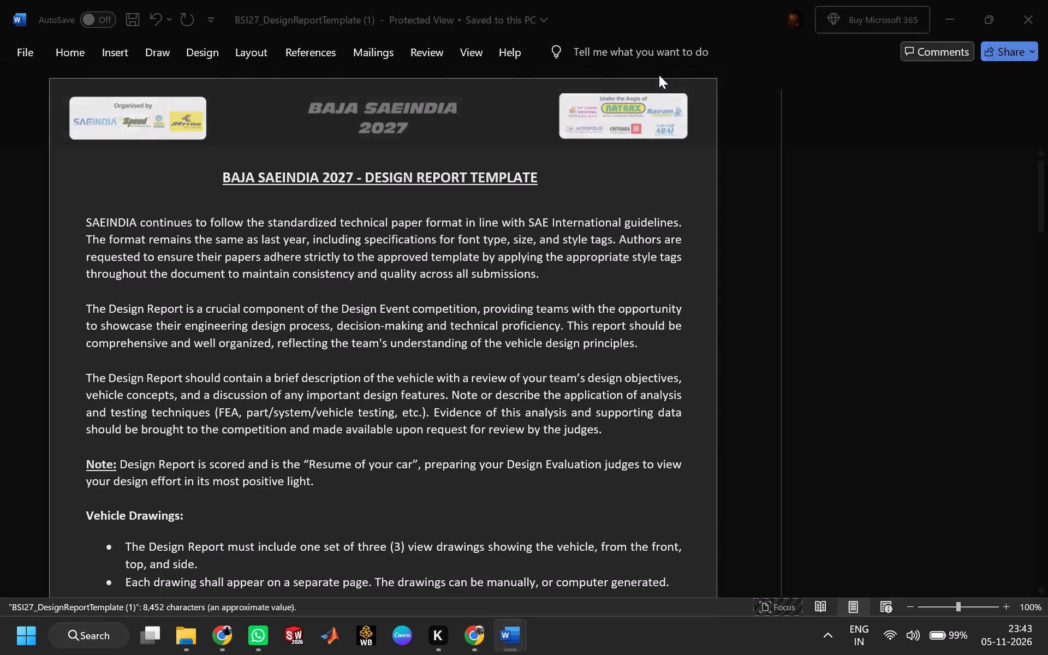
scroll(566, 253, "down", 20)
scroll(566, 253, "down", 8)
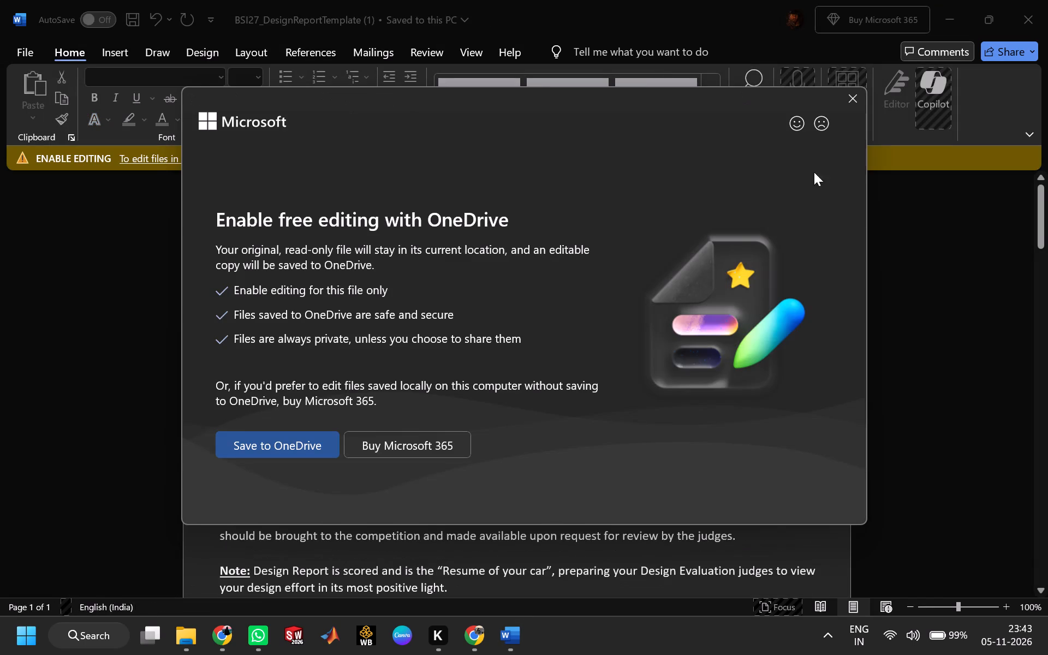
left_click(861, 105)
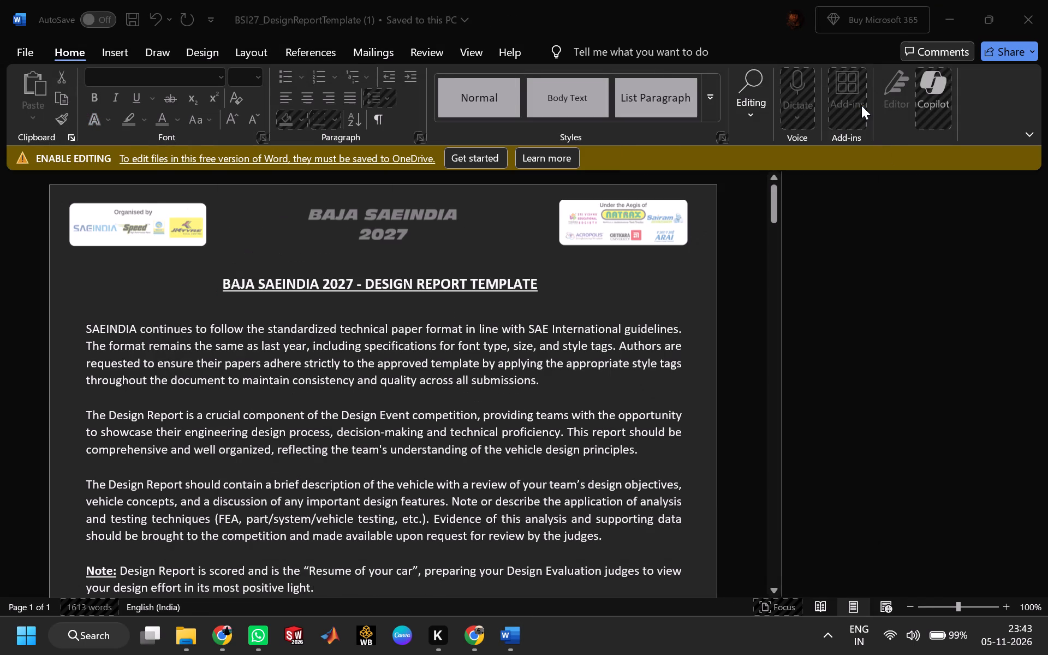
scroll(707, 305, "down", 13)
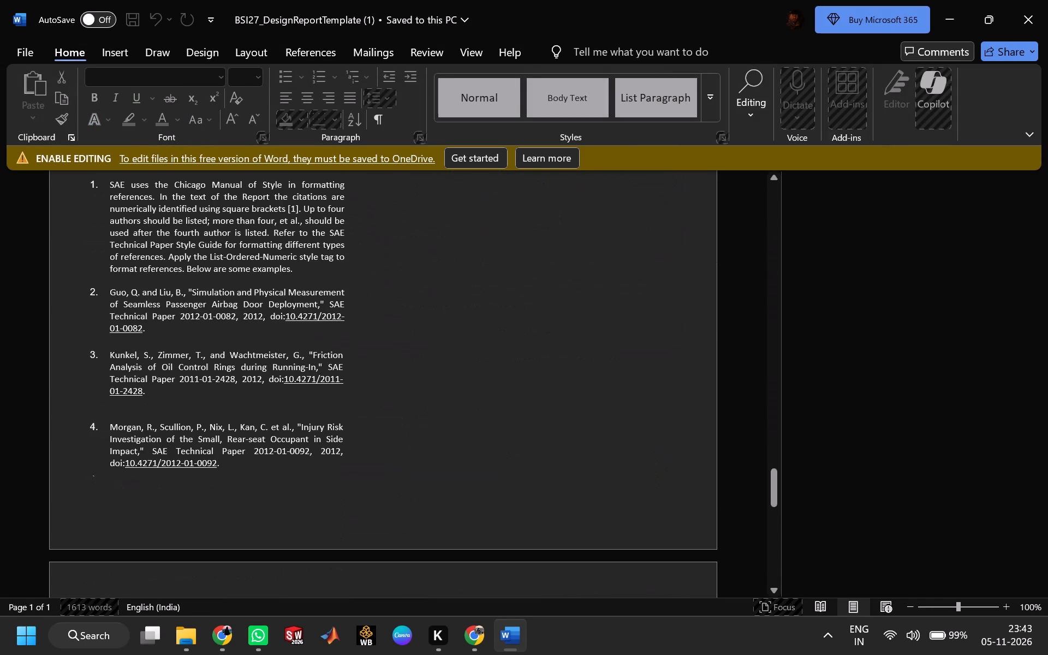
scroll(707, 305, "up", 5)
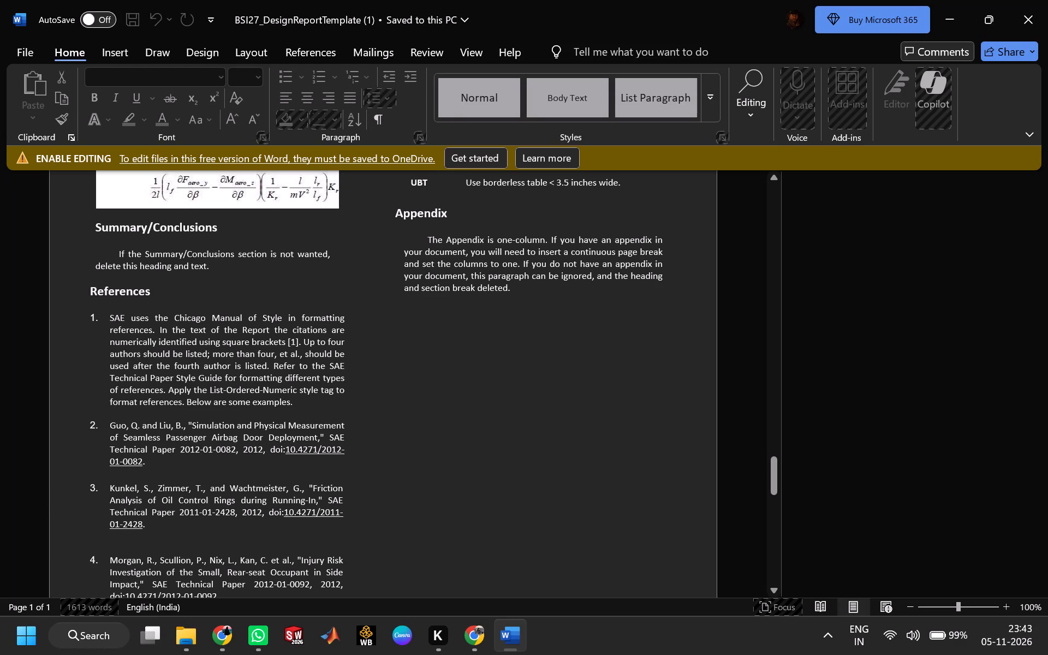
left_click(233, 356)
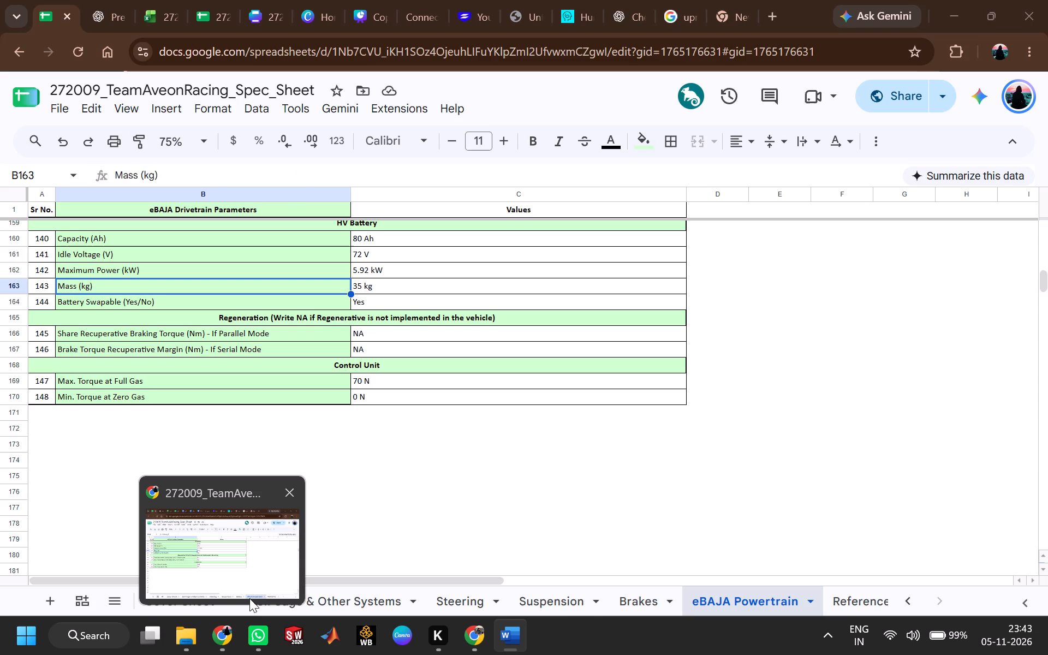
Switch to Chrome and download the spec sheet as an Excel file named 272009_TeamAveonRacing_Spec_Sheet into the Documents folder.
left_click(225, 627)
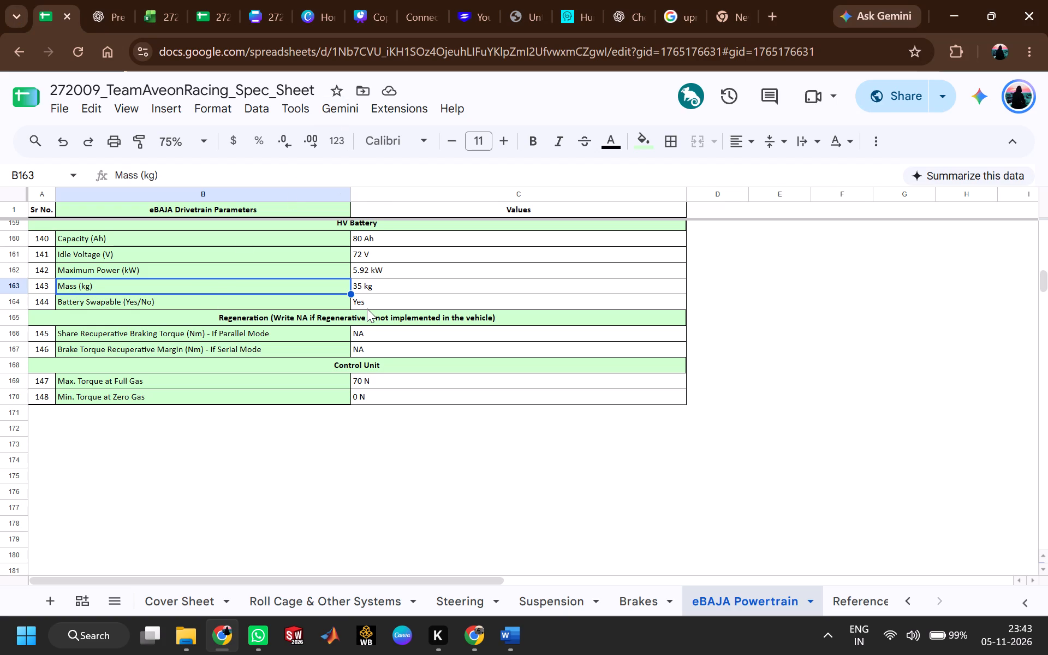
key("ctrl+s")
left_click(403, 471)
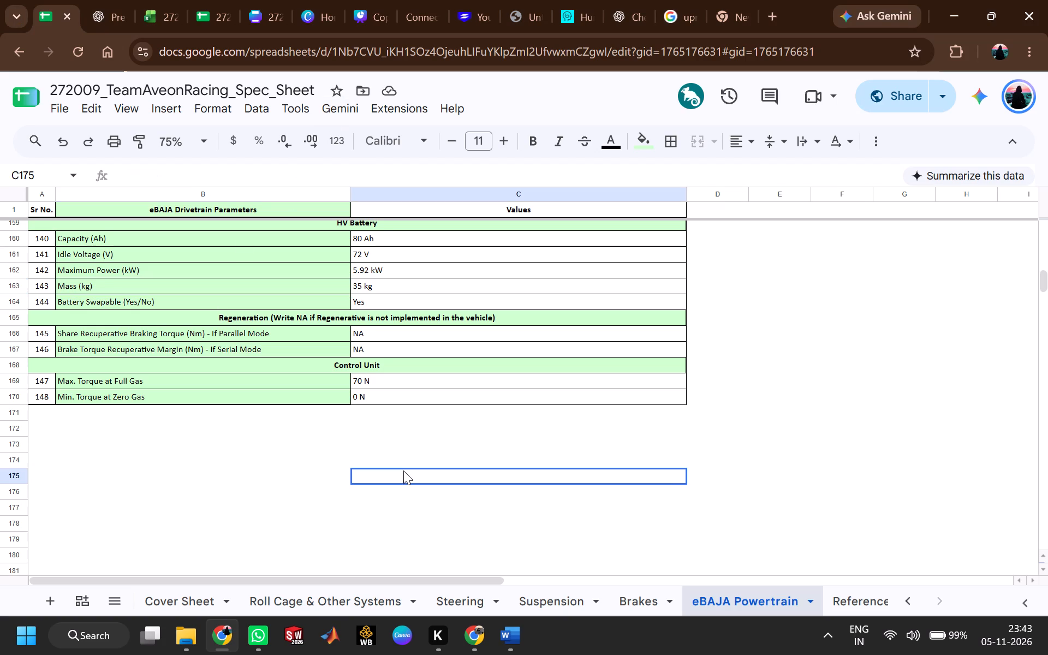
key("ctrl+s")
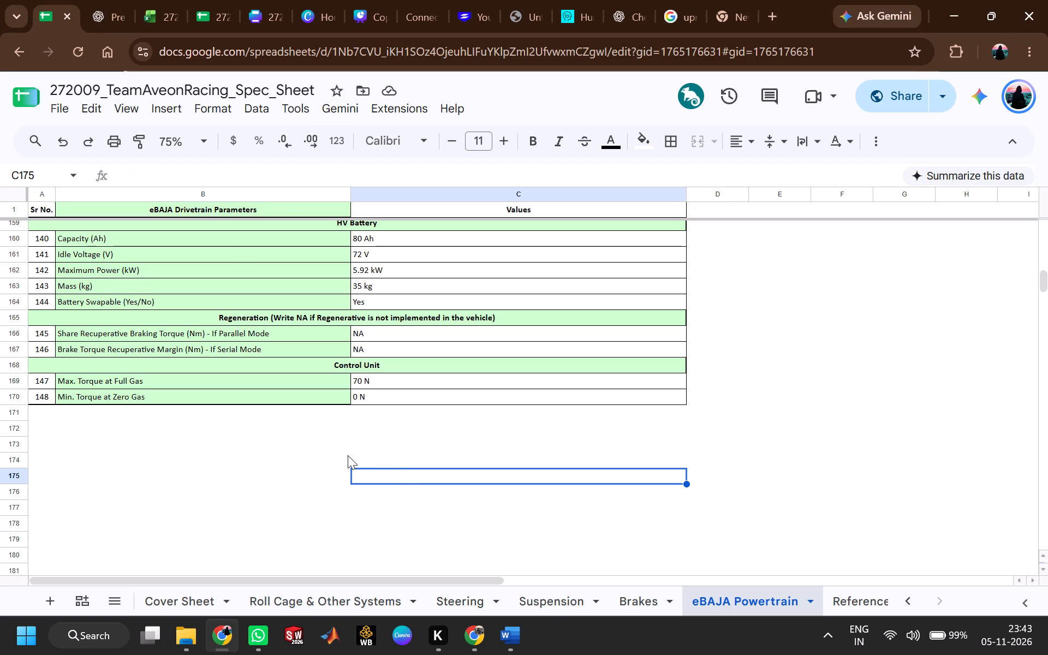
left_click(348, 455)
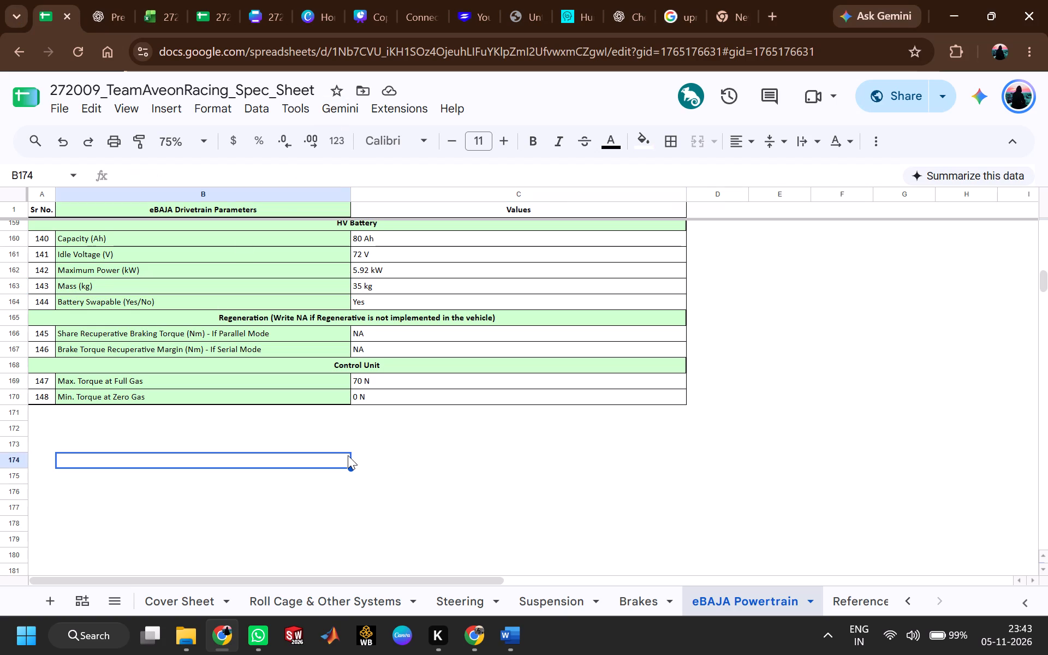
left_click(309, 415)
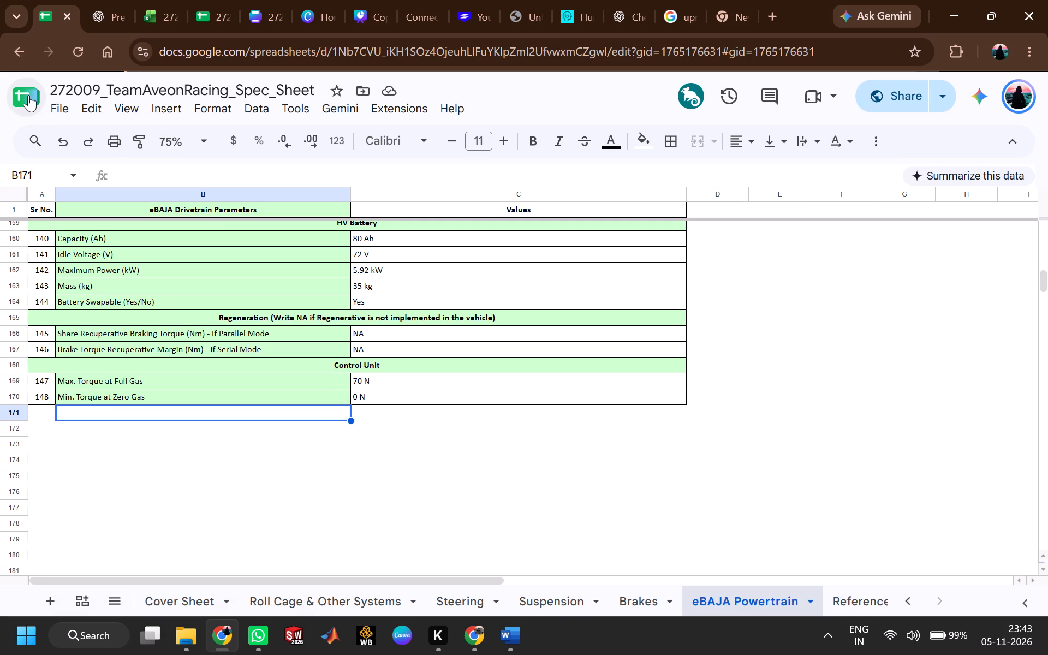
left_click(67, 107)
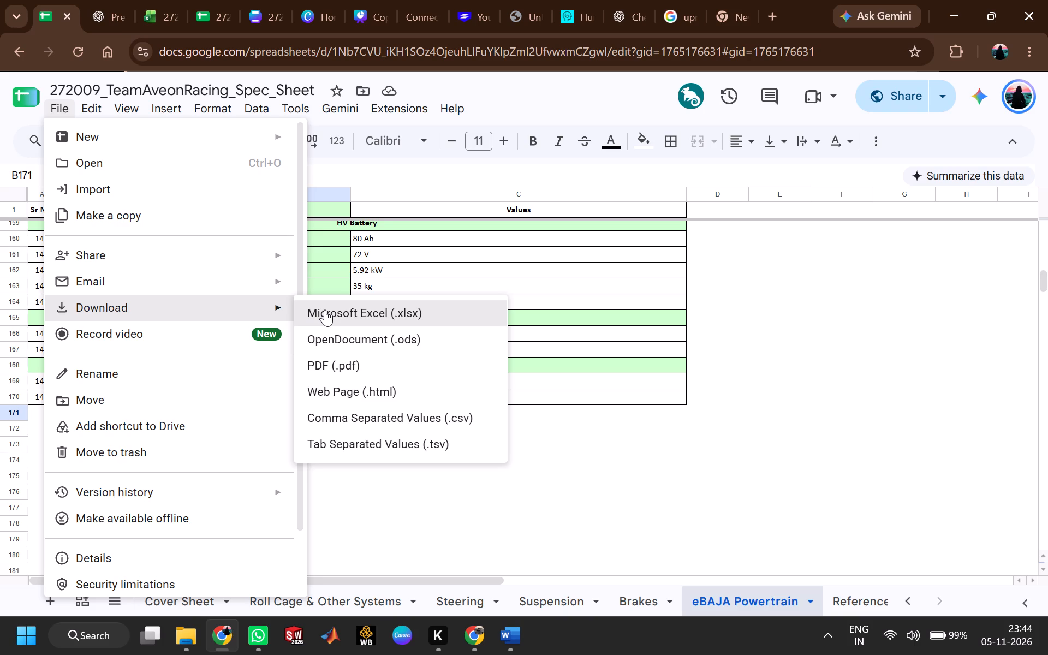
left_click(335, 310)
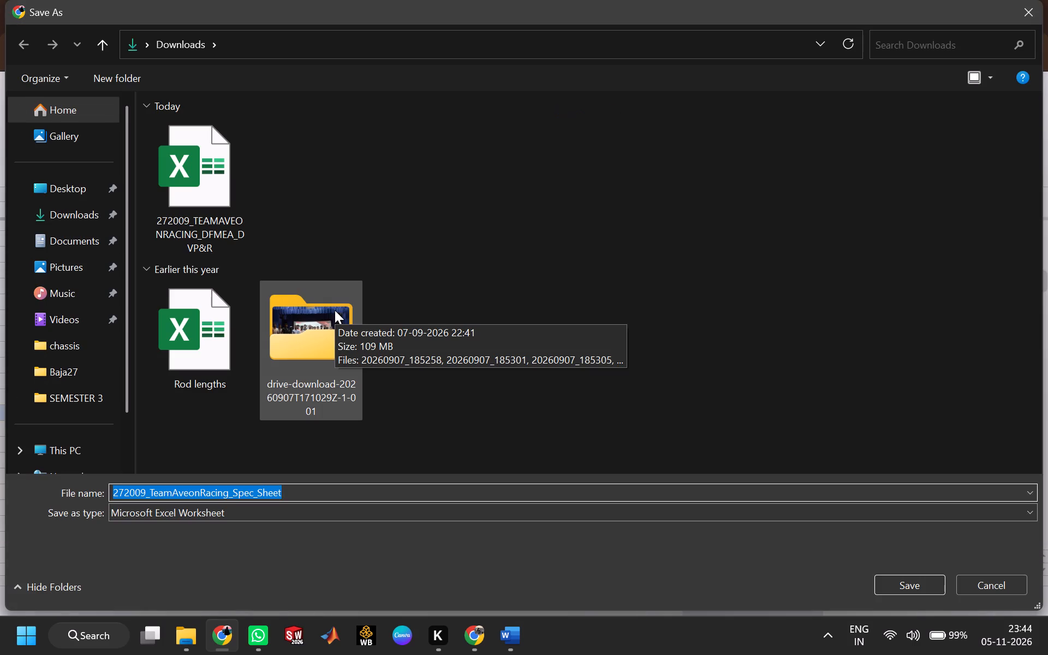
left_click(80, 247)
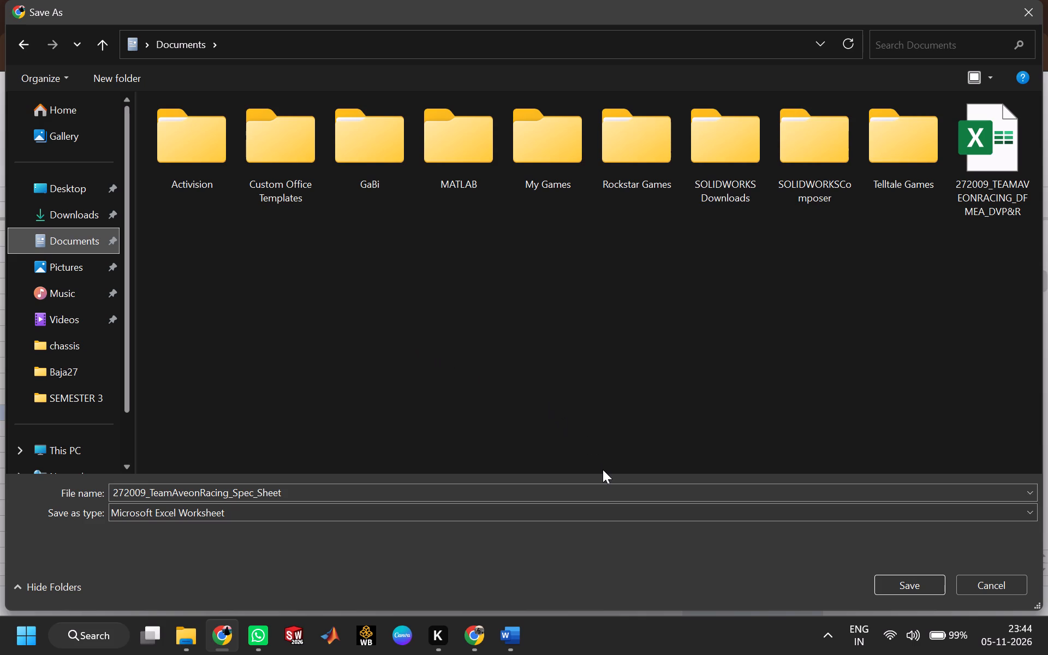
left_click(898, 578)
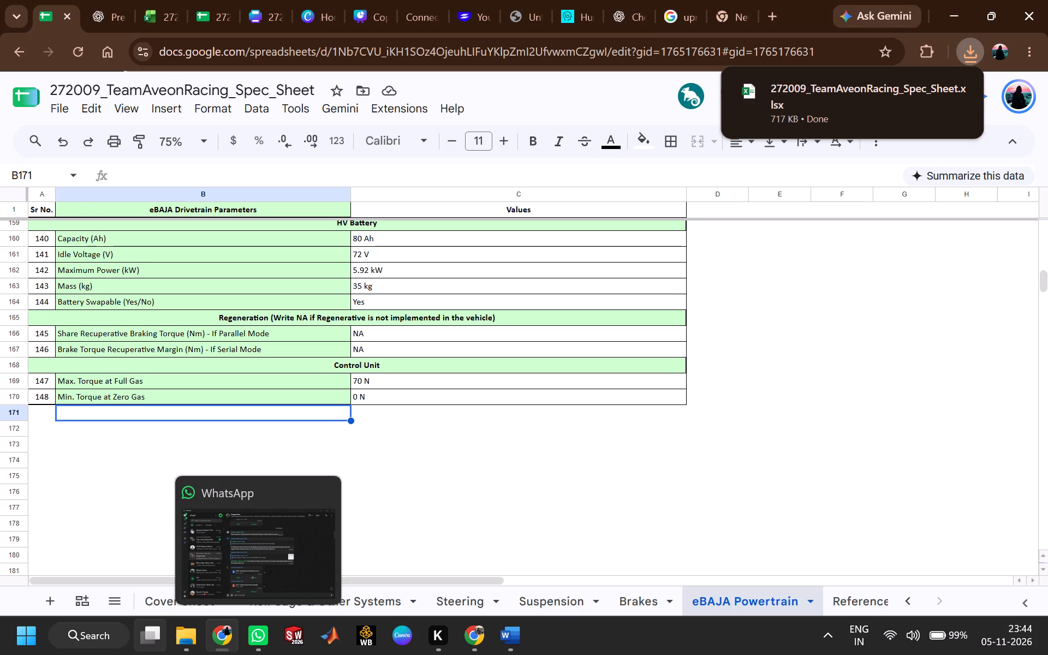
In File Explorer's Documents folder, rename the DFMEA Excel file as 272009_TeamAveonRacing_DFMEA_DVP&R.
left_click(185, 640)
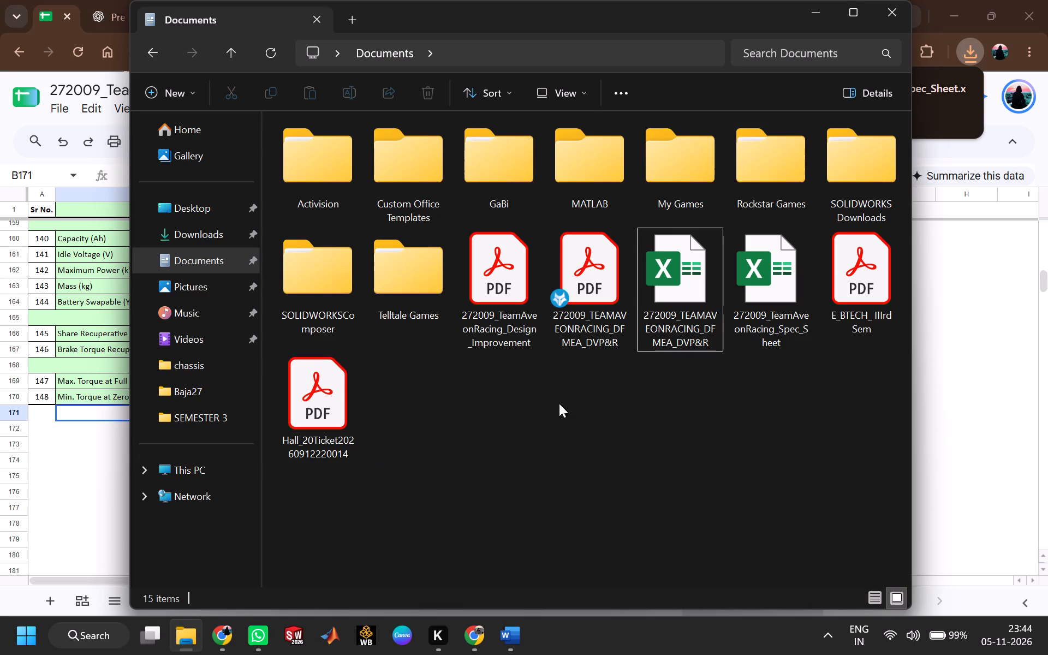
left_click(683, 335)
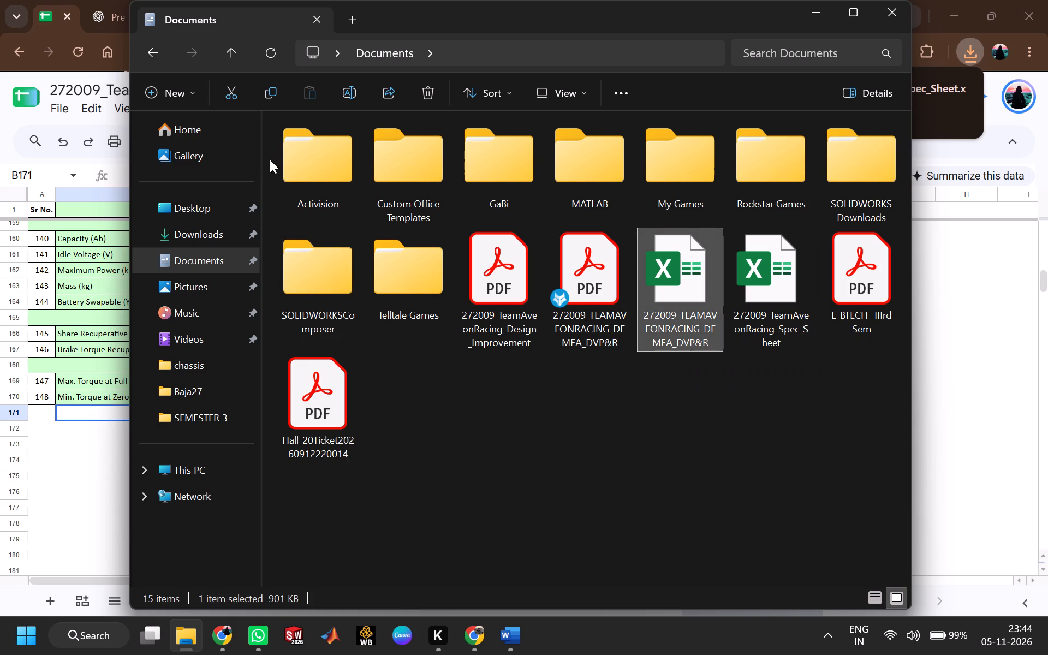
left_click(353, 88)
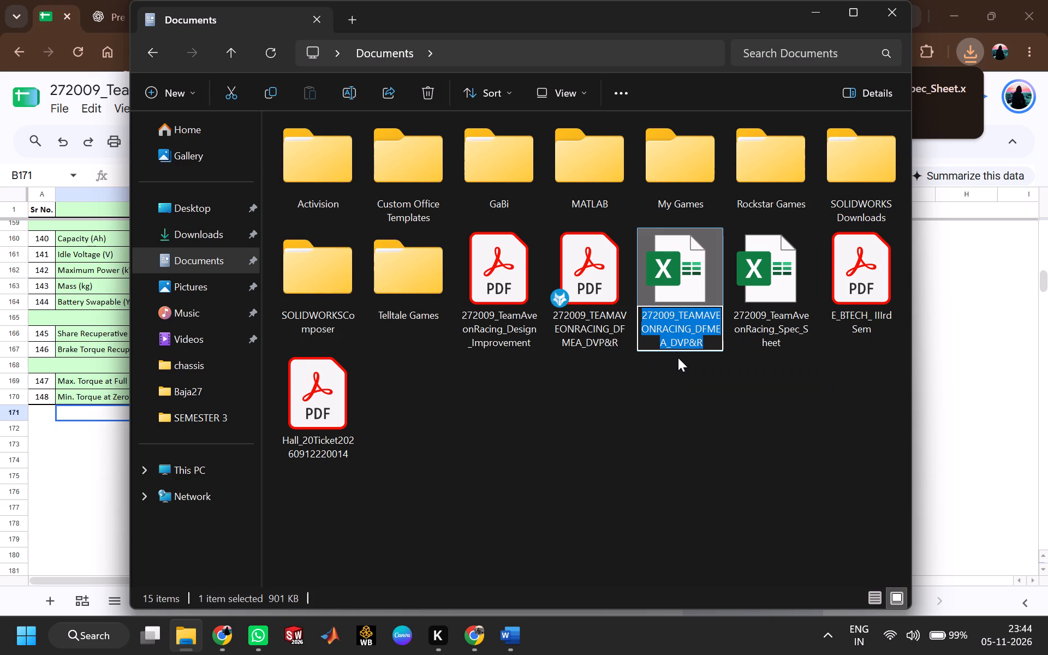
left_click(689, 330)
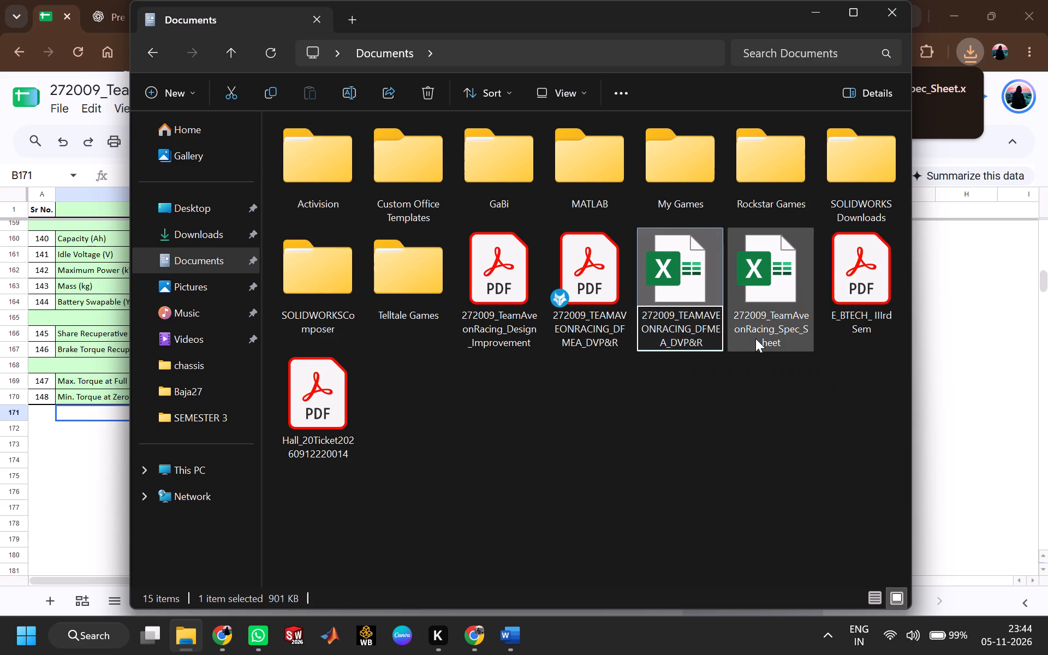
key("BackSpace")
key("BackSpace")
key("BackSpace")
key("BackSpace")
key("BackSpace")
key("BackSpace")
key("BackSpace")
key("BackSpace")
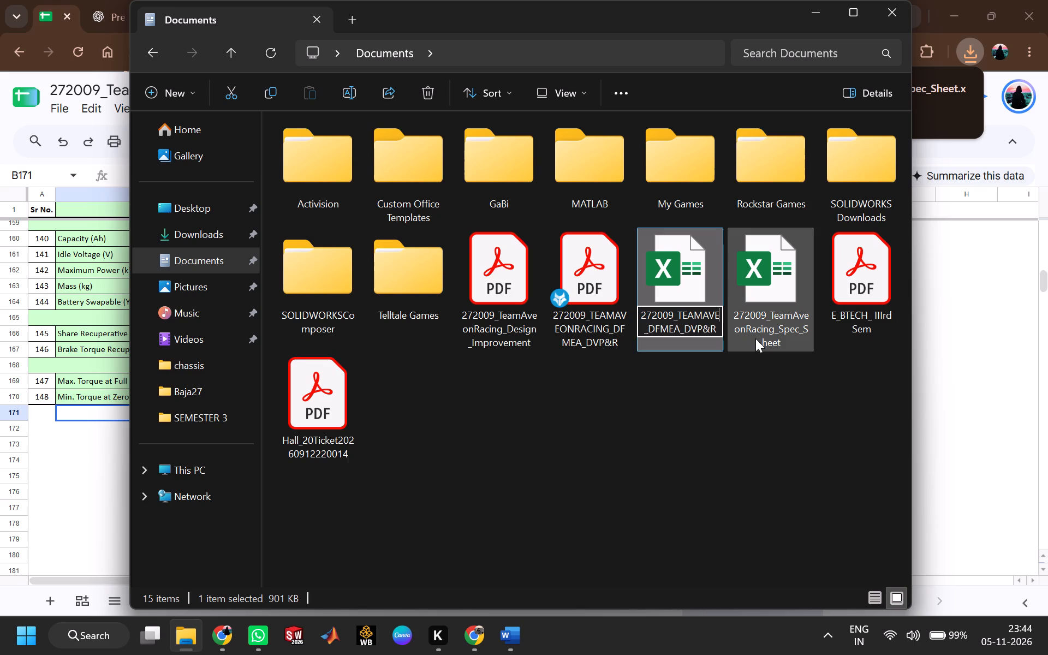
key("BackSpace")
key("BackSpace")
key("BackSpace")
key("BackSpace")
key("BackSpace")
key("BackSpace")
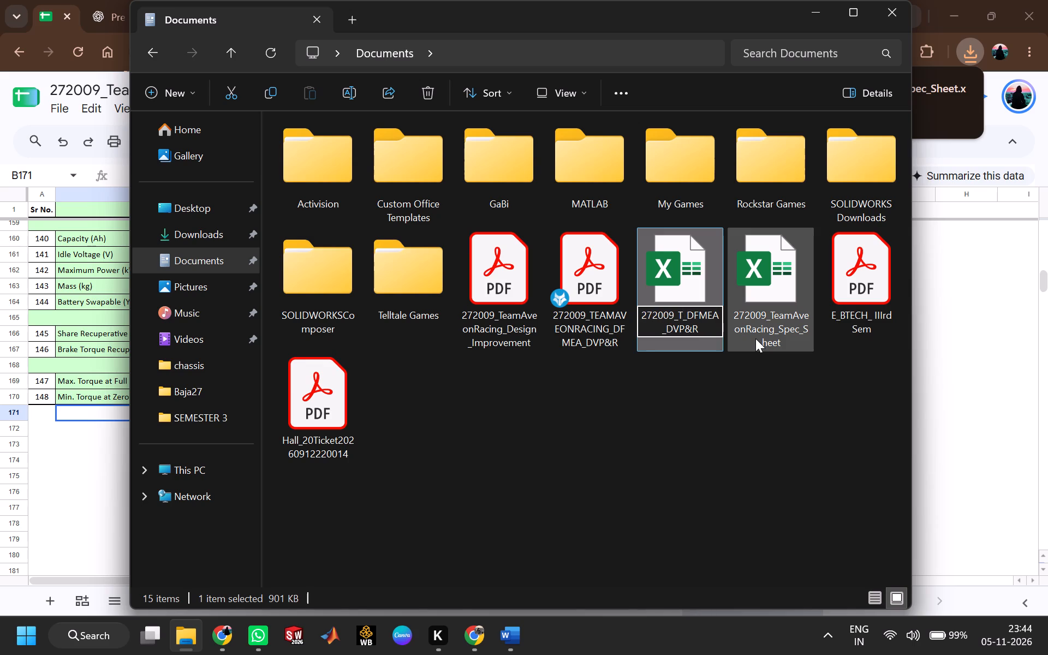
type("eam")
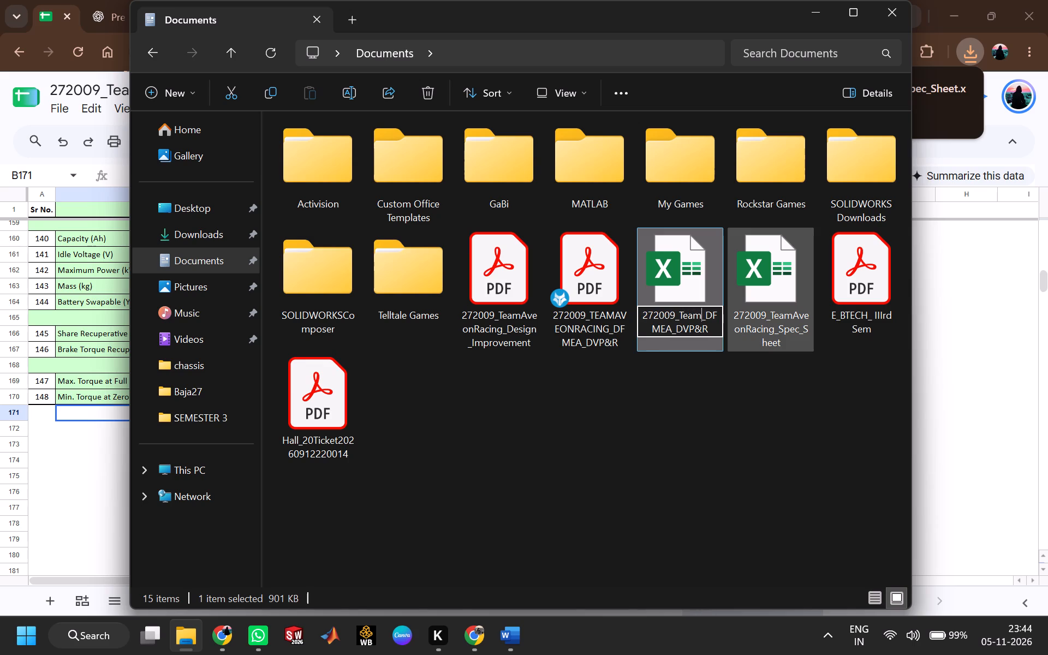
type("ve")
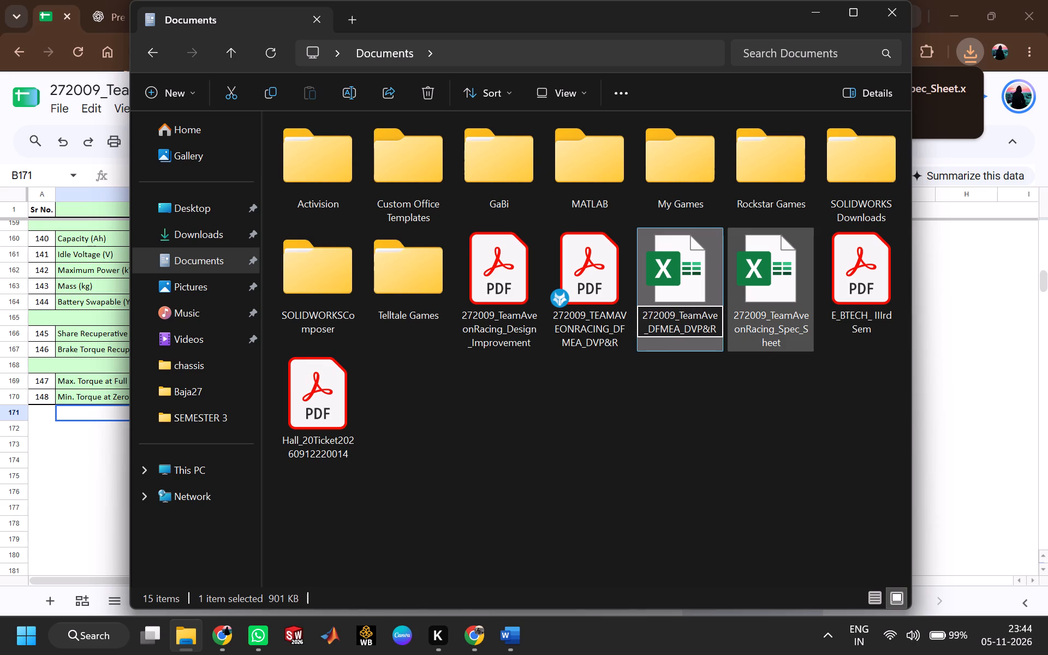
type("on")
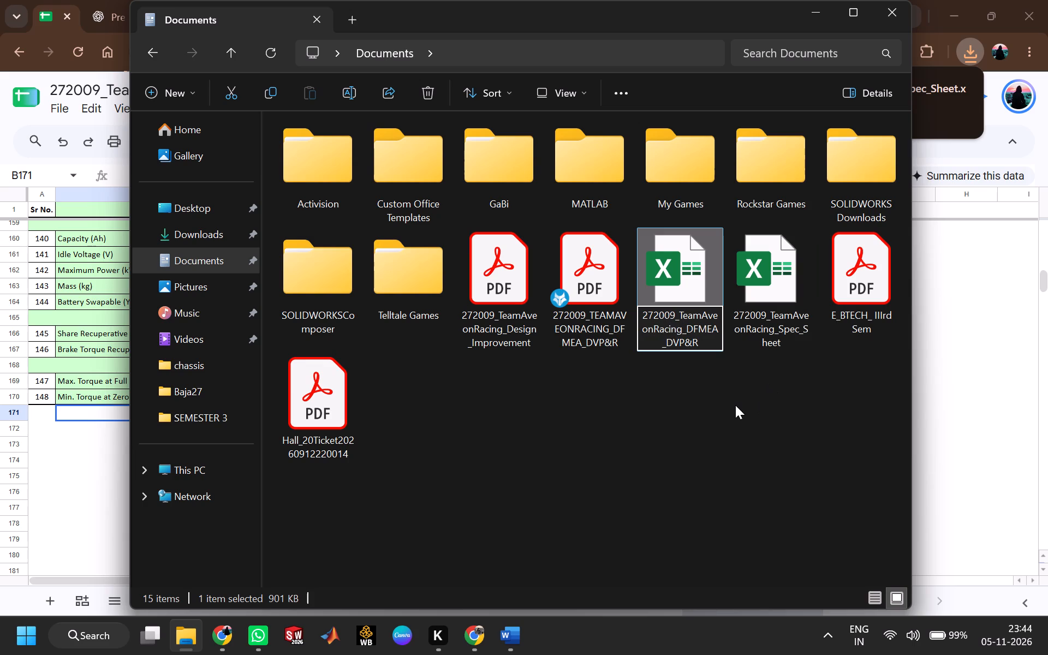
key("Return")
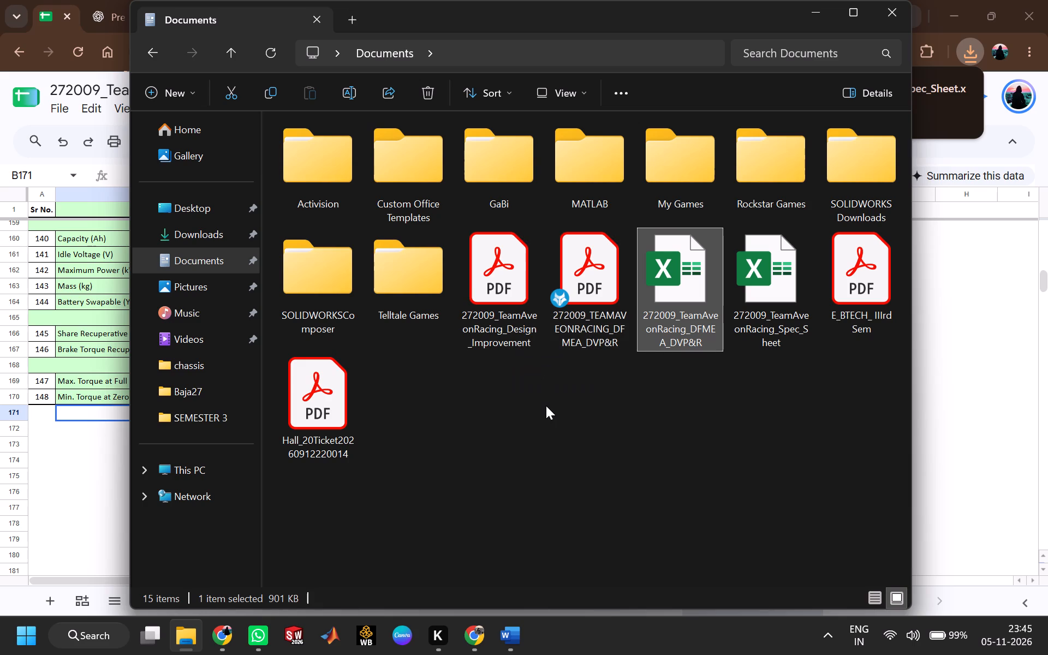
Switch to the design report in Canva in Chrome and examine the text, figures and tables on pages 1 and 2.
left_click(228, 632)
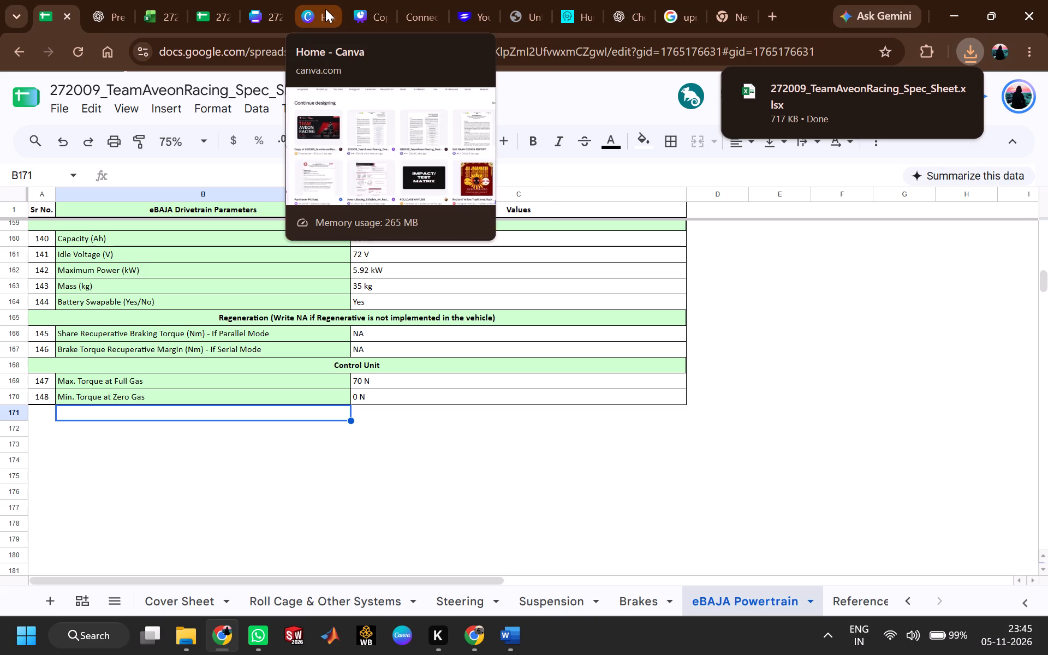
left_click(265, 7)
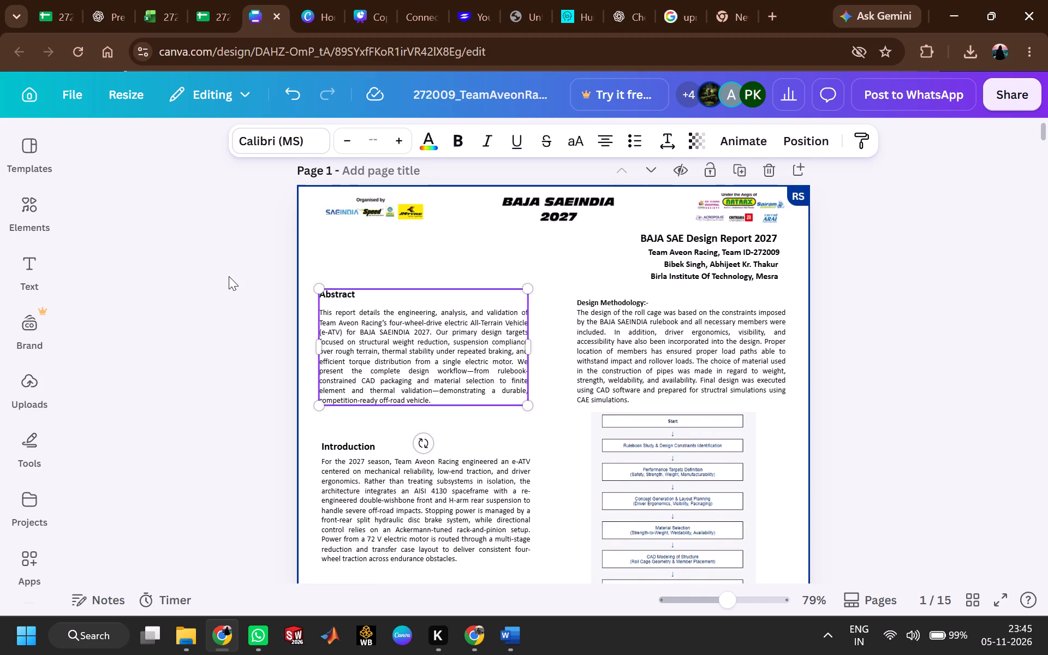
scroll(229, 320, "down", 2)
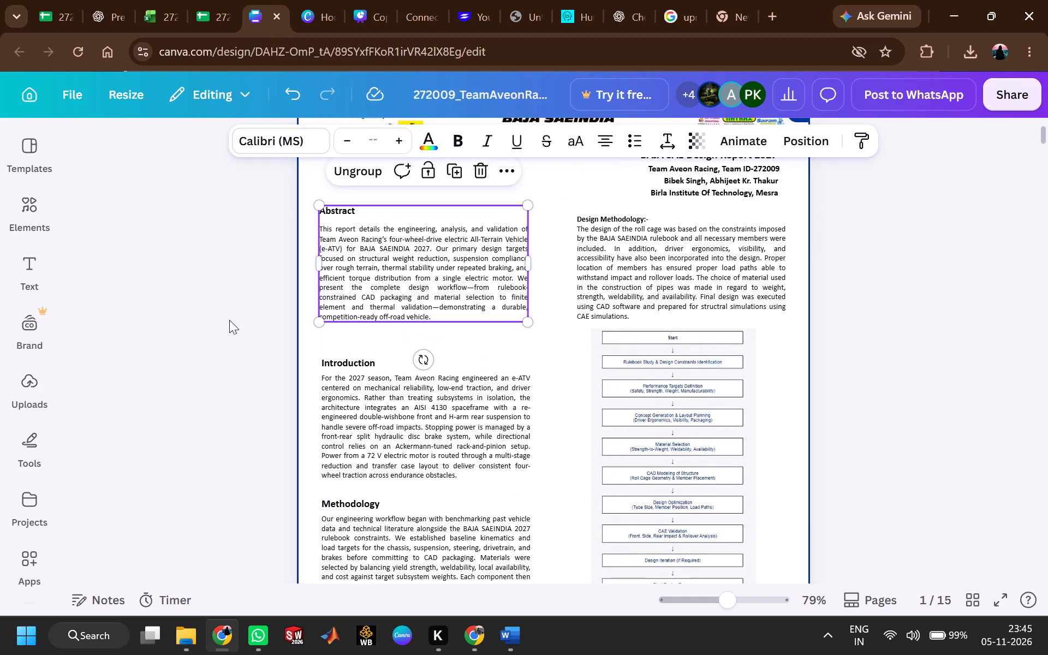
scroll(229, 320, "down", 2)
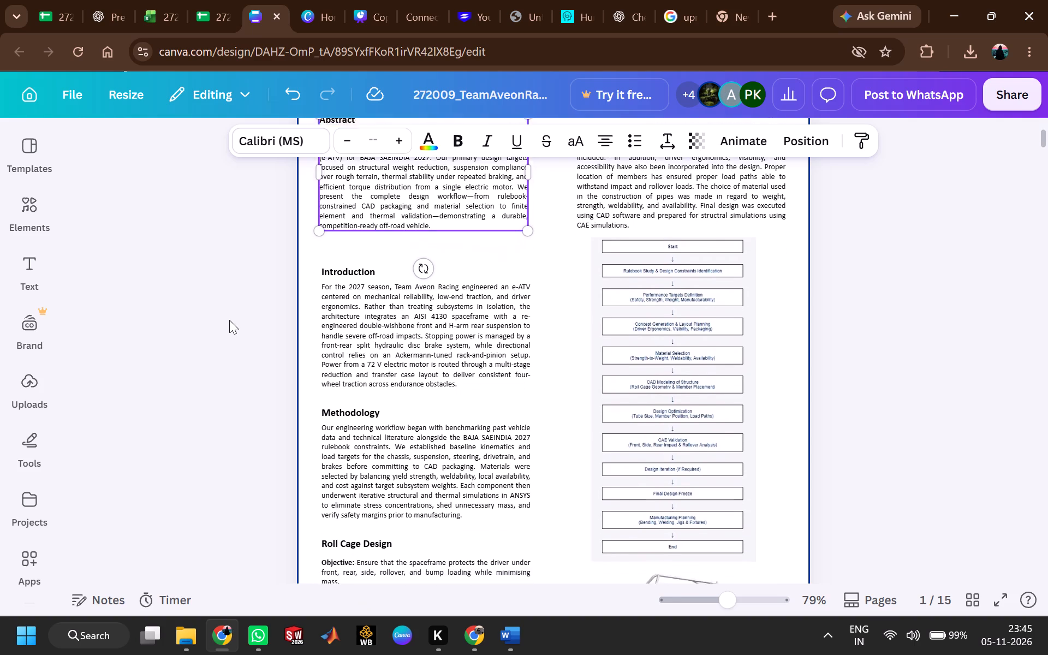
scroll(229, 320, "down", 3)
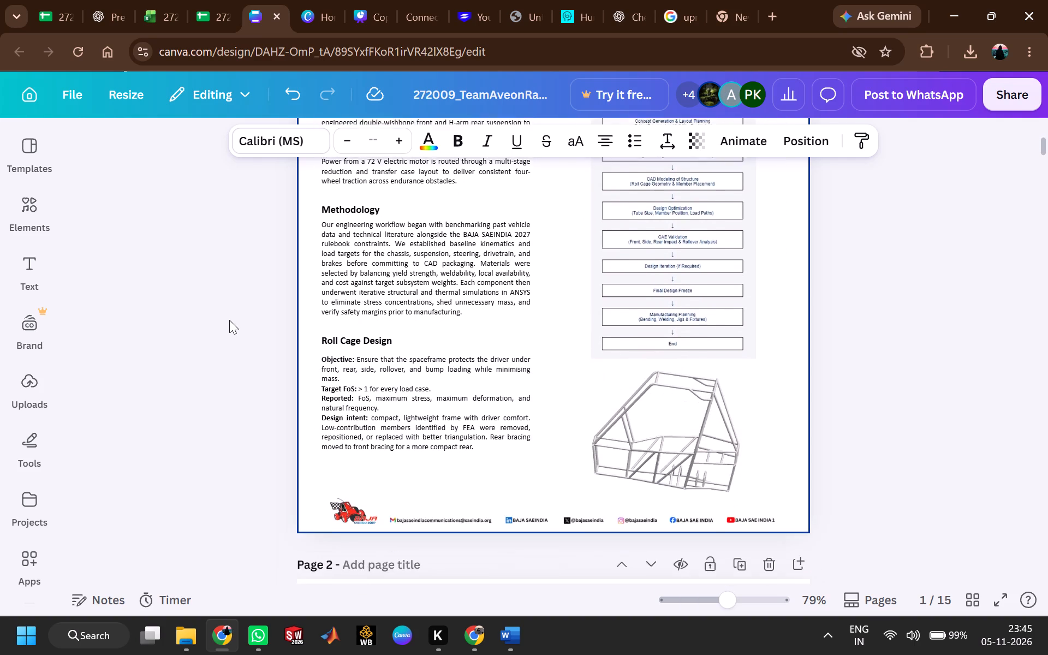
scroll(229, 320, "down", 2)
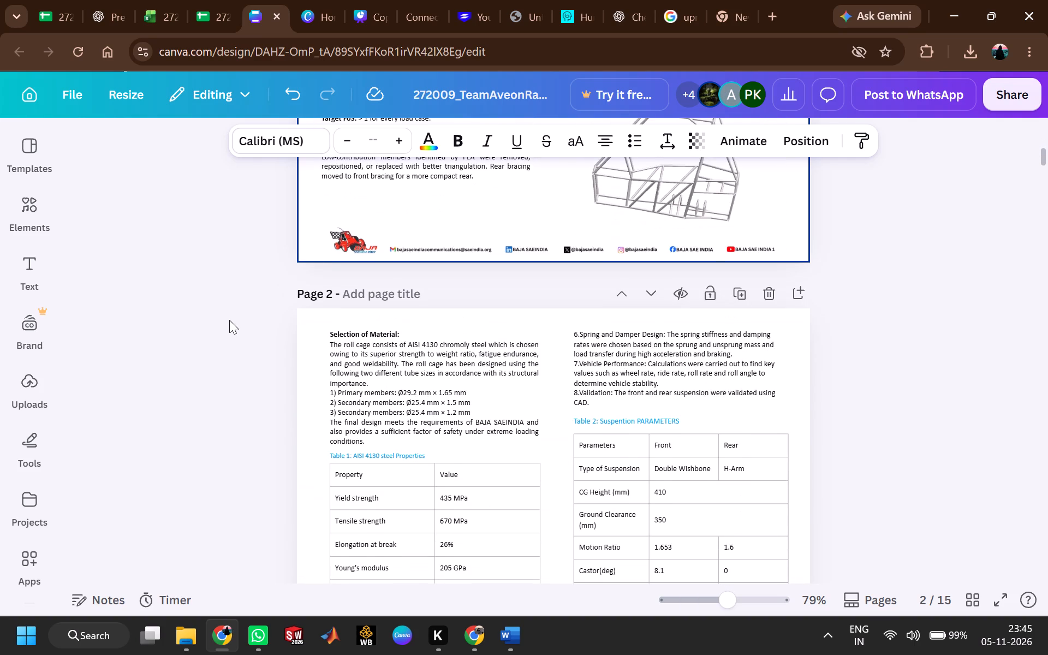
scroll(229, 320, "down", 1)
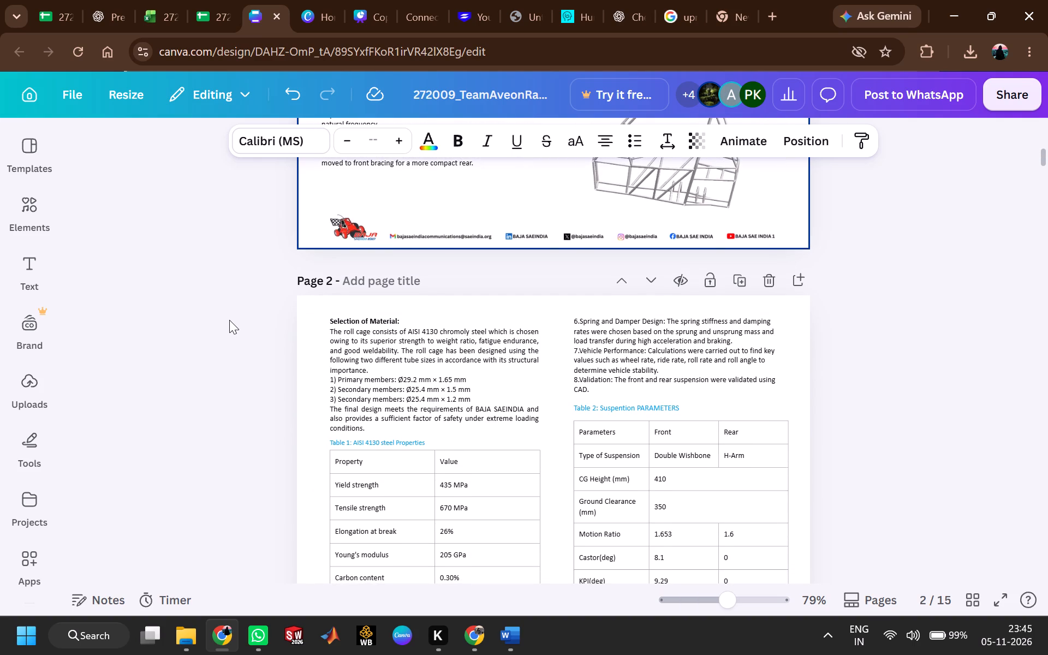
scroll(229, 320, "down", 3)
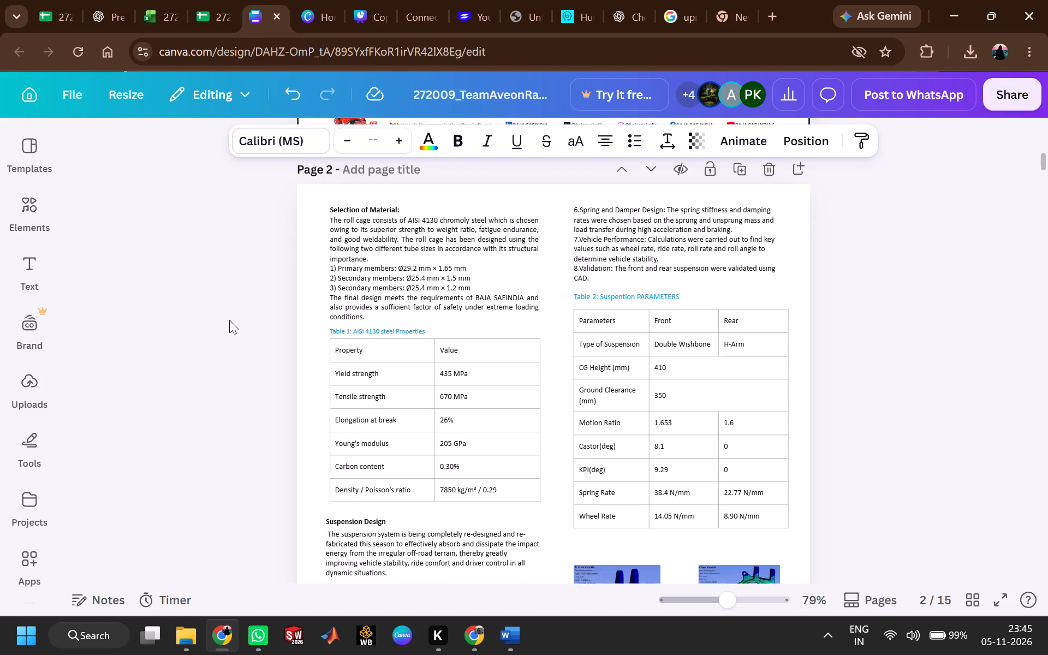
scroll(229, 320, "down", 1)
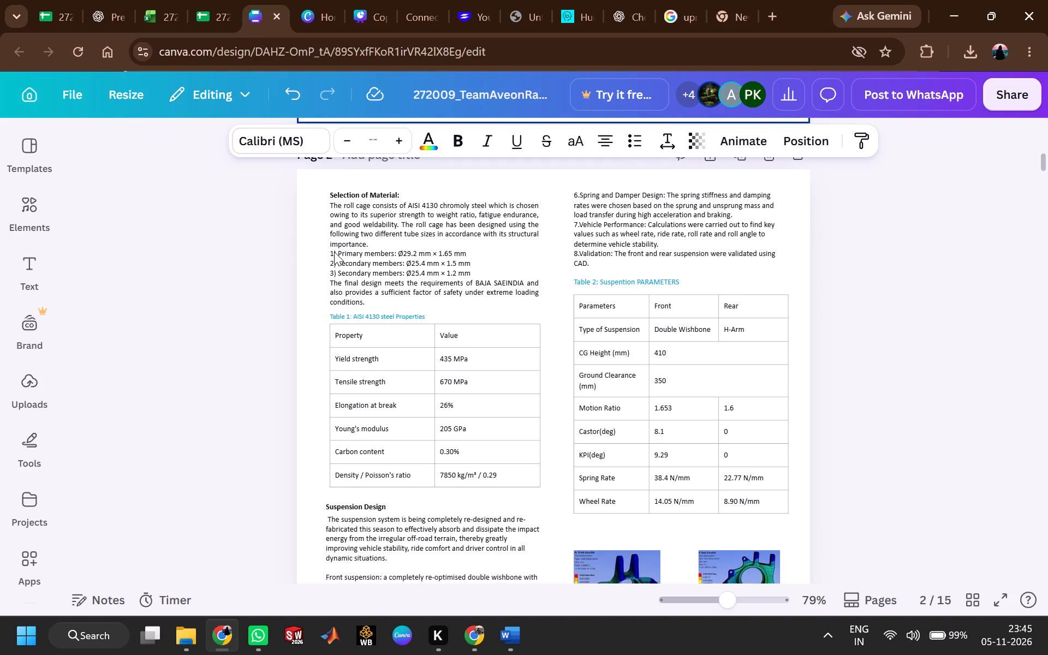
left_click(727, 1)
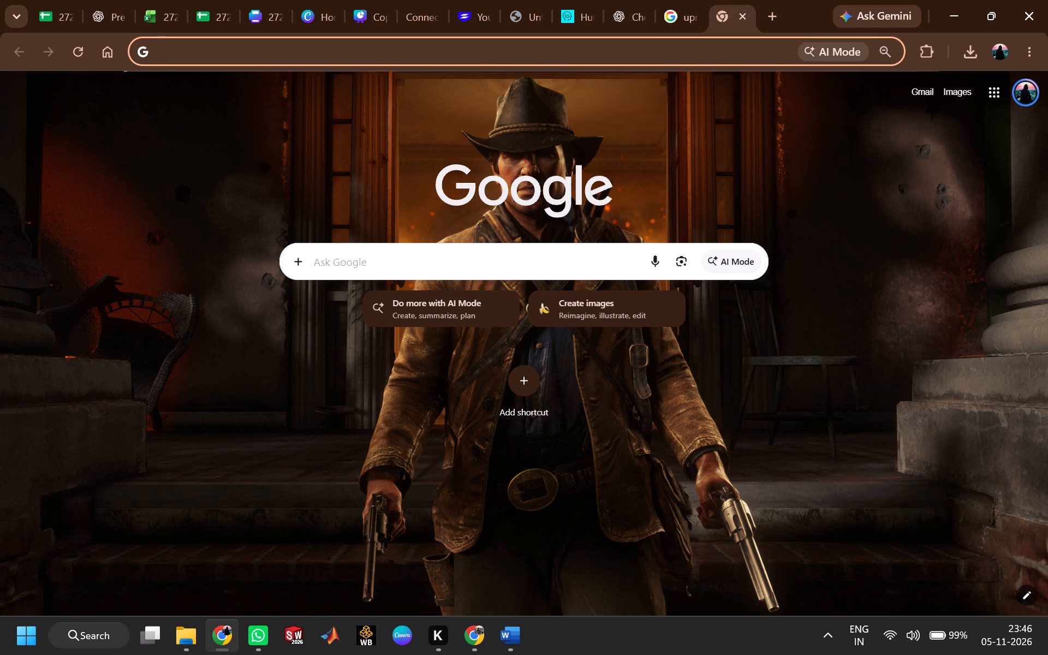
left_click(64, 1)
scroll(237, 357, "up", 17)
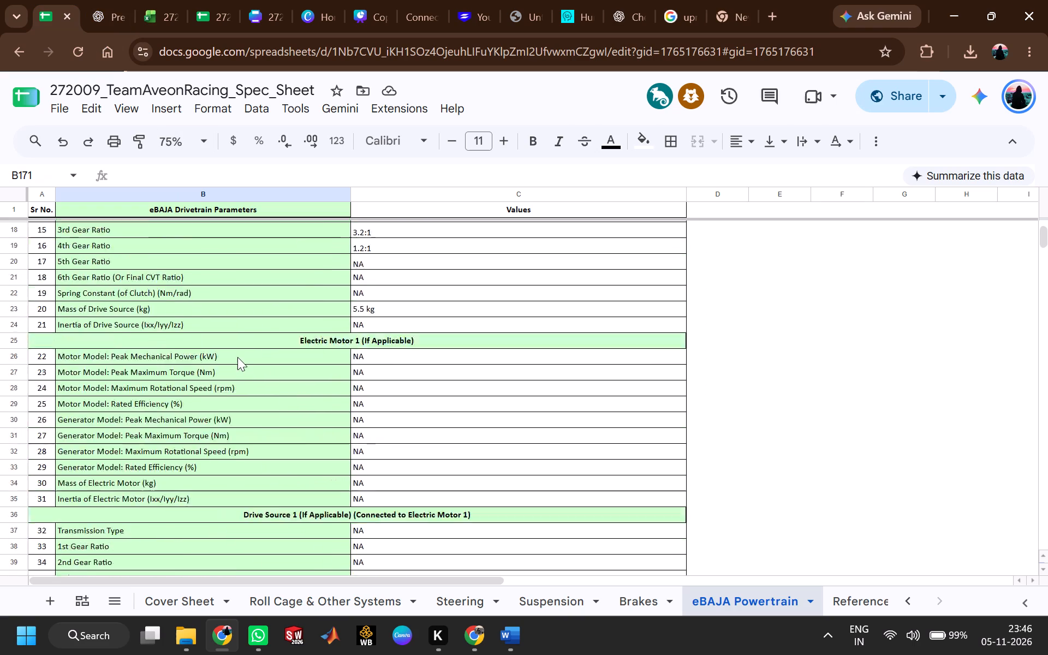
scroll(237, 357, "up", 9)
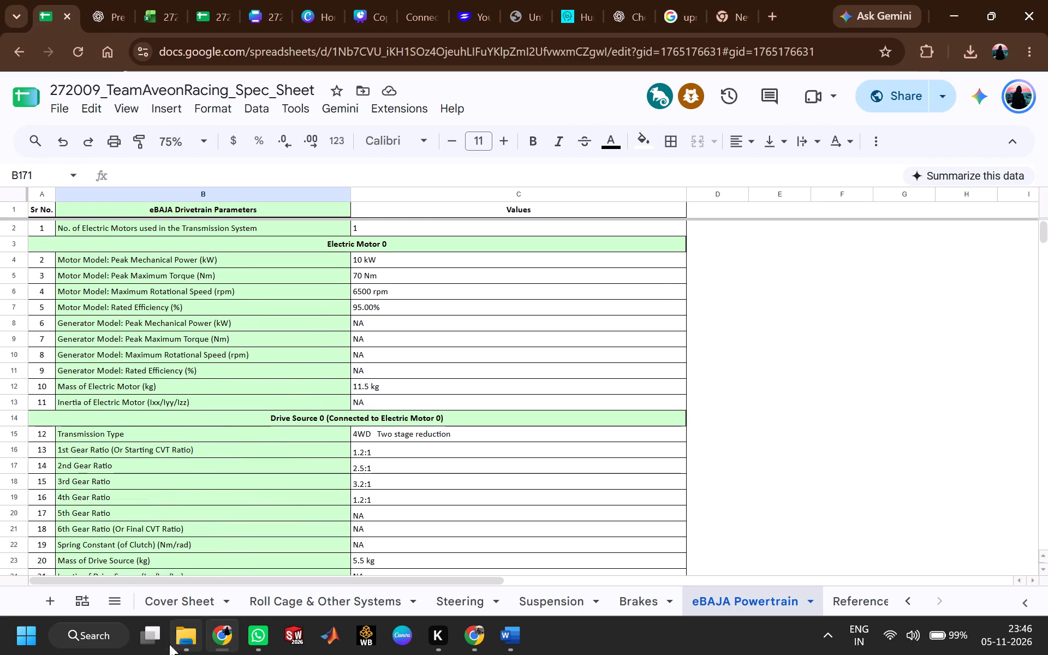
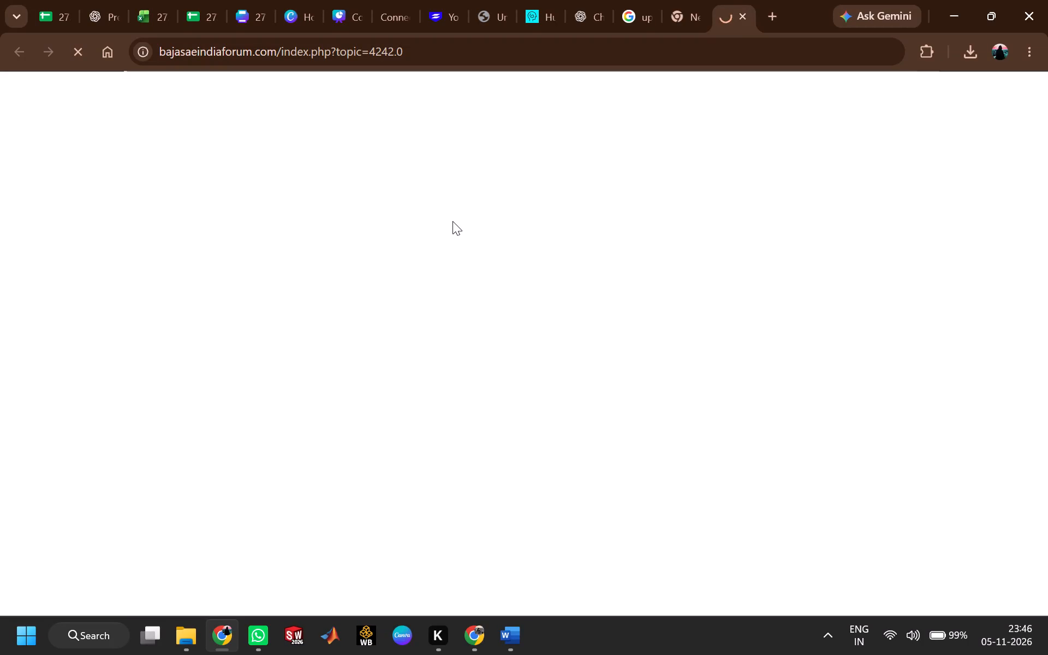
Close the empty new tab beside the loading forum page and go to the "upright assembly" Google search results.
left_click(700, 21)
left_click(693, 17)
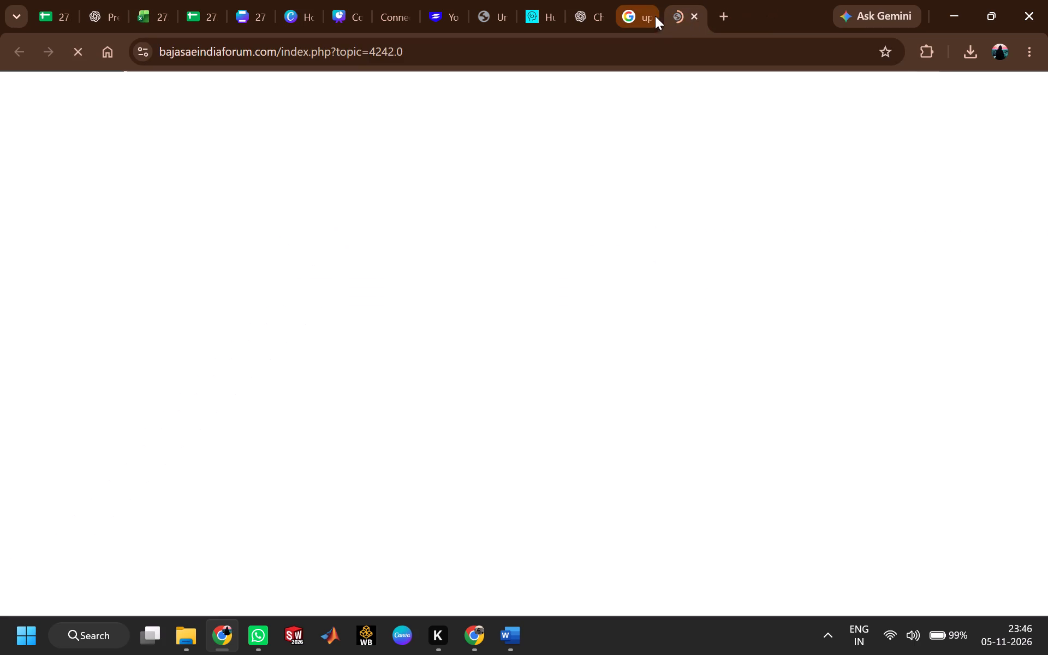
left_click(635, 28)
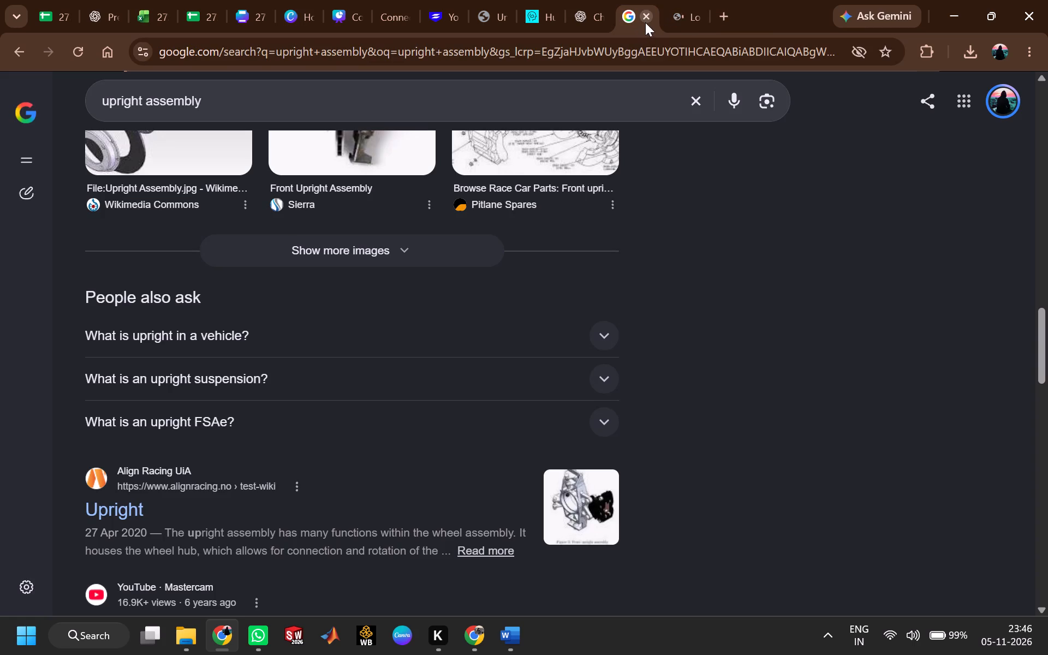